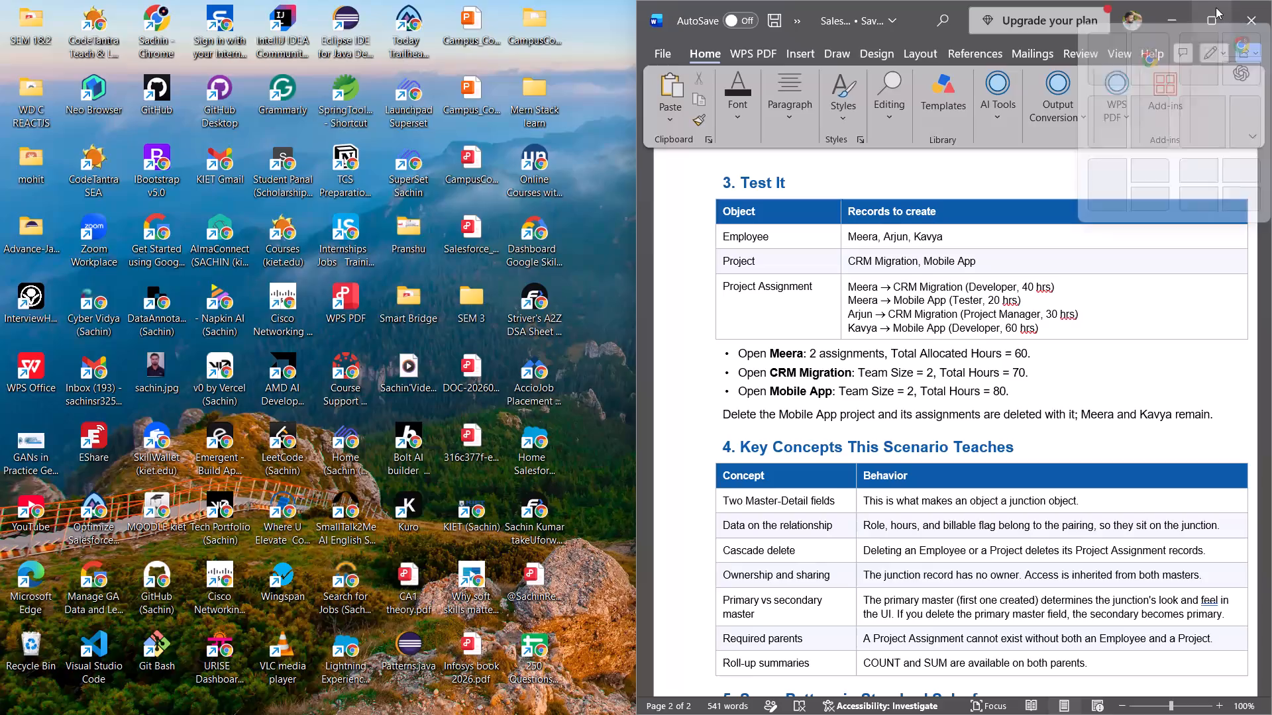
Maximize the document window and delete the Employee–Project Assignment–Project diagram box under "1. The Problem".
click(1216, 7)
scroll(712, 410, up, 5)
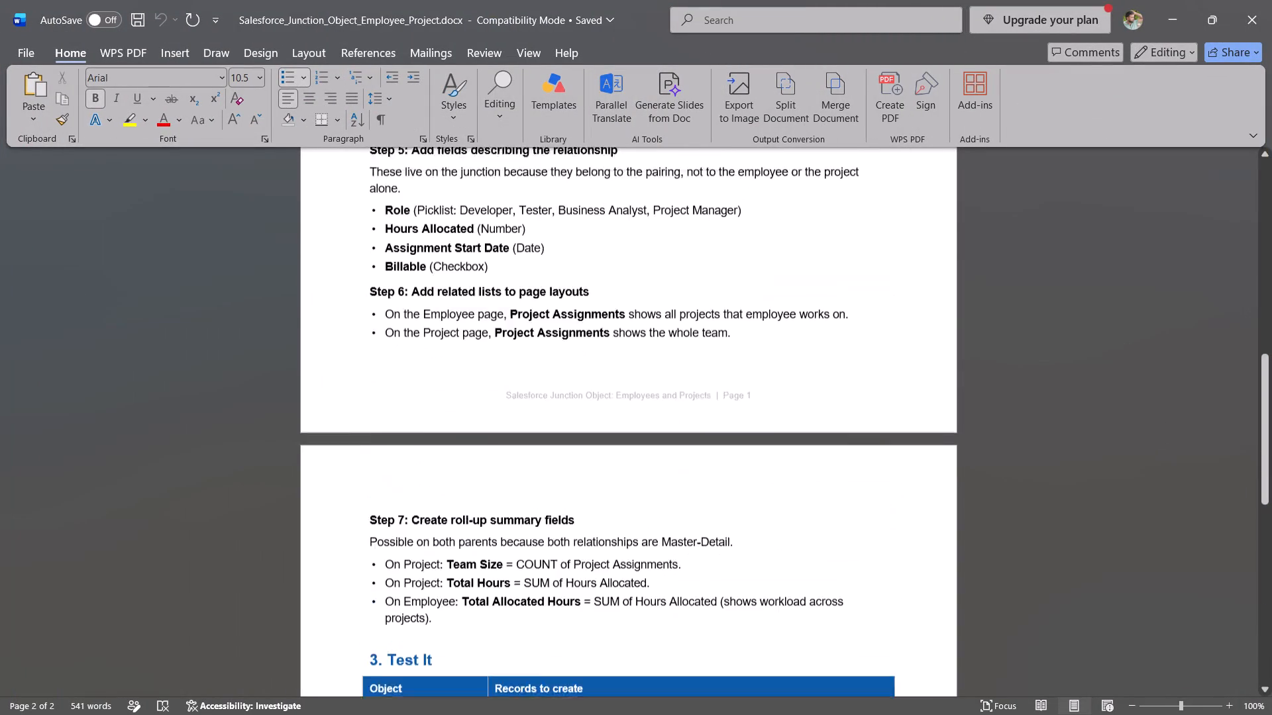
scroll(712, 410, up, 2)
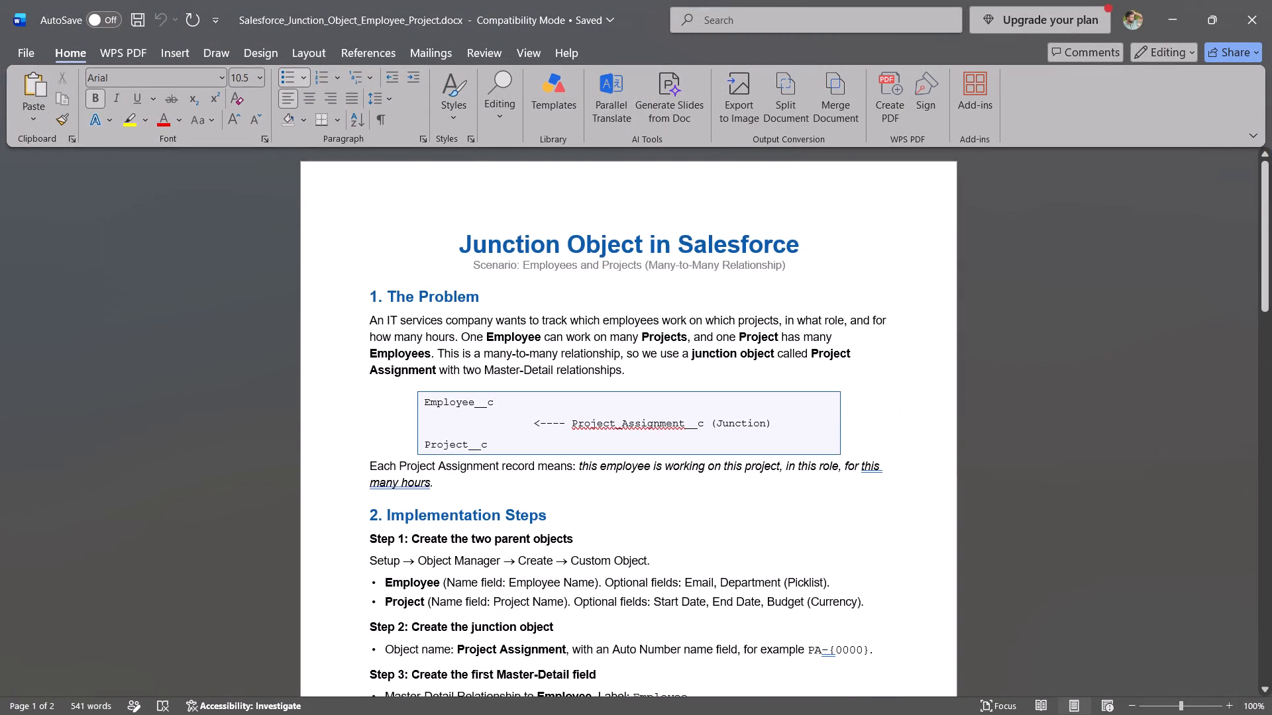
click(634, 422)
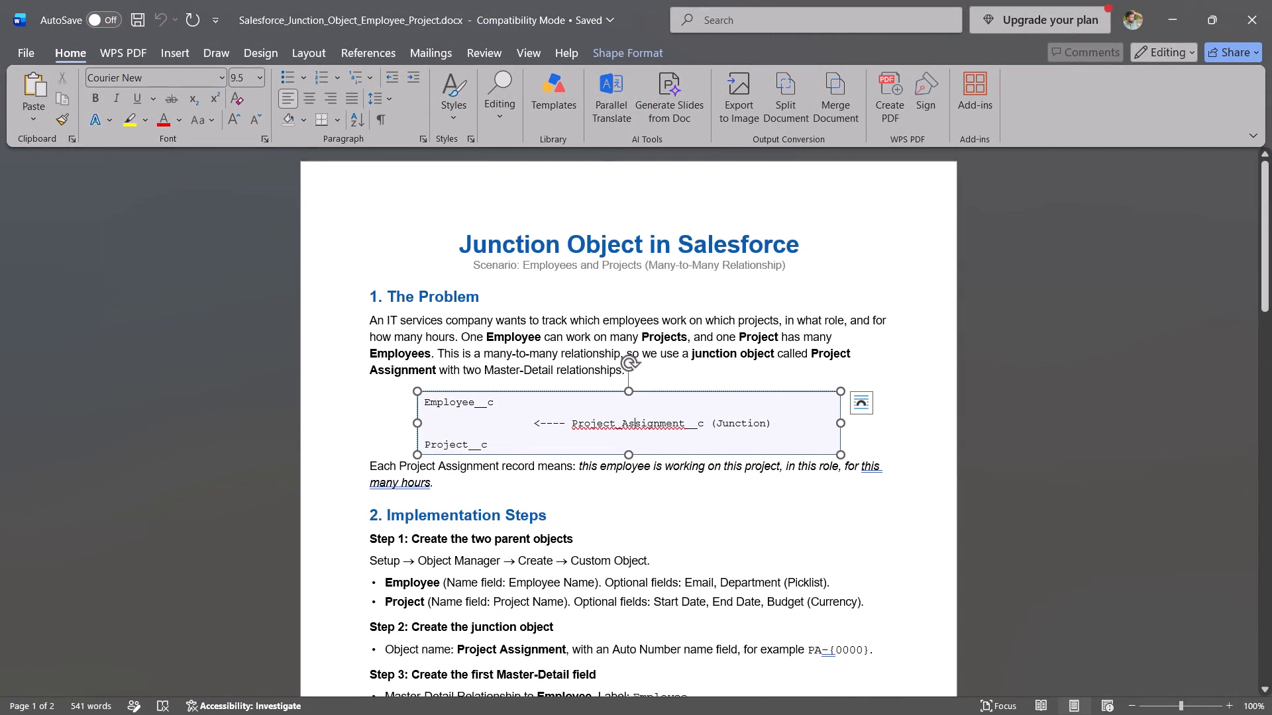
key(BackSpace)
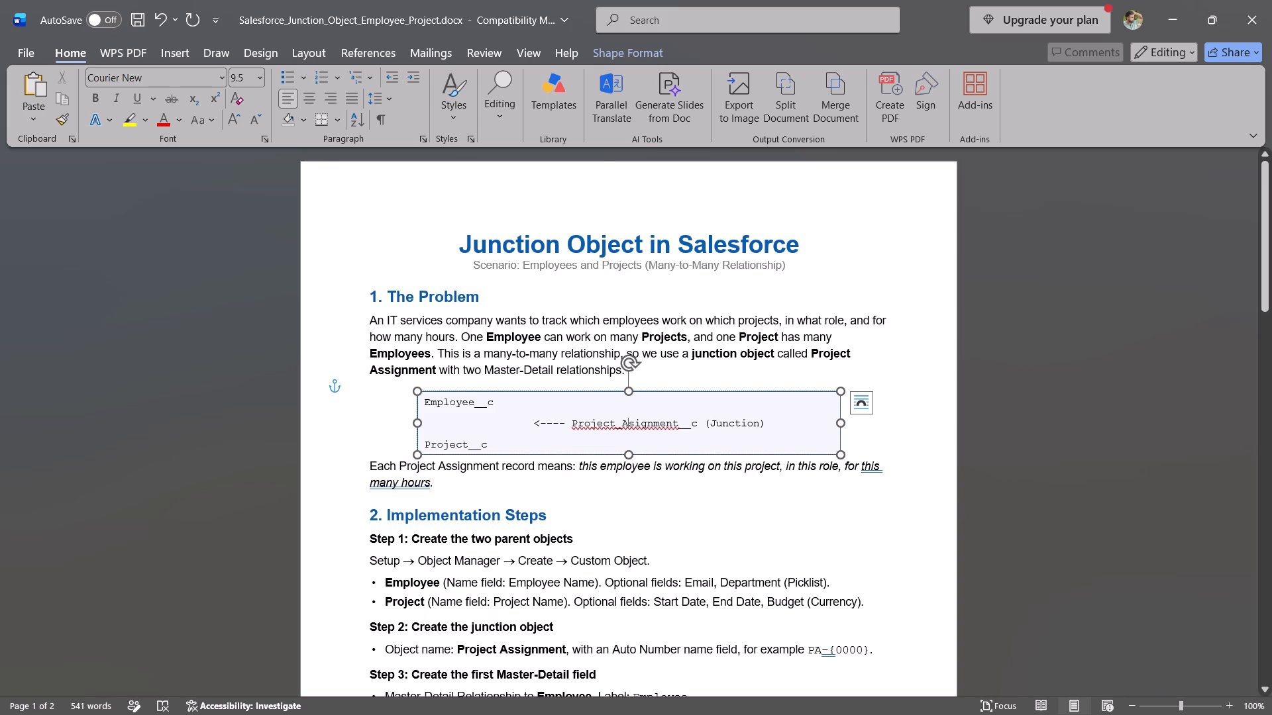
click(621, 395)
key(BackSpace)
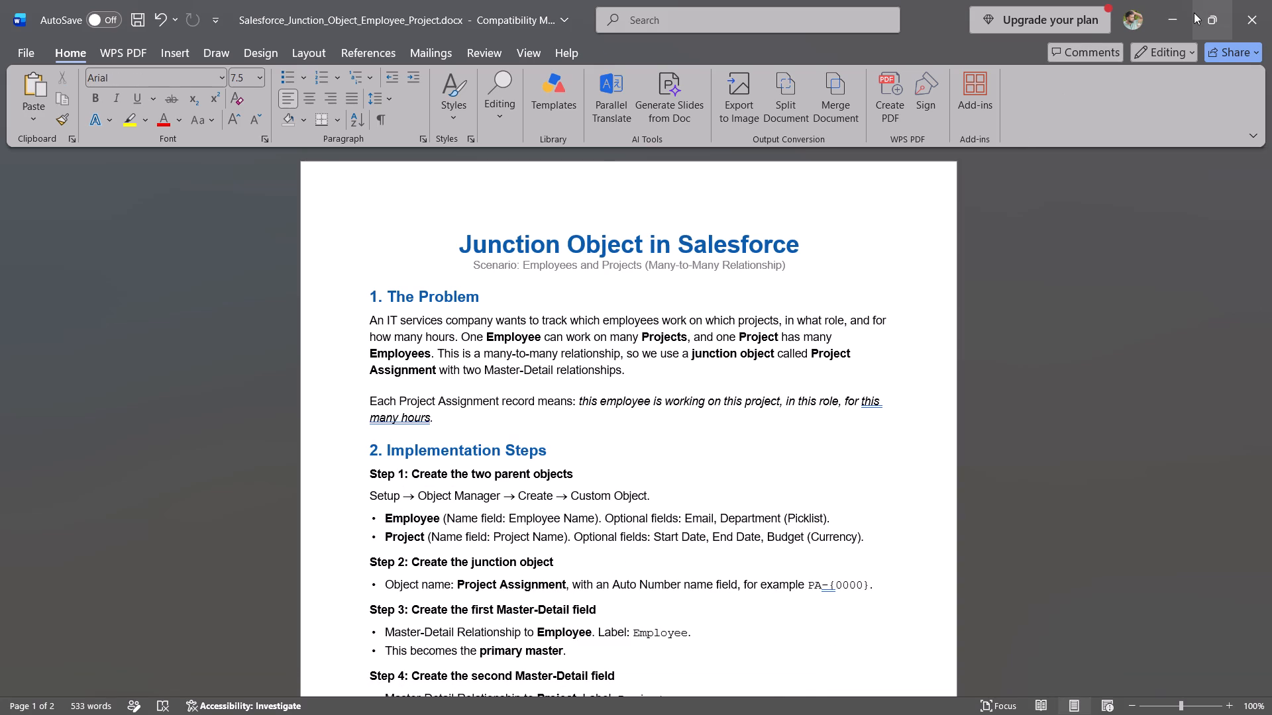
Place the document window side by side with the browser window showing the Salesforce record.
click(1112, 70)
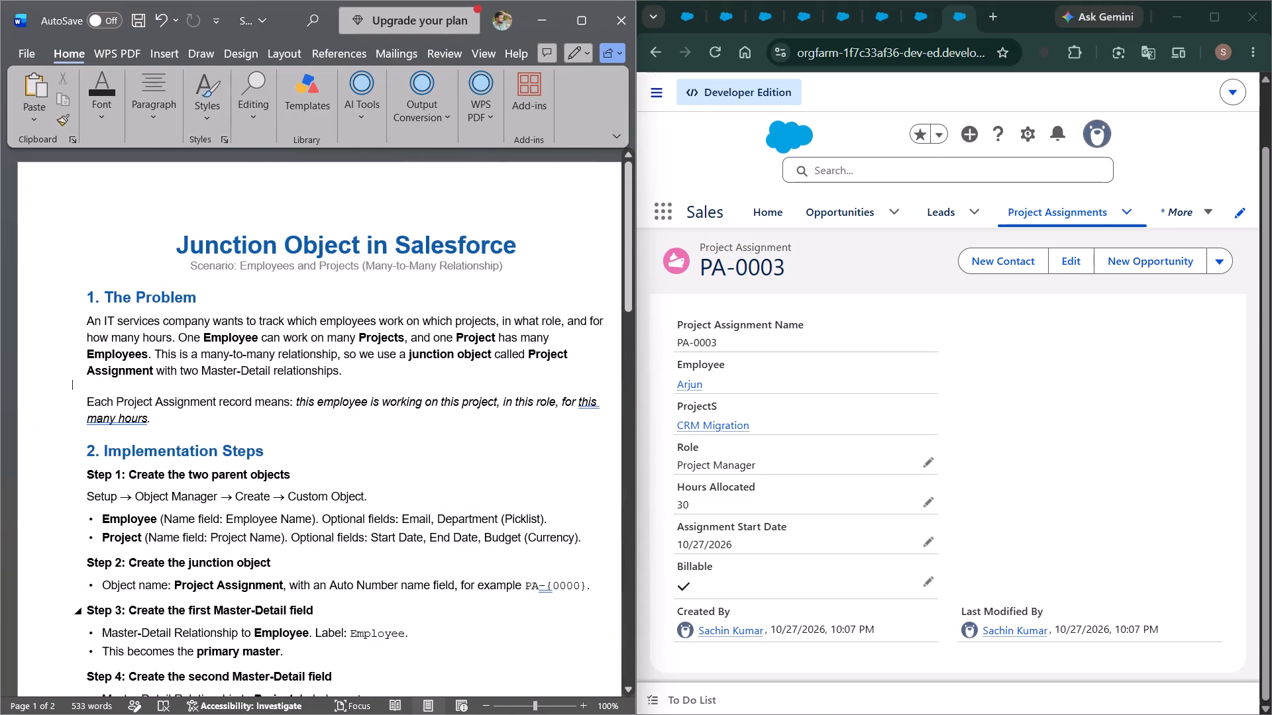
click(413, 698)
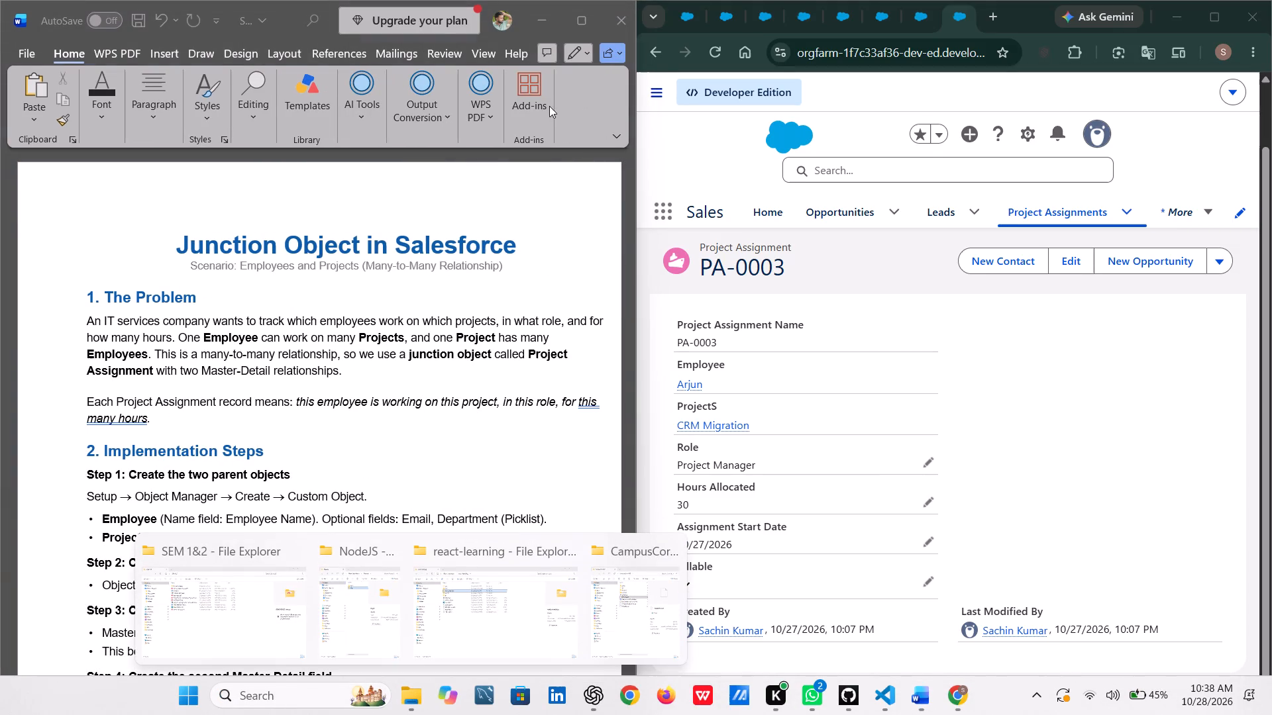
click(180, 643)
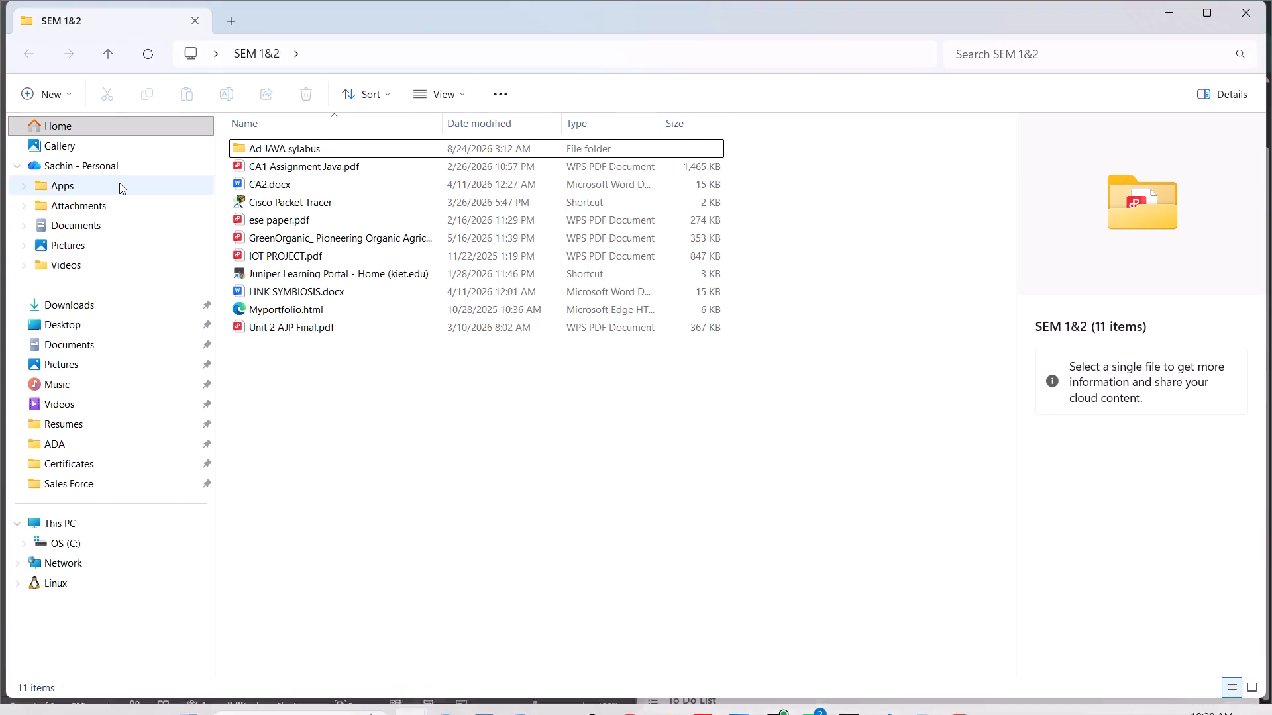
click(111, 136)
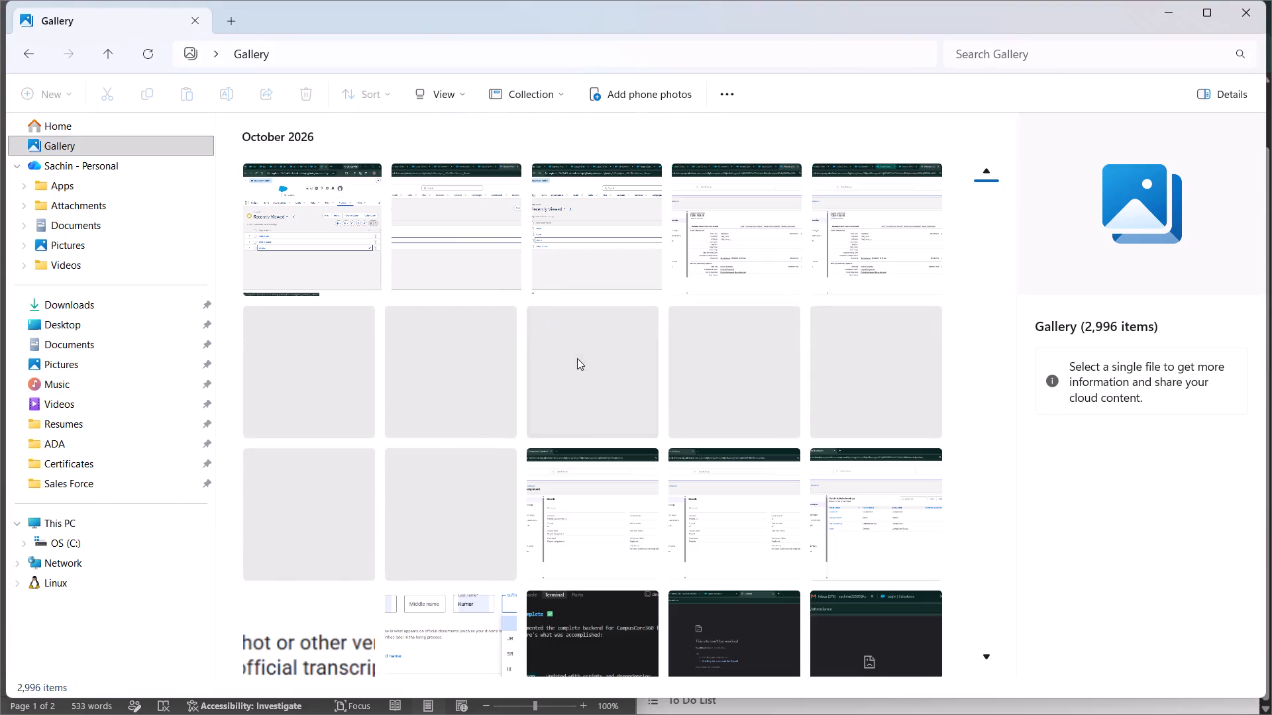
scroll(515, 509, down, 1)
scroll(552, 579, down, 1)
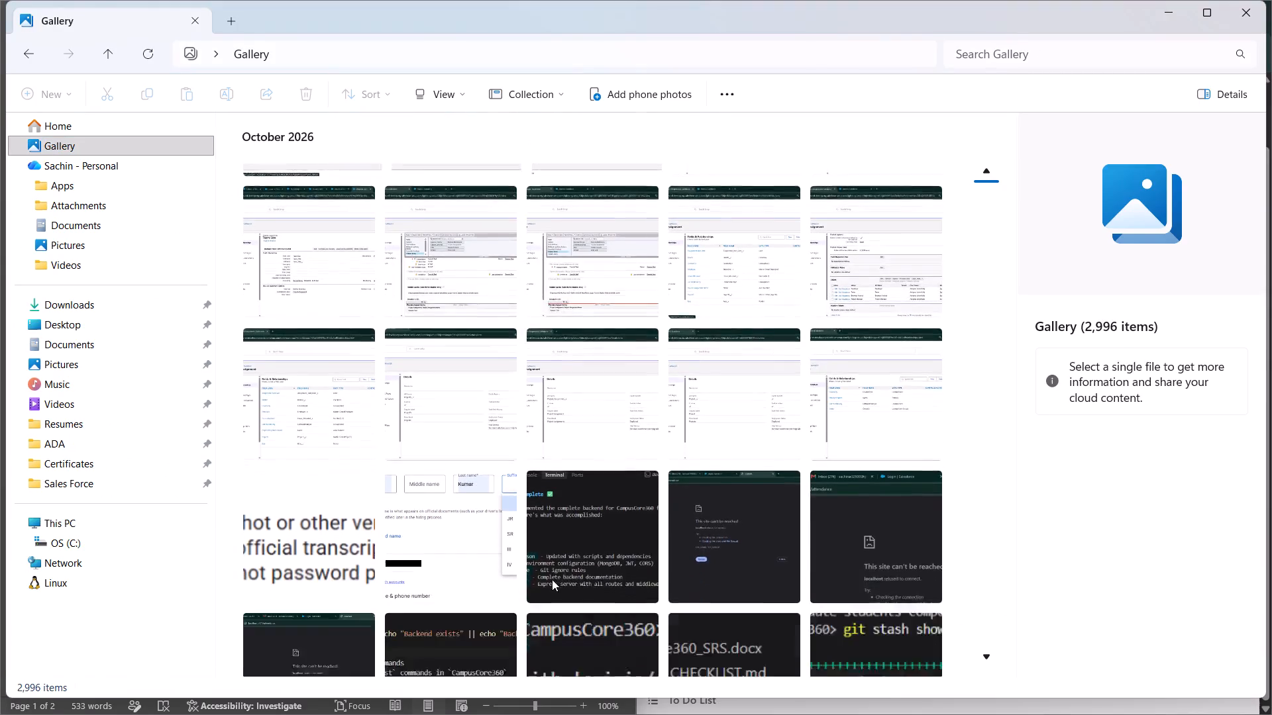
scroll(552, 579, down, 1)
scroll(828, 480, down, 1)
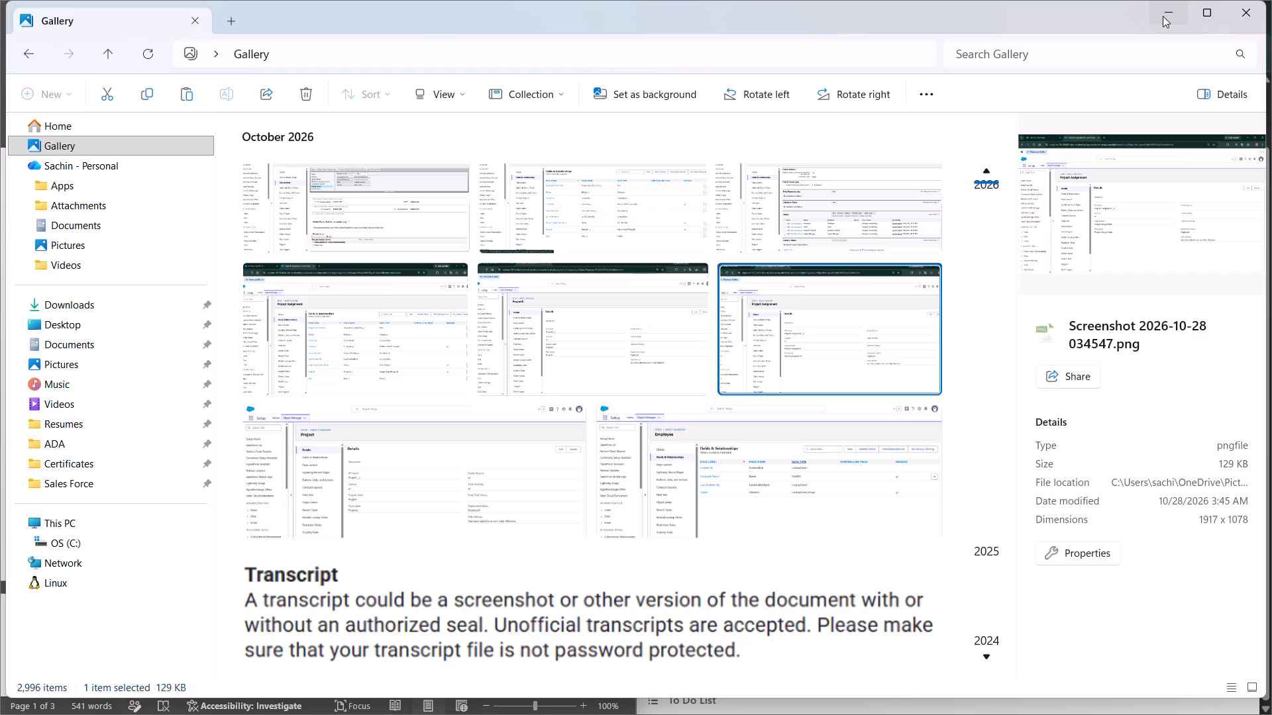
click(1163, 16)
Paste the copied Project Assignment screenshot on the empty line under Step 2, above the Step 3 heading.
scroll(271, 324, down, 1)
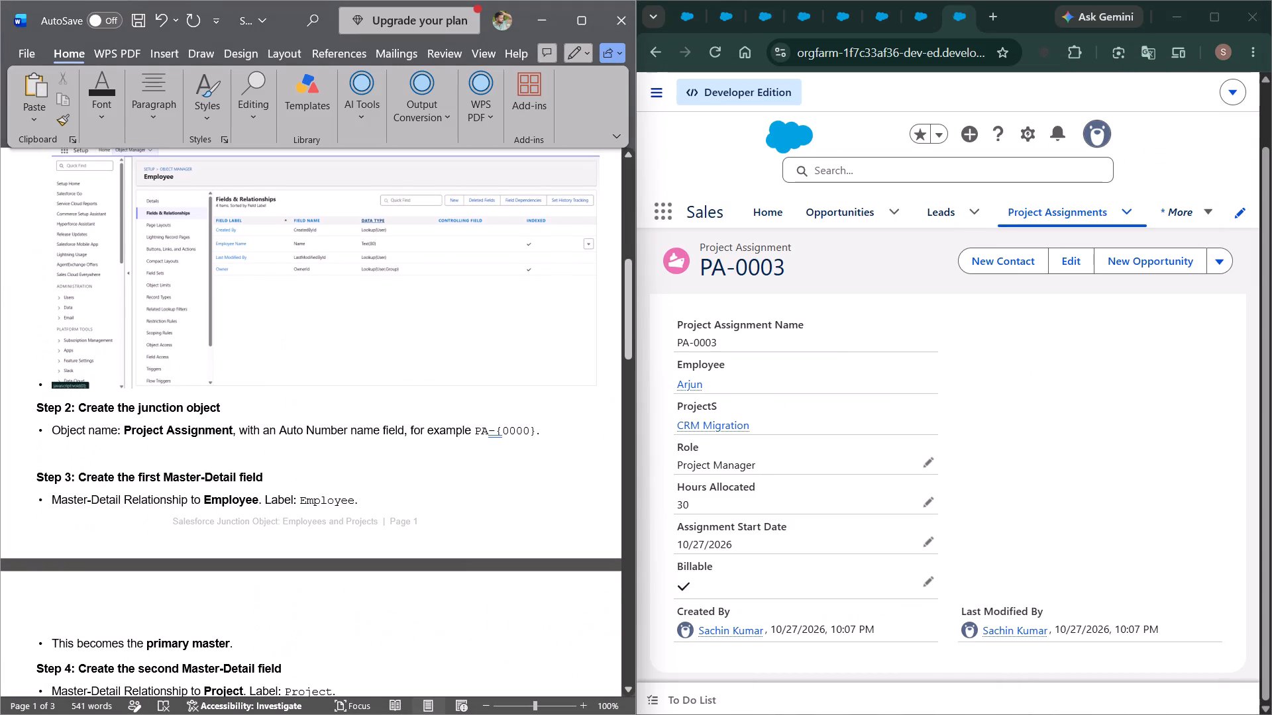
scroll(271, 324, down, 1)
scroll(264, 390, up, 2)
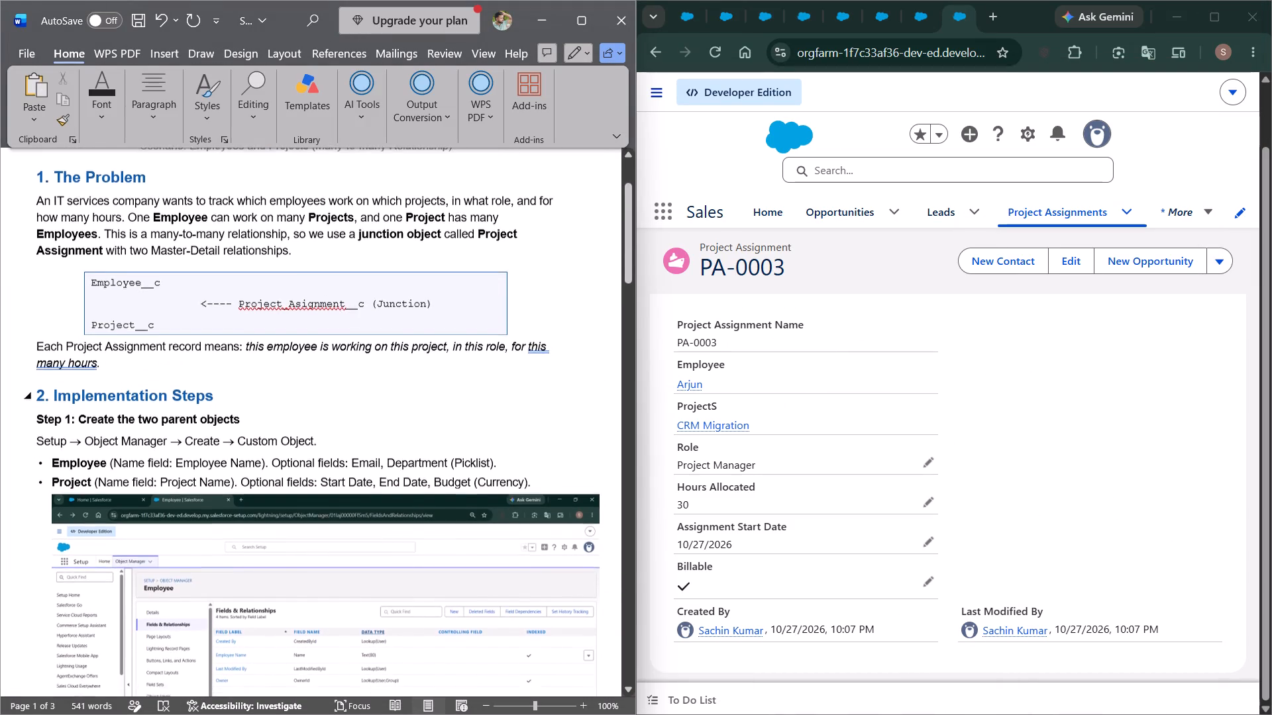
scroll(264, 390, down, 2)
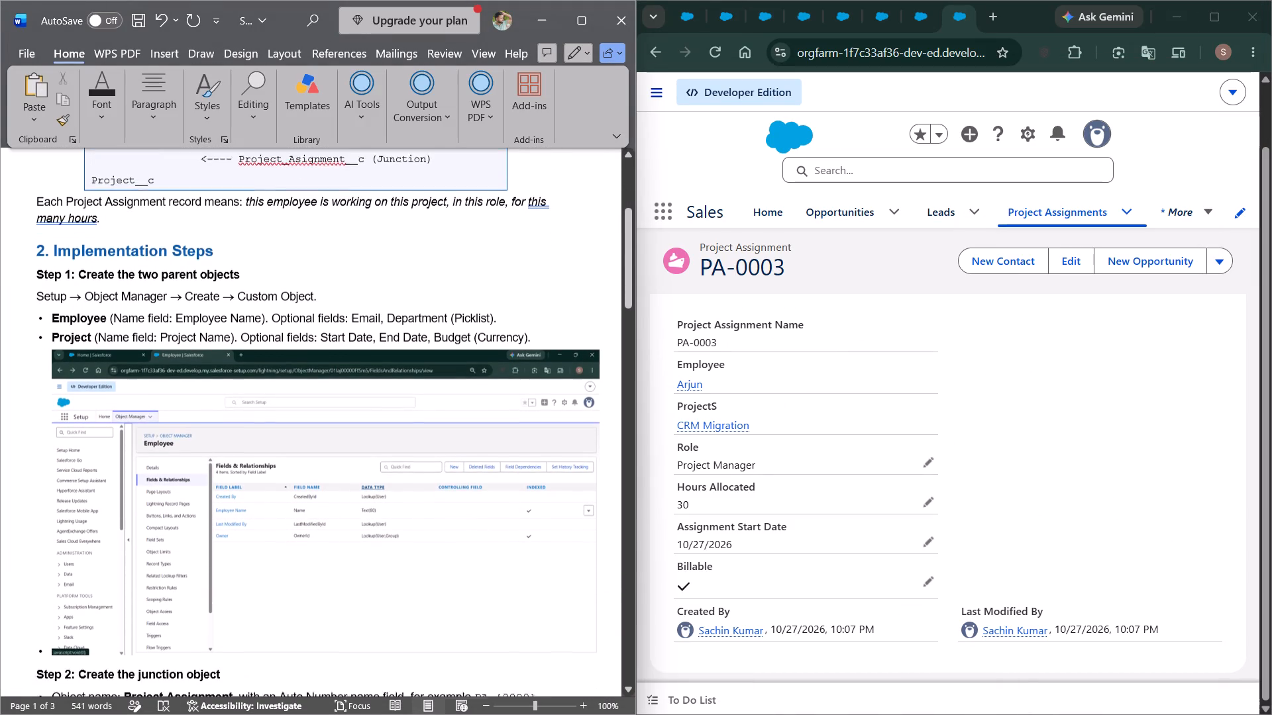
scroll(236, 380, down, 3)
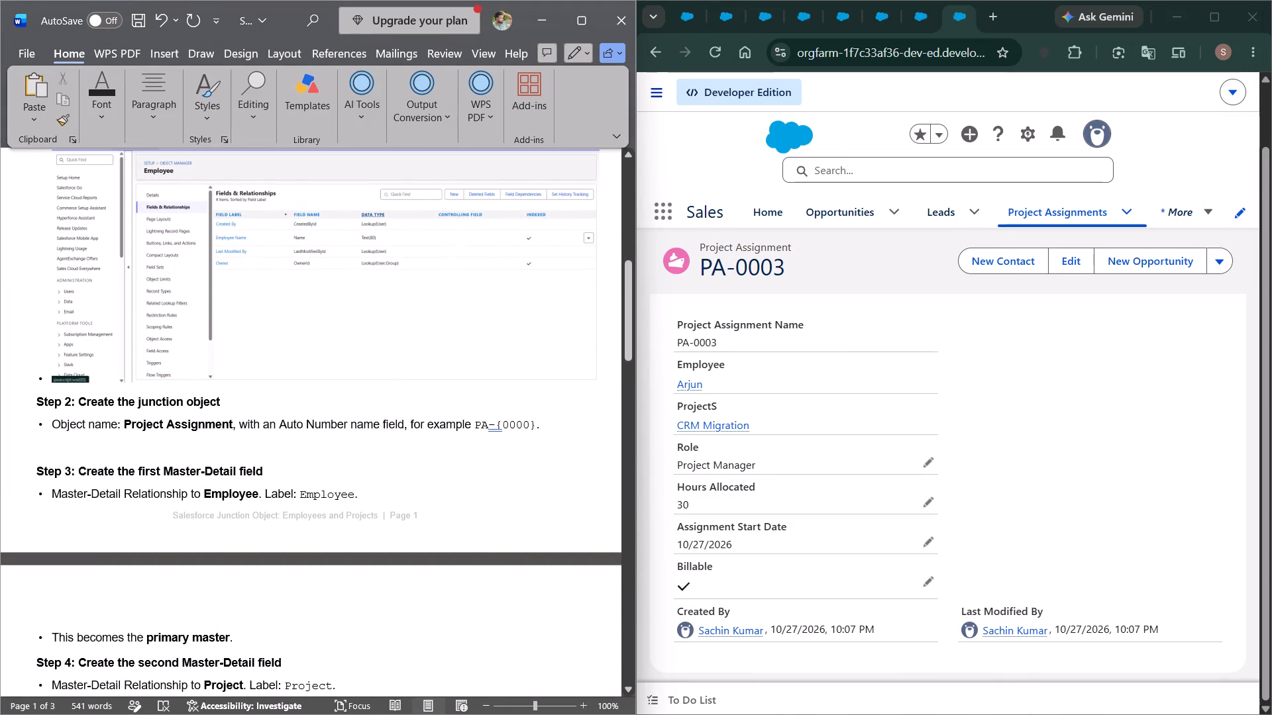
click(200, 448)
key(ctrl+v)
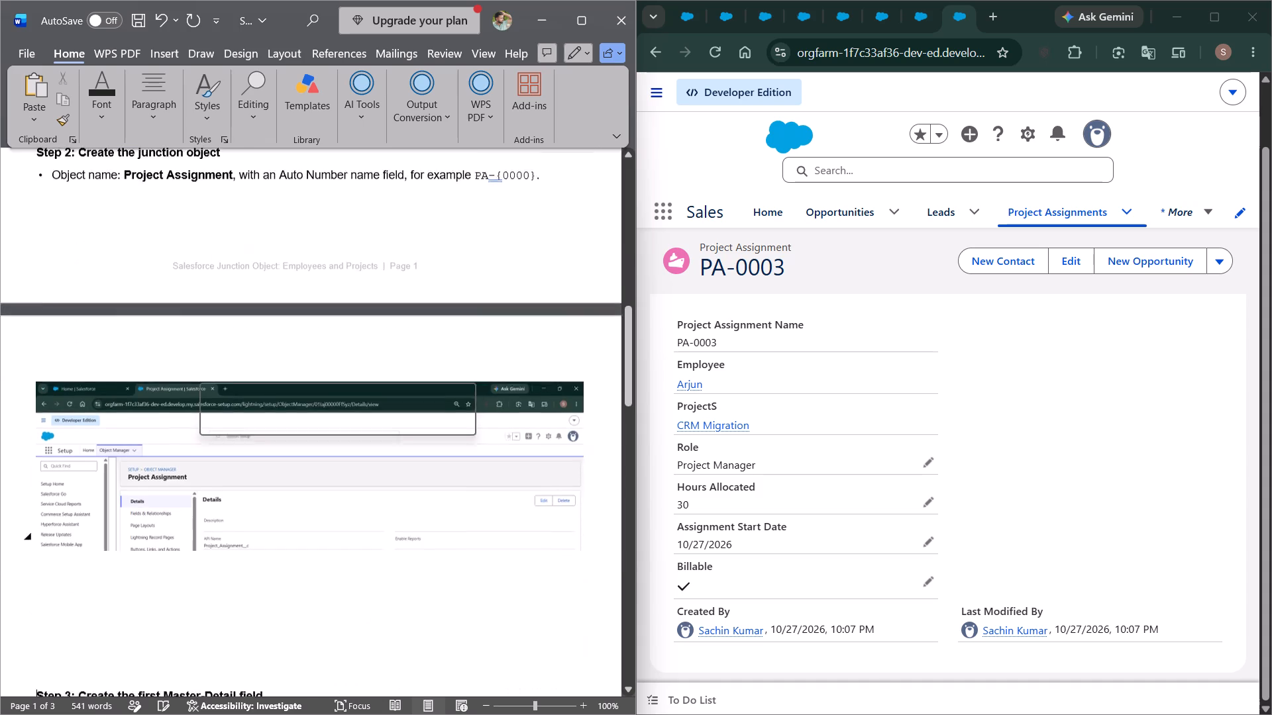
Add a new line below the Employee screenshot in Step 1, above the Step 2 heading.
scroll(237, 355, up, 1)
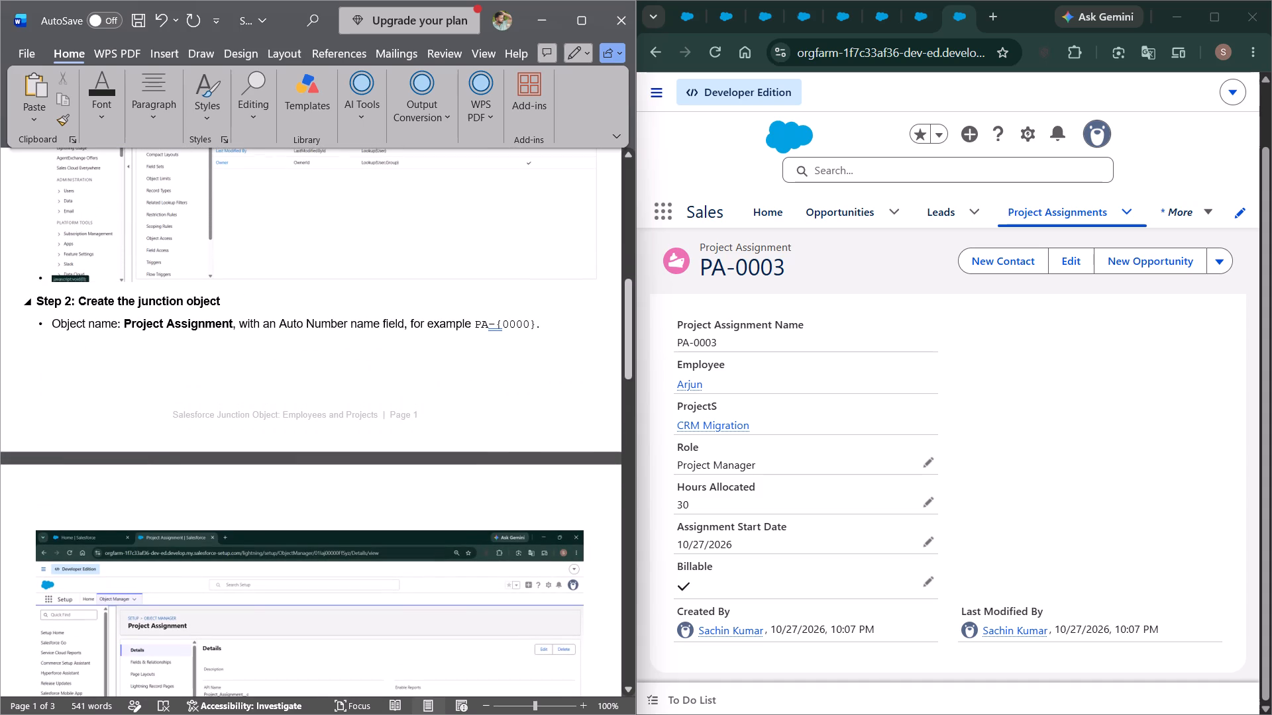
click(601, 257)
key(Return)
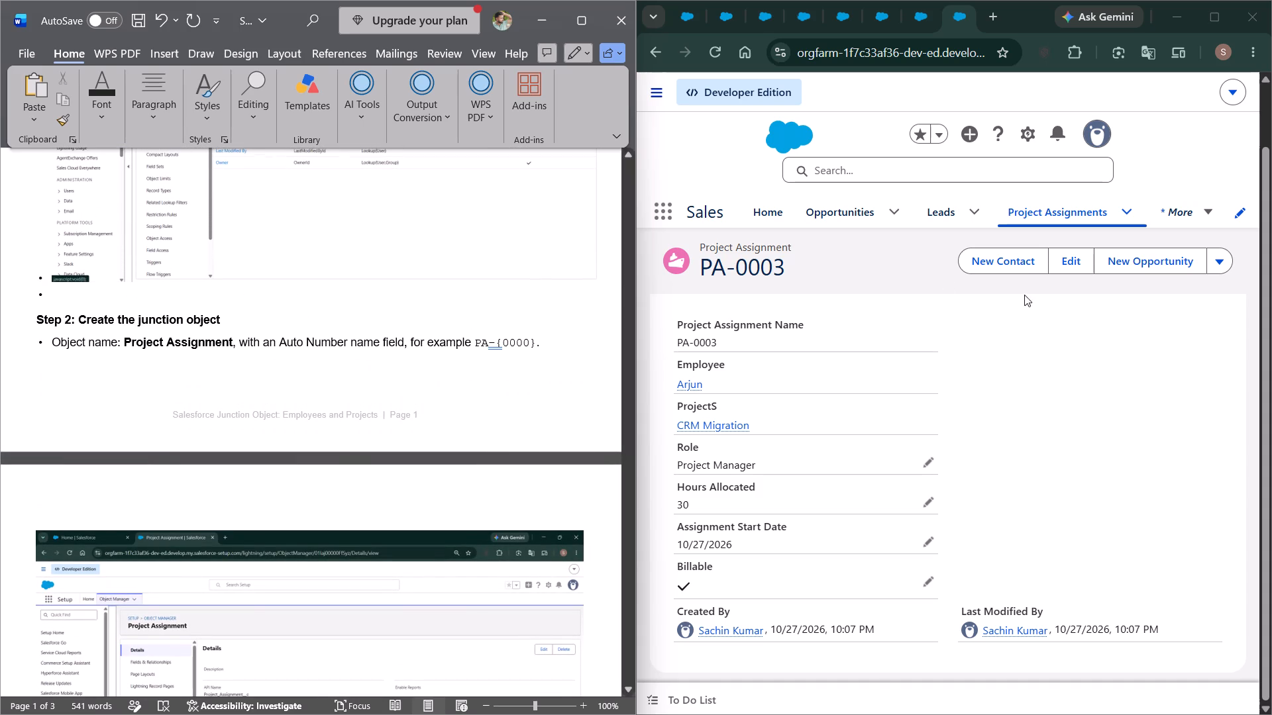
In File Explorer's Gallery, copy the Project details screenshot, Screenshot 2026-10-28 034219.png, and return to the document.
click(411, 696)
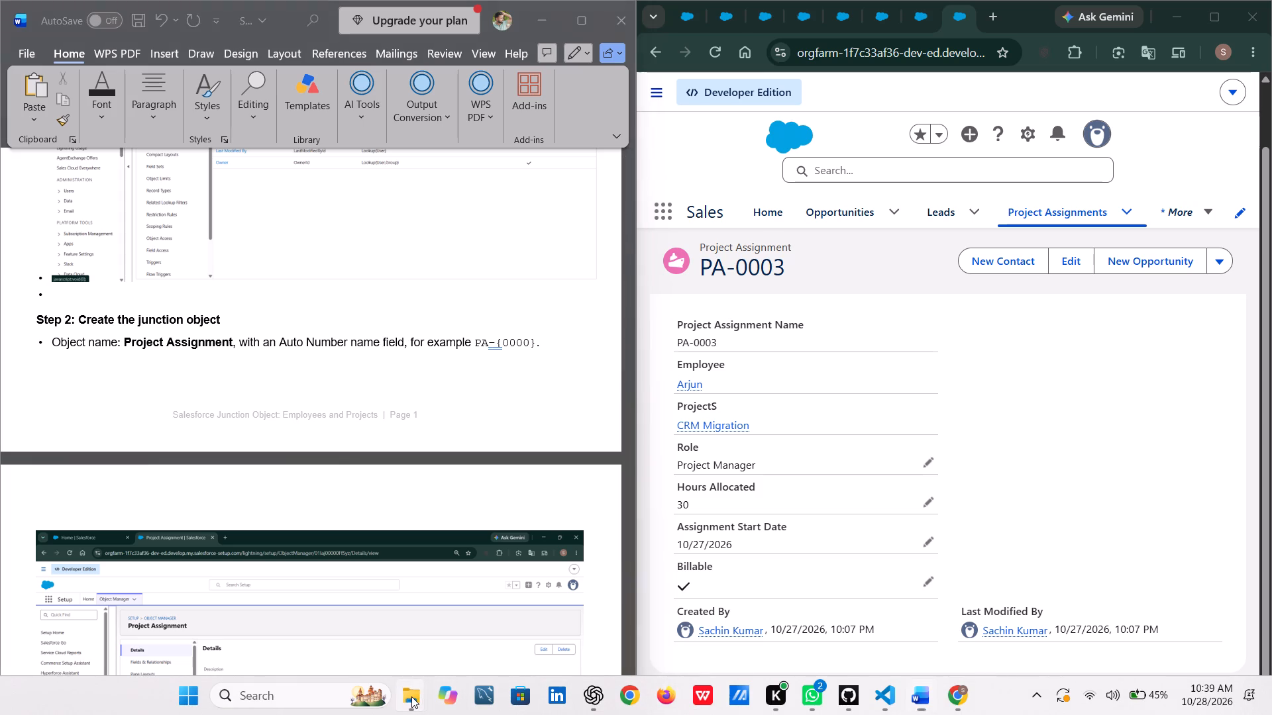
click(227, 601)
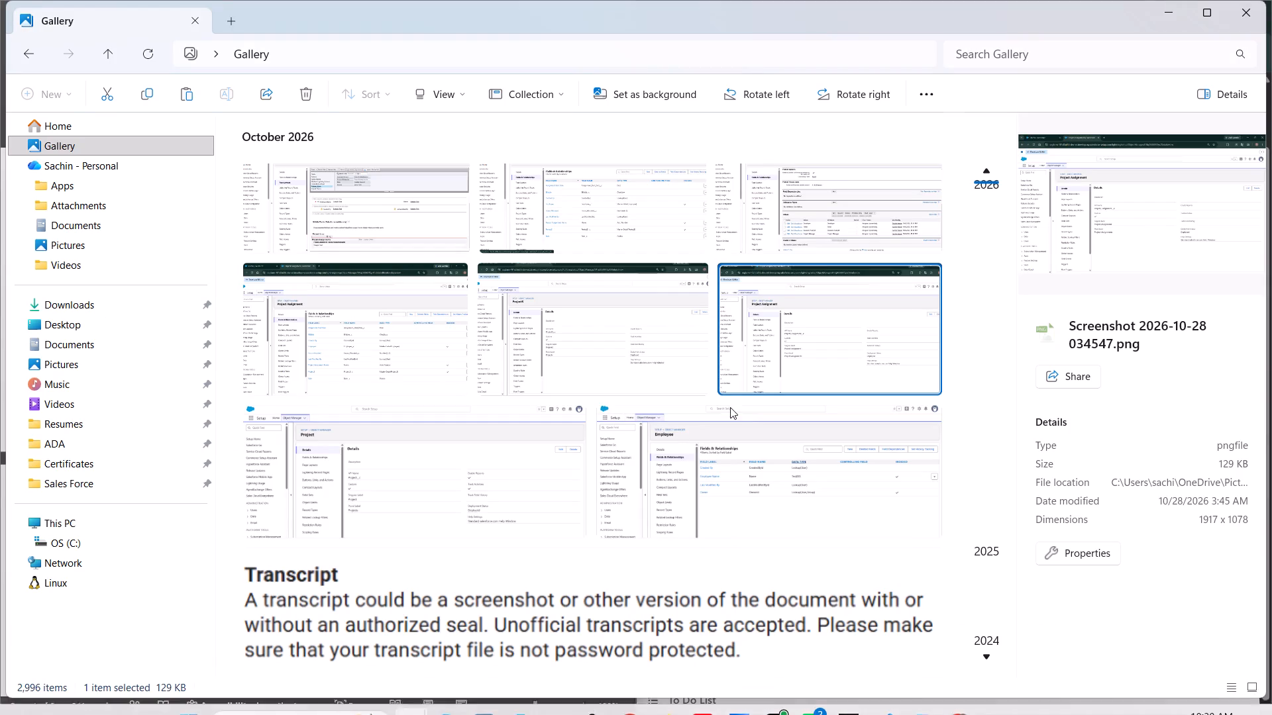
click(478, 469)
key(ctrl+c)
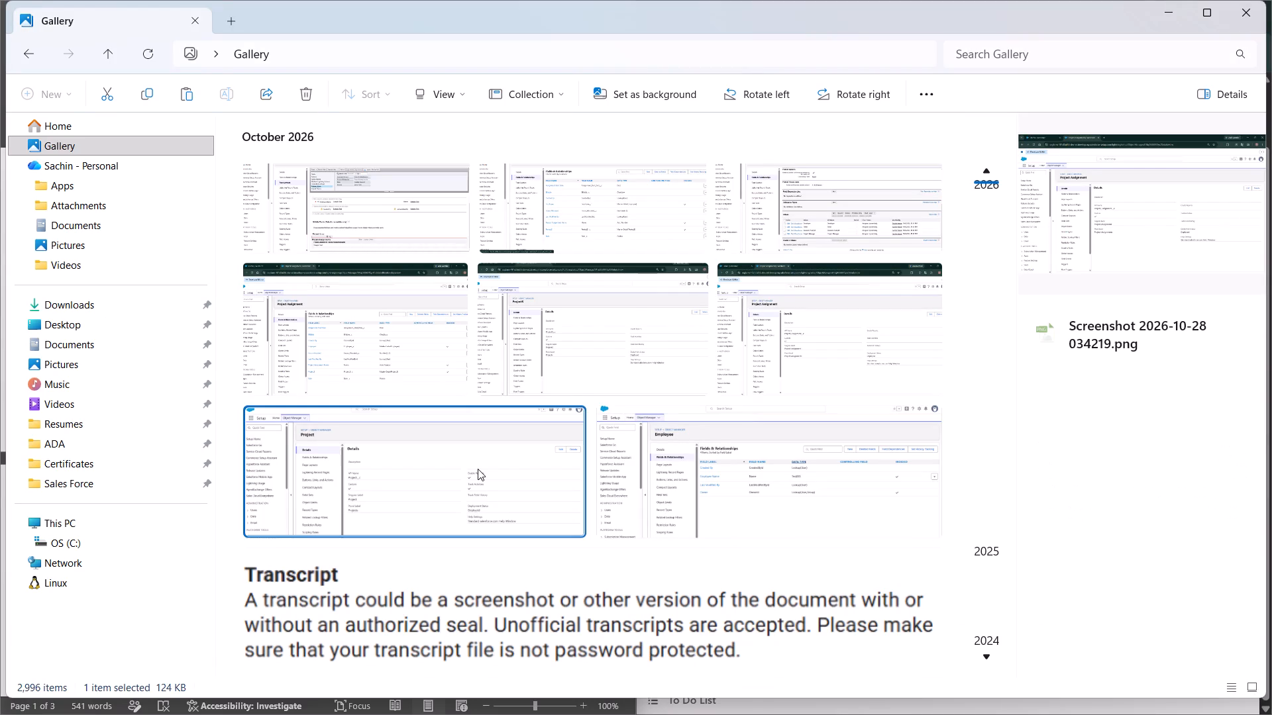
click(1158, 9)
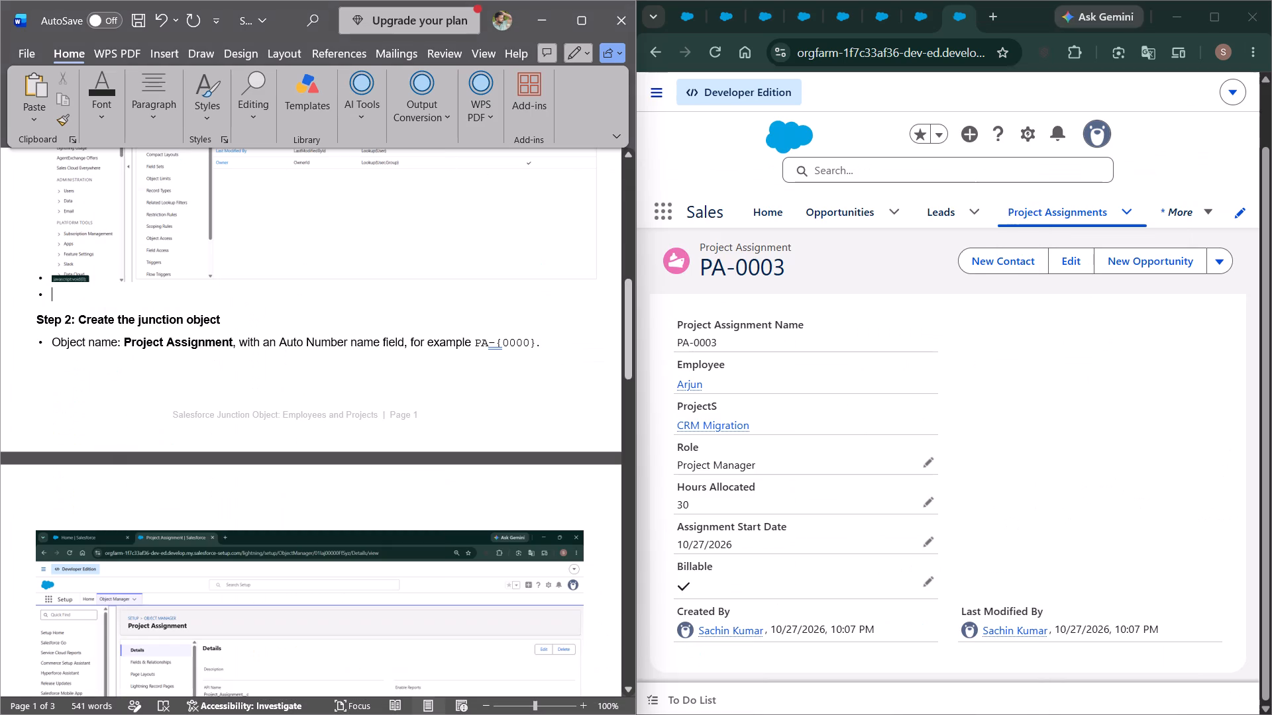
Remove the bullet from the empty line below the Employee screenshot, leaving no stray characters.
key(BackSpace)
key(bracketright)
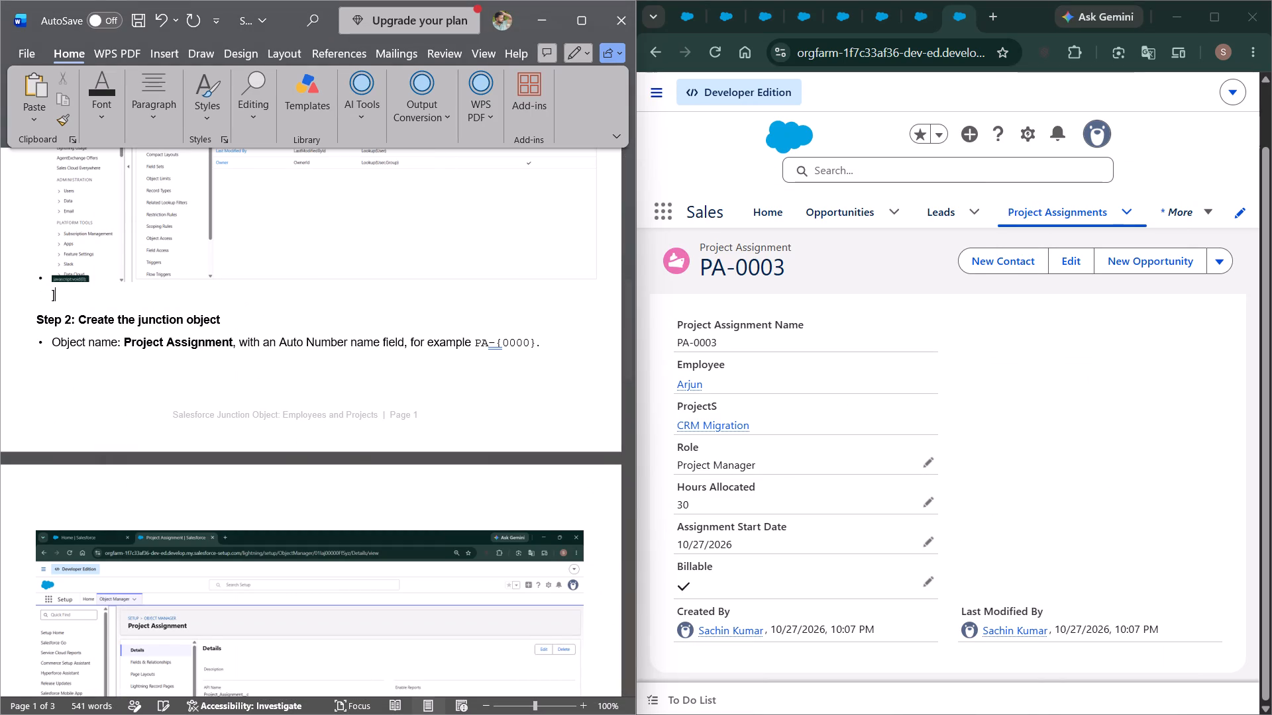
key(BackSpace)
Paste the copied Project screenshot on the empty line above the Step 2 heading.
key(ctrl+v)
Add empty lines after the Project Assignment screenshot to push the Step 3 heading onto a new page.
scroll(115, 422, down, 1)
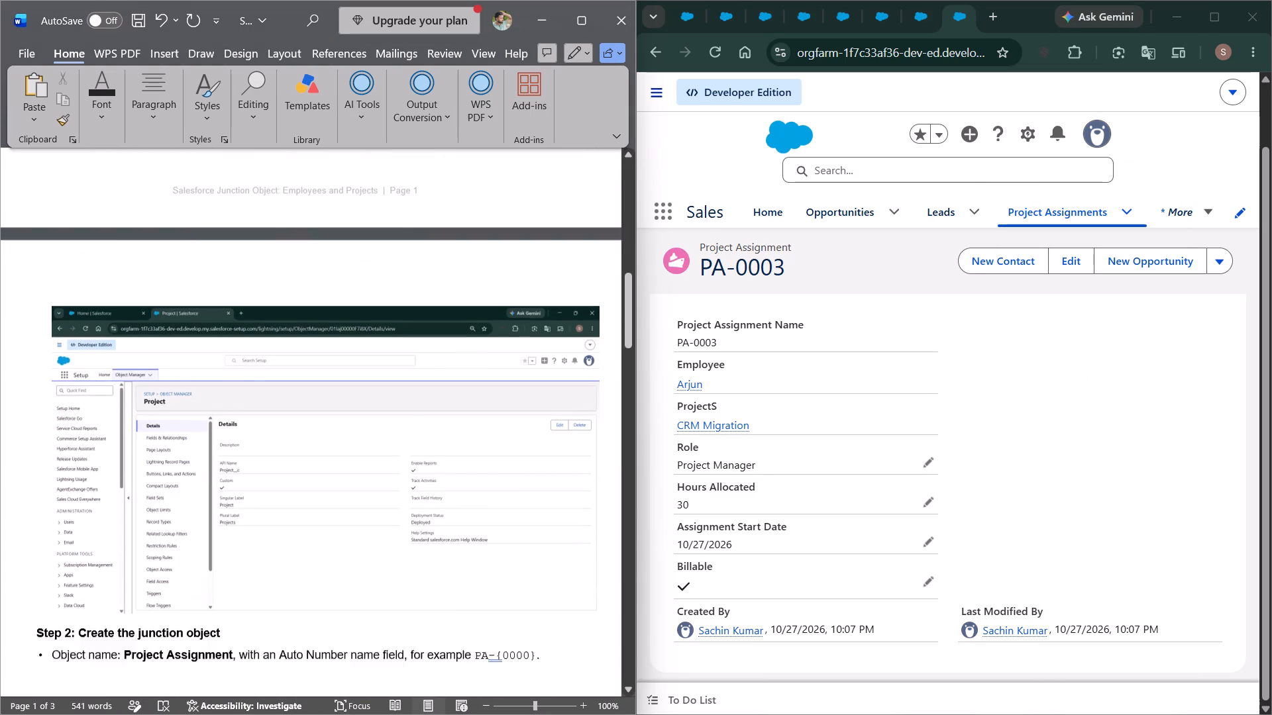
scroll(115, 422, down, 1)
scroll(166, 469, down, 2)
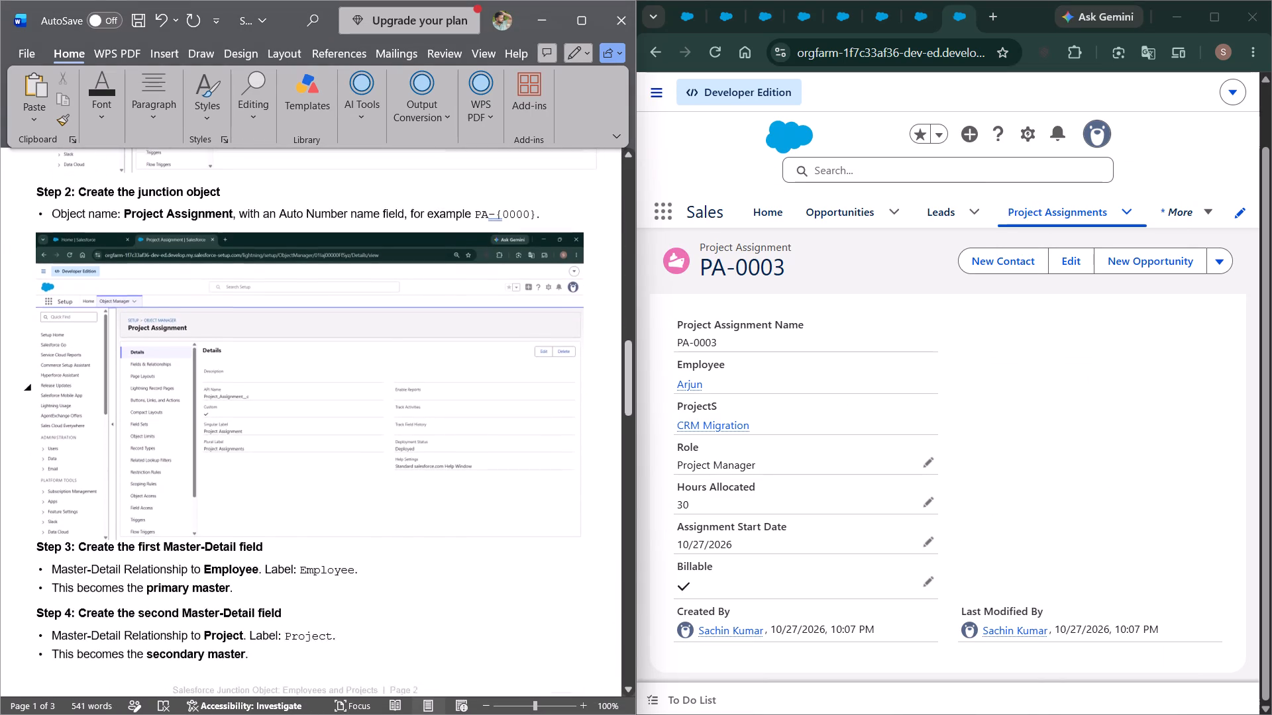
scroll(166, 469, down, 2)
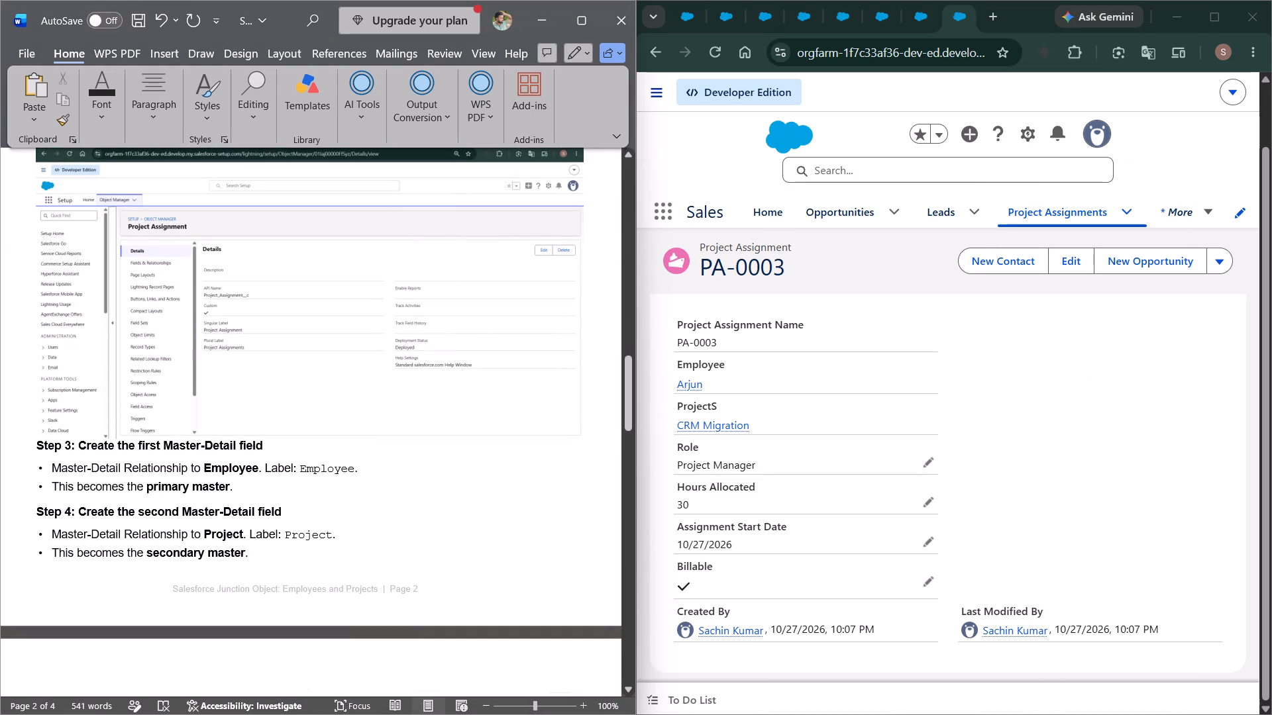
click(593, 430)
key(Return)
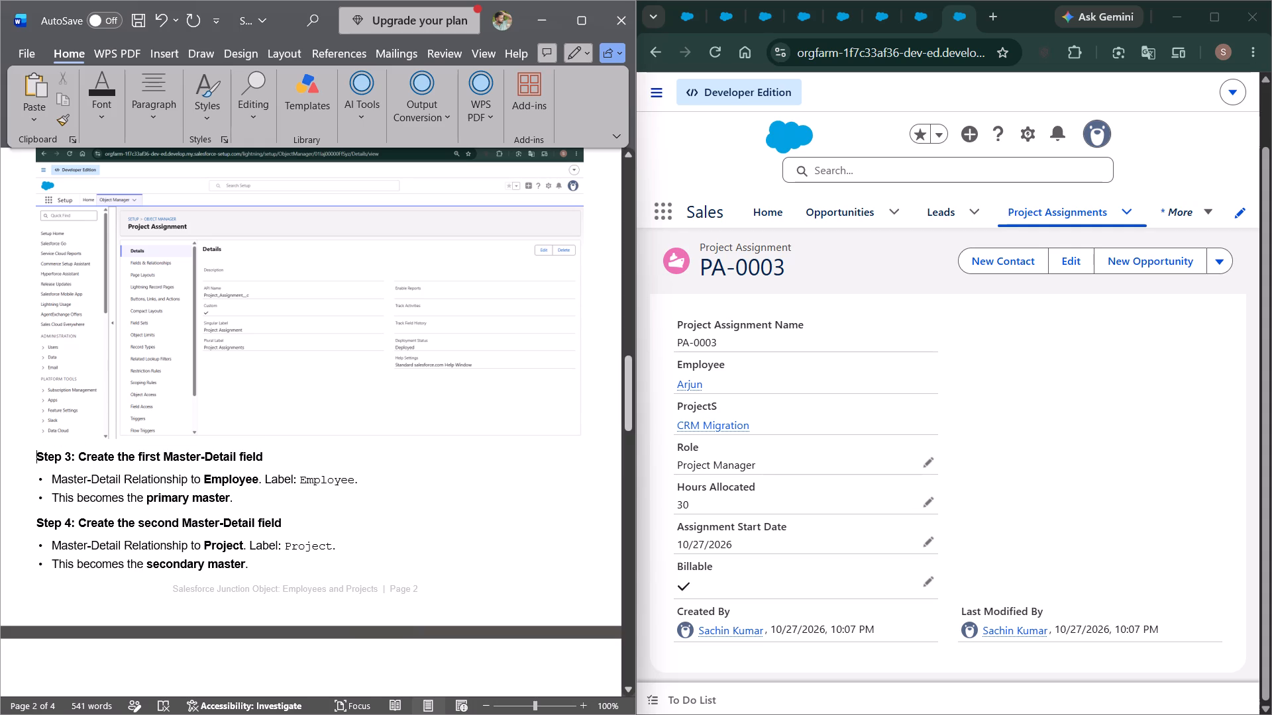
key(Return)
key(Return)
key(Return)
key(Return)
key(Return)
key(Return)
key(Return)
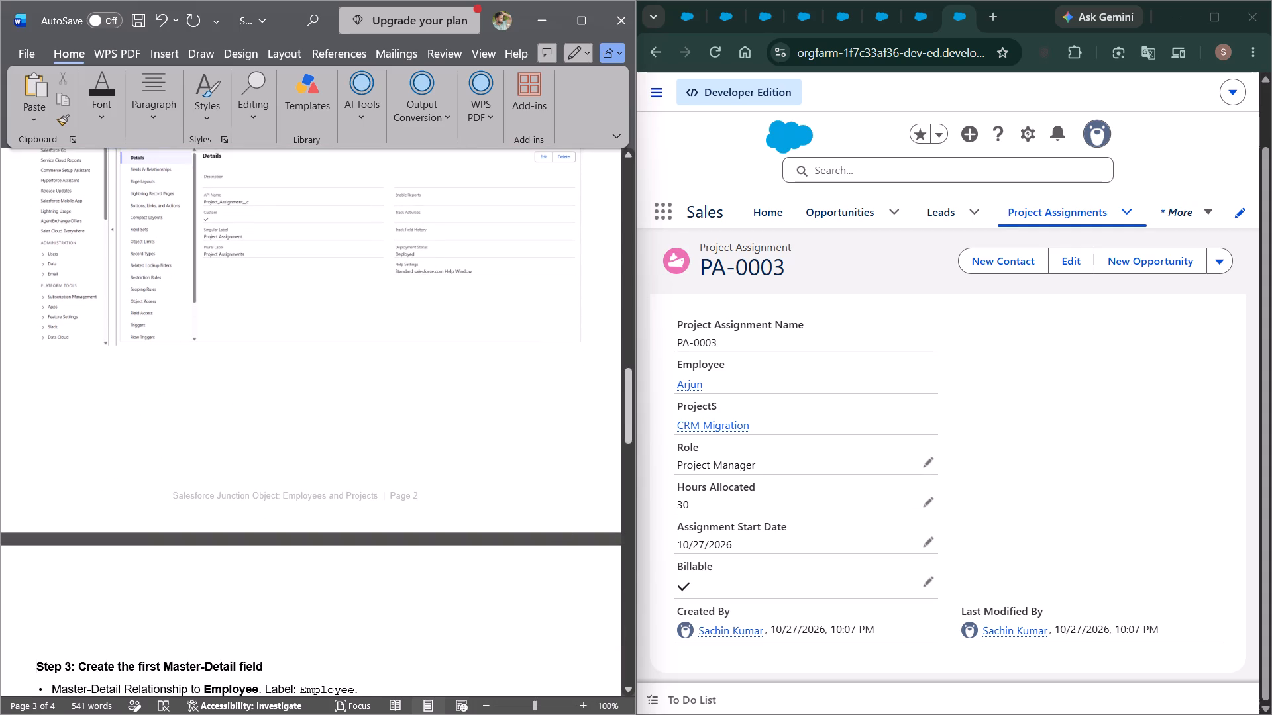
From File Explorer's Gallery, open Screenshot 2026-10-28 035405.png showing the ProjectS details, copy the image, and return to the document.
scroll(559, 551, down, 2)
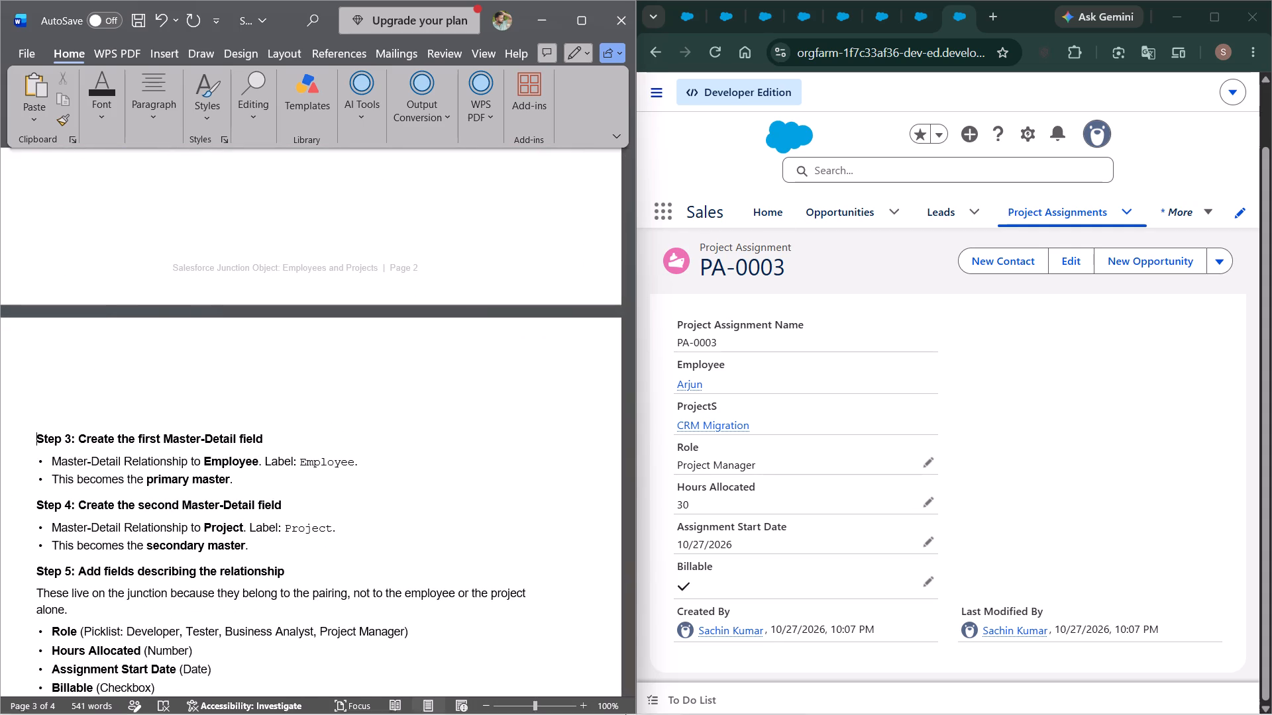
click(416, 692)
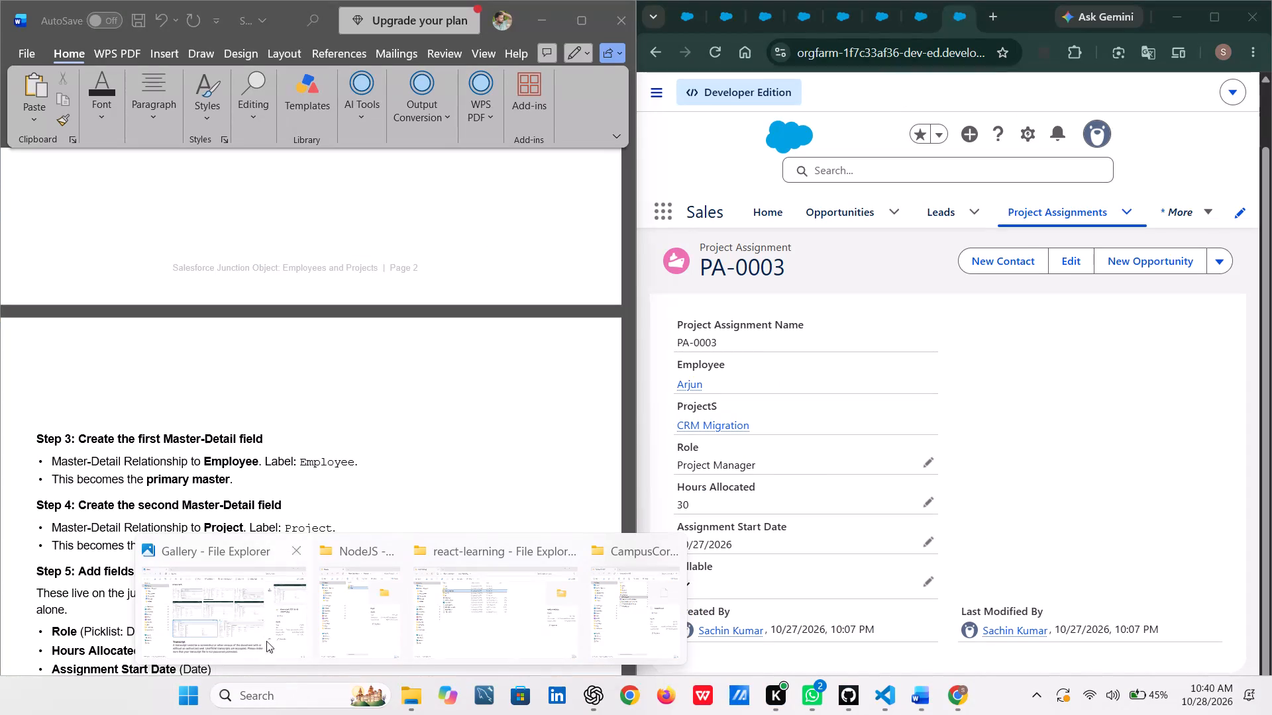
click(238, 610)
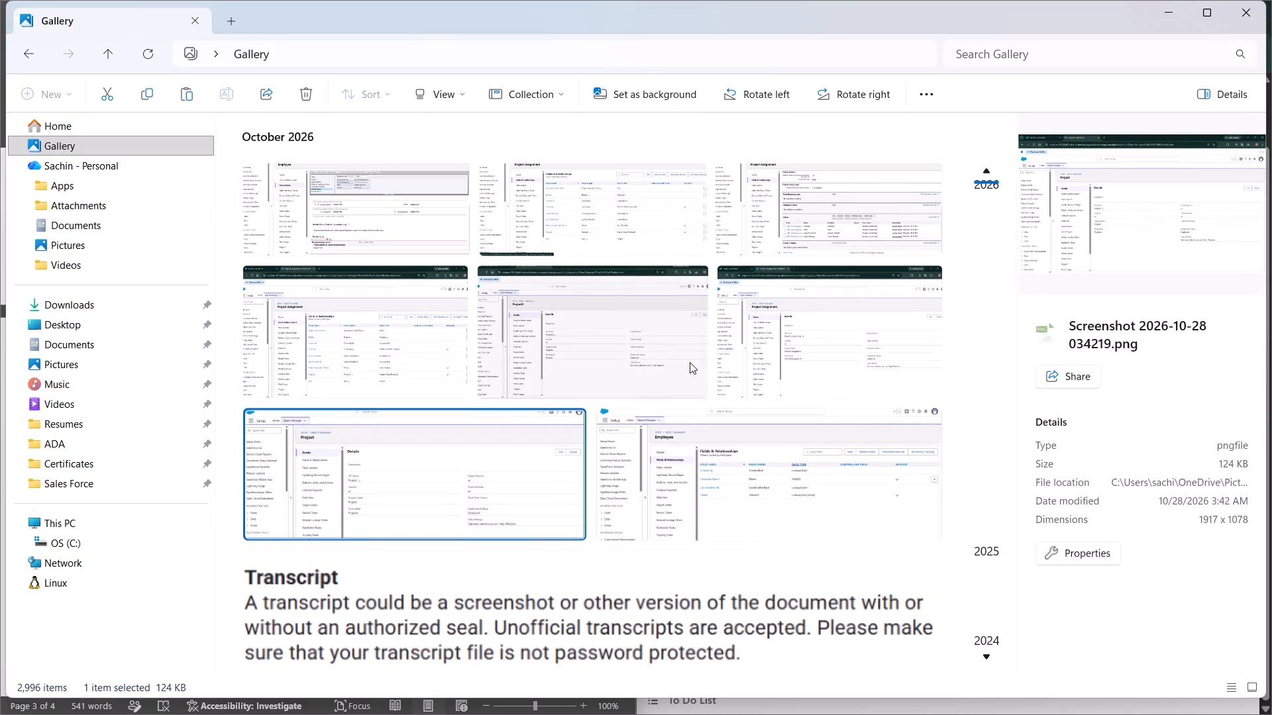
click(565, 369)
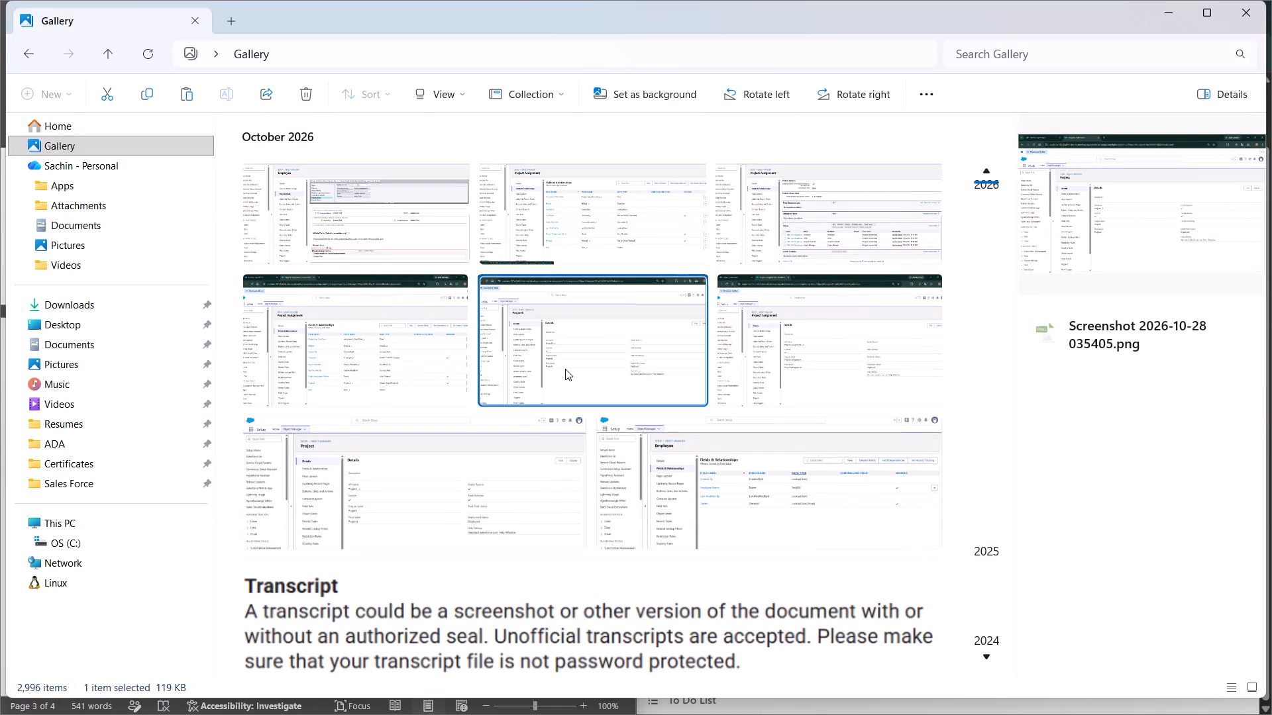
double_click(565, 369)
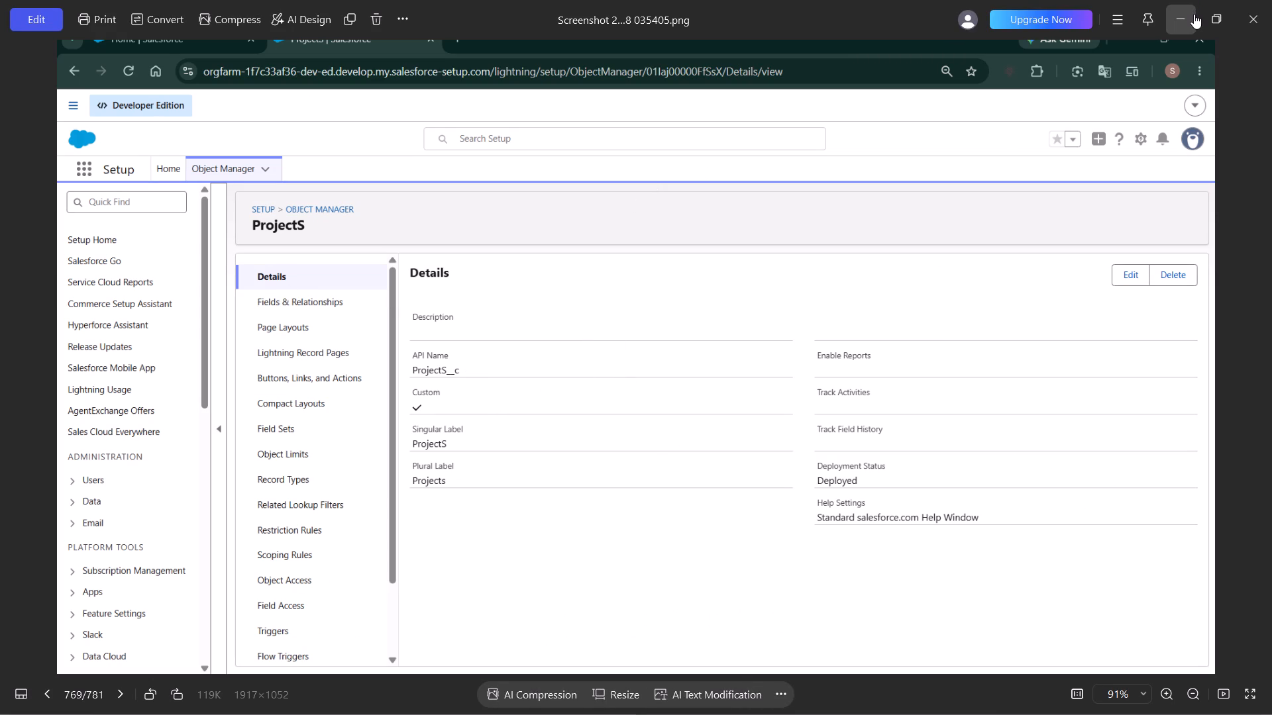
key(ctrl+c)
click(1176, 23)
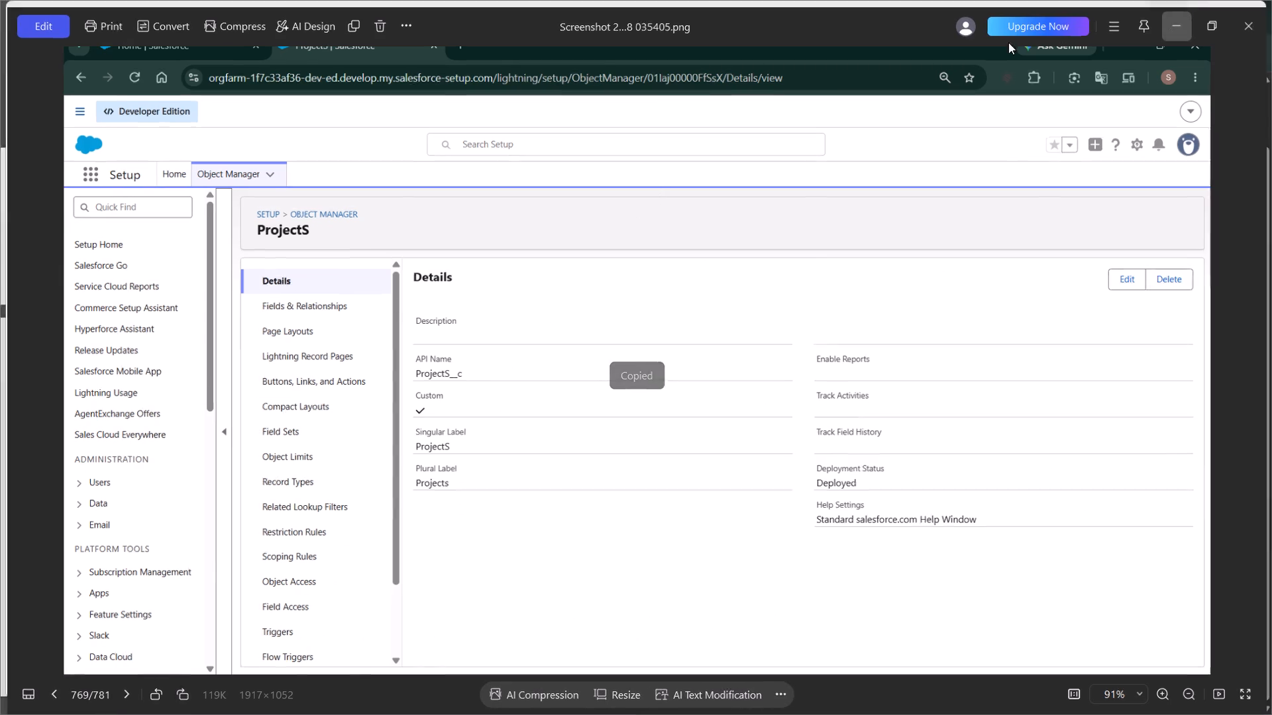
scroll(264, 228, up, 3)
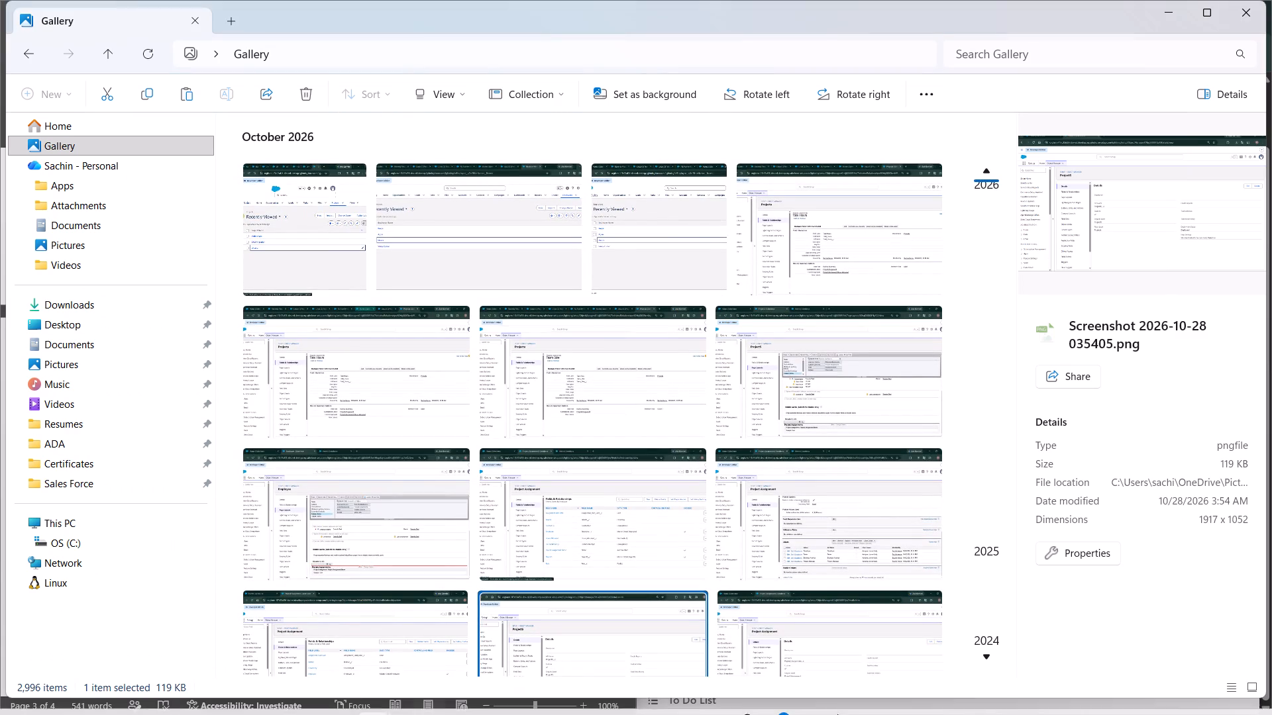
click(829, 620)
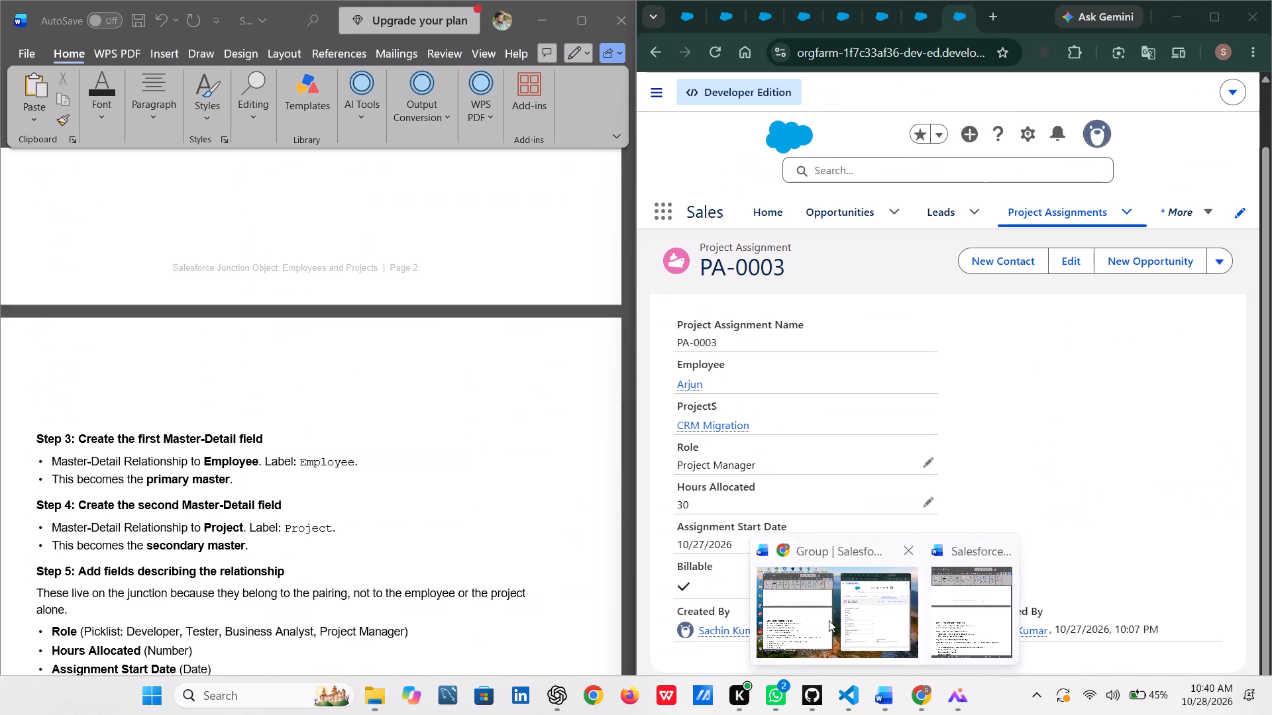
Paste the copied ProjectS screenshot directly before the Project screenshot at the end of Step 1.
scroll(228, 469, up, 5)
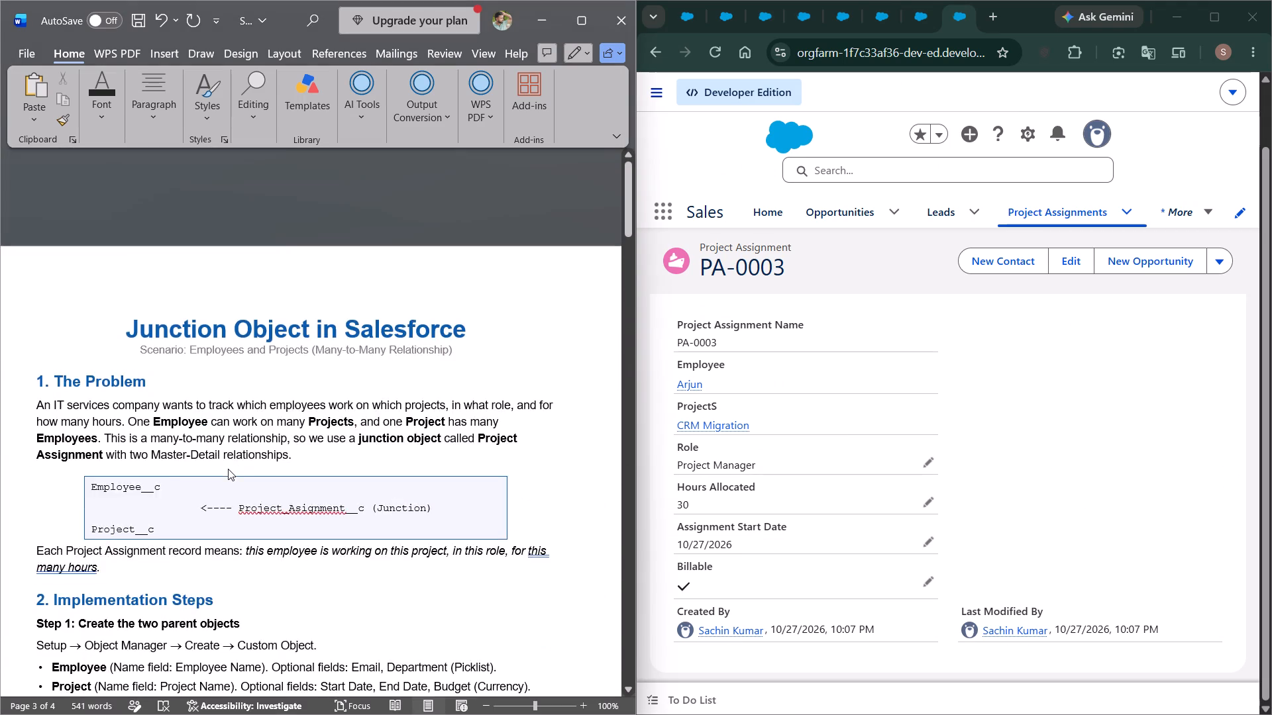
scroll(228, 469, down, 1)
scroll(234, 415, down, 4)
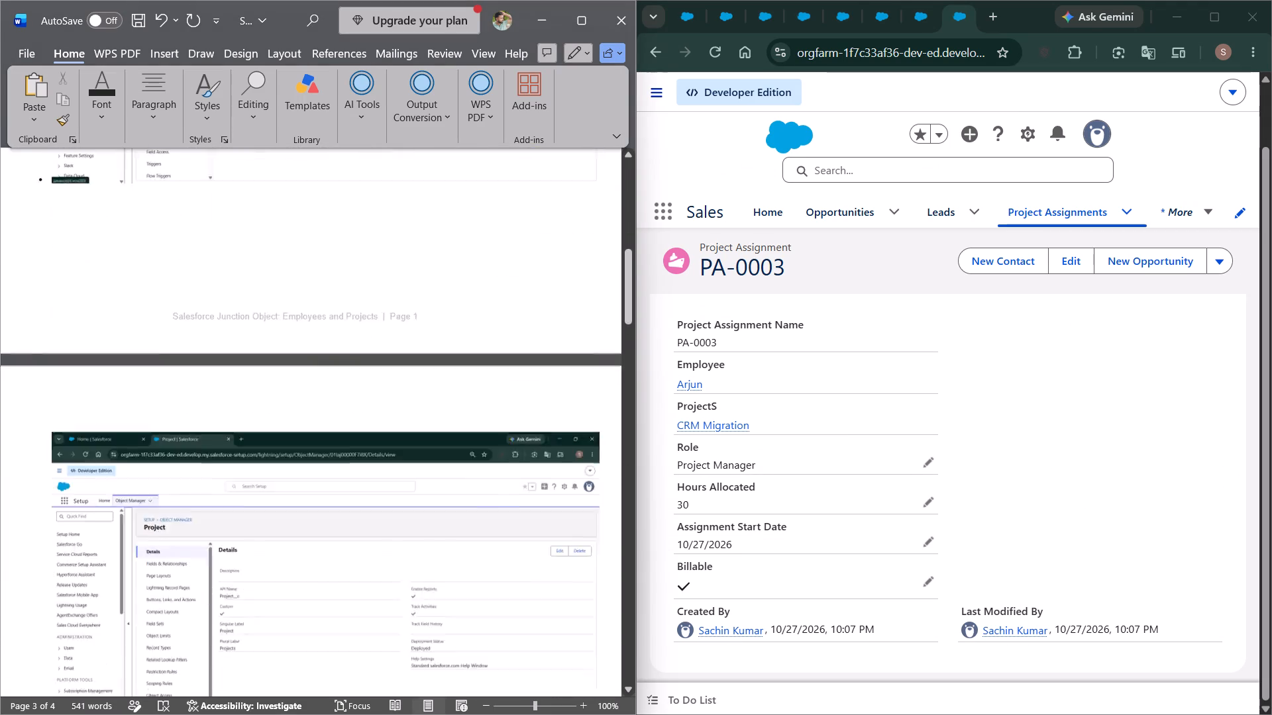
scroll(234, 415, down, 1)
click(234, 415)
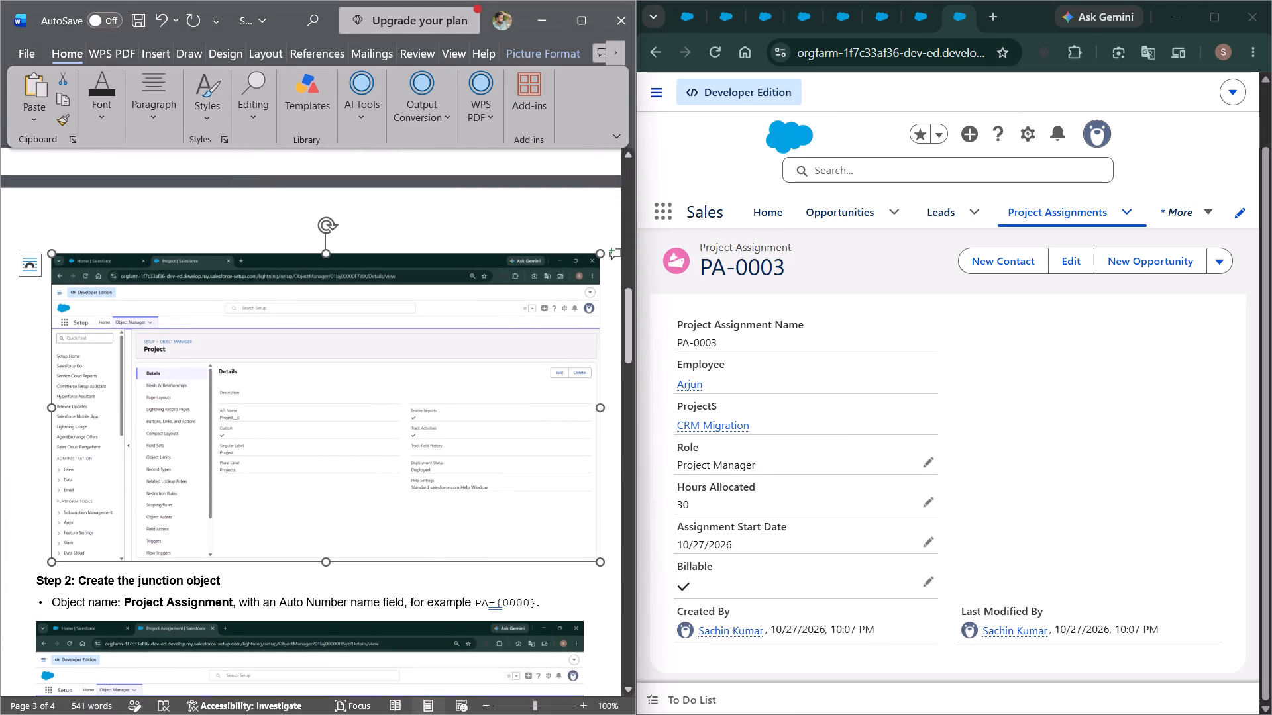
right_click(234, 415)
right_click(234, 415)
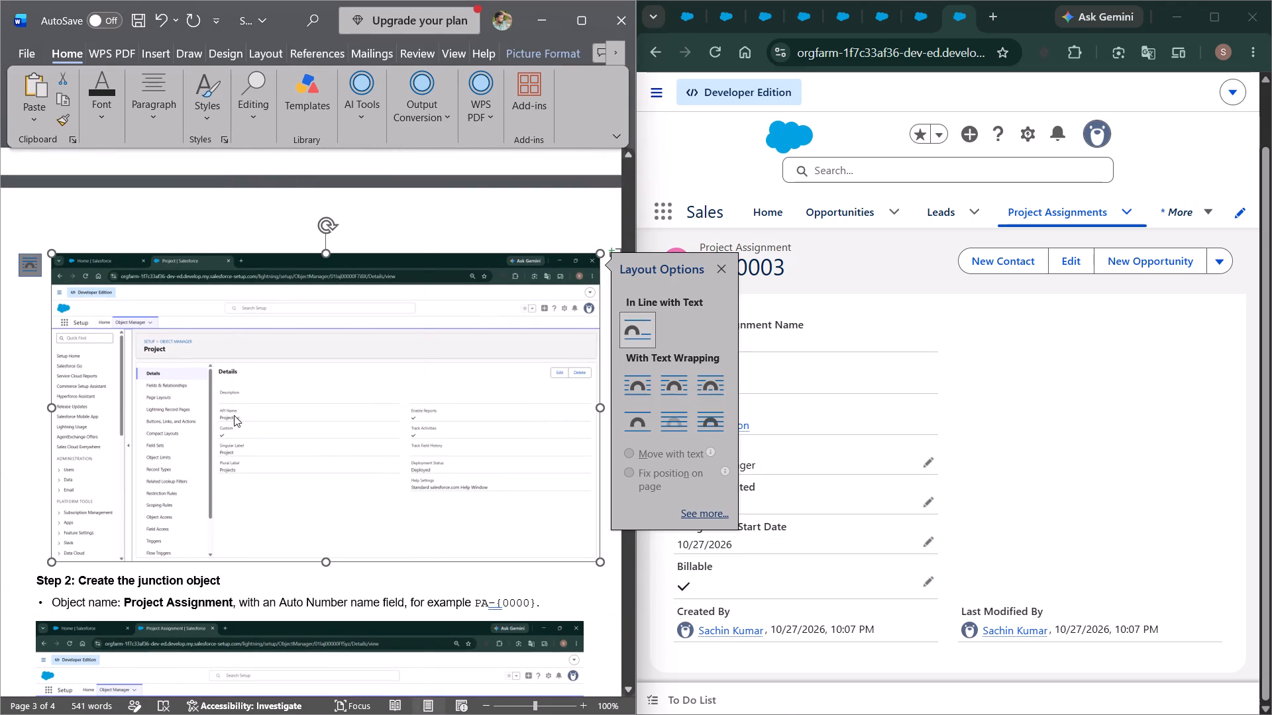
click(134, 395)
key(ctrl+a)
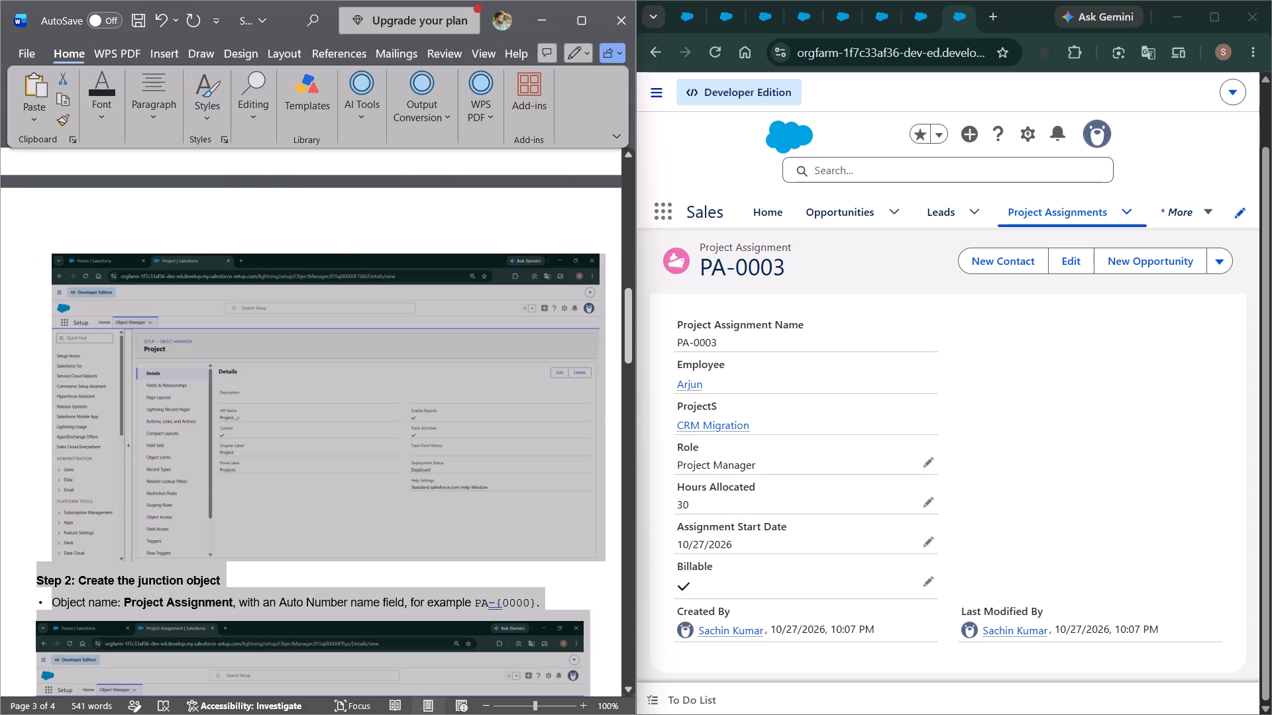
key(ctrl+a)
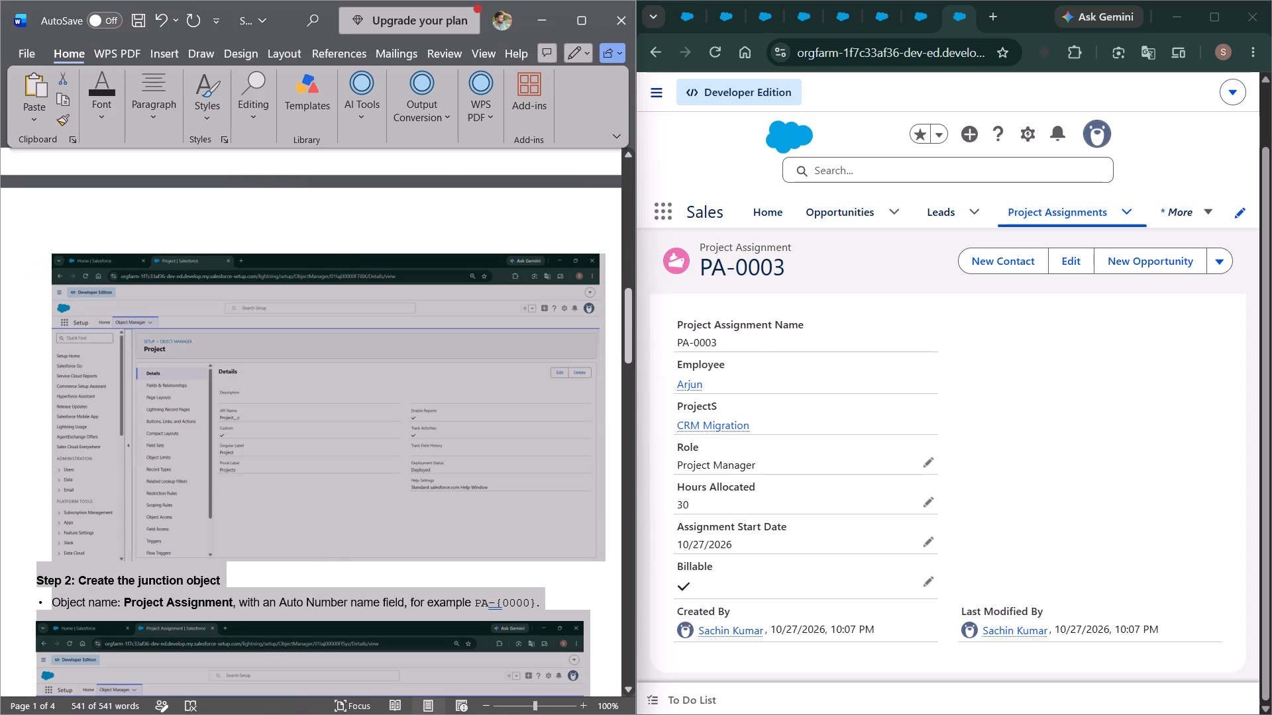
click(180, 396)
key(ctrl+v)
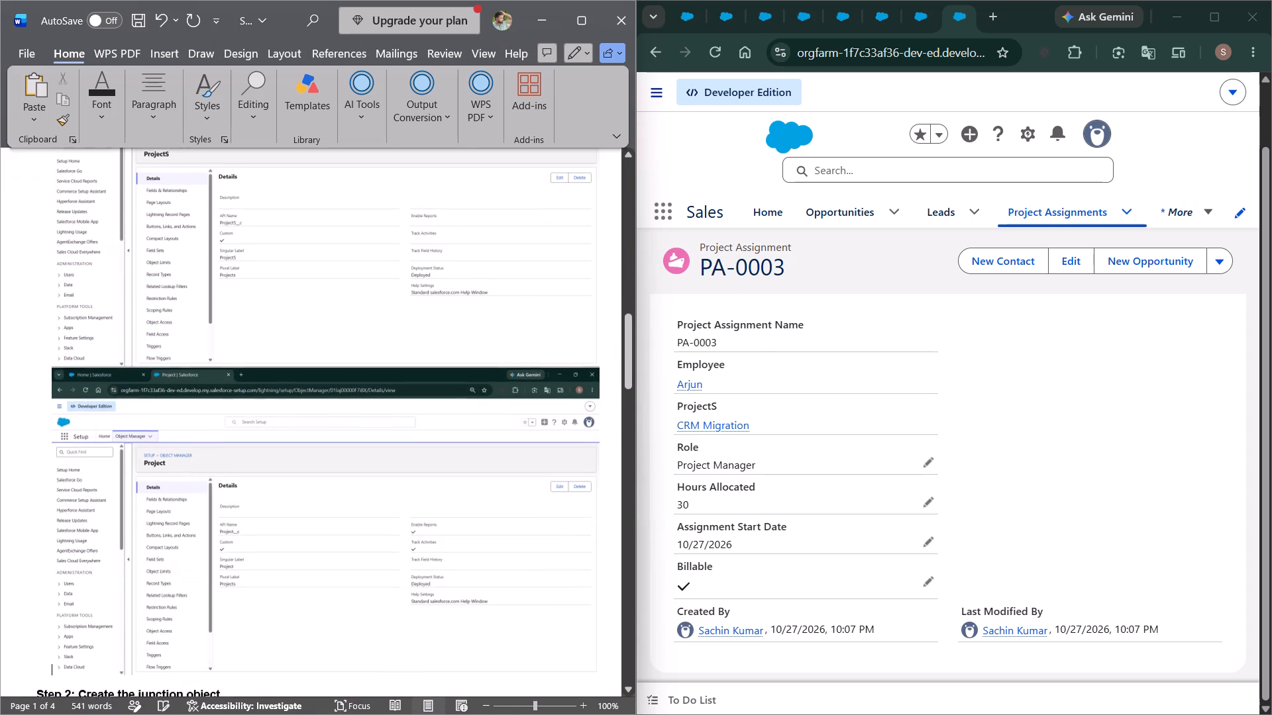
Delete the old Project details screenshot between the ProjectS screenshot and the Step 2 heading.
scroll(251, 326, up, 6)
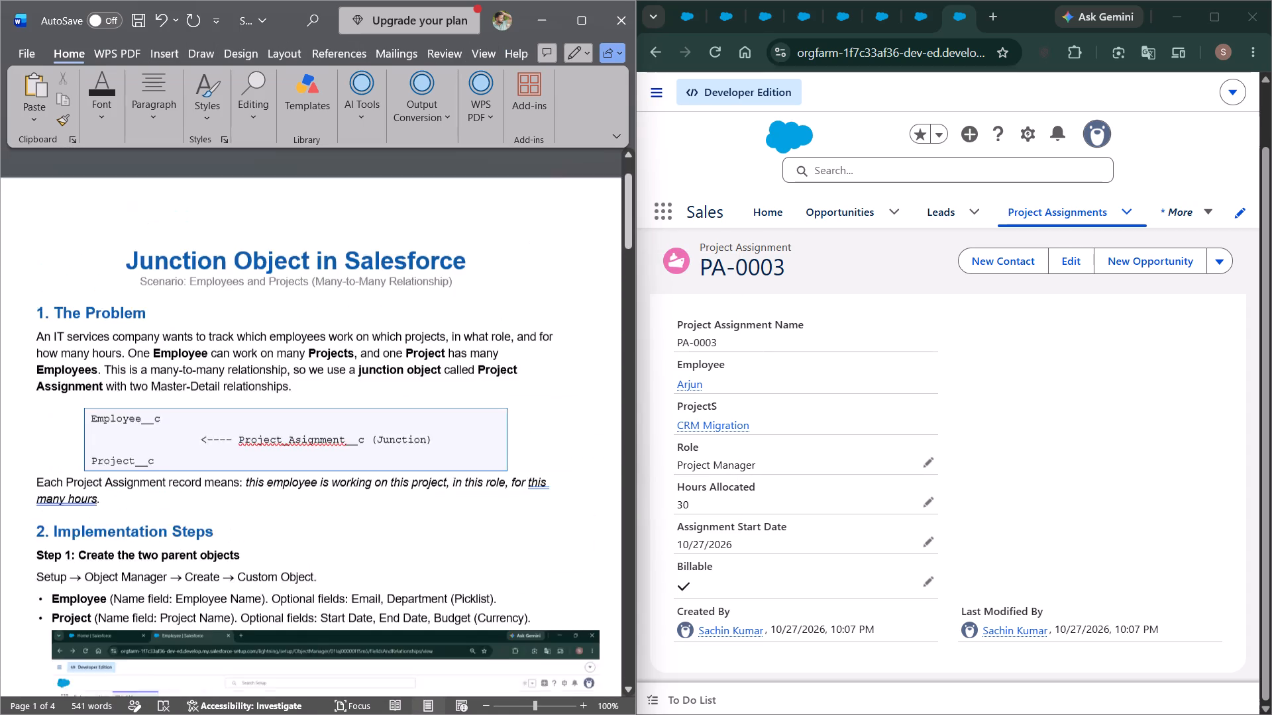
scroll(251, 326, up, 1)
scroll(251, 326, down, 5)
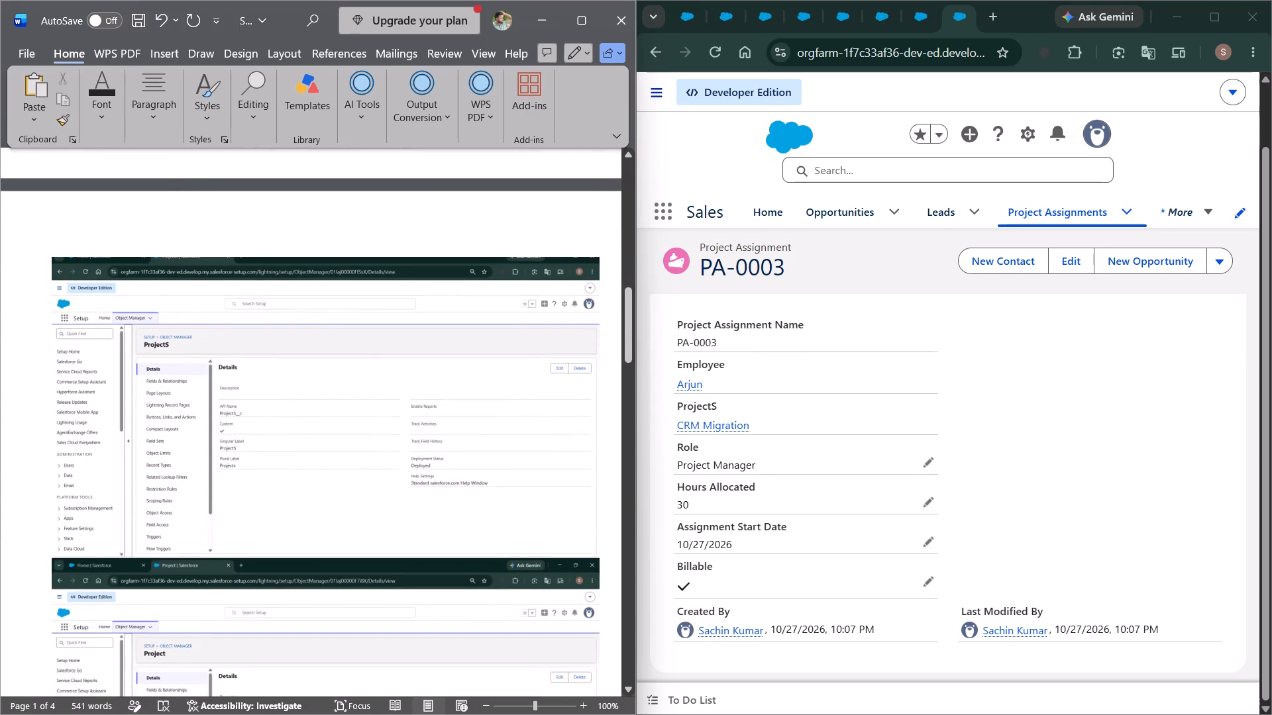
scroll(232, 523, down, 2)
click(231, 507)
key(BackSpace)
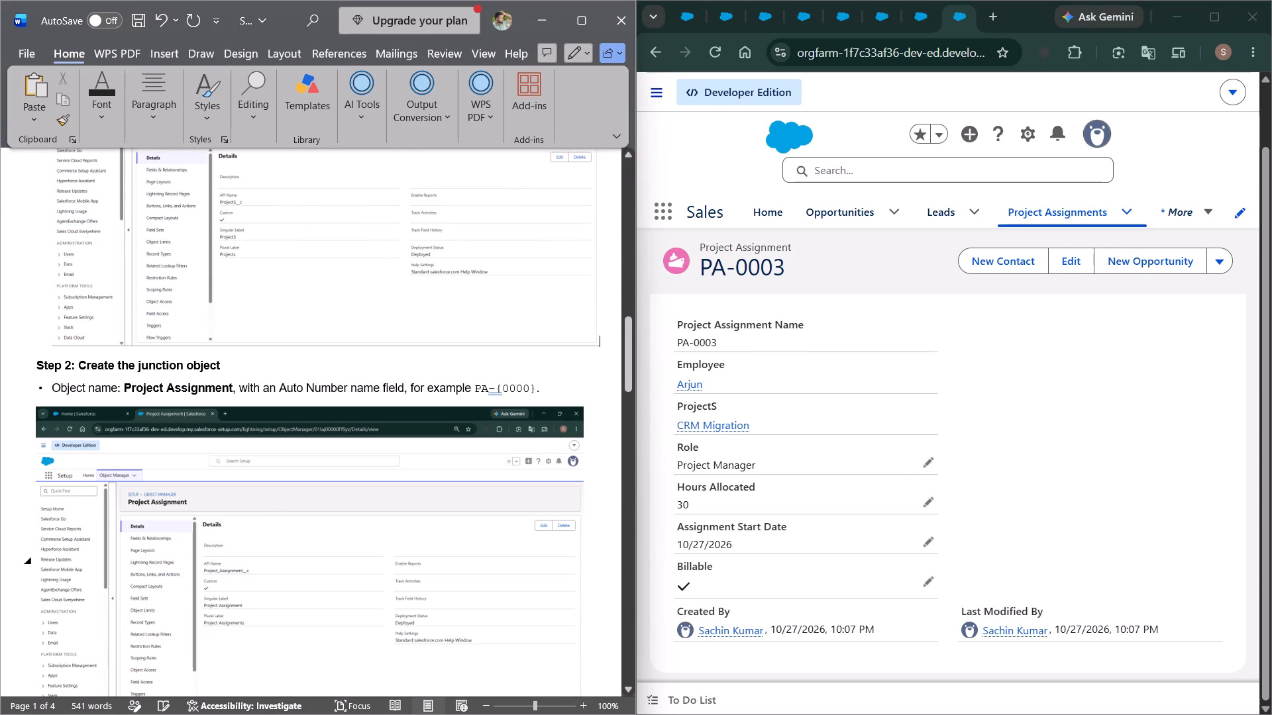
Read Steps 3 to 6 of the document, and examine Screenshot 2026-10-28 101958.png from File Explorer's Gallery as a possible illustration.
scroll(311, 469, down, 4)
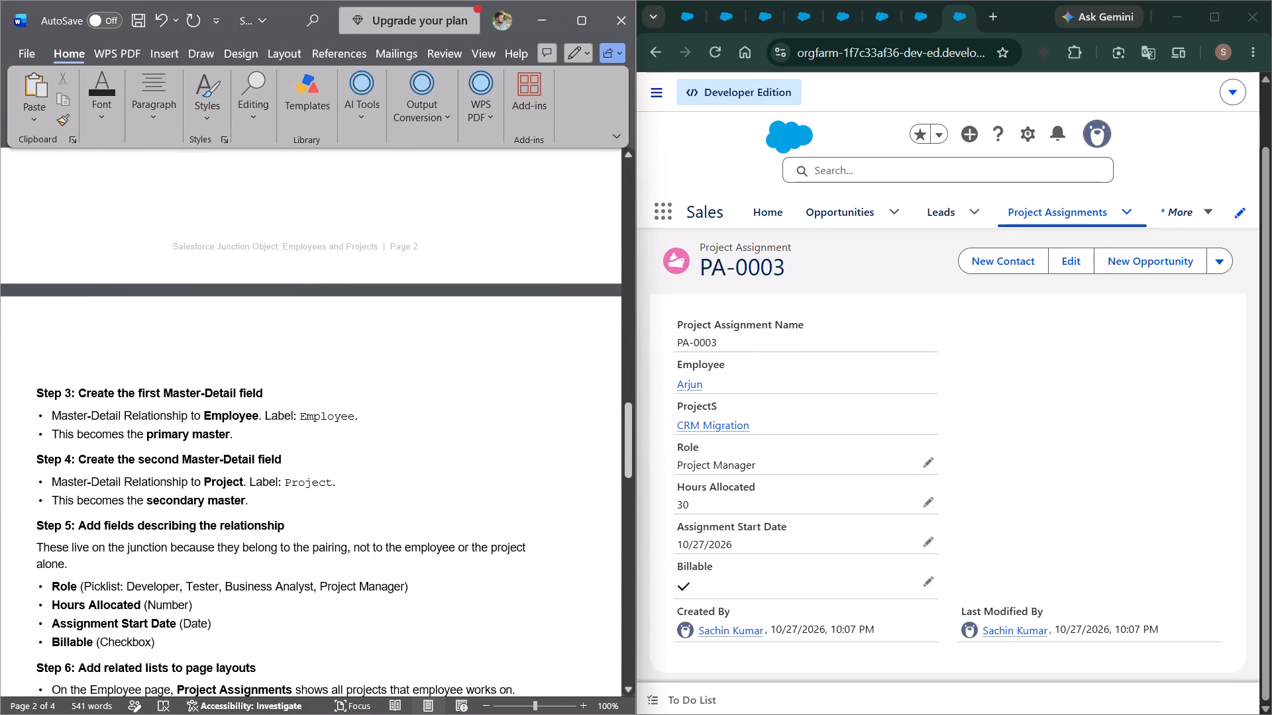
scroll(335, 504, down, 1)
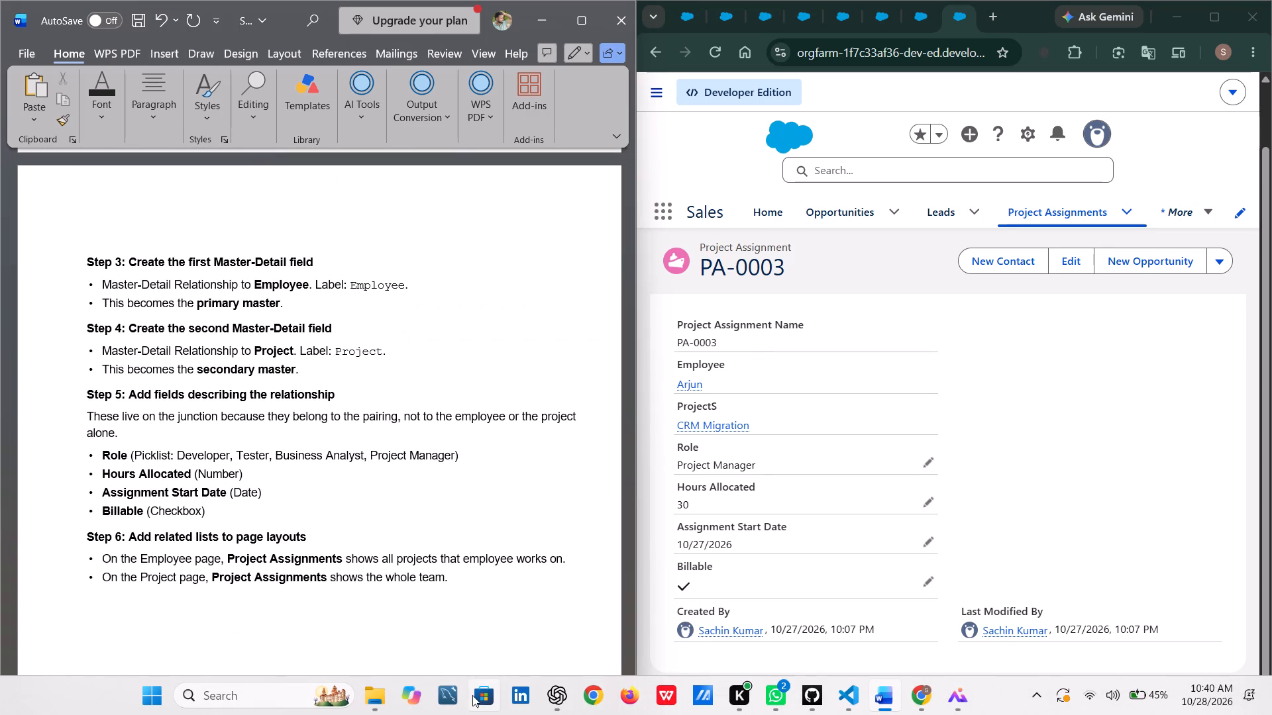
click(366, 690)
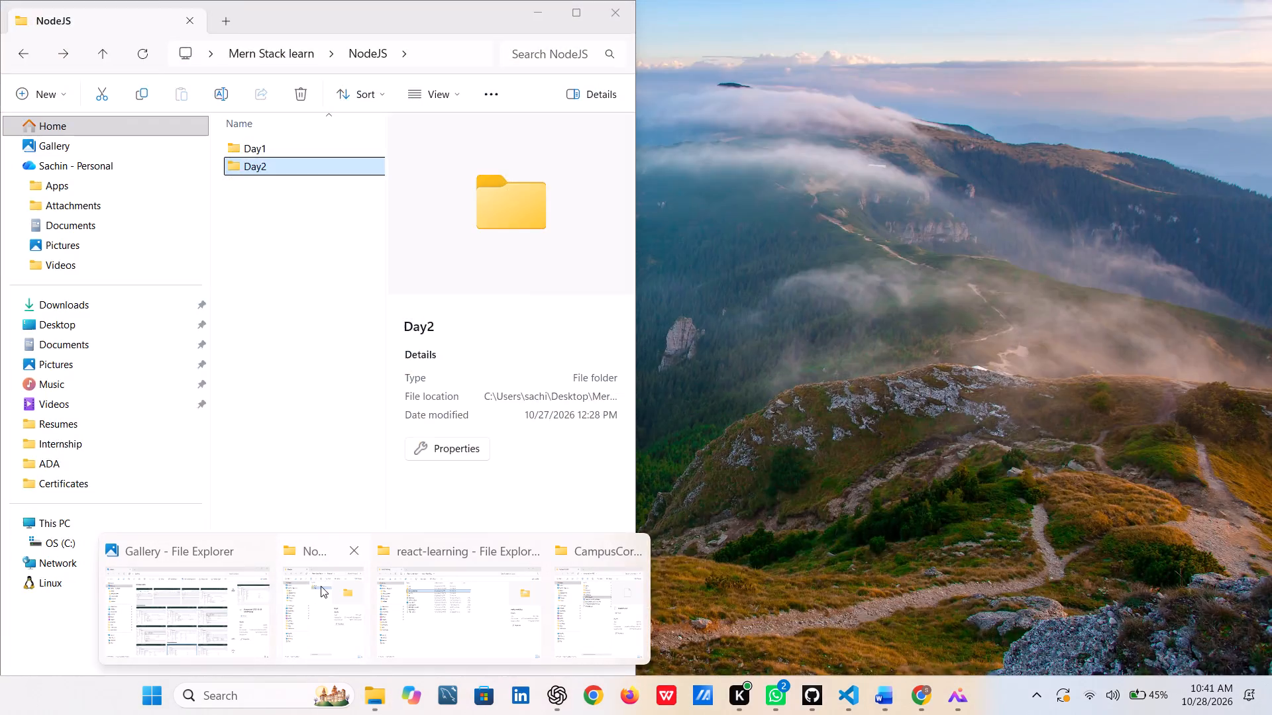
click(196, 600)
scroll(737, 492, up, 1)
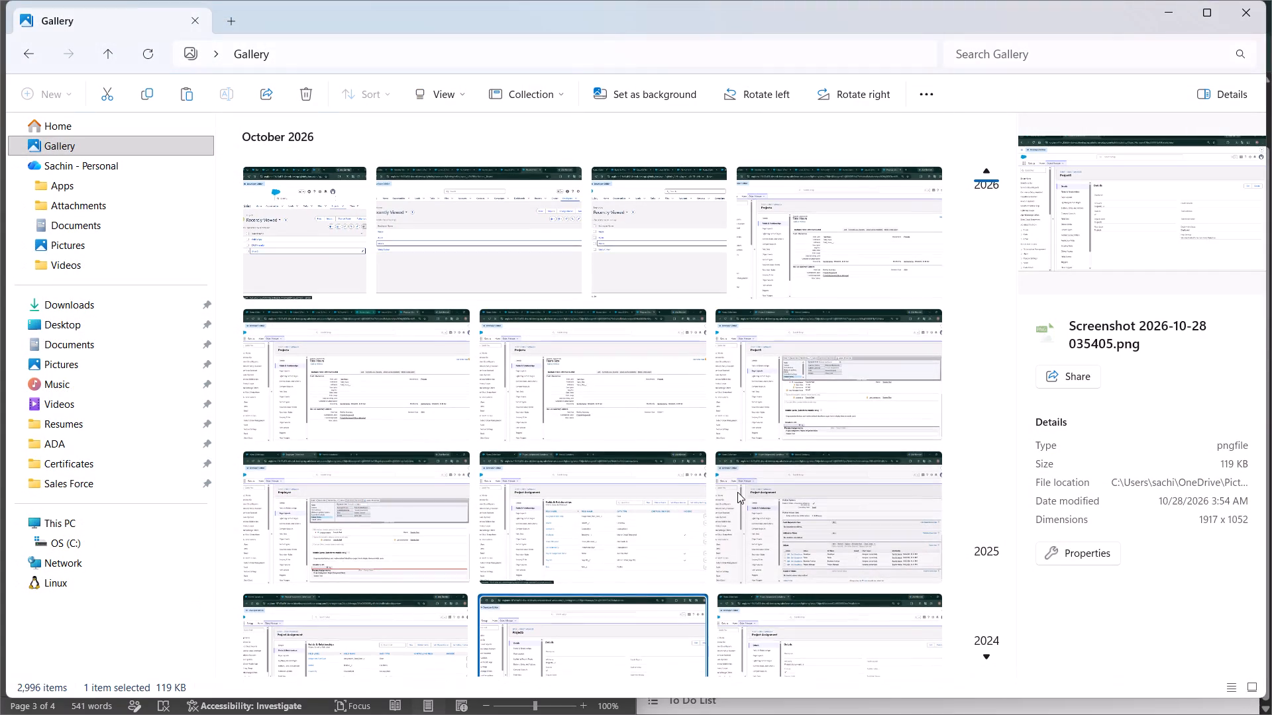
click(793, 247)
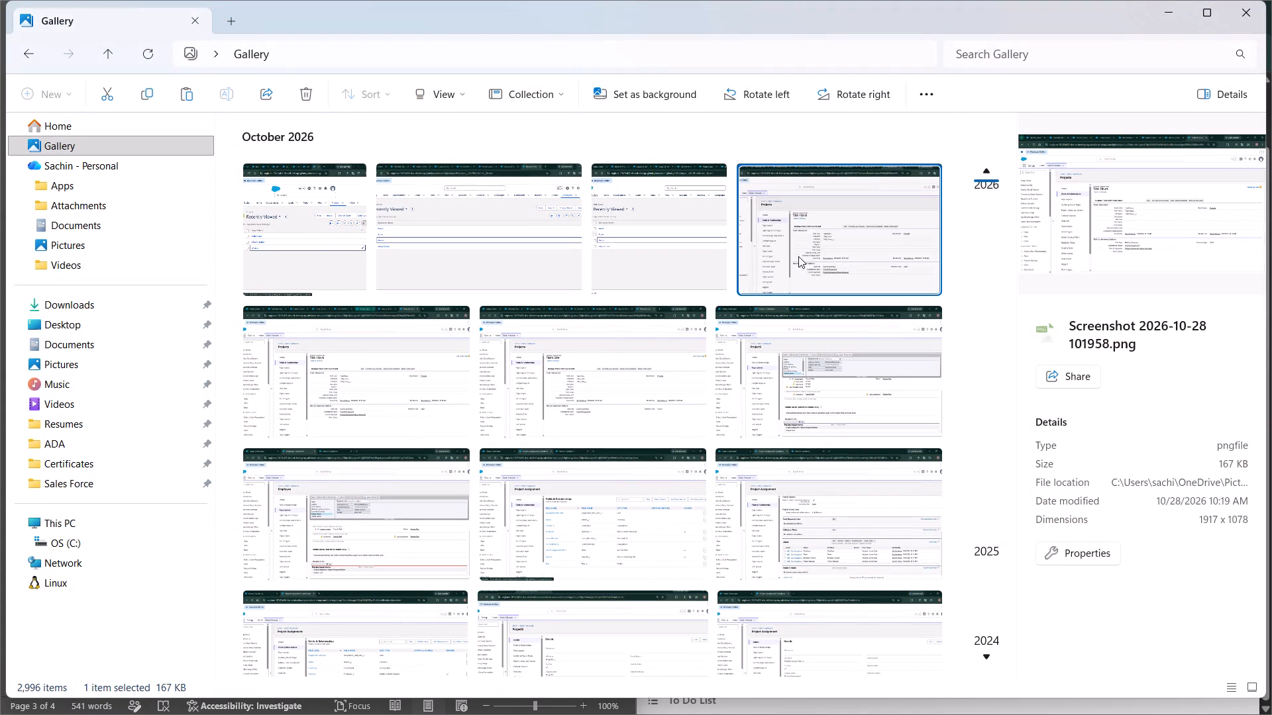
double_click(810, 256)
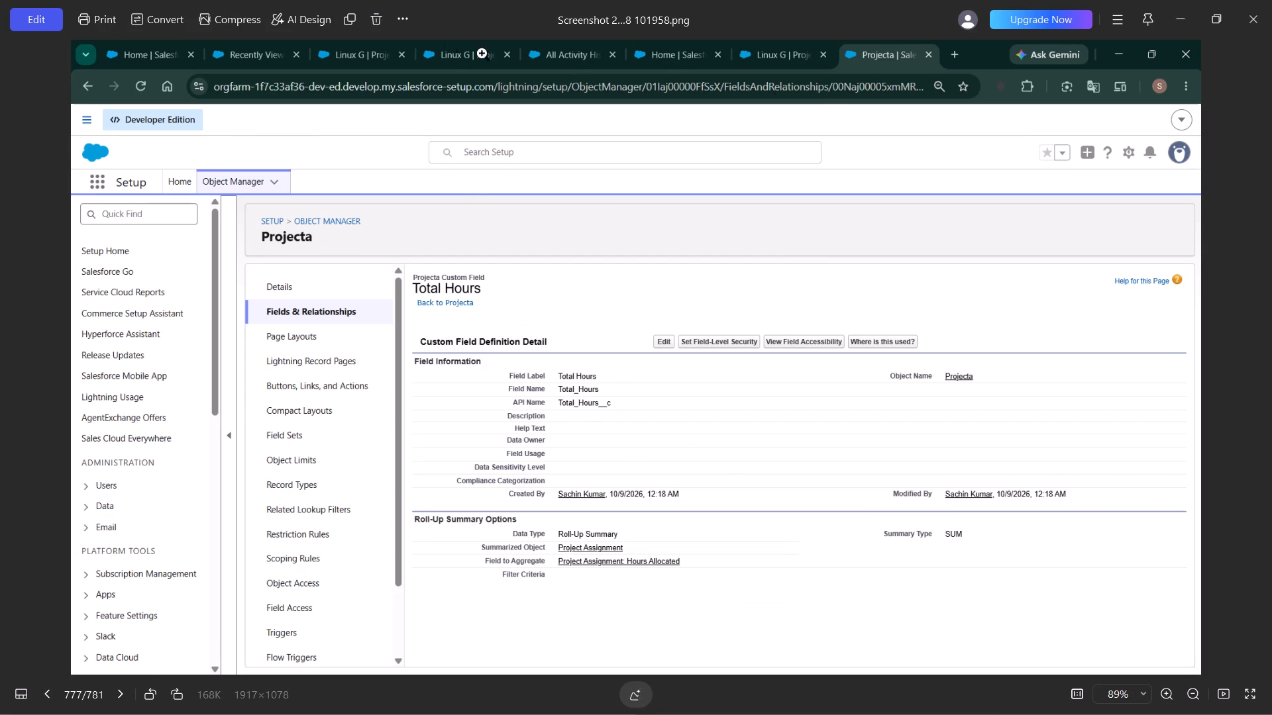
click(1177, 9)
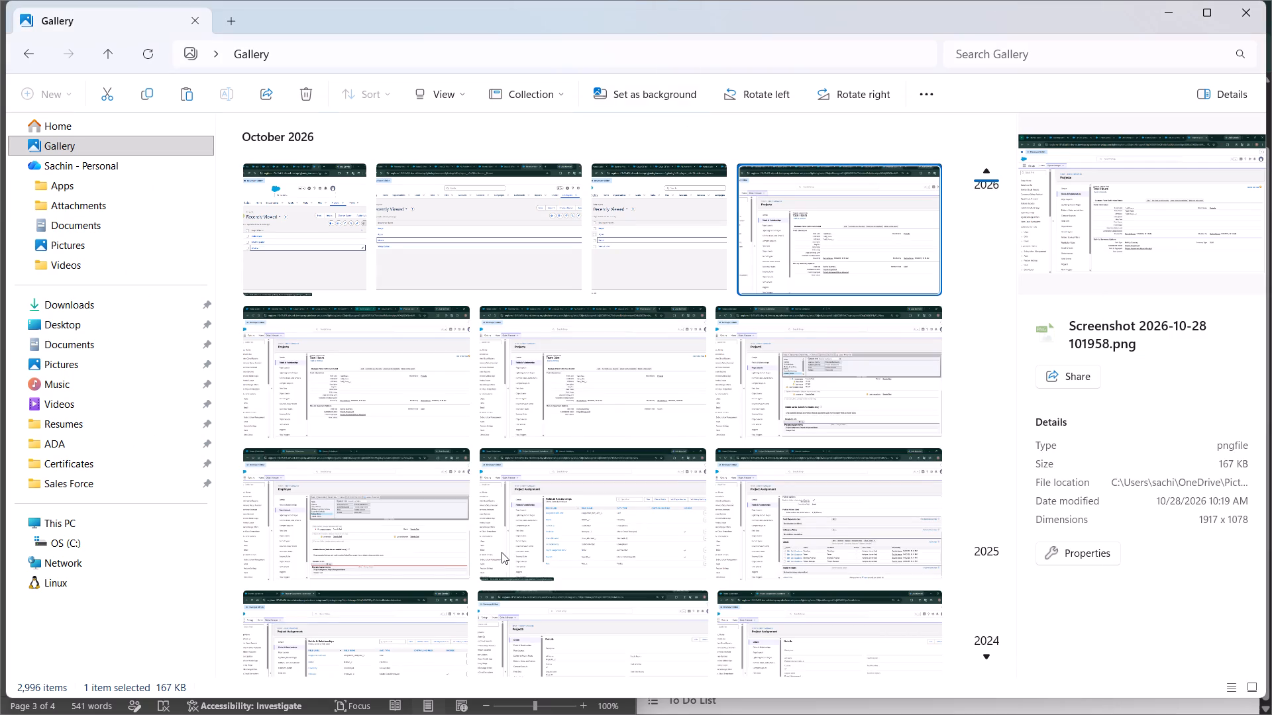
Open Screenshot 2026-10-28 040418.png from the Gallery and compare it with the neighbouring Salesforce setup screenshots for Step 3.
scroll(502, 552, down, 3)
scroll(578, 469, up, 1)
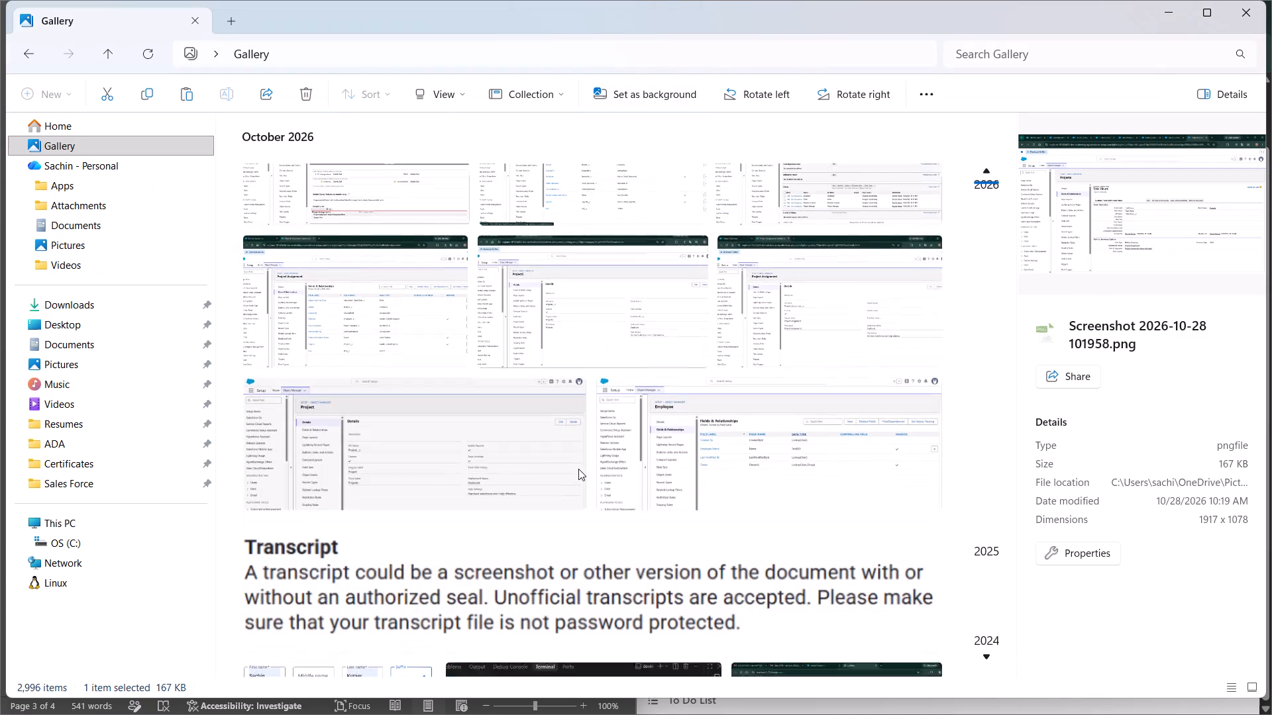
scroll(390, 340, up, 1)
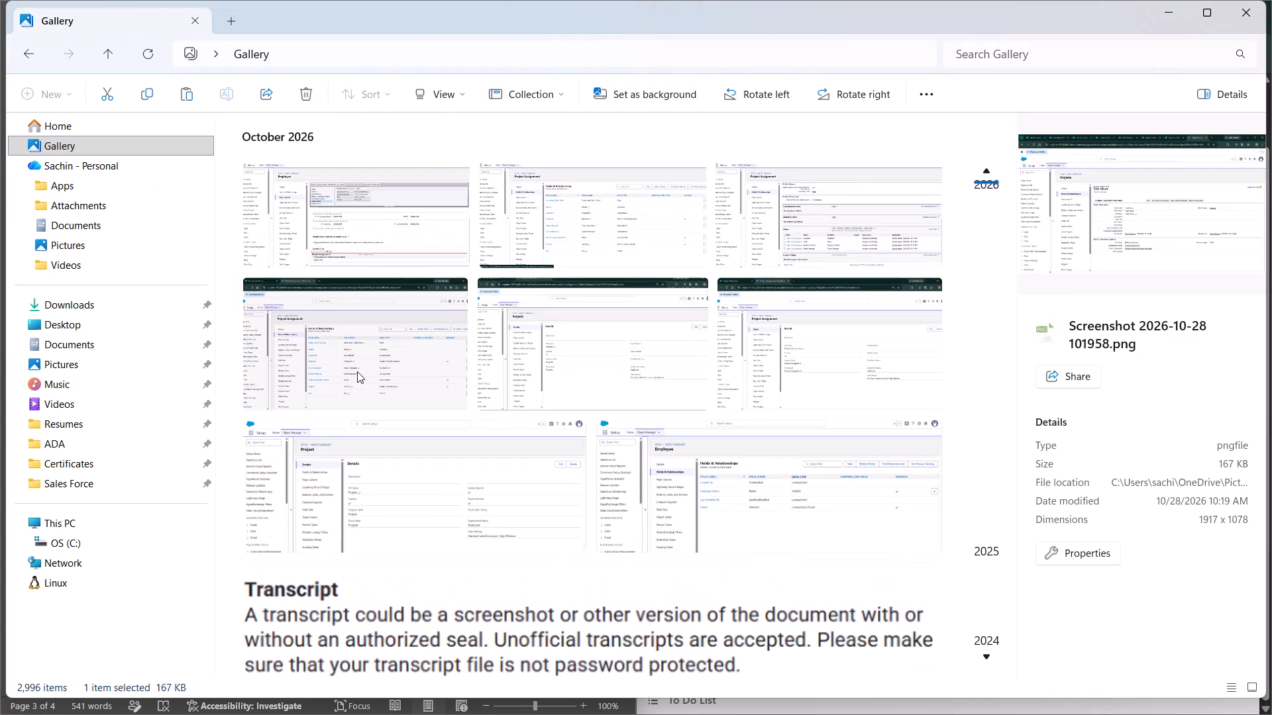
double_click(348, 385)
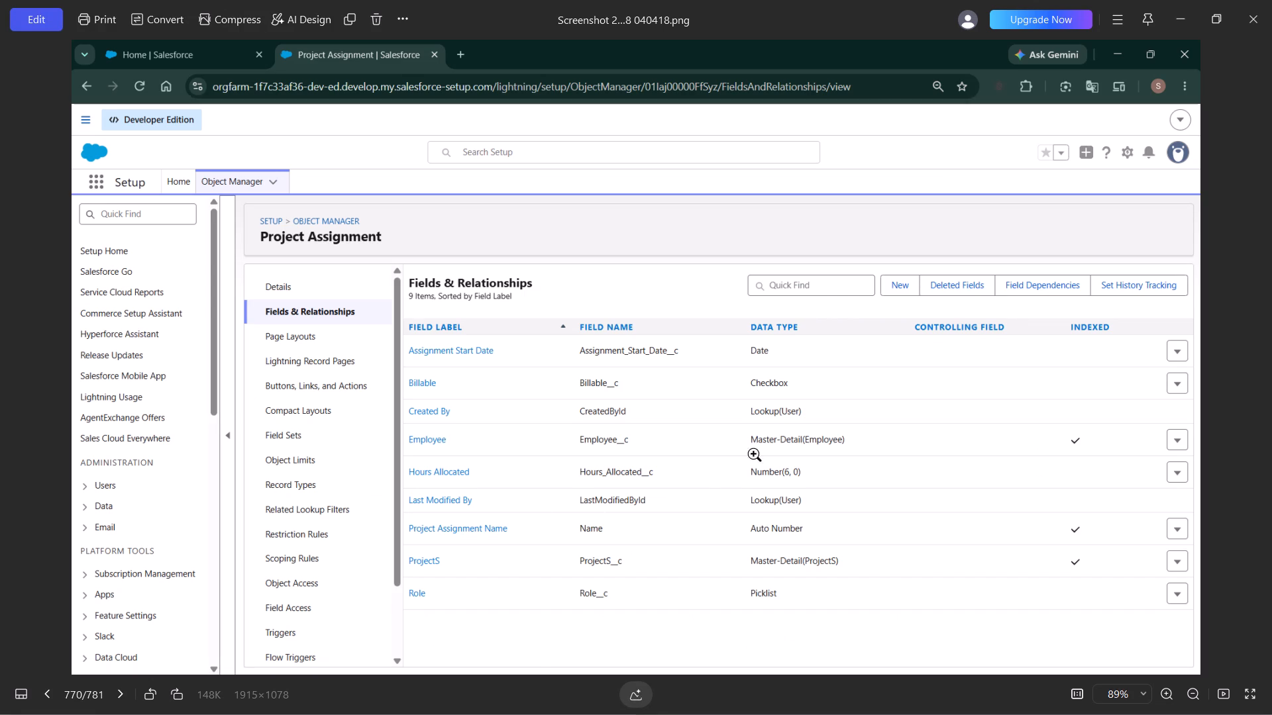
key(Left)
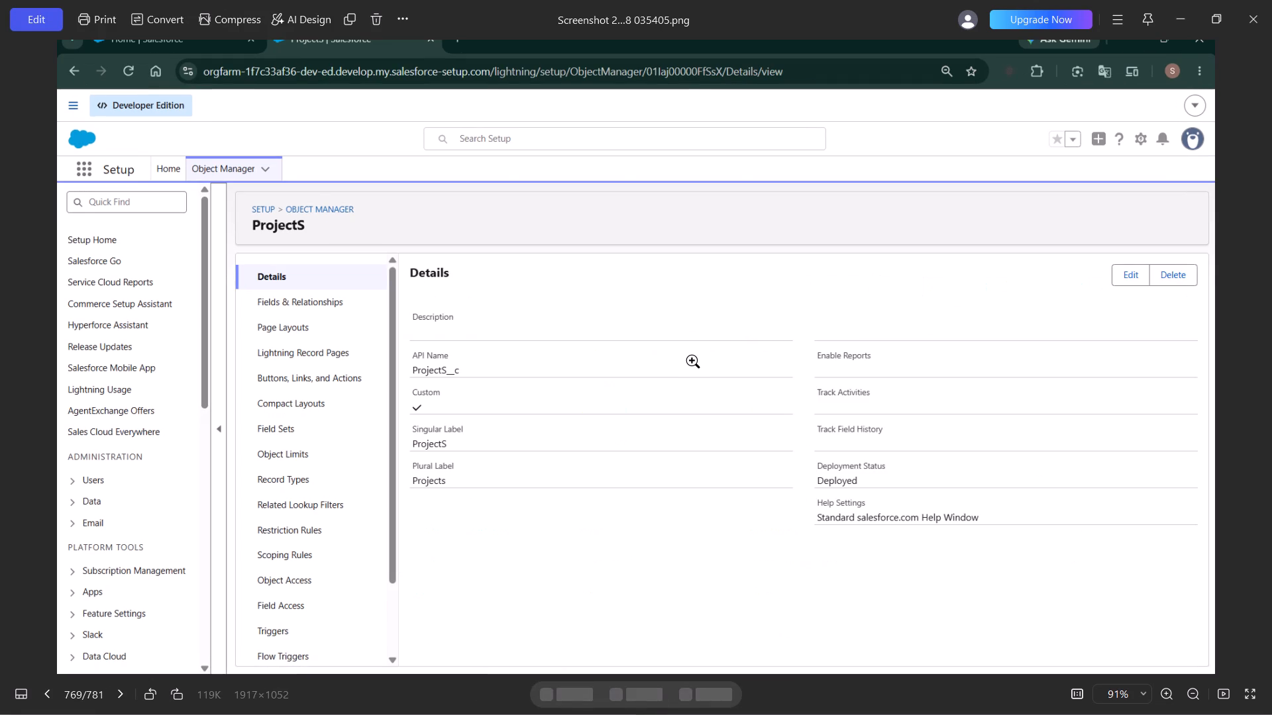
key(Left)
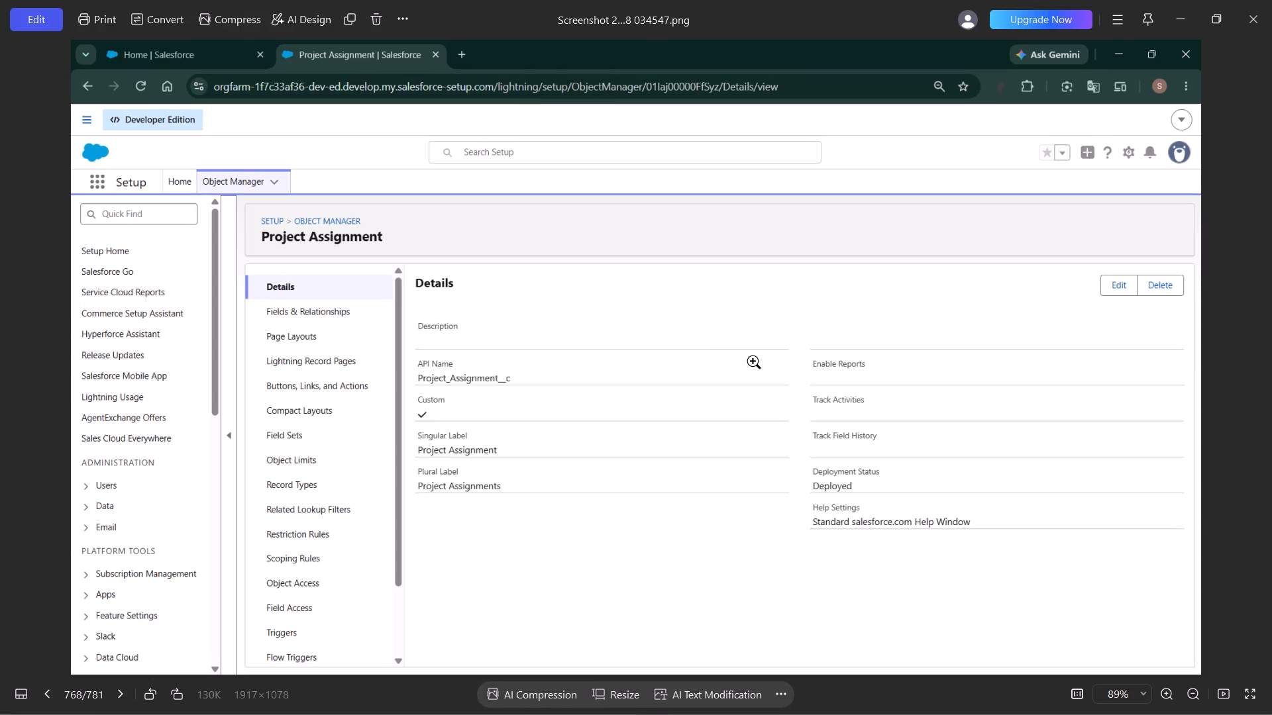
key(Right)
key(Right)
key(Right)
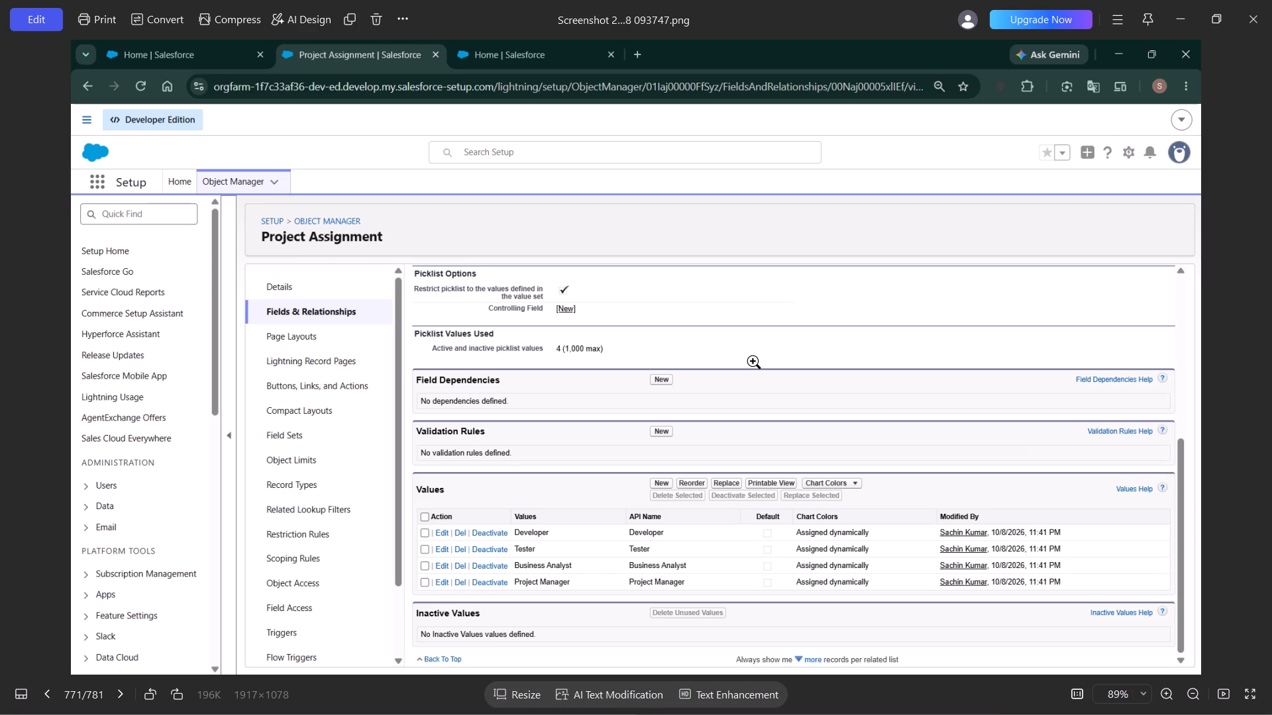
scroll(720, 437, down, 2)
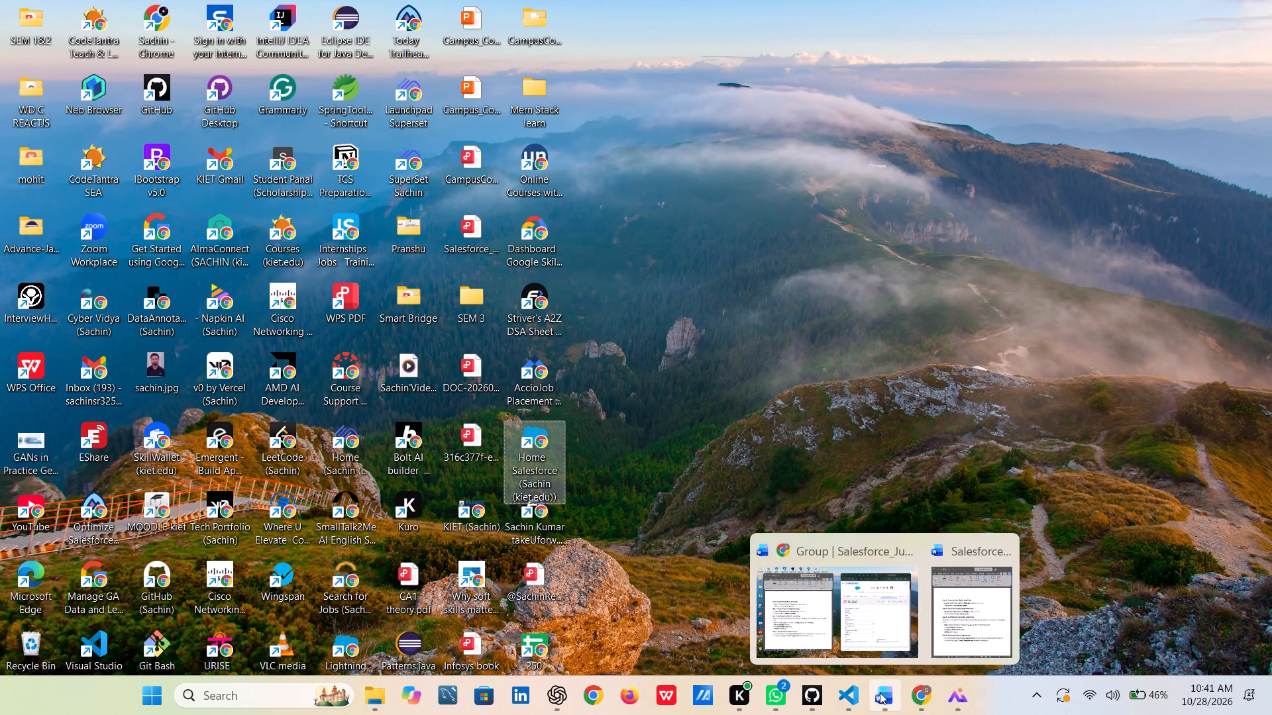
Recheck the Step 3 text in the document, reopen Screenshot 2026-10-28 040418.png, and examine the surrounding screenshots for master-detail field images.
click(880, 692)
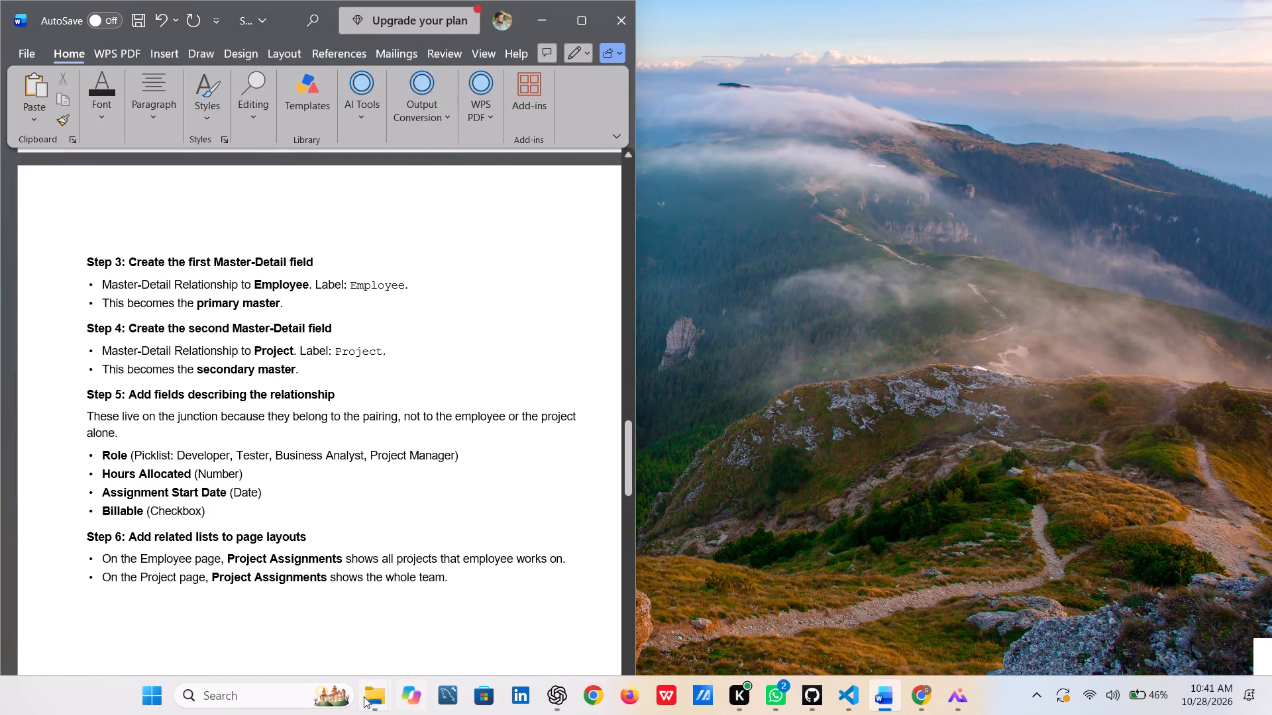
click(364, 696)
click(235, 620)
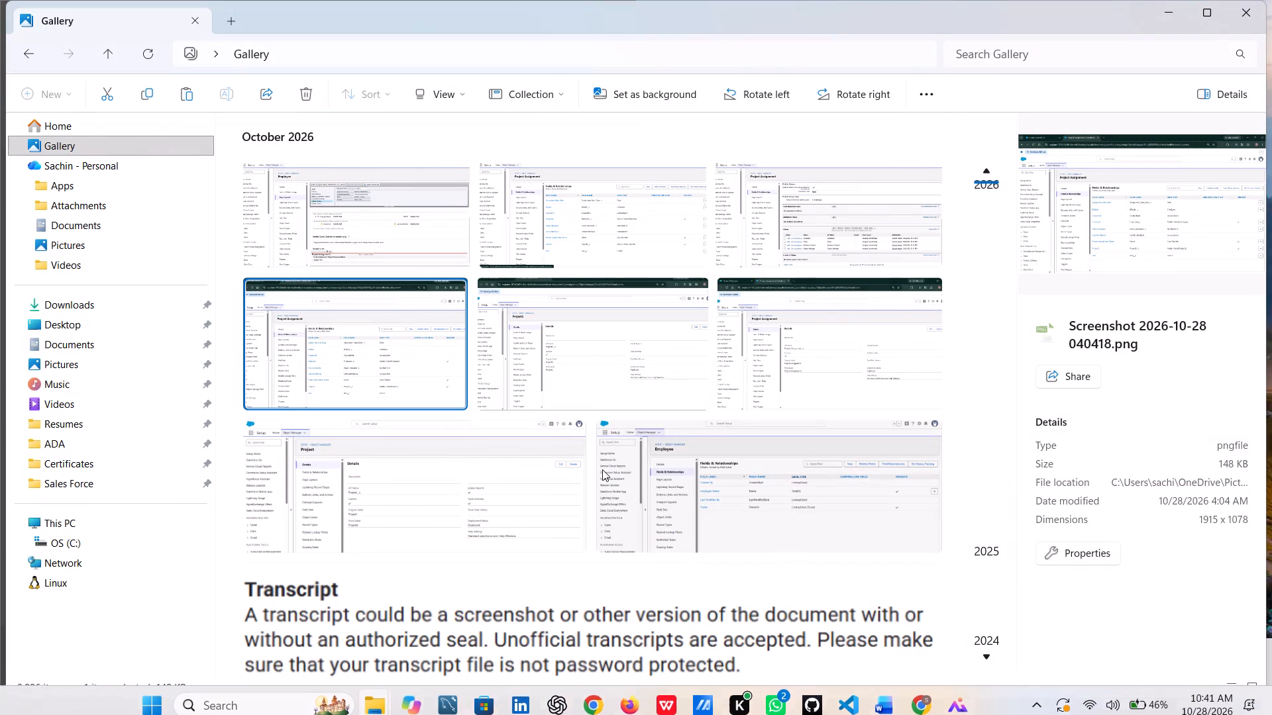
click(380, 356)
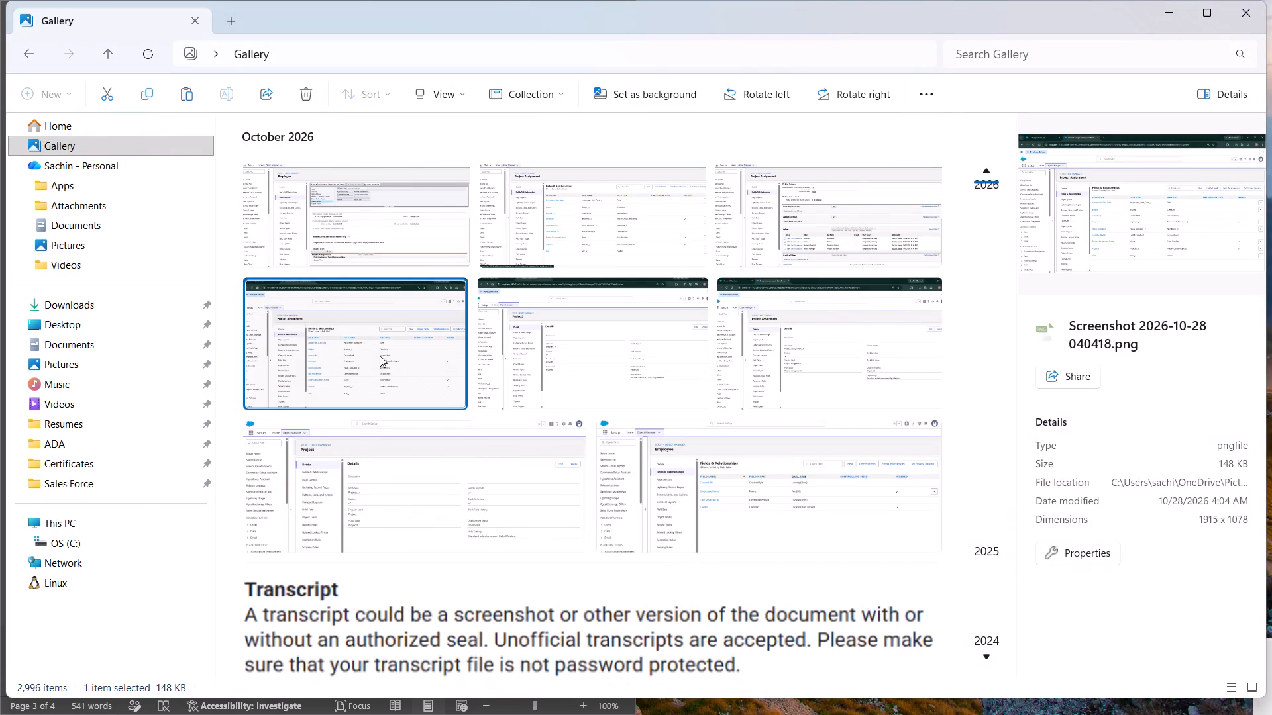
double_click(380, 356)
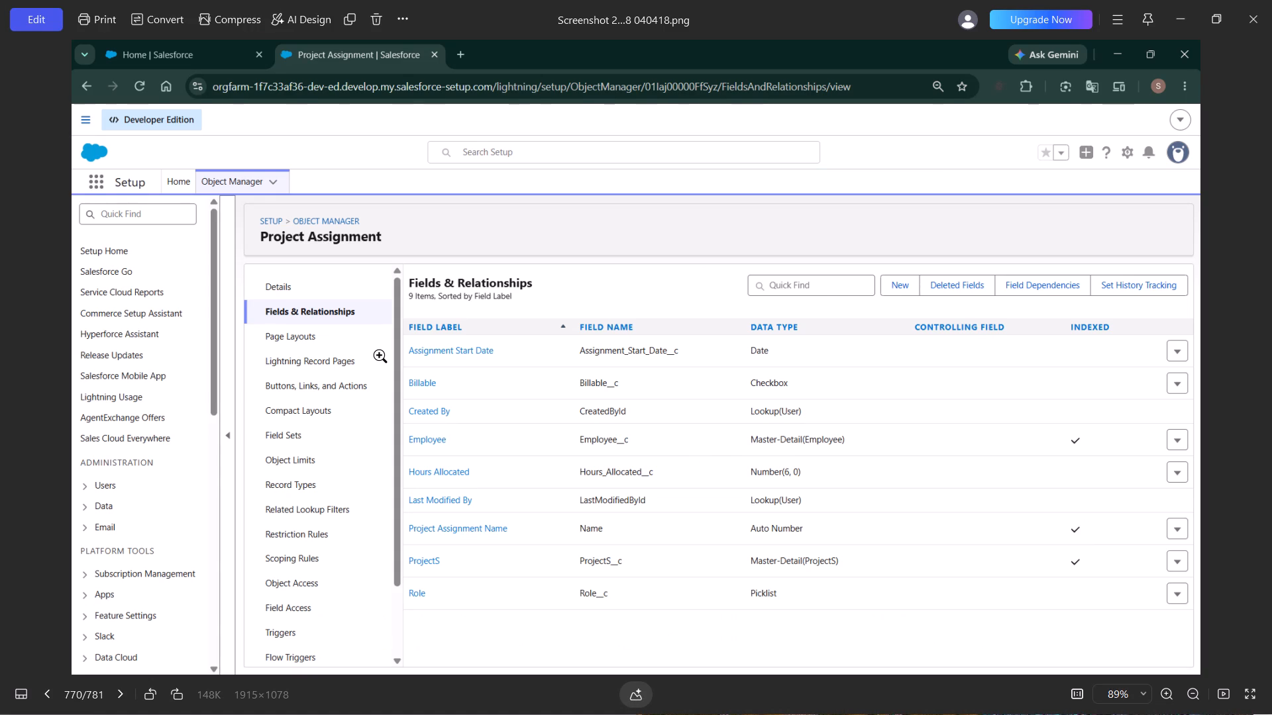
key(Left)
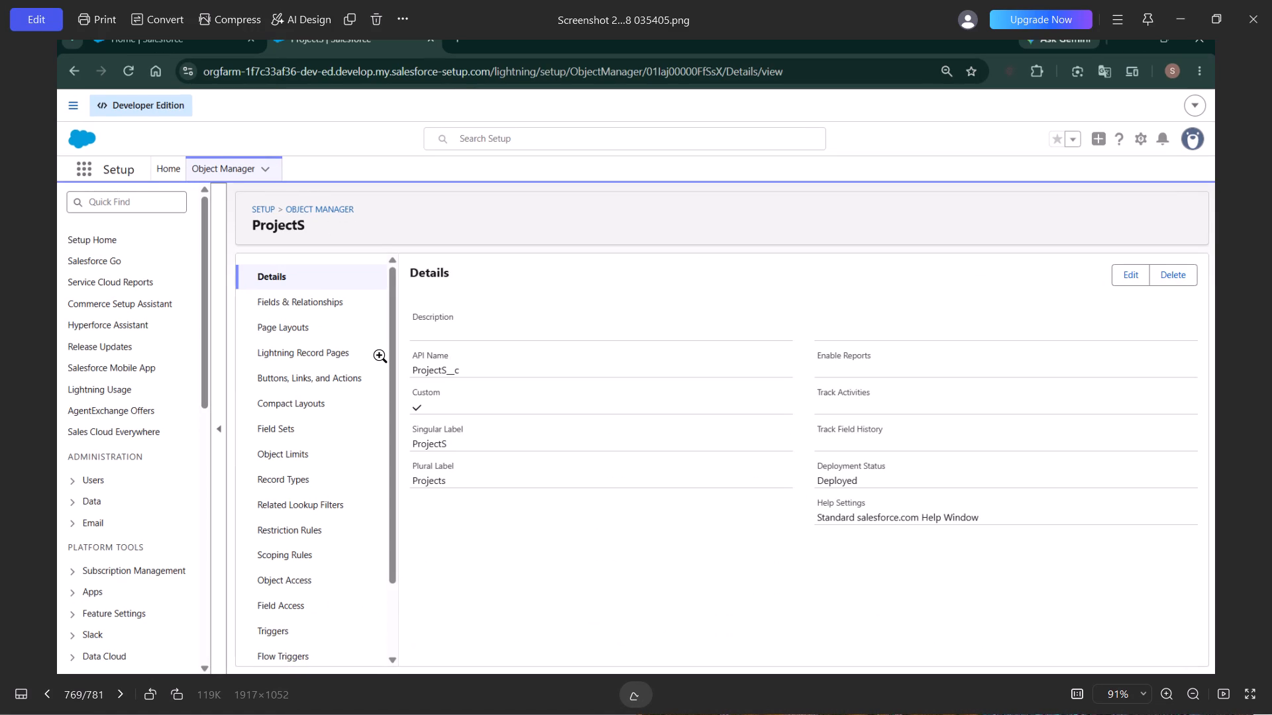
key(Left)
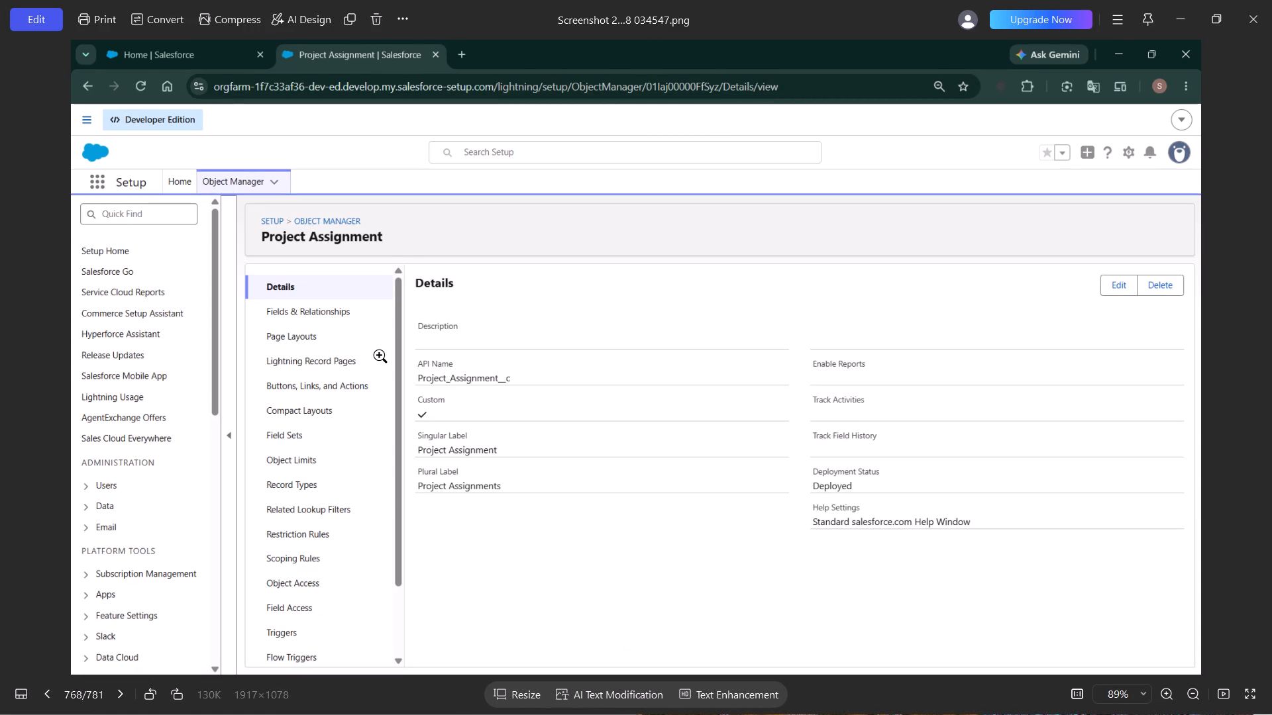
key(Left)
key(Left)
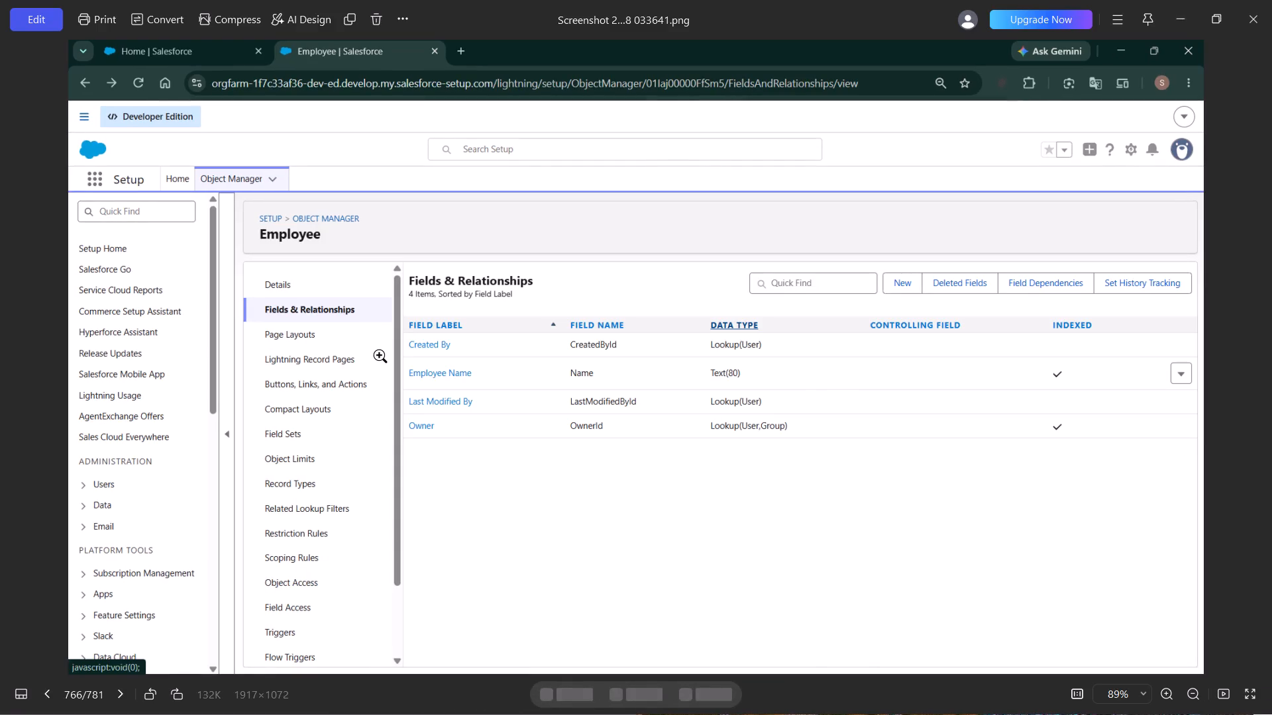
key(Left)
key(Left)
key(Right)
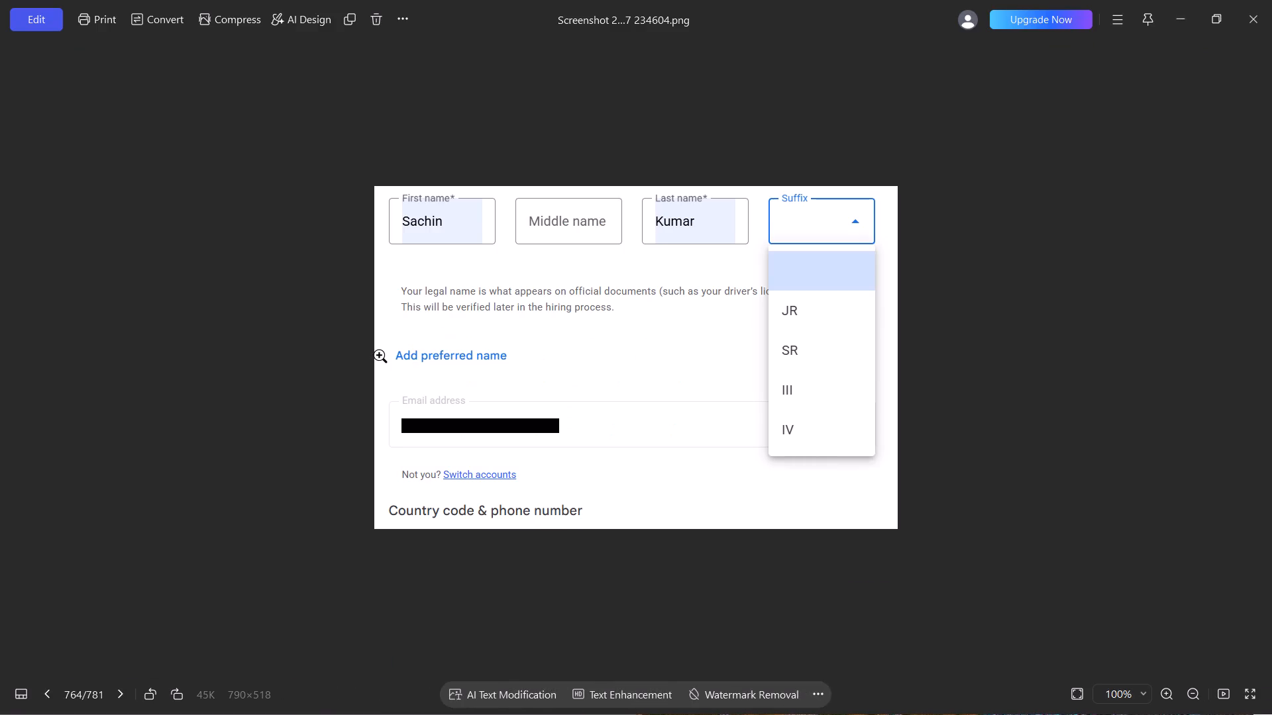
key(Right)
key(Right)
key(Right)
key(Right)
key(Right)
key(Right)
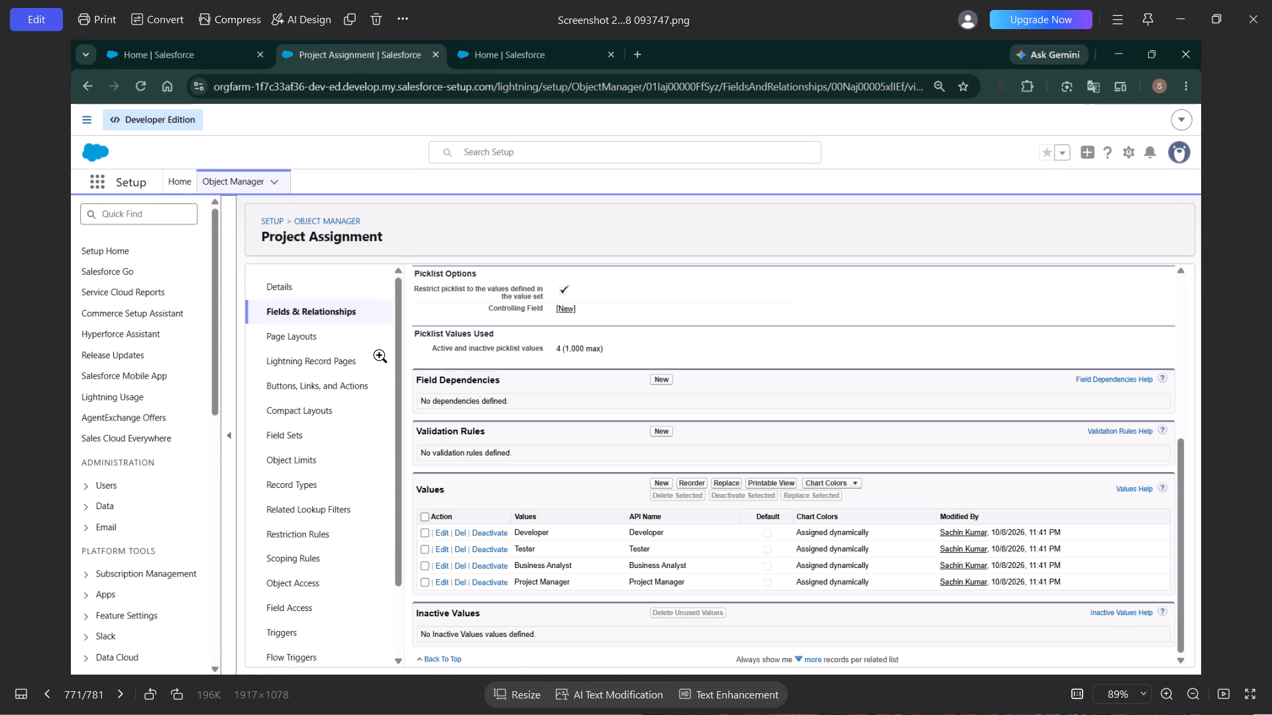
key(Right)
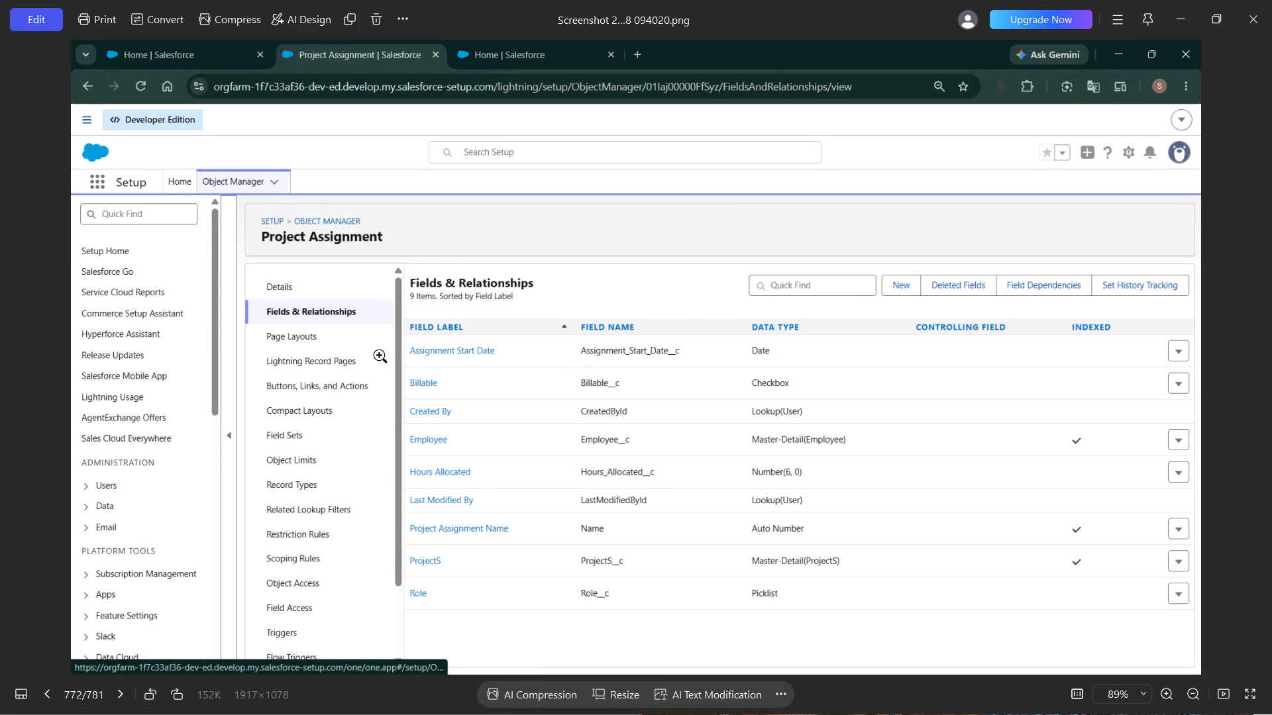
key(Right)
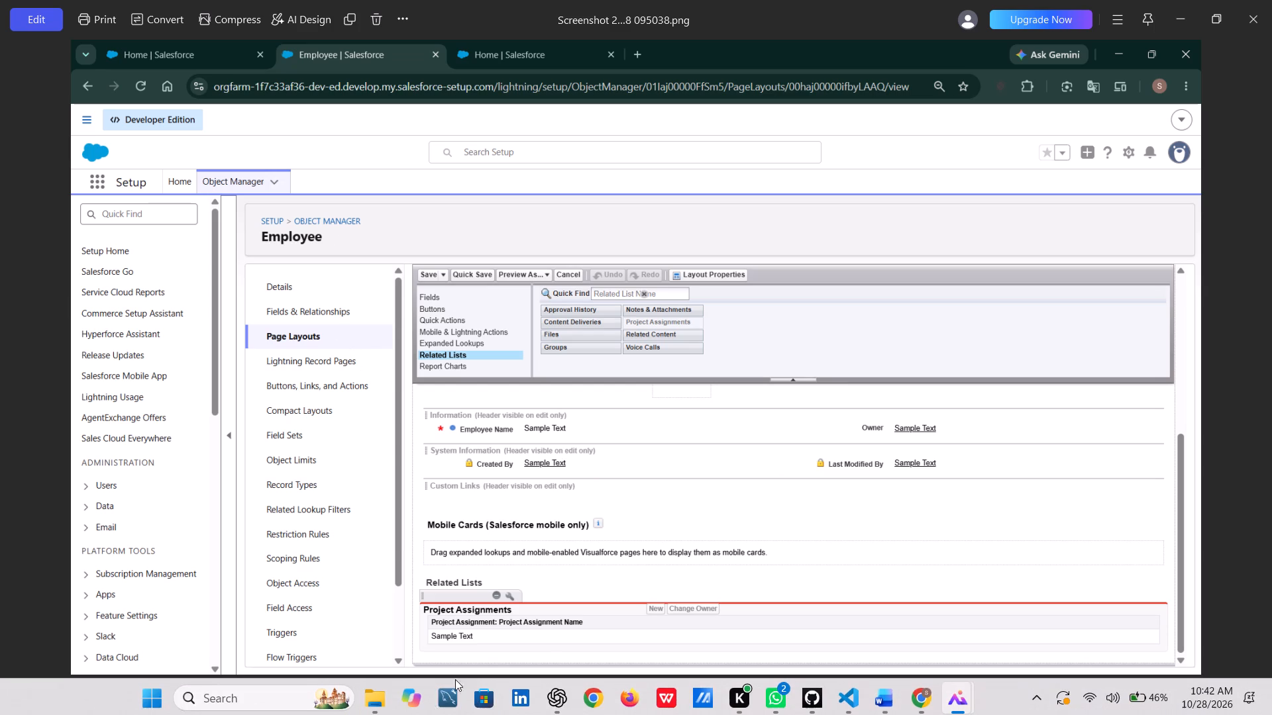
Copy the image in Screenshot 2026-10-28 040418.png, showing Project Assignment's Fields & Relationships, and return to the Word document.
click(879, 704)
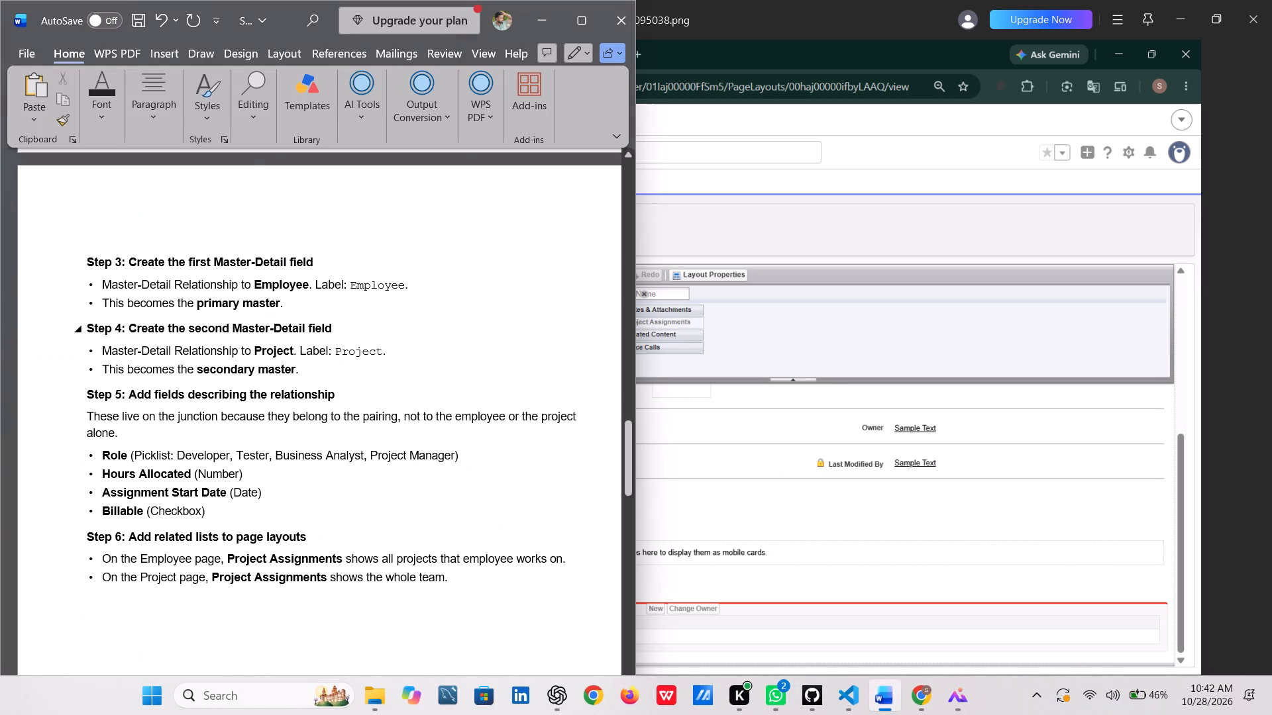
scroll(145, 373, up, 1)
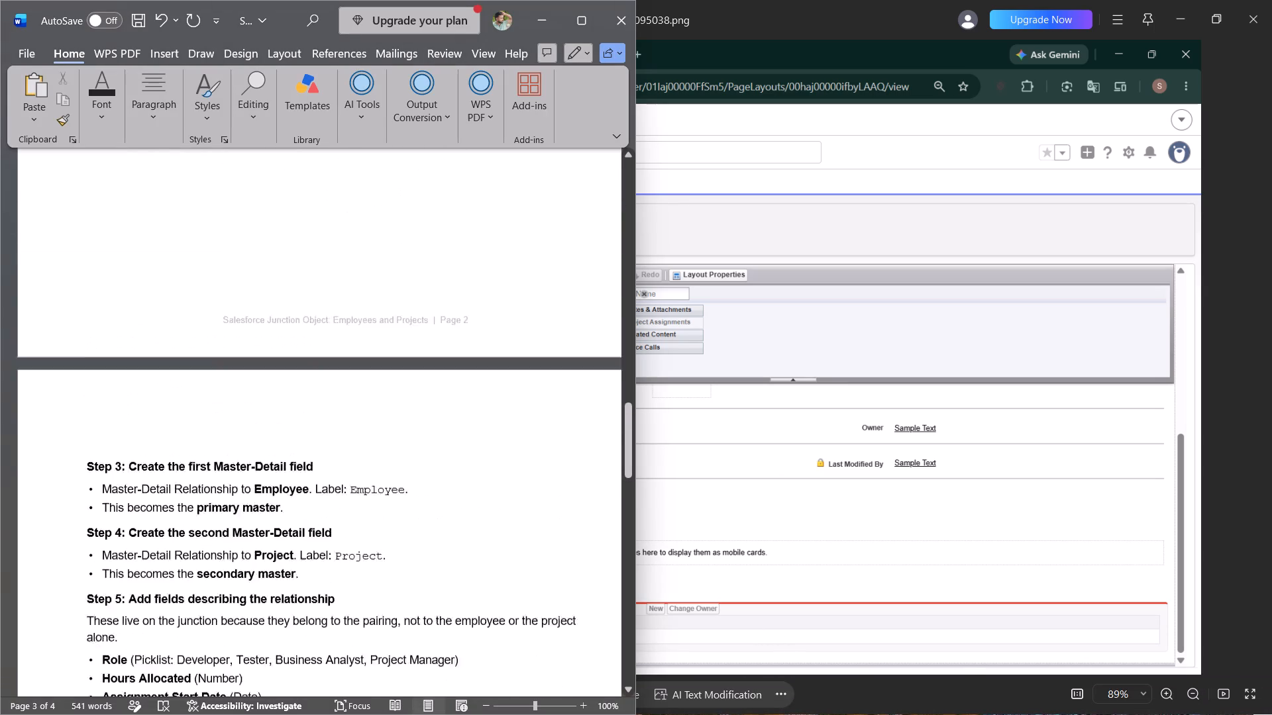
scroll(145, 373, up, 1)
scroll(145, 373, down, 1)
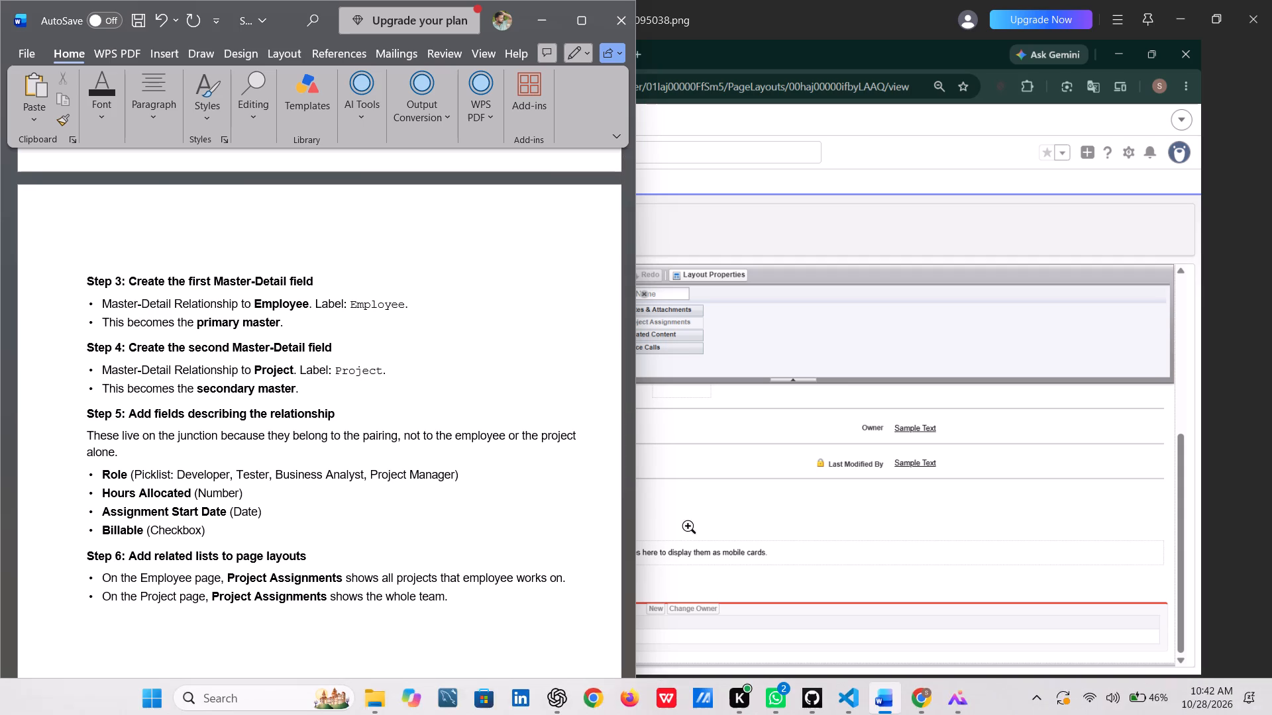
click(696, 508)
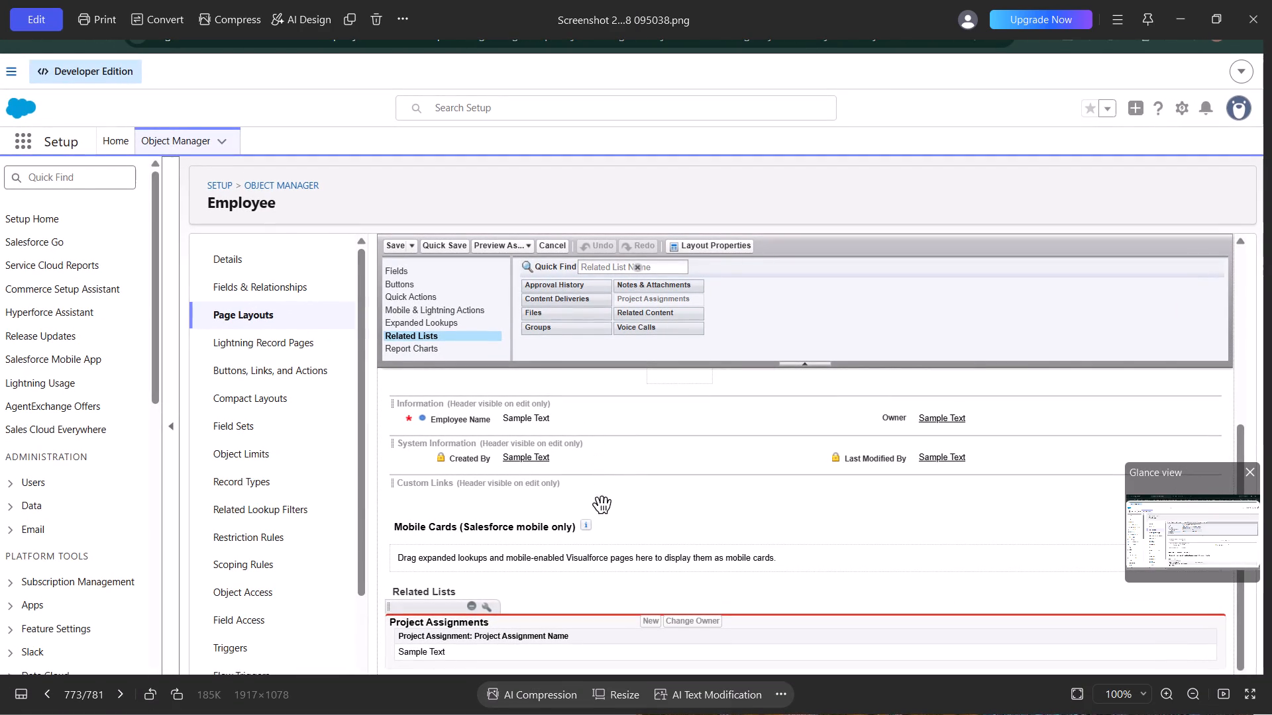
key(Right)
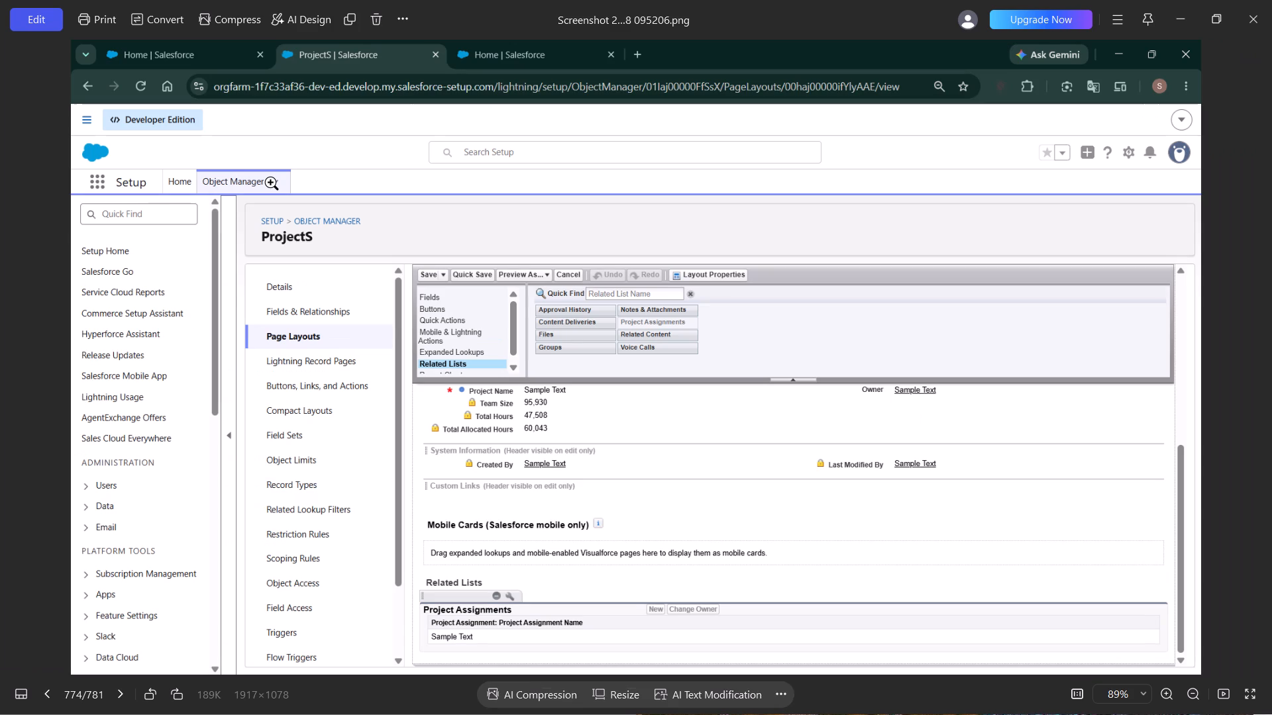
key(Left)
key(Left)
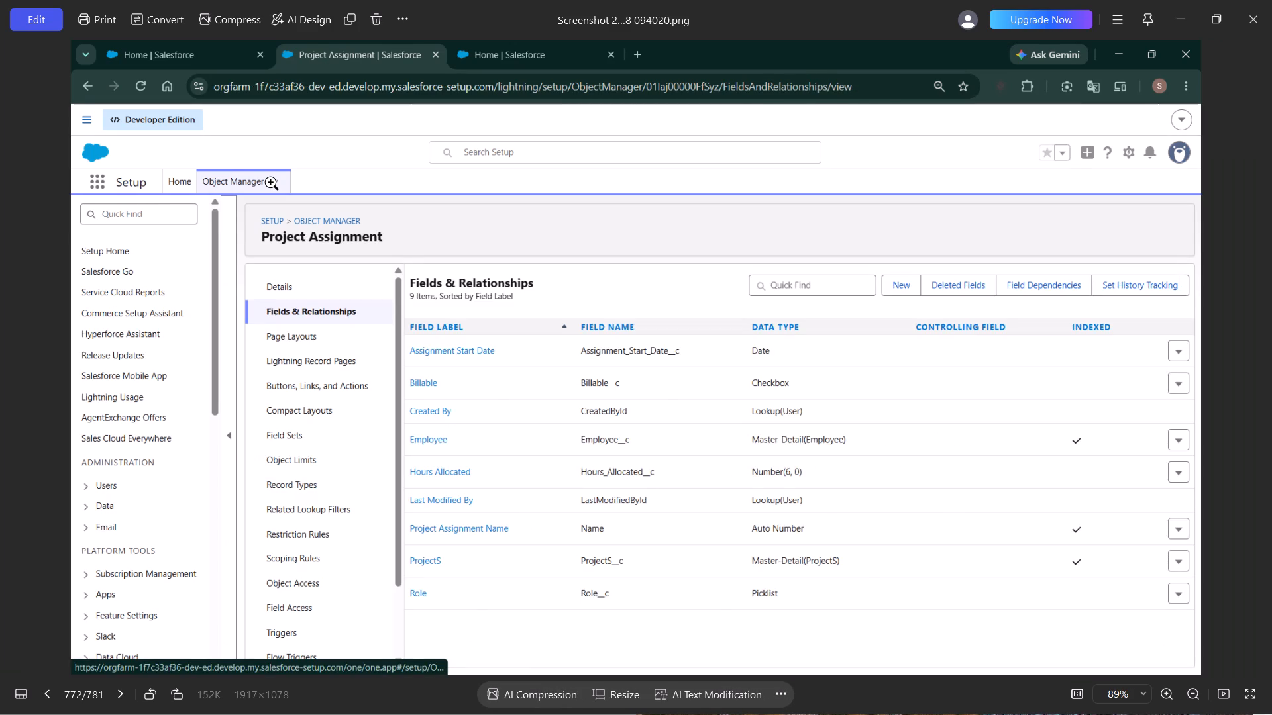
key(Left)
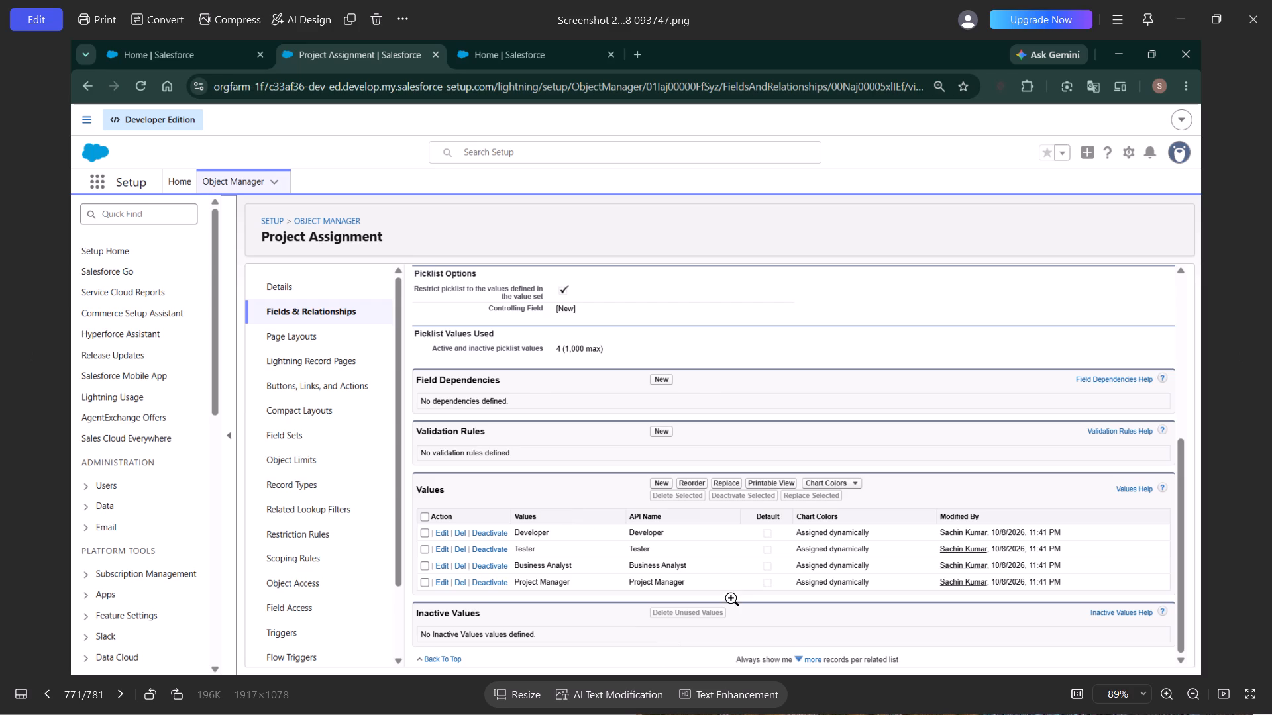
key(Left)
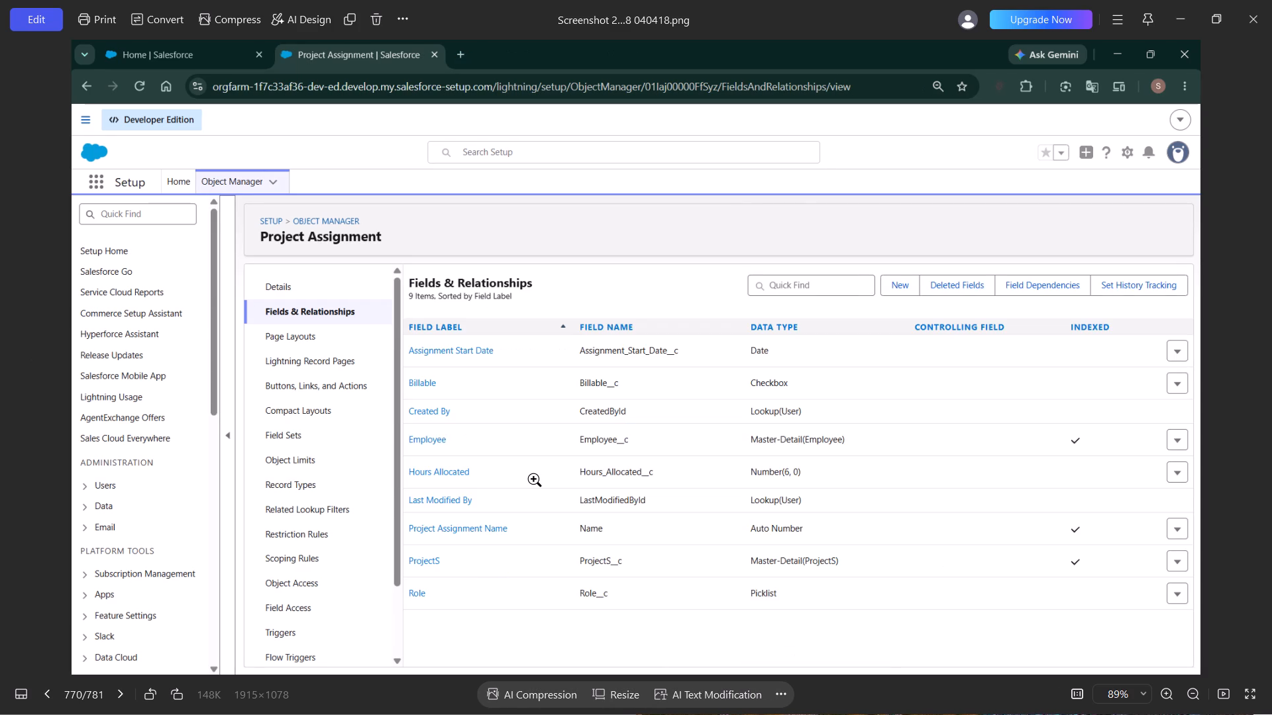
key(ctrl+c)
click(1178, 11)
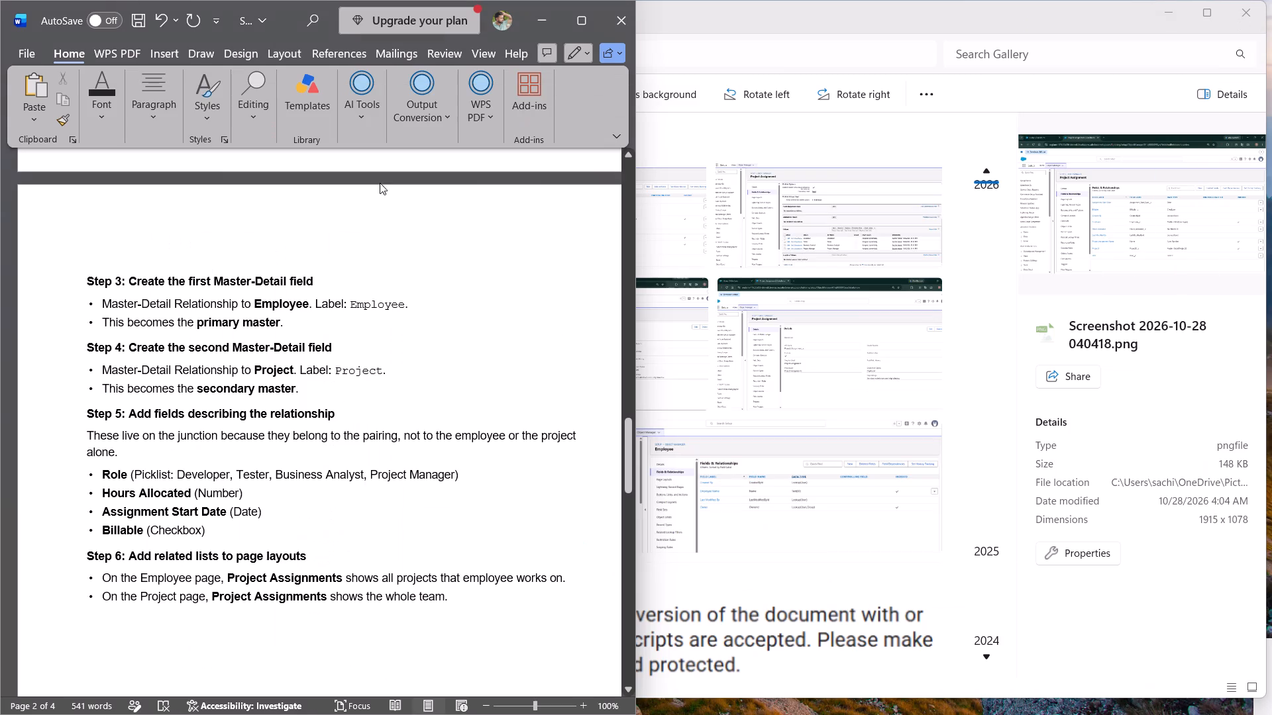
Paste the copied Project Assignment Fields & Relationships screenshot below Step 3's "This becomes the primary master" bullet, on an unbulleted line.
click(305, 330)
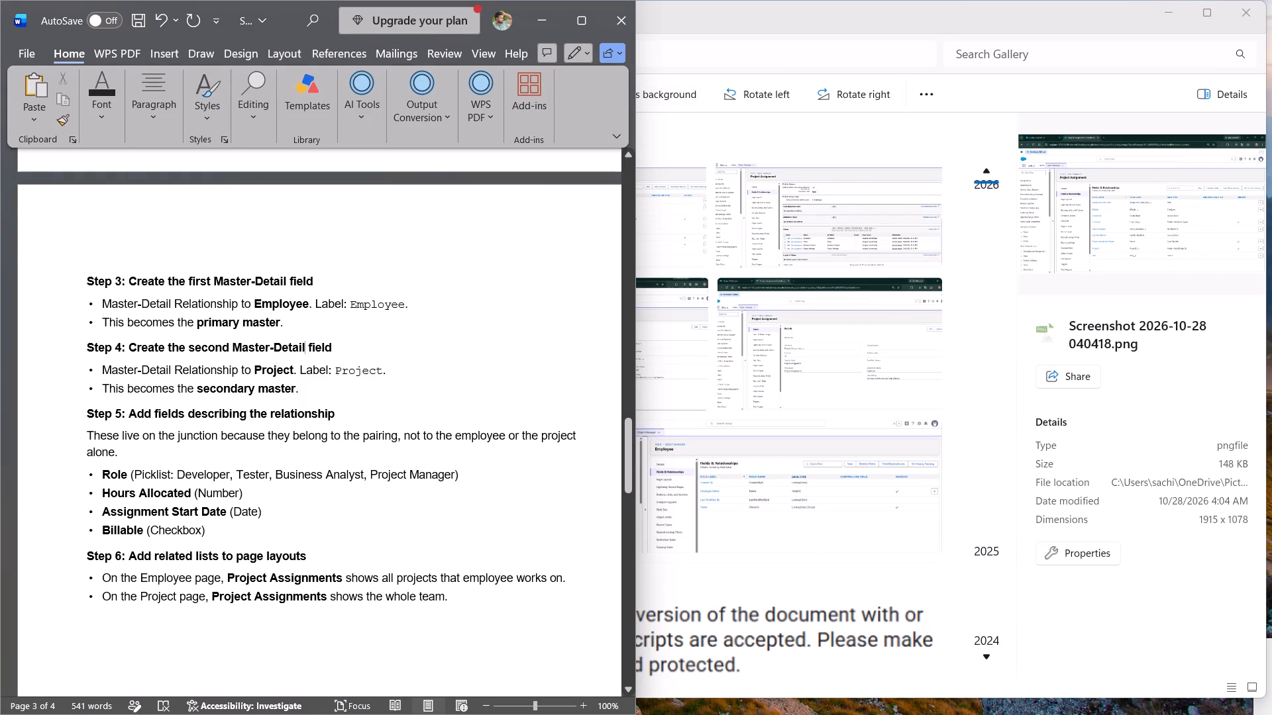
click(297, 326)
key(Return)
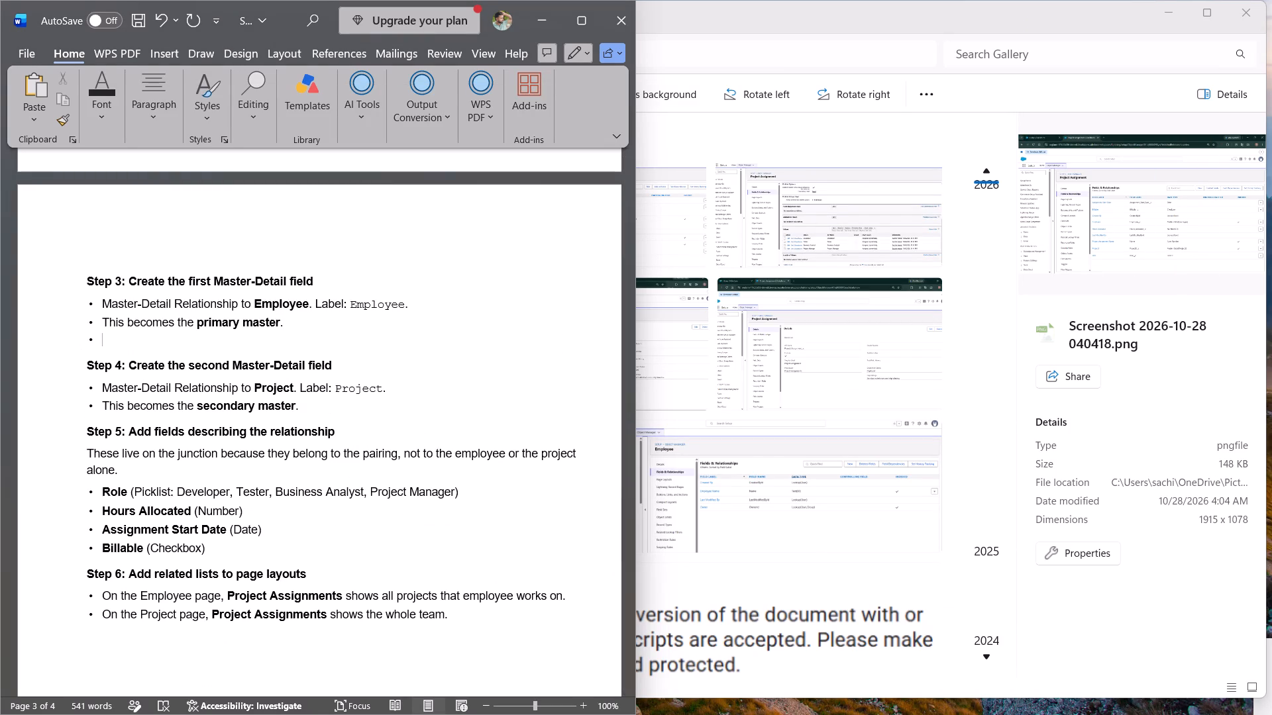
key(BackSpace)
key(ctrl+v)
Paste the same Fields & Relationships screenshot below Step 4's "This becomes the secondary master" bullet, on an unbulleted line.
scroll(315, 454, down, 2)
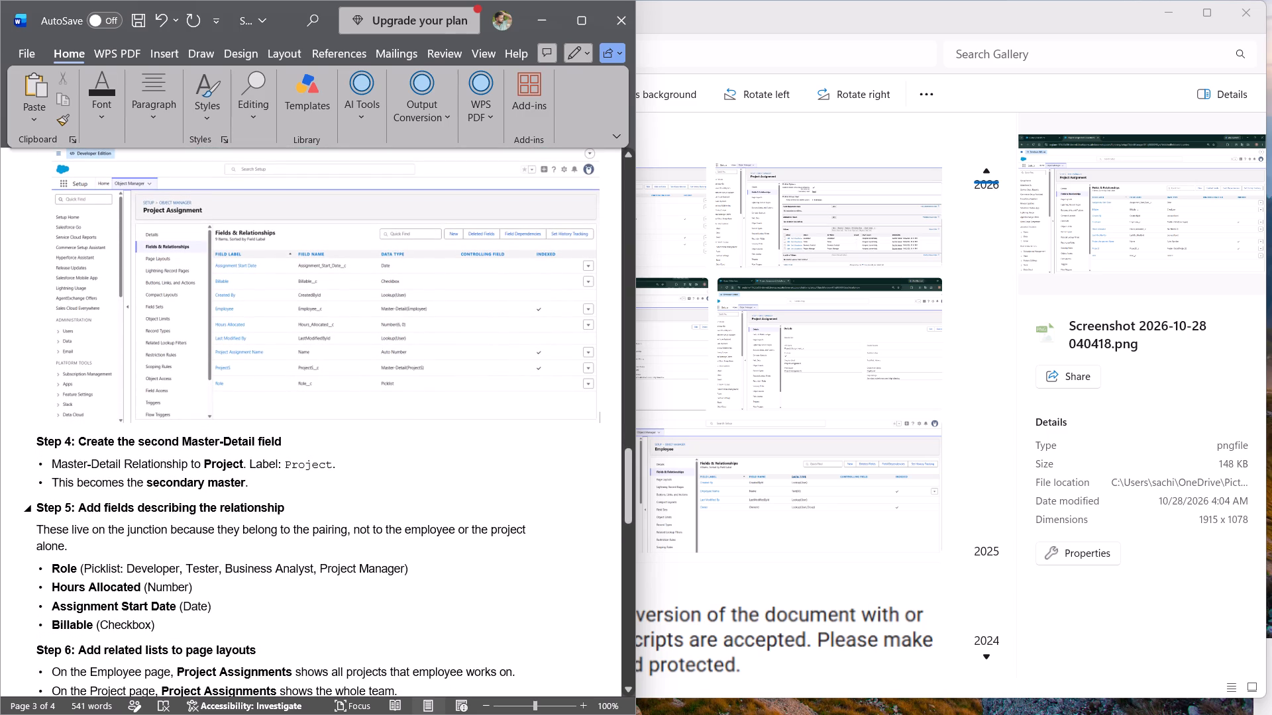
click(266, 485)
key(Return)
key(BackSpace)
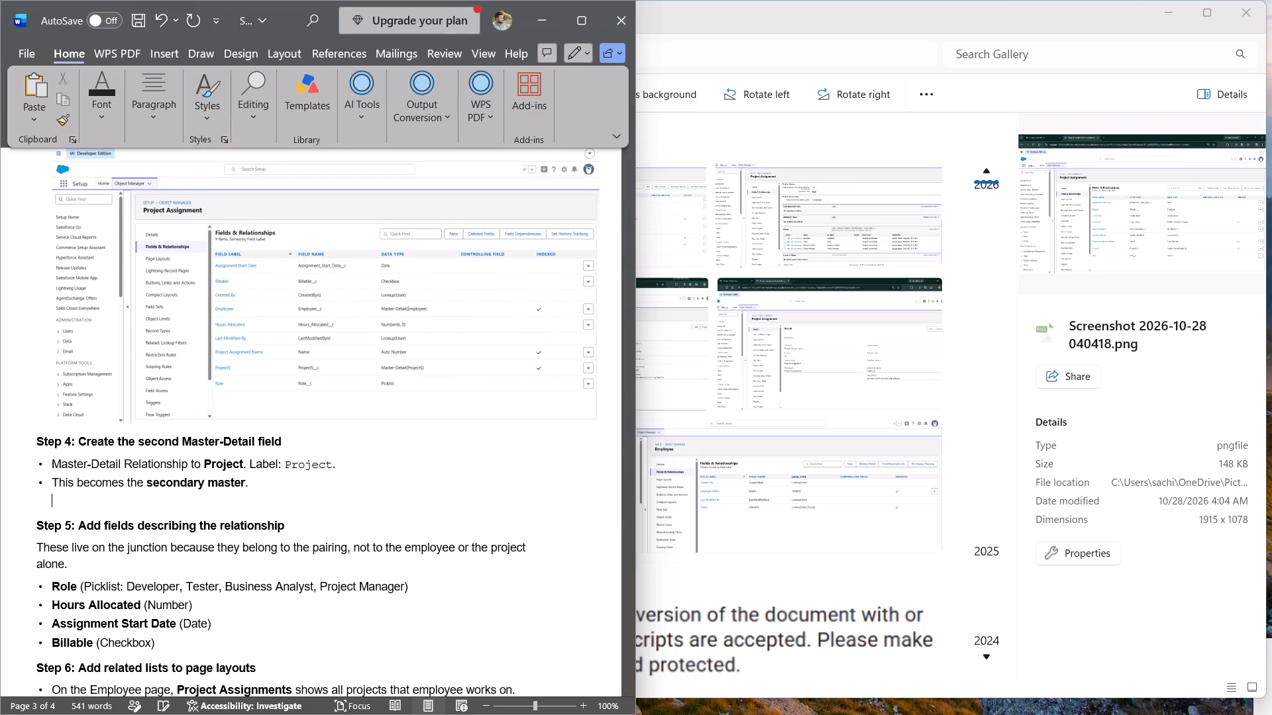
key(ctrl+v)
Insert two line breaks before the Step 5 heading so that it starts on the next page.
scroll(287, 554, down, 2)
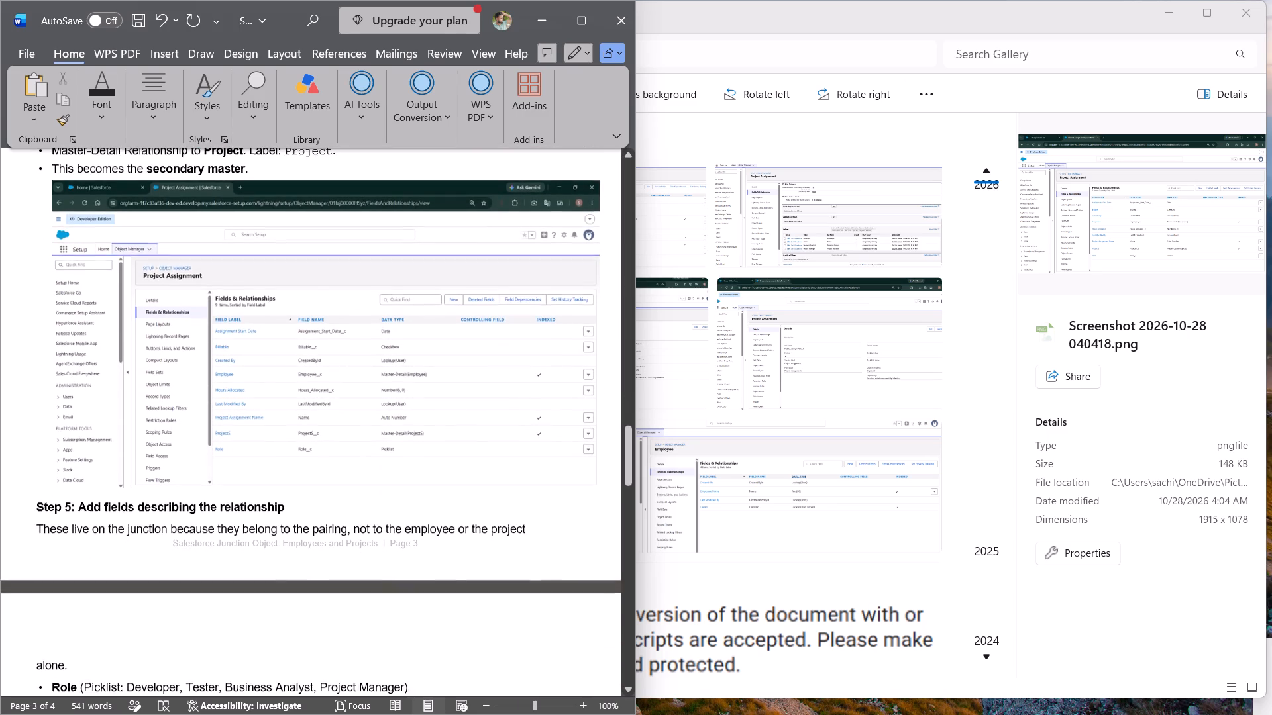
scroll(243, 495, down, 1)
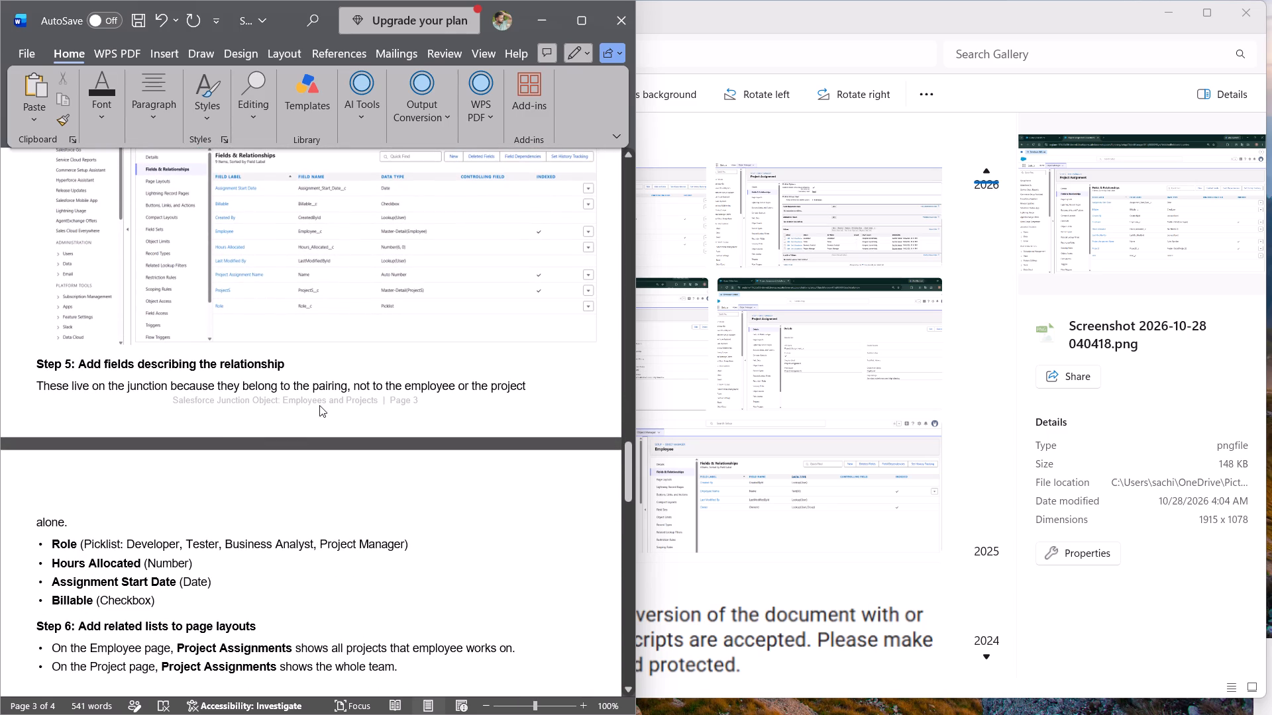
scroll(133, 402, down, 1)
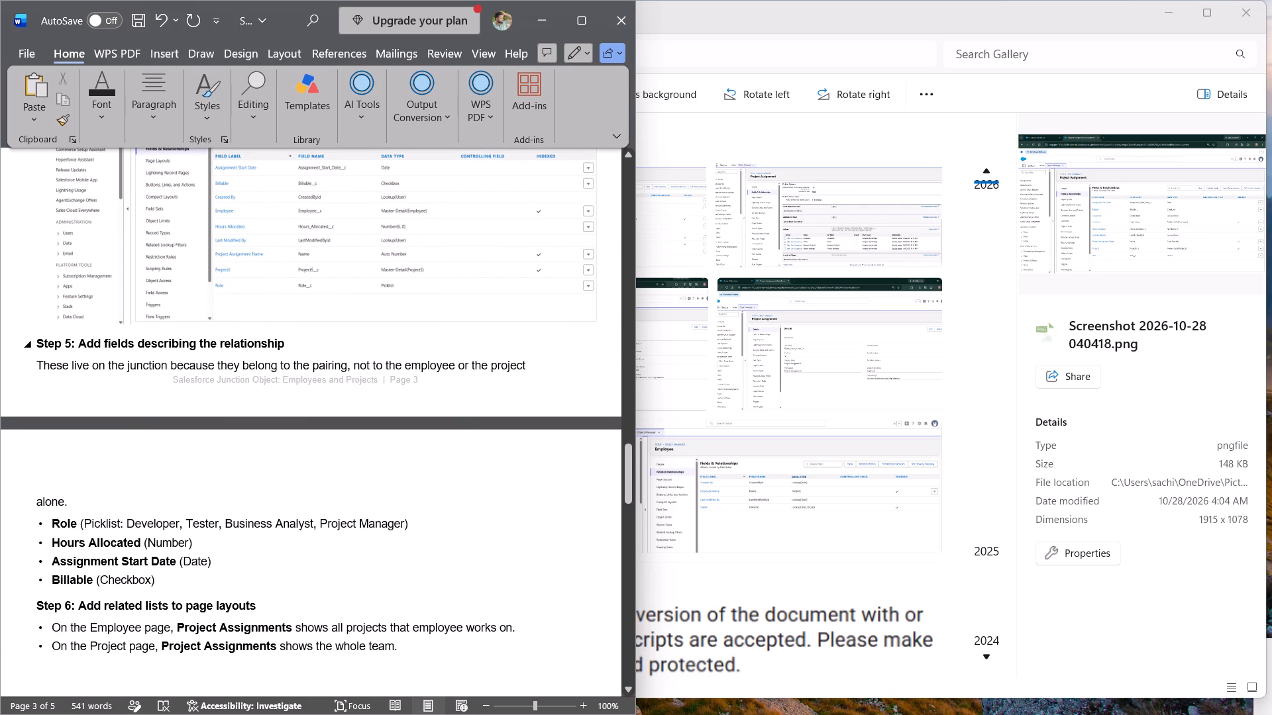
key(Return)
key(Return)
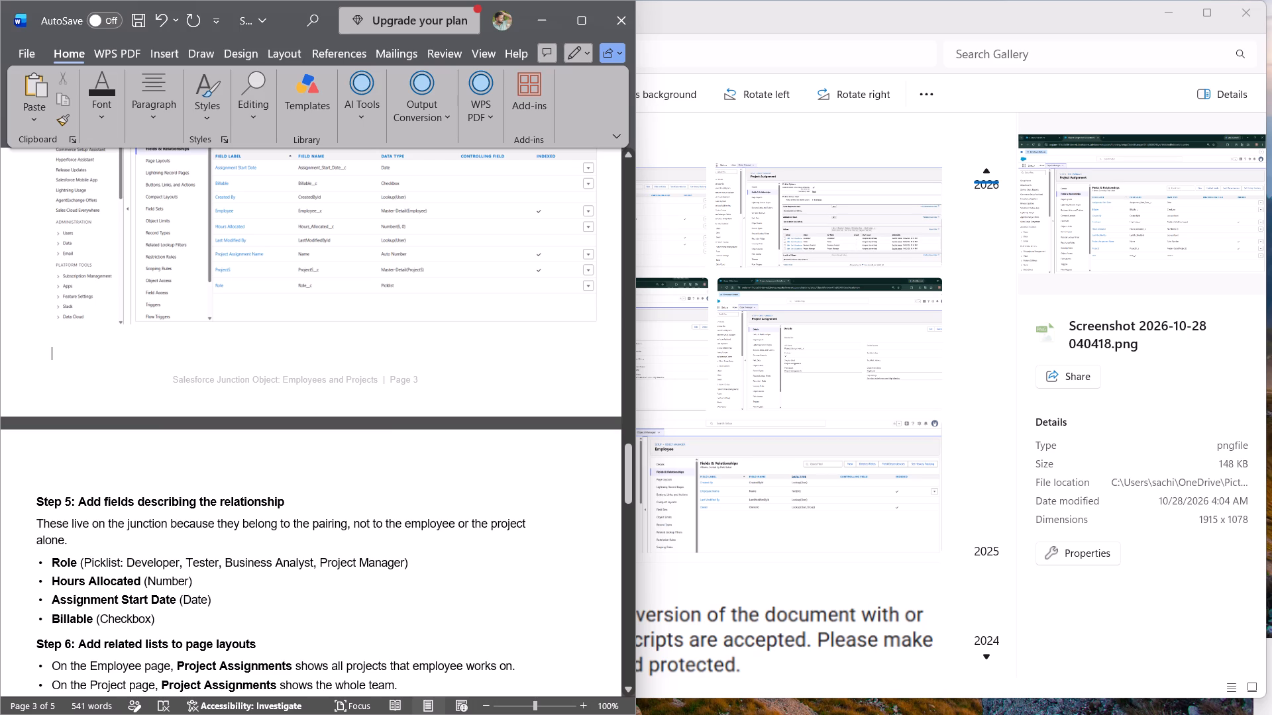
Examine Screenshot 2026-10-28 035405.png and its neighbouring images from the Gallery for an illustration of Step 5's relationship fields.
scroll(248, 485, down, 1)
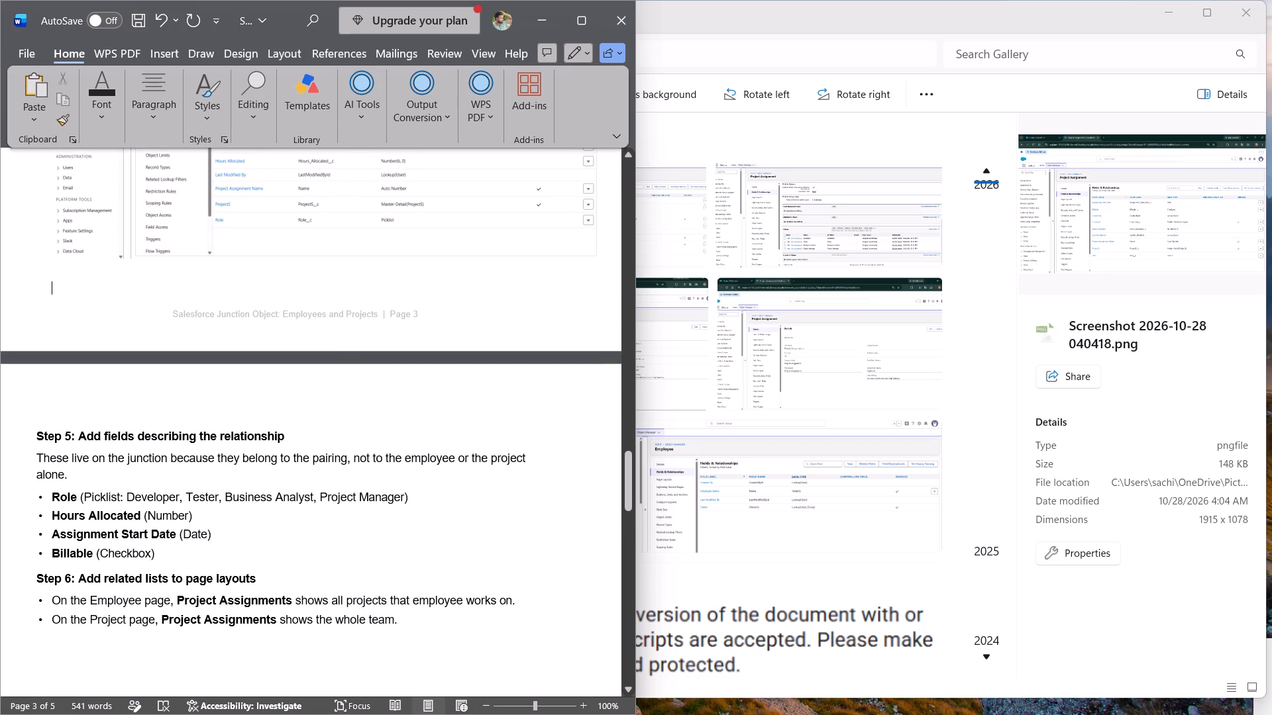
click(812, 351)
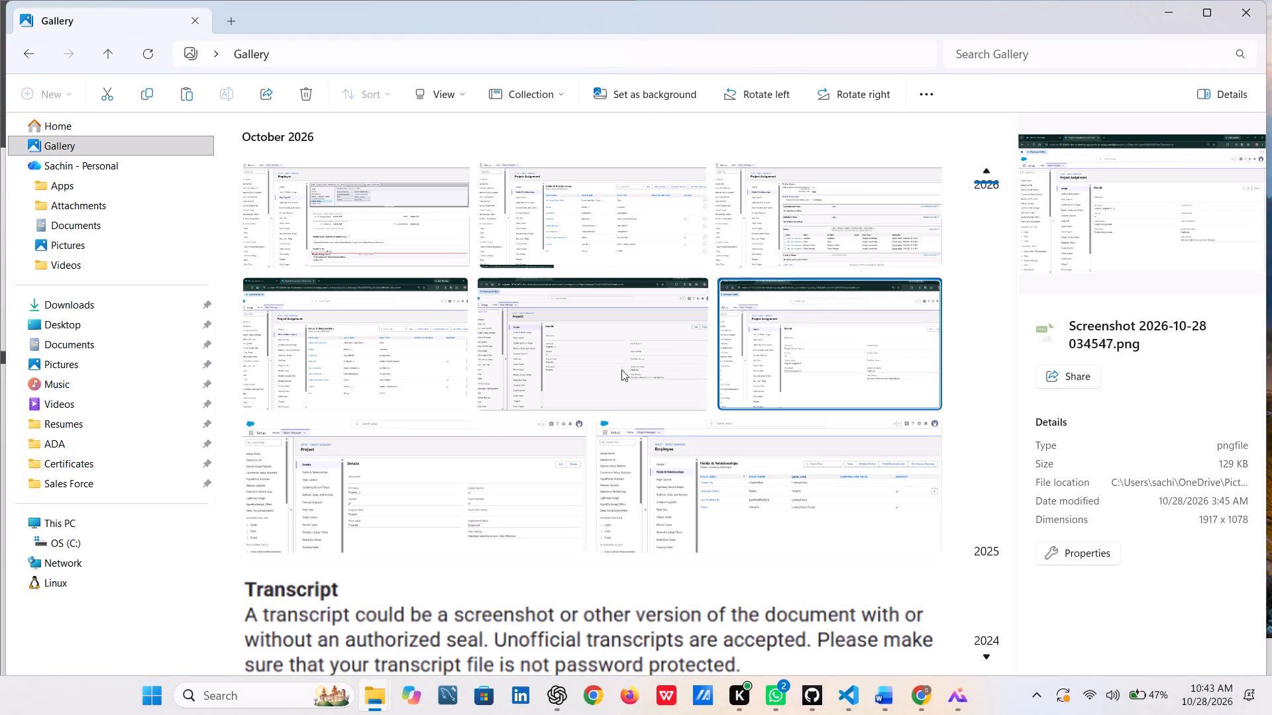
click(578, 358)
key(Left)
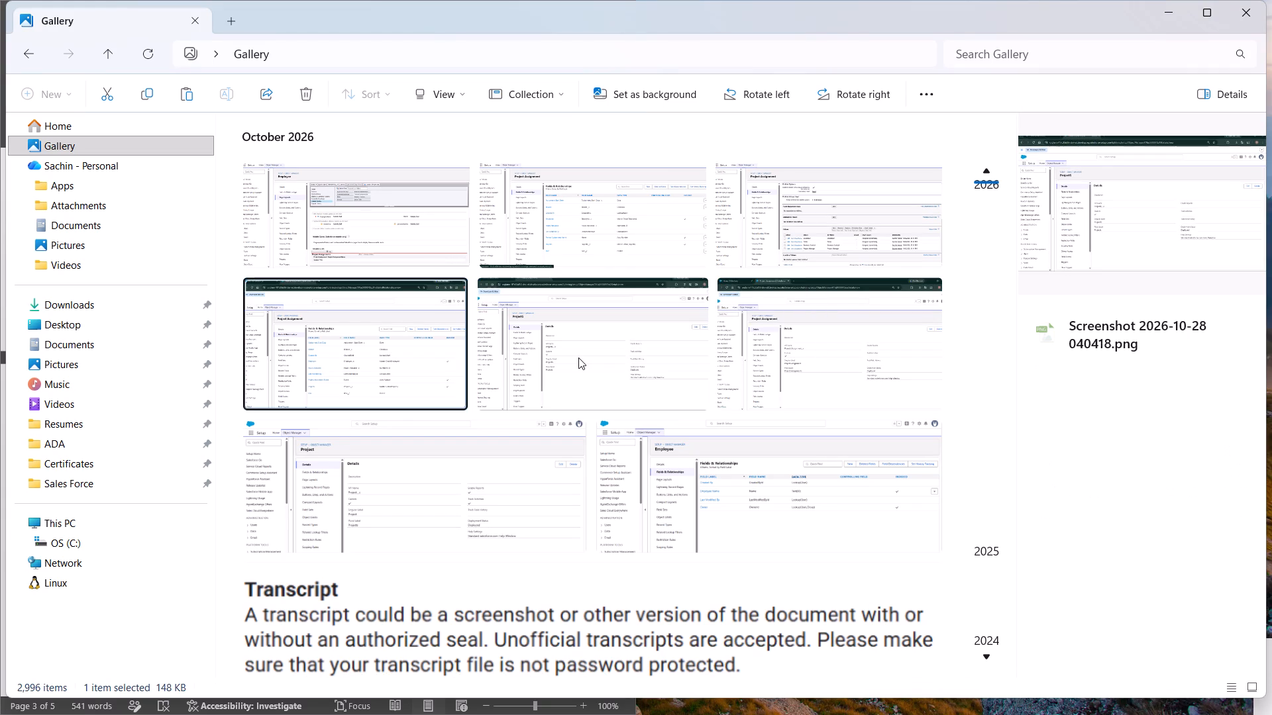
double_click(578, 358)
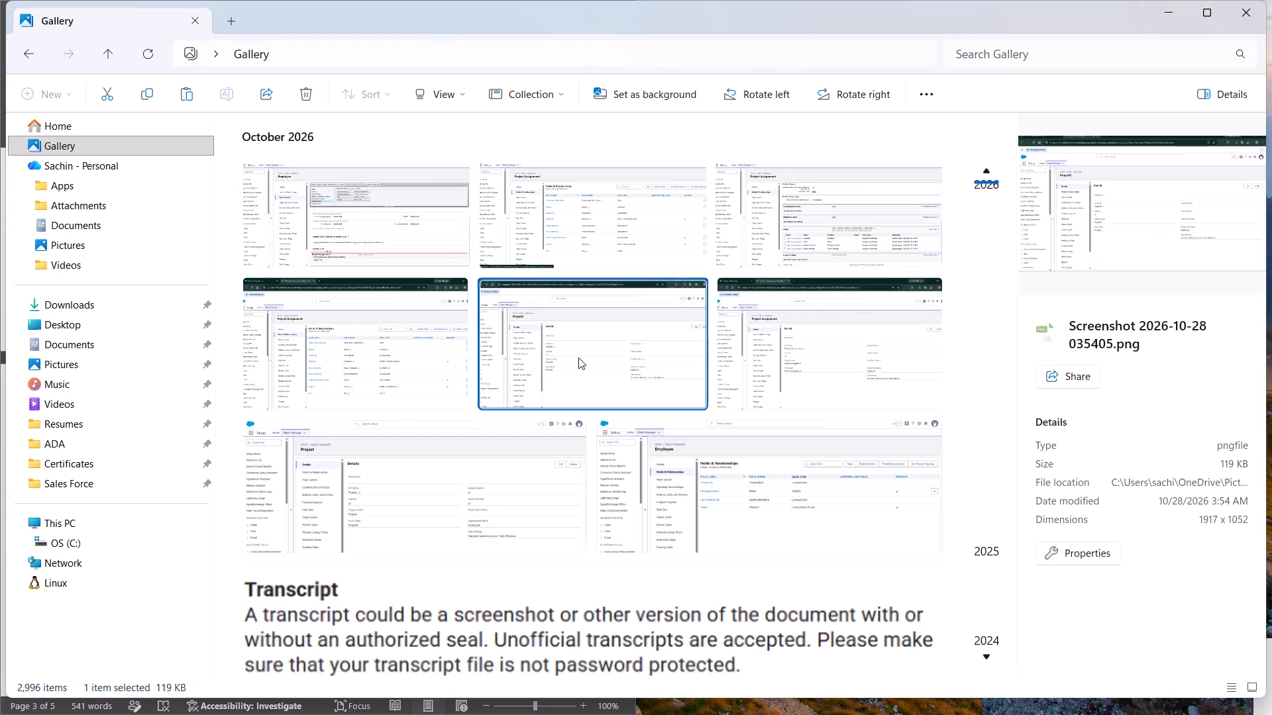
key(Left)
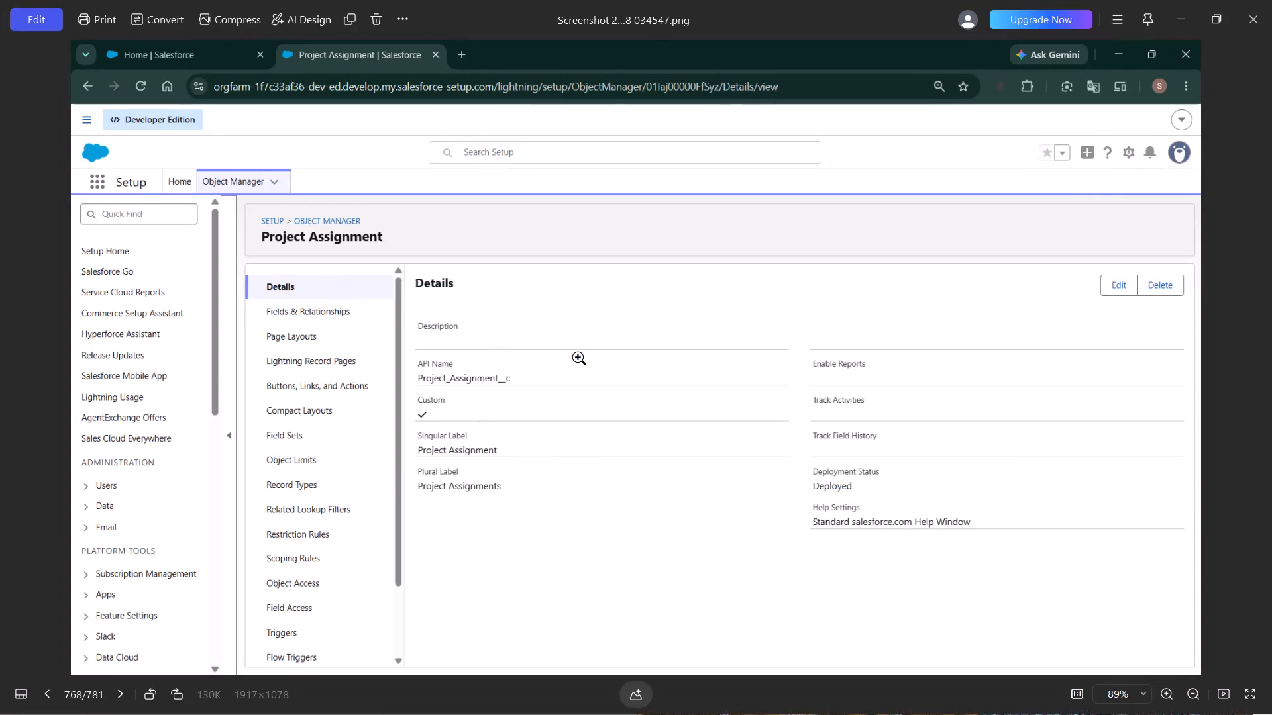
key(Left)
key(Left)
key(Left)
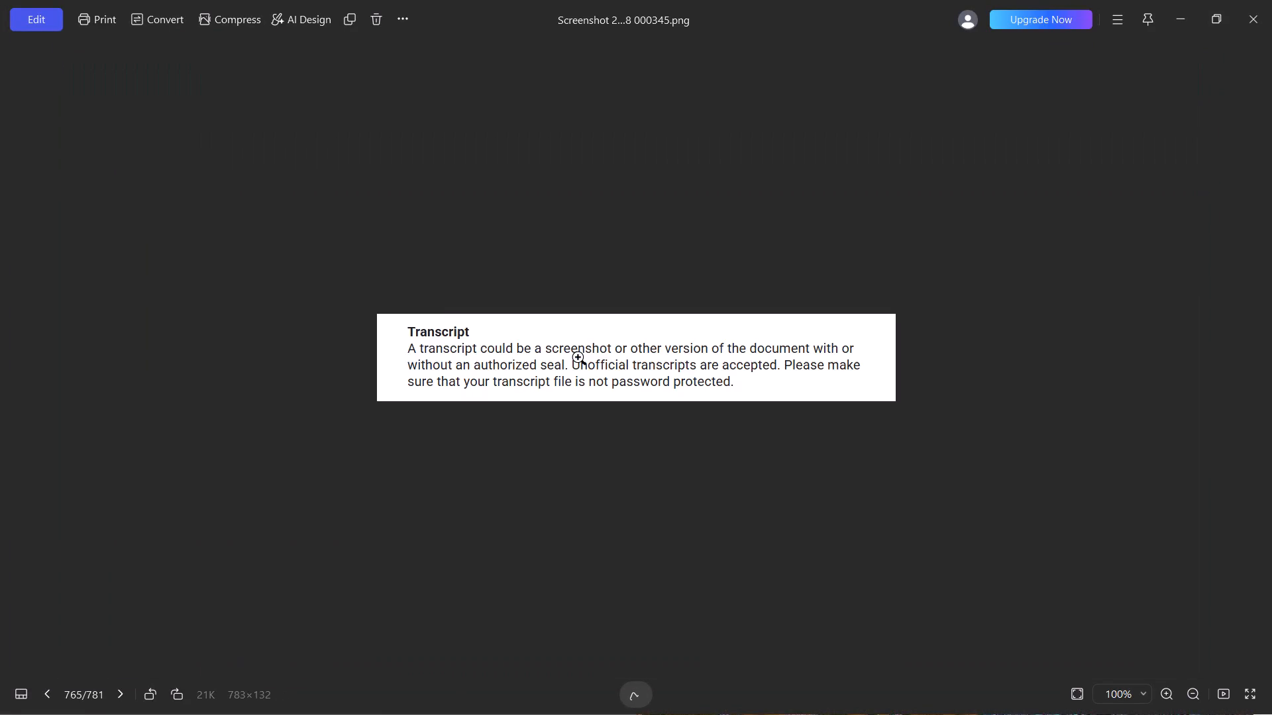
key(Left)
key(Right)
key(Right)
key(Right)
key(Right)
key(Right)
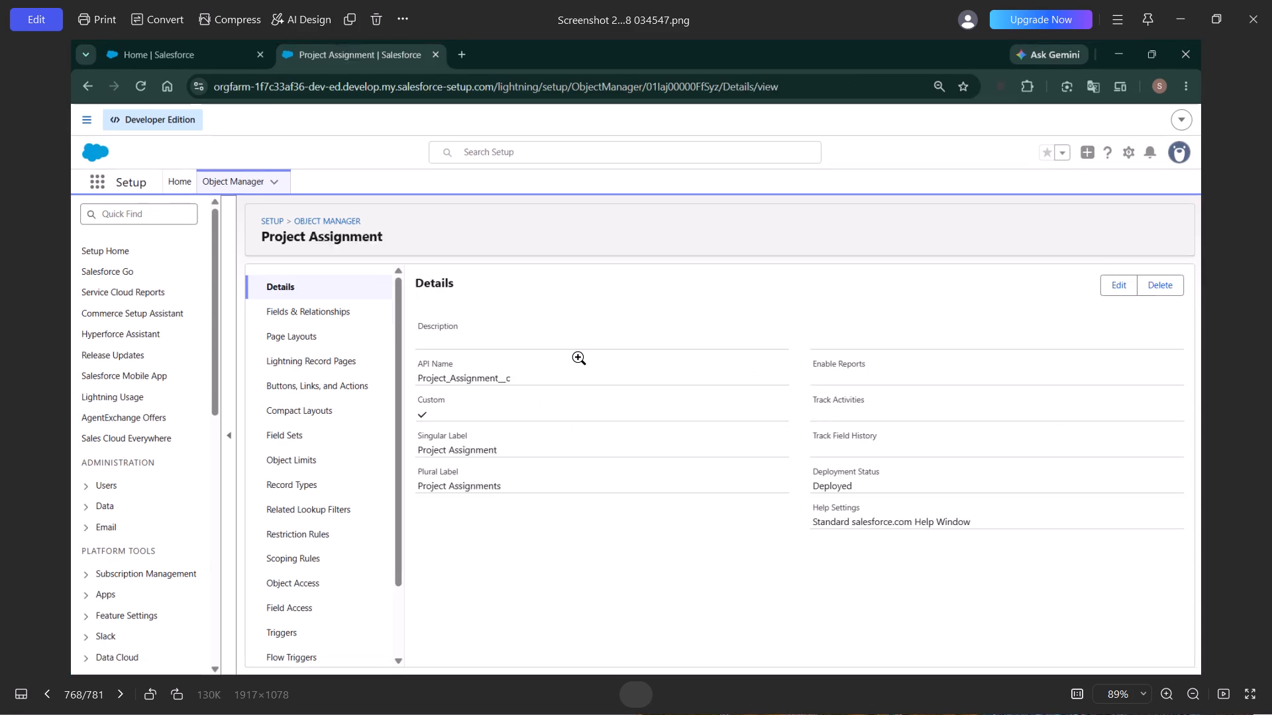
key(Right)
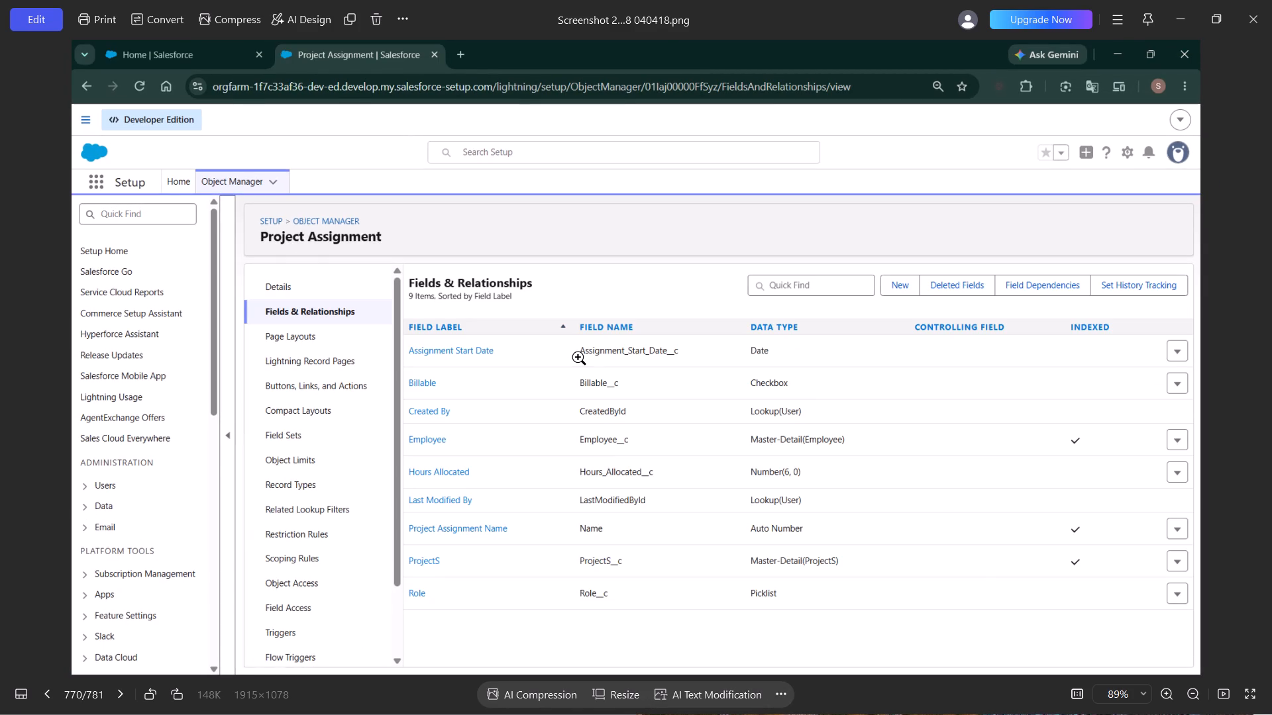
Copy the Project Assignment fields image from Screenshot 2026-10-28 094020.png and paste it below Step 5's Billable bullet in Word, without a bullet.
key(Right)
key(Right)
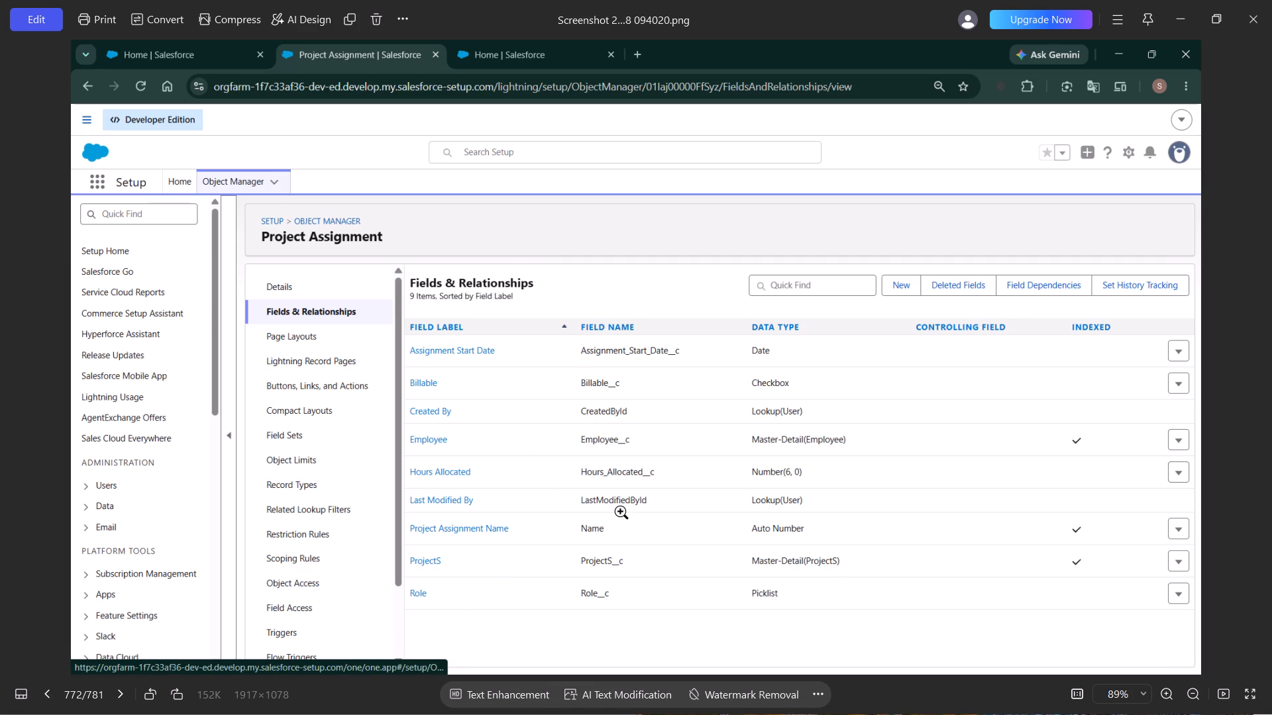
key(ctrl+c)
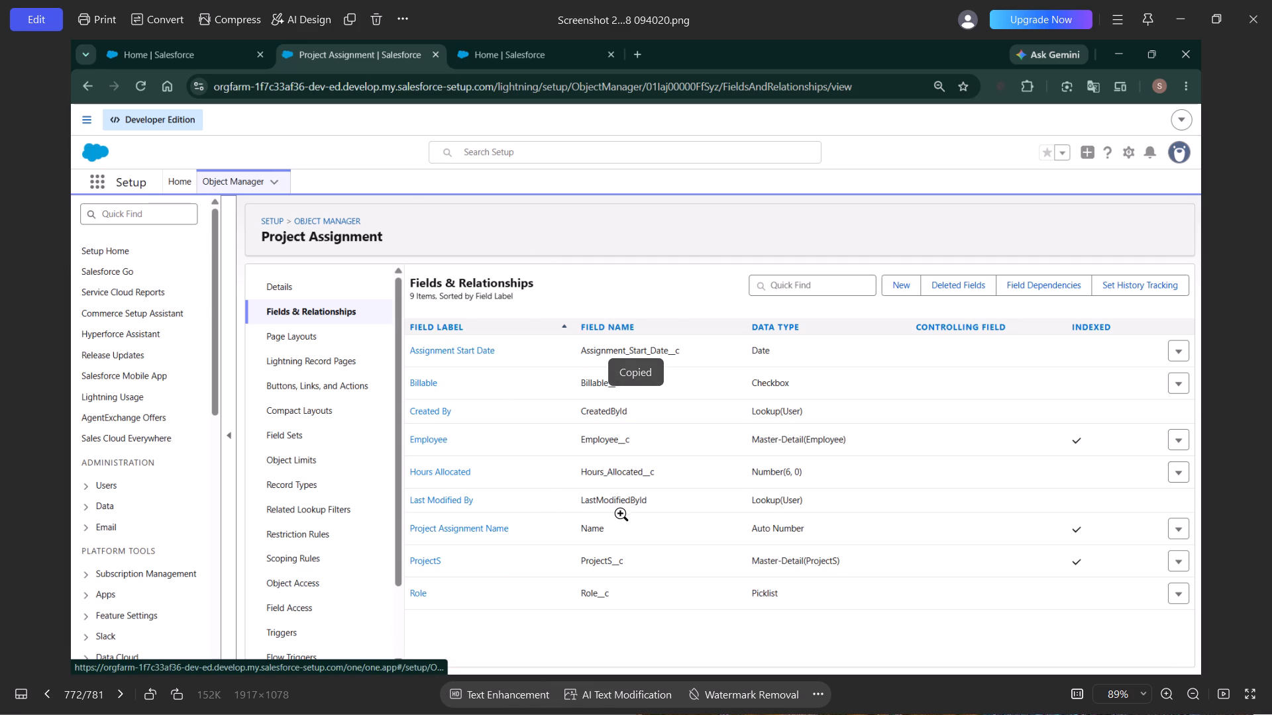
key(Right)
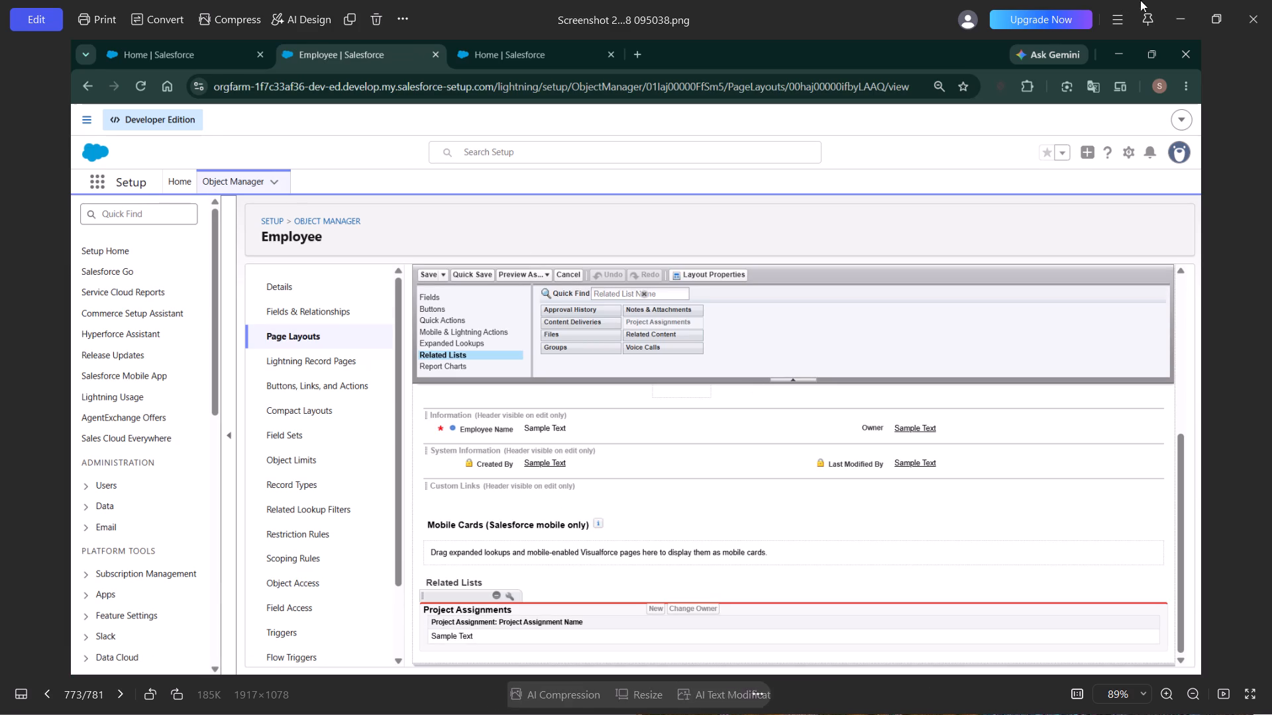
click(1186, 20)
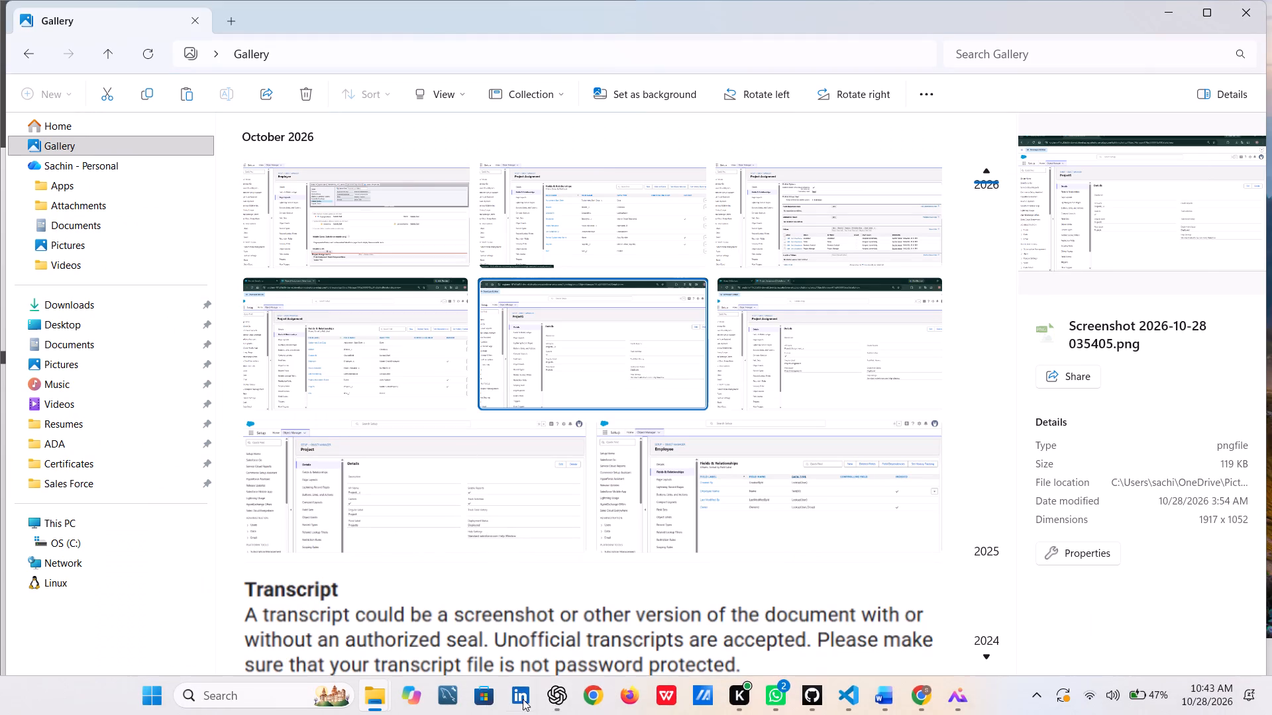
click(876, 694)
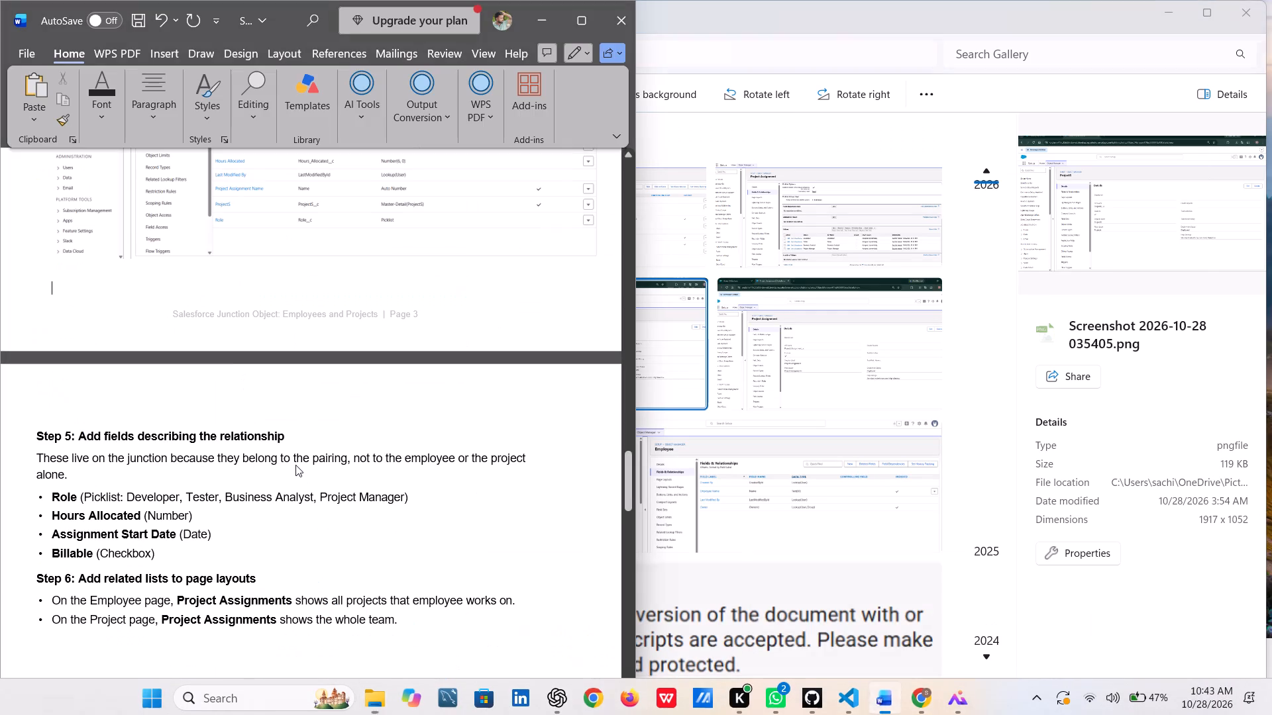
click(155, 549)
key(Return)
key(ctrl+v)
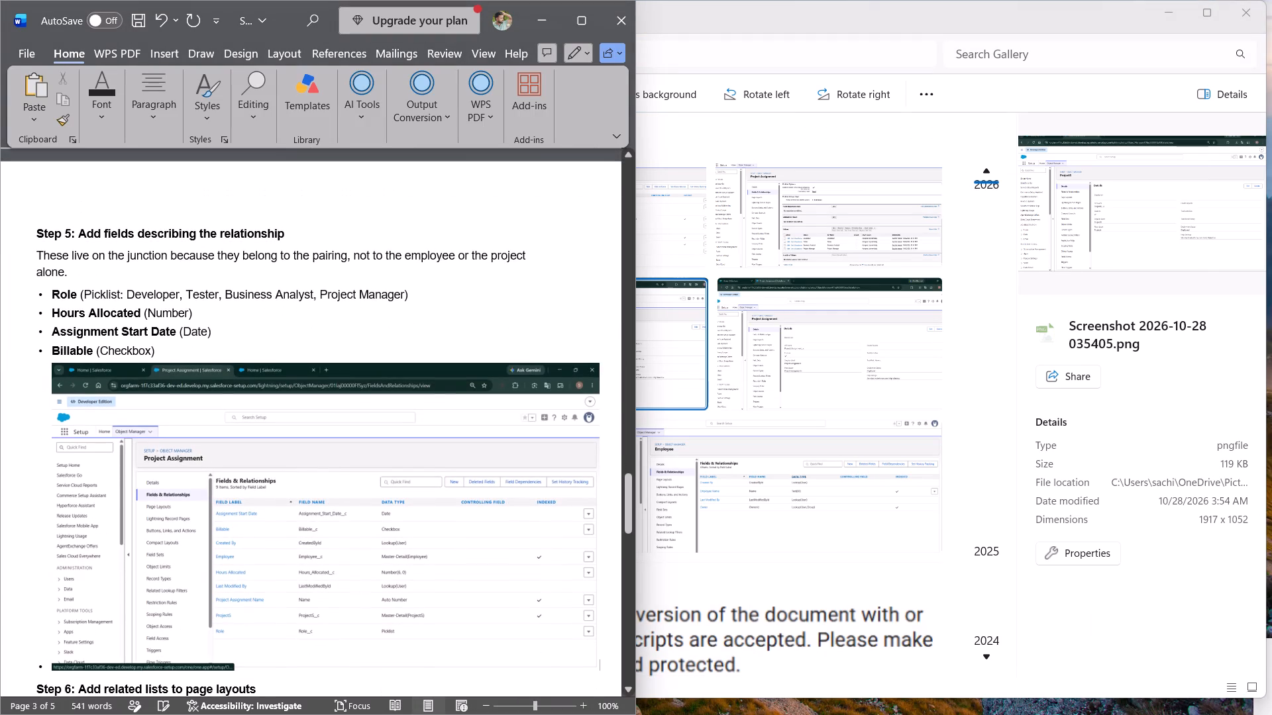
click(41, 665)
key(BackSpace)
Review Step 6, copy the image in Gallery's Screenshot 2026-10-28 093747.png, showing Project Assignment's picklist values, and return to the Word document.
scroll(223, 535, down, 1)
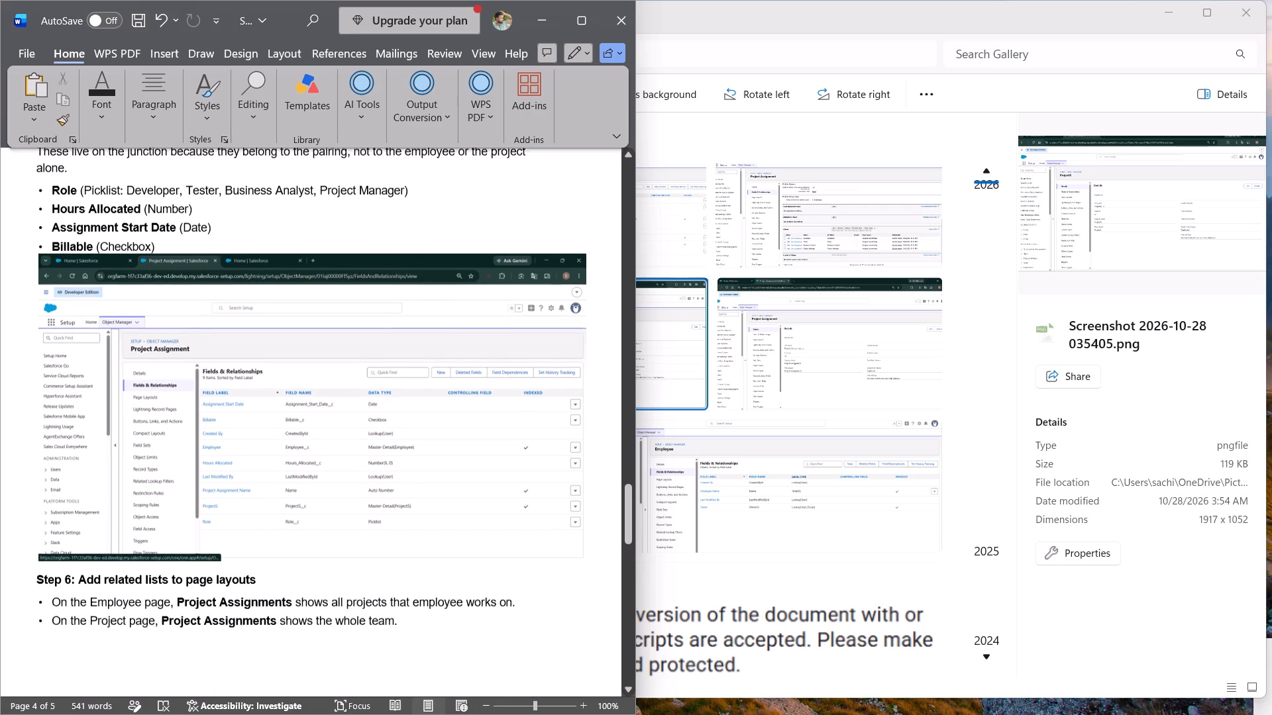
scroll(223, 535, down, 1)
scroll(392, 473, down, 2)
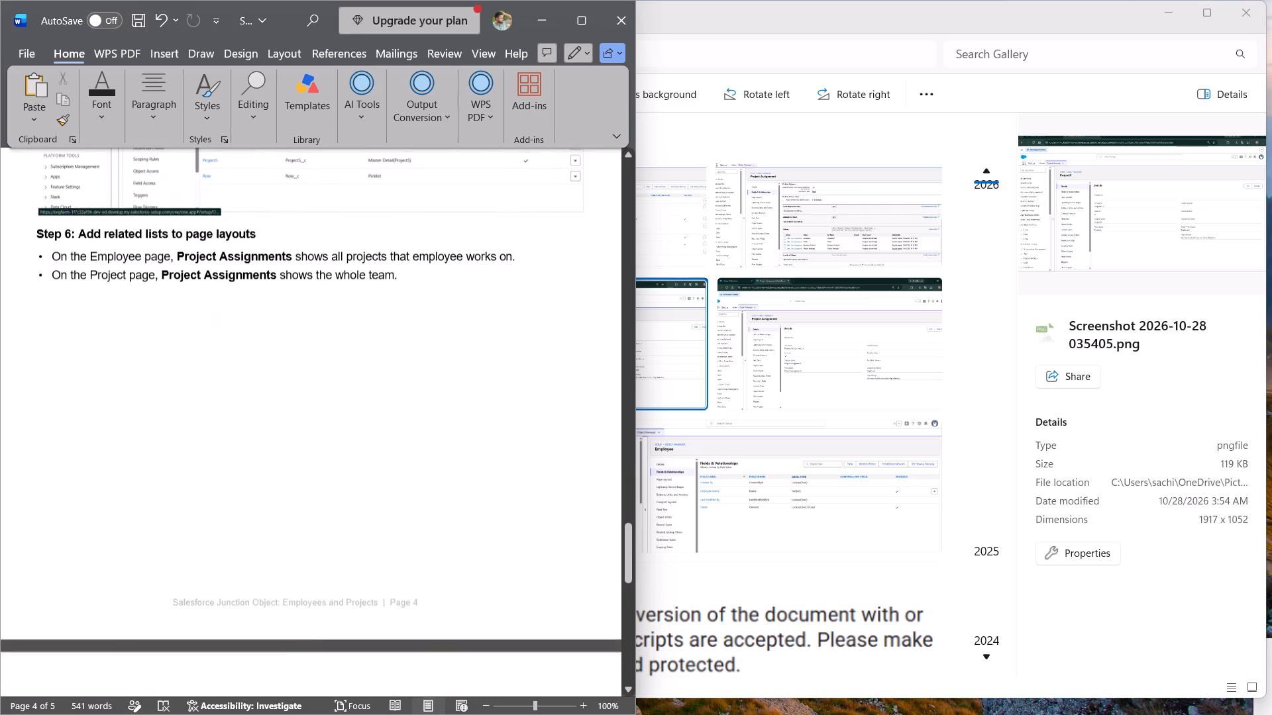
scroll(392, 473, down, 1)
scroll(392, 473, up, 1)
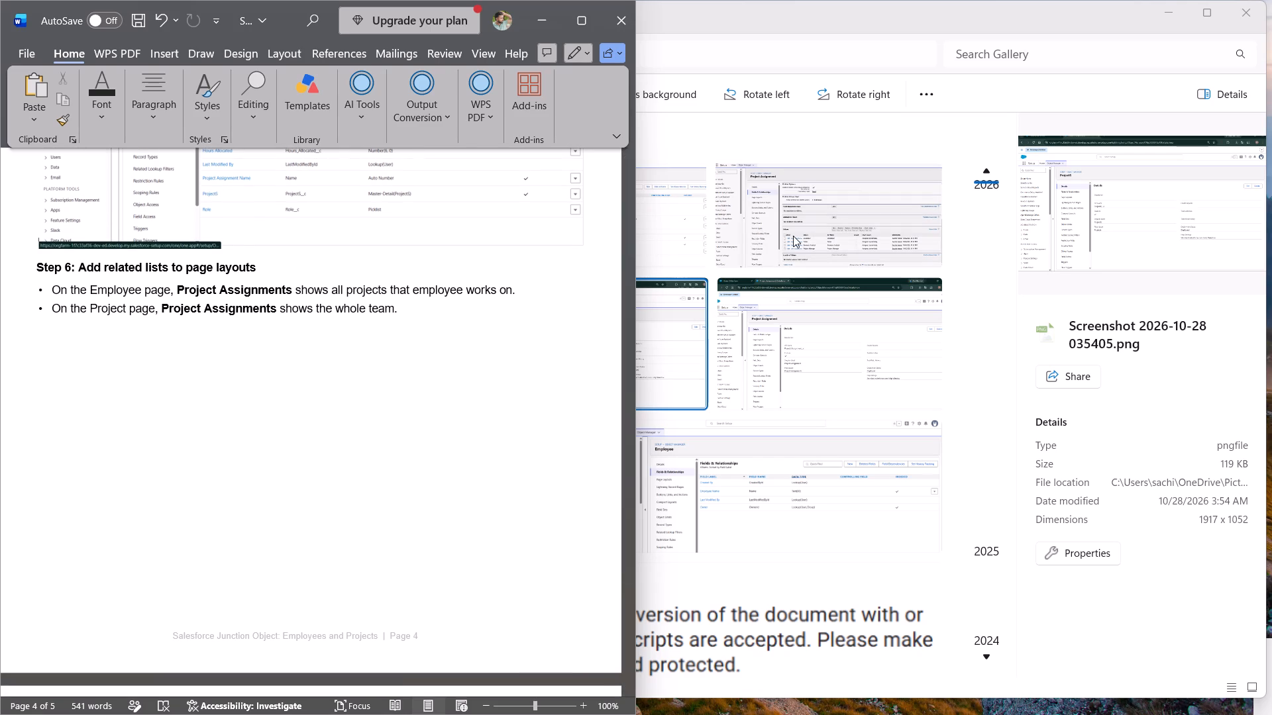
right_click(754, 295)
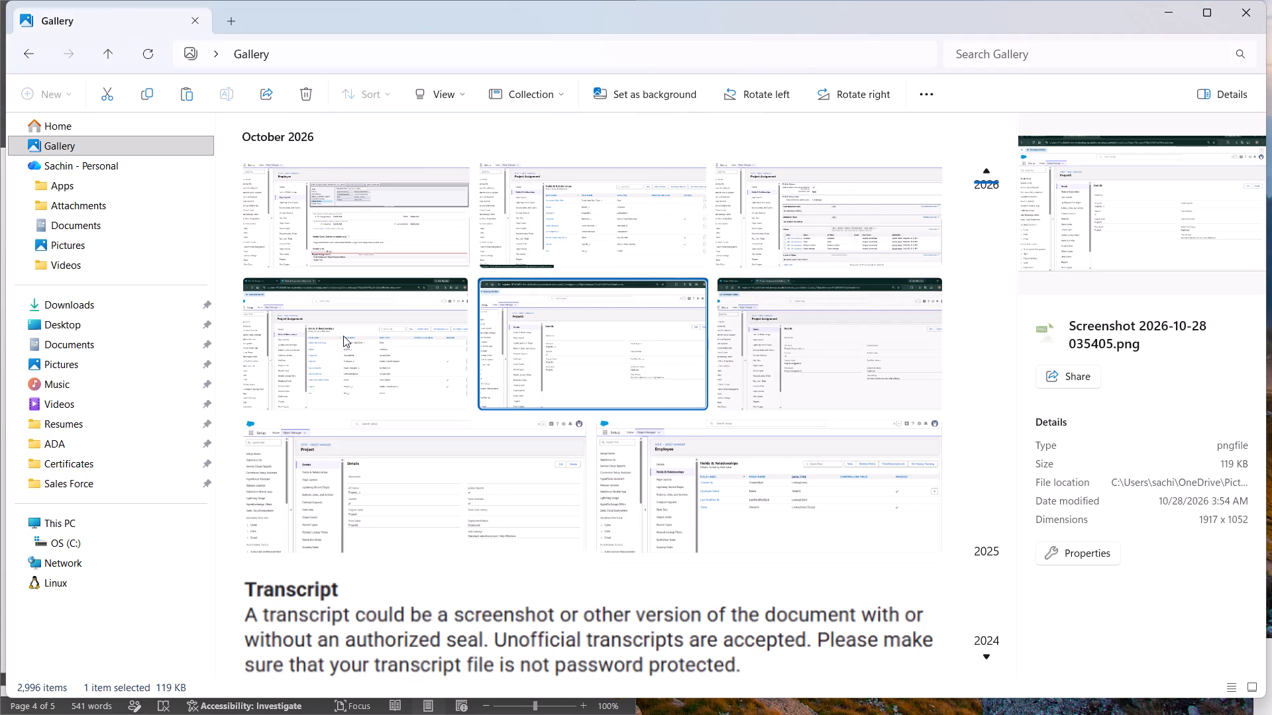
click(654, 222)
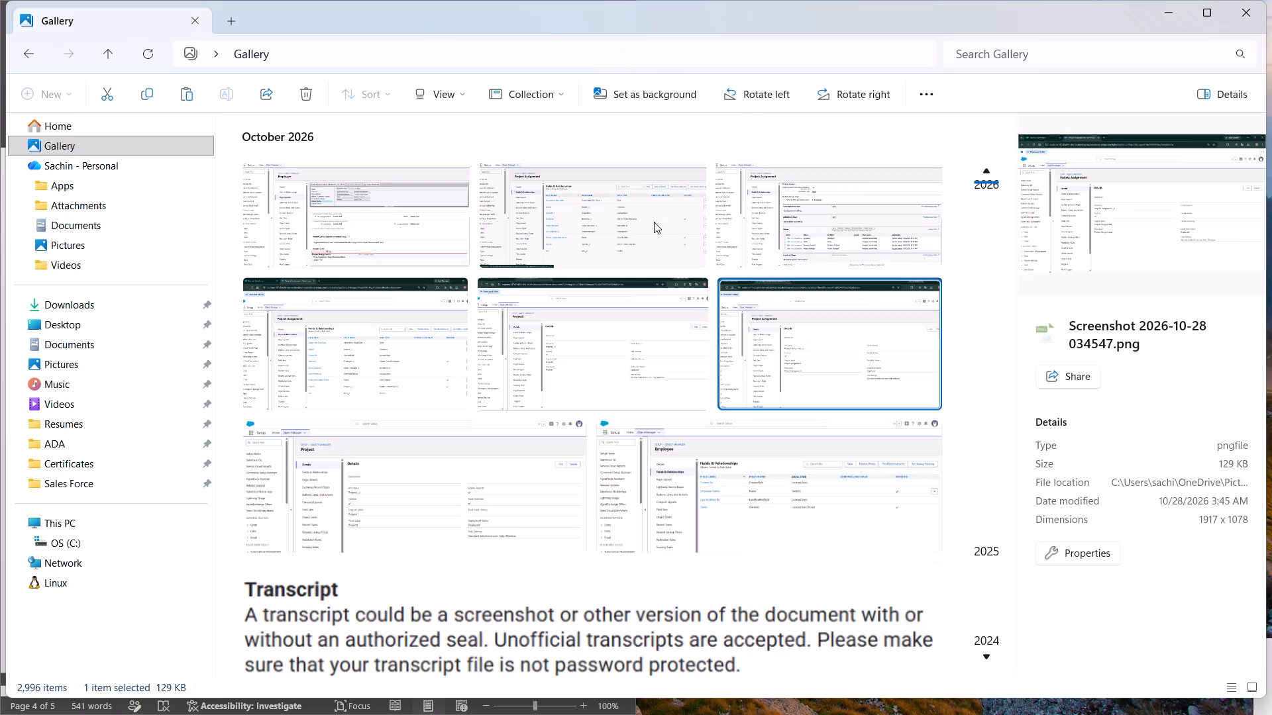
click(794, 248)
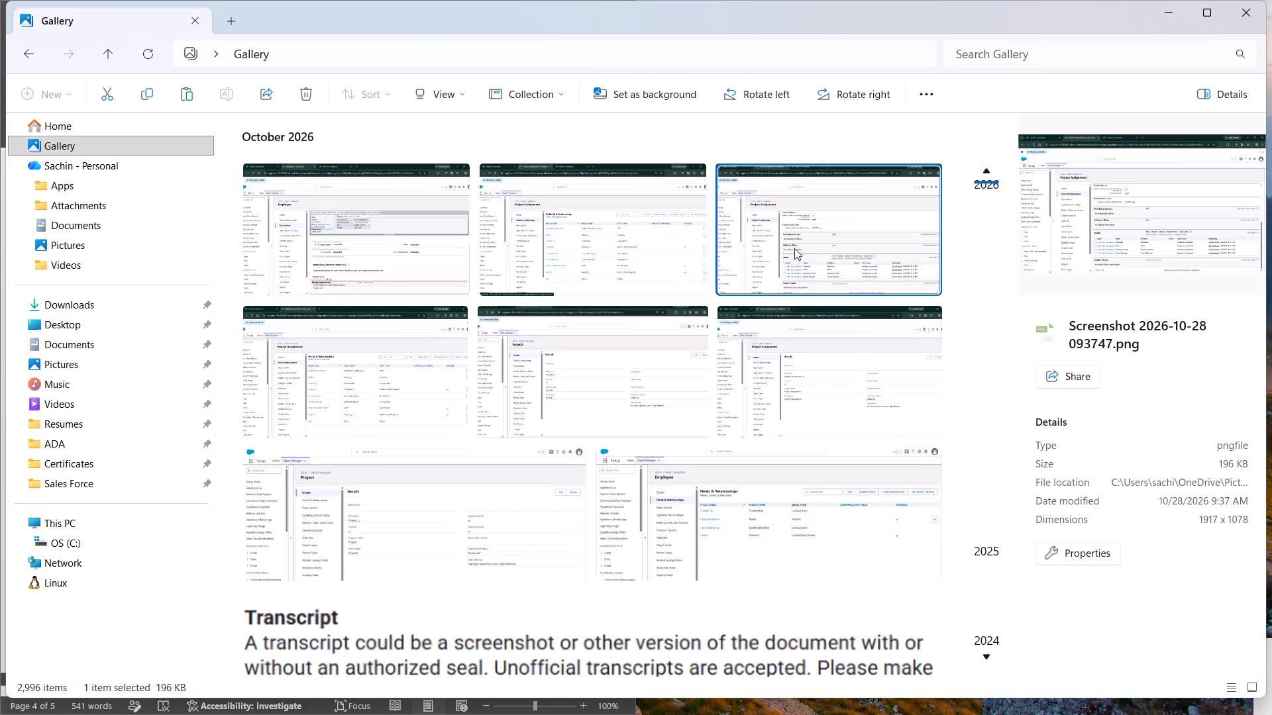
double_click(794, 248)
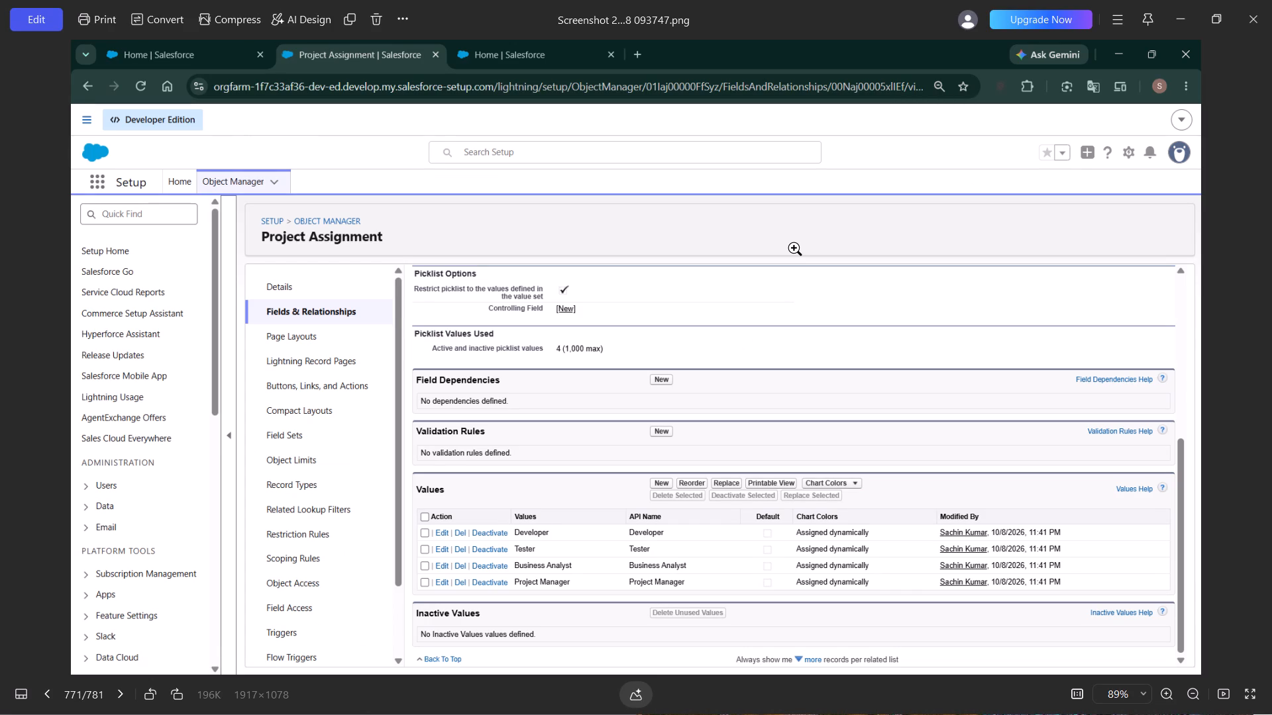
key(ctrl+c)
click(1192, 20)
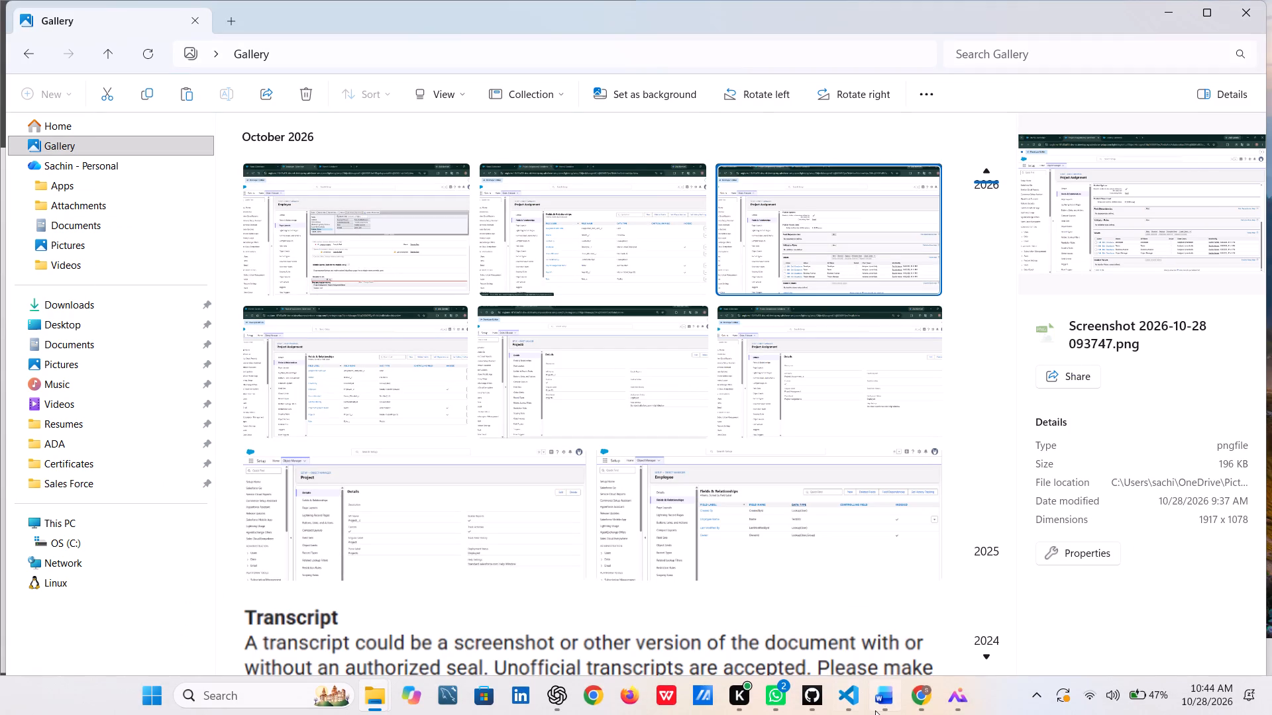
click(875, 710)
Review Step 6 and examine the Gallery images from Screenshot 2026-10-28 034547.png onward for an illustration of the page layouts' related lists.
scroll(203, 345, up, 1)
scroll(203, 345, down, 1)
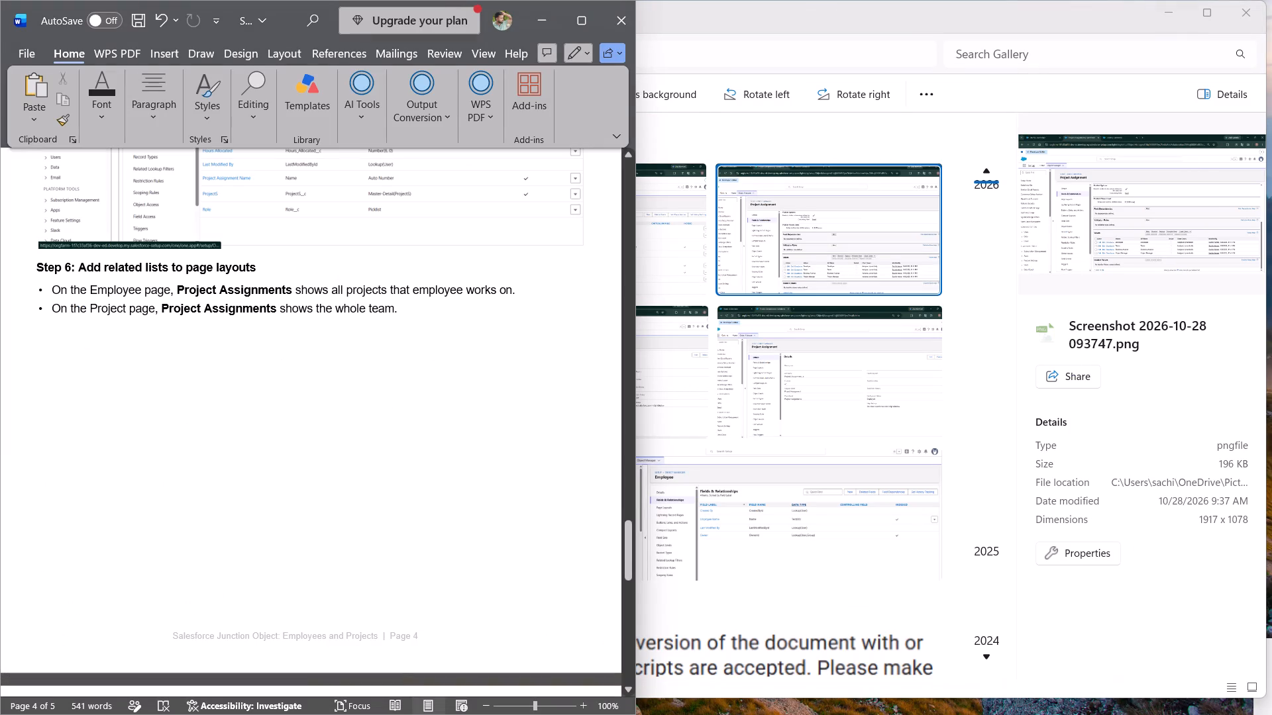
scroll(203, 345, down, 1)
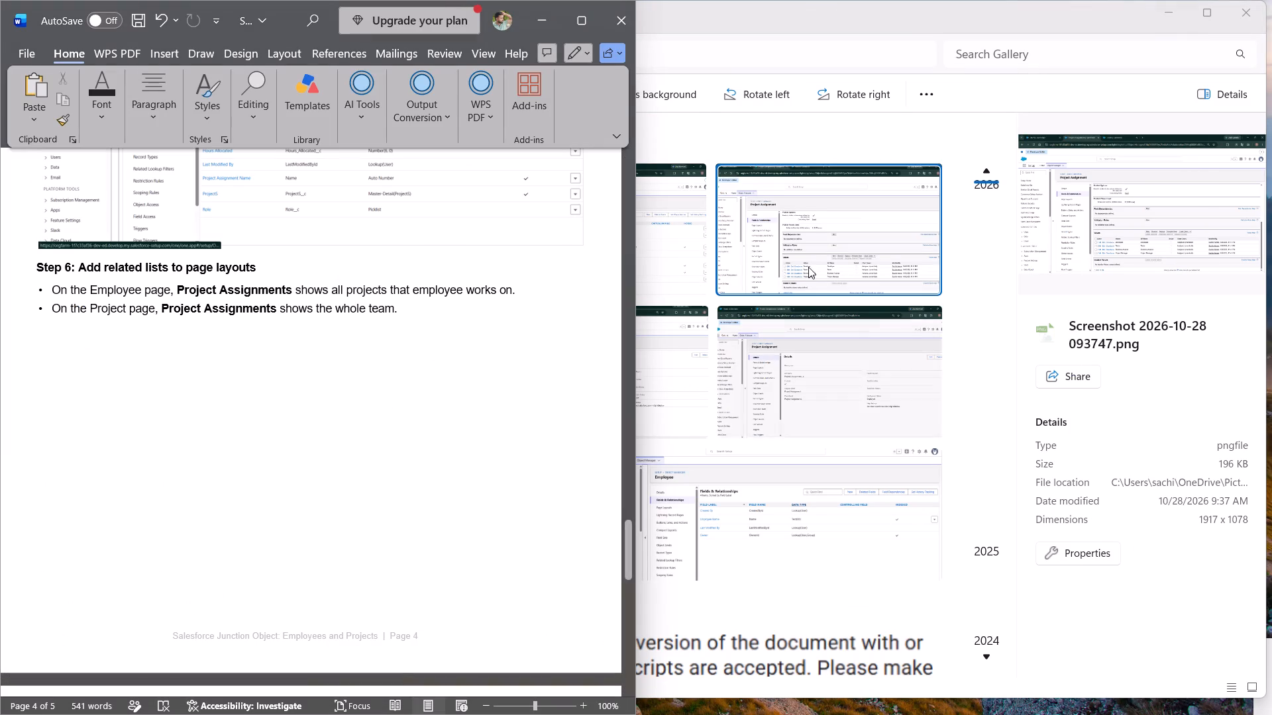
click(754, 371)
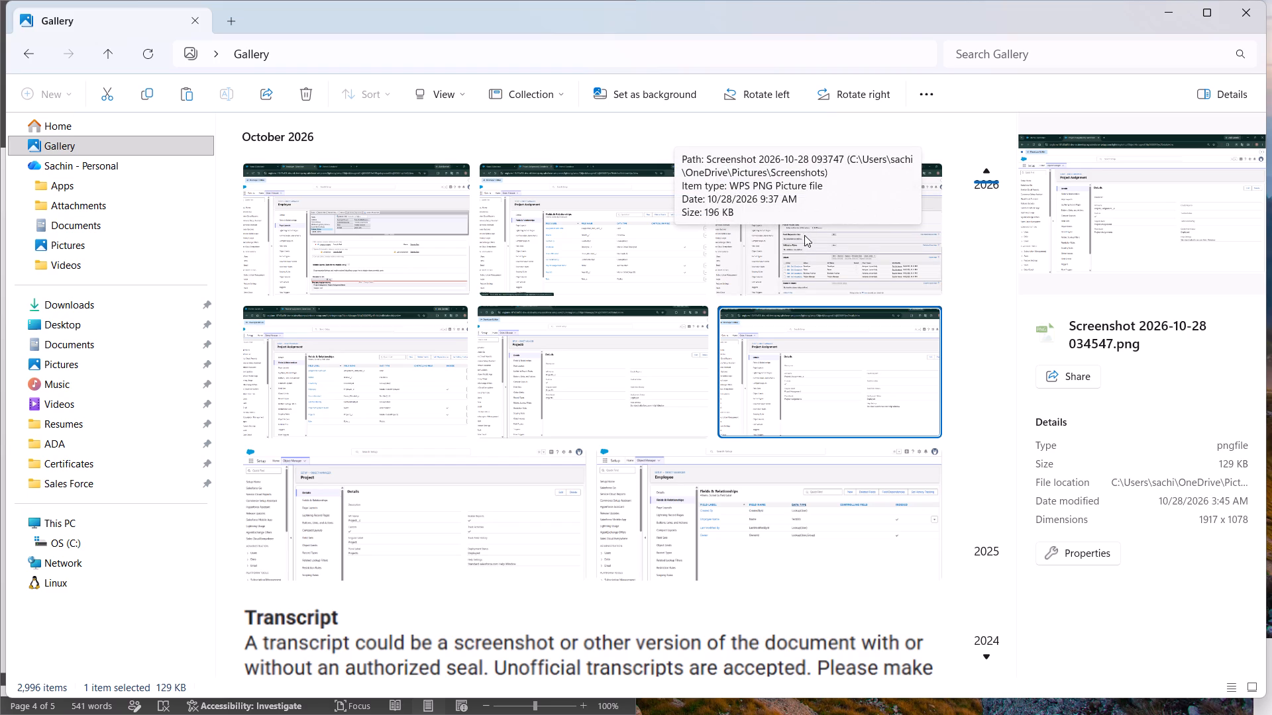
double_click(739, 360)
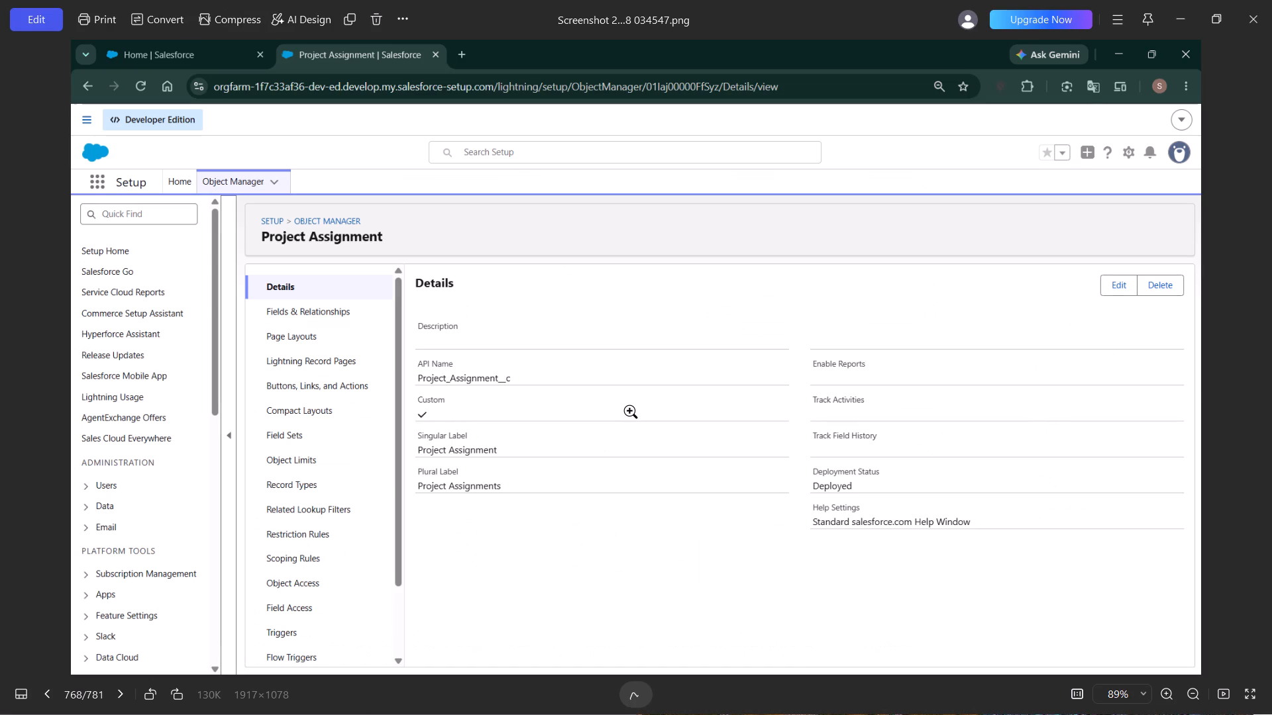
key(Left)
key(Left)
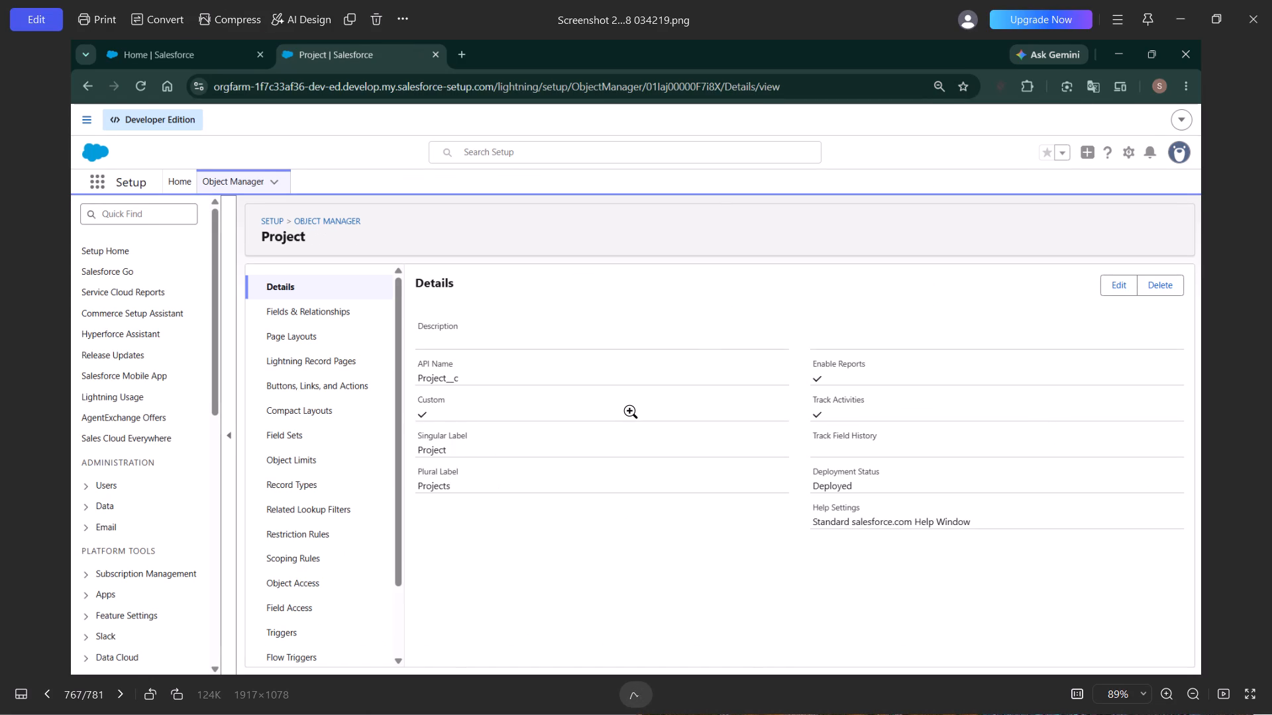
key(Right)
key(Right)
key(Right)
key(Right)
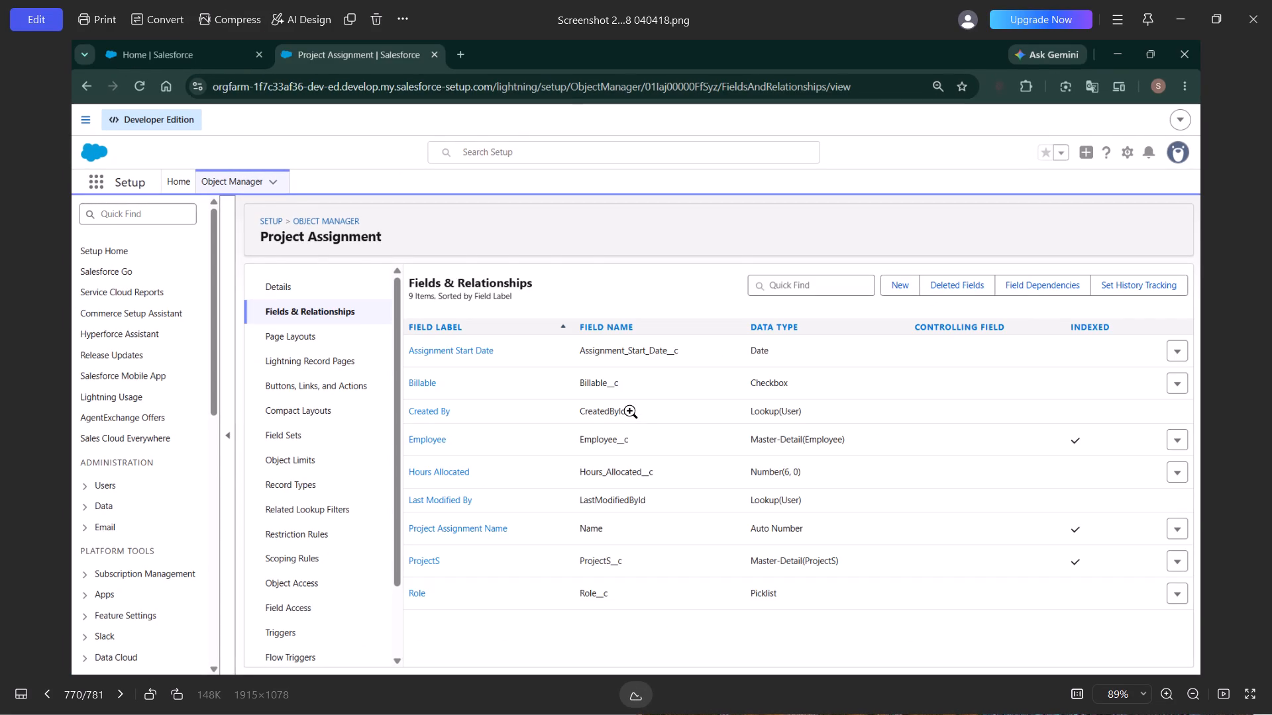
key(Right)
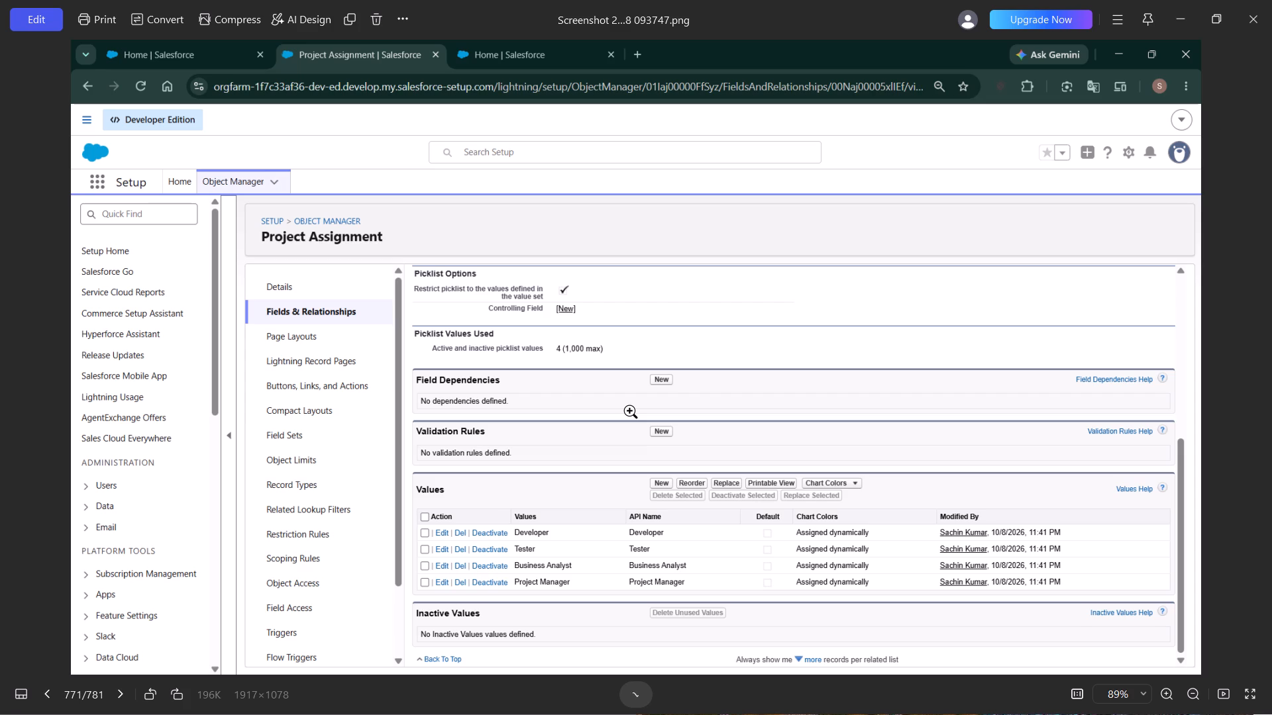
key(Right)
key(Right)
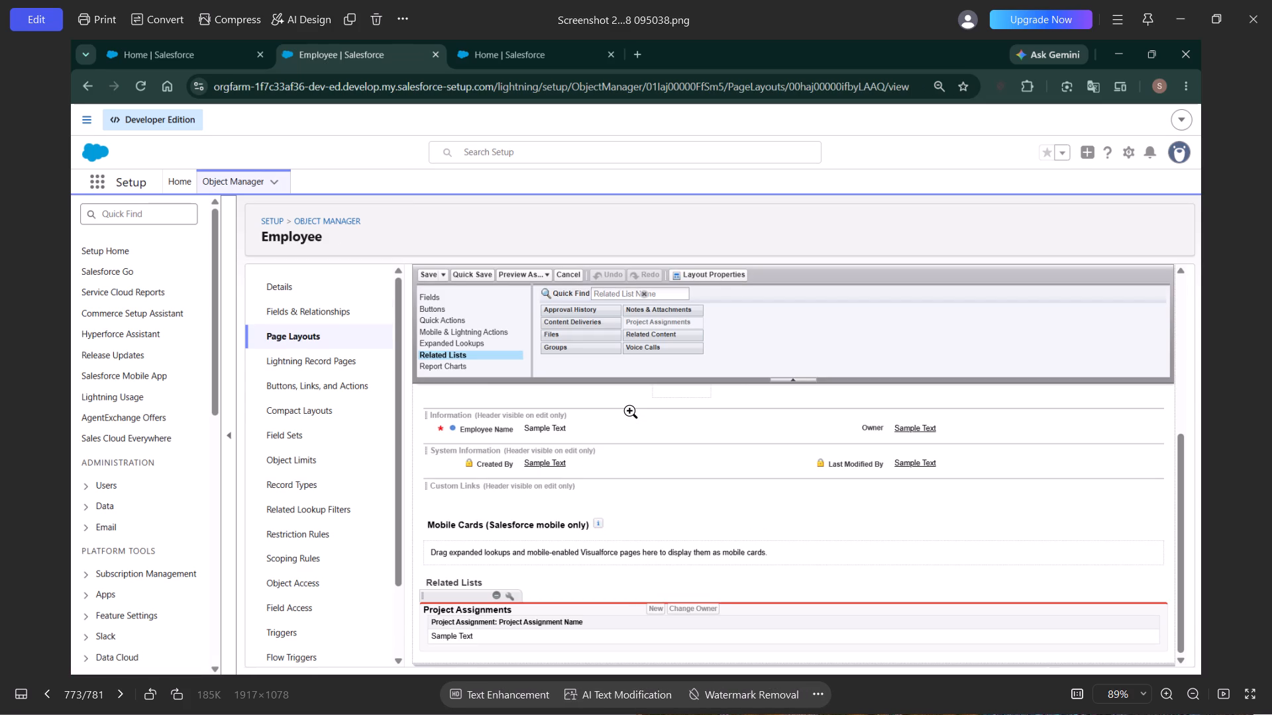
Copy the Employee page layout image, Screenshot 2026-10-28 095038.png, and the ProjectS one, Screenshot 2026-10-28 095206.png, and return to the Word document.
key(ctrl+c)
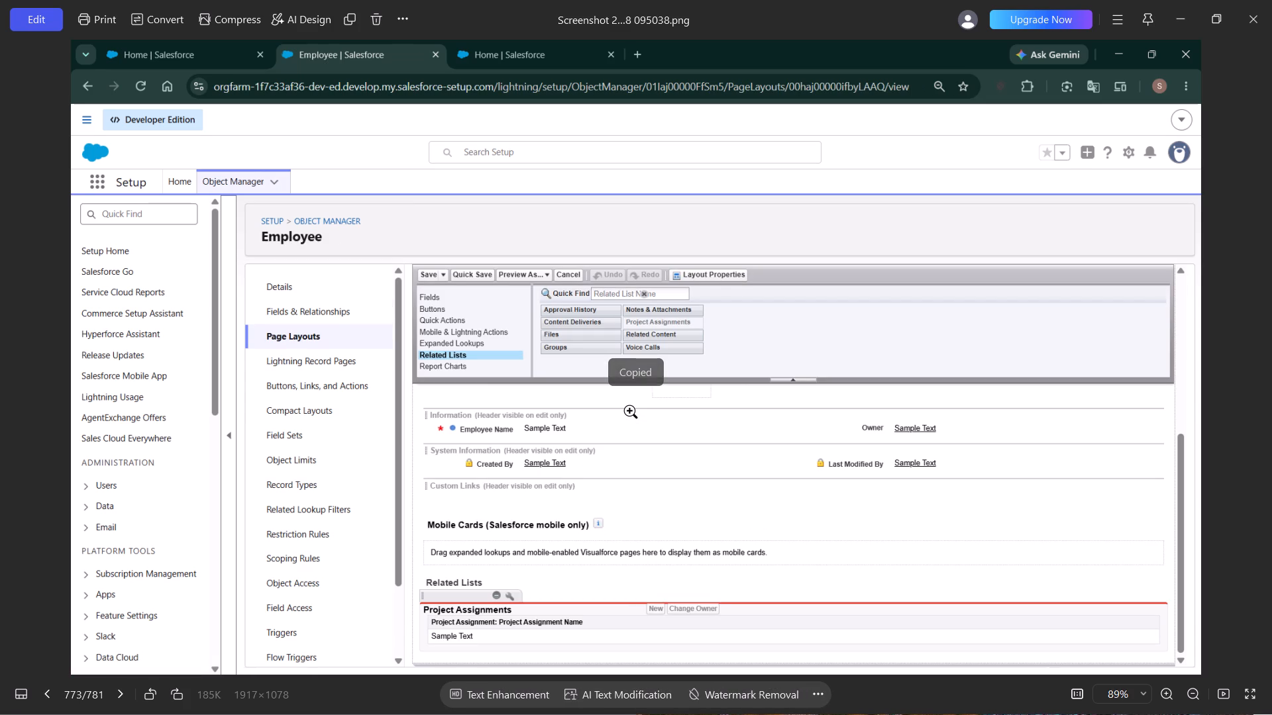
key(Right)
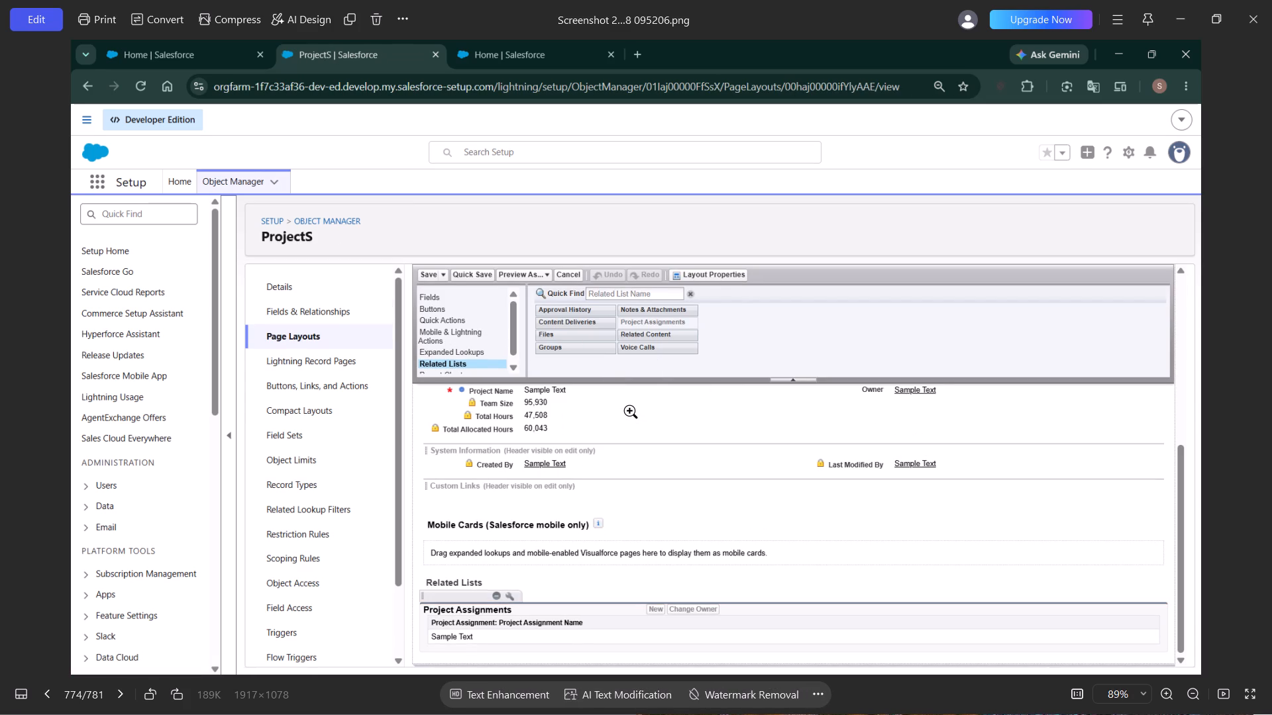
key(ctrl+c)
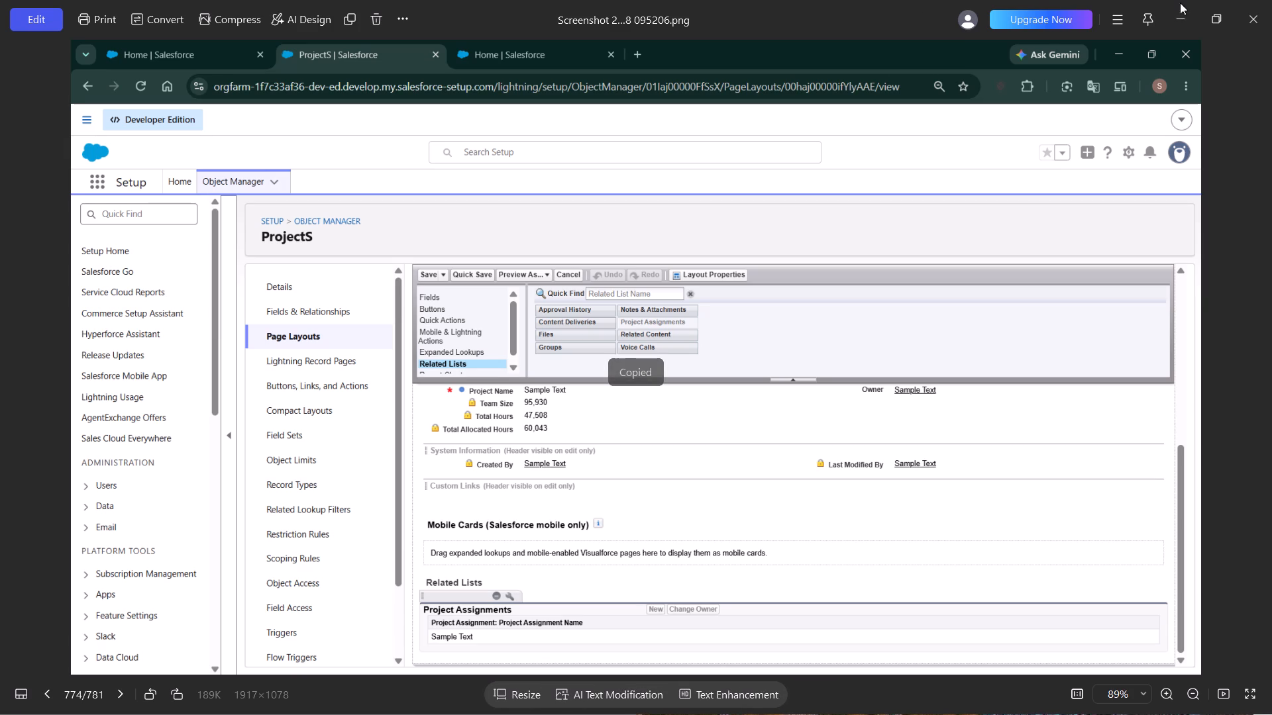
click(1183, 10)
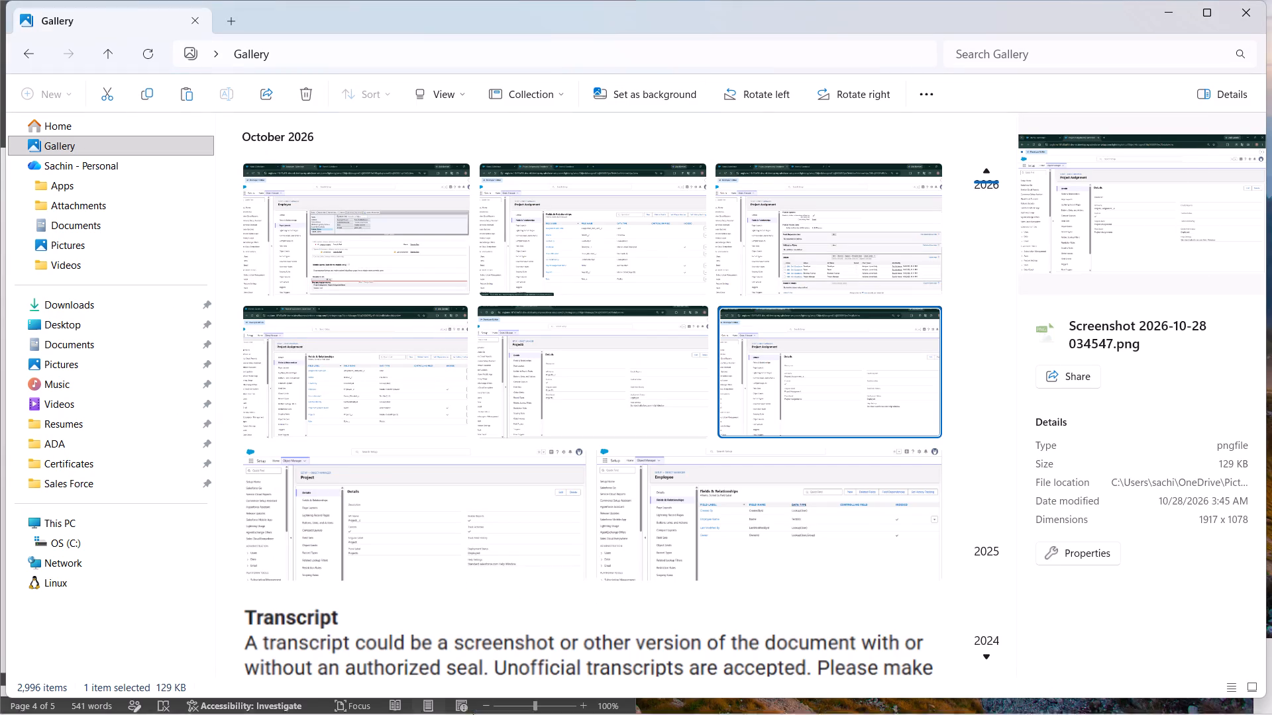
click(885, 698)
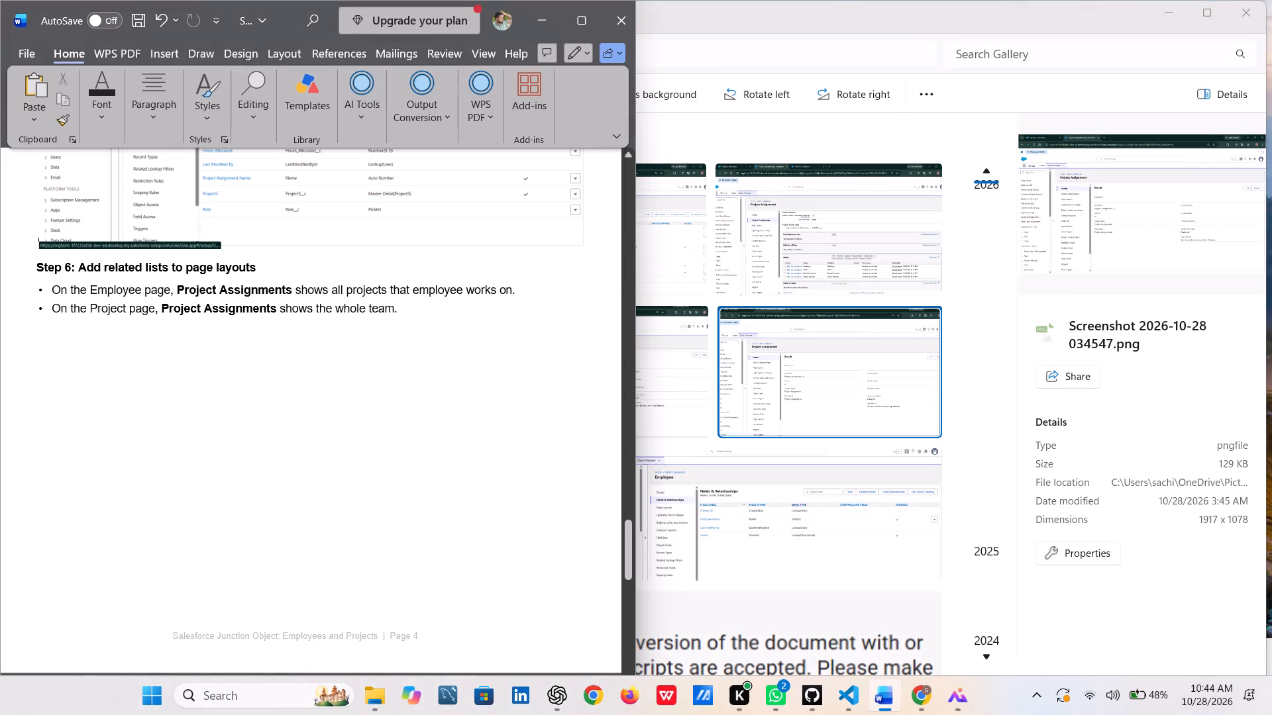
Insert an empty line without a bullet below Step 6's bullet about the Employee page.
click(519, 289)
key(Return)
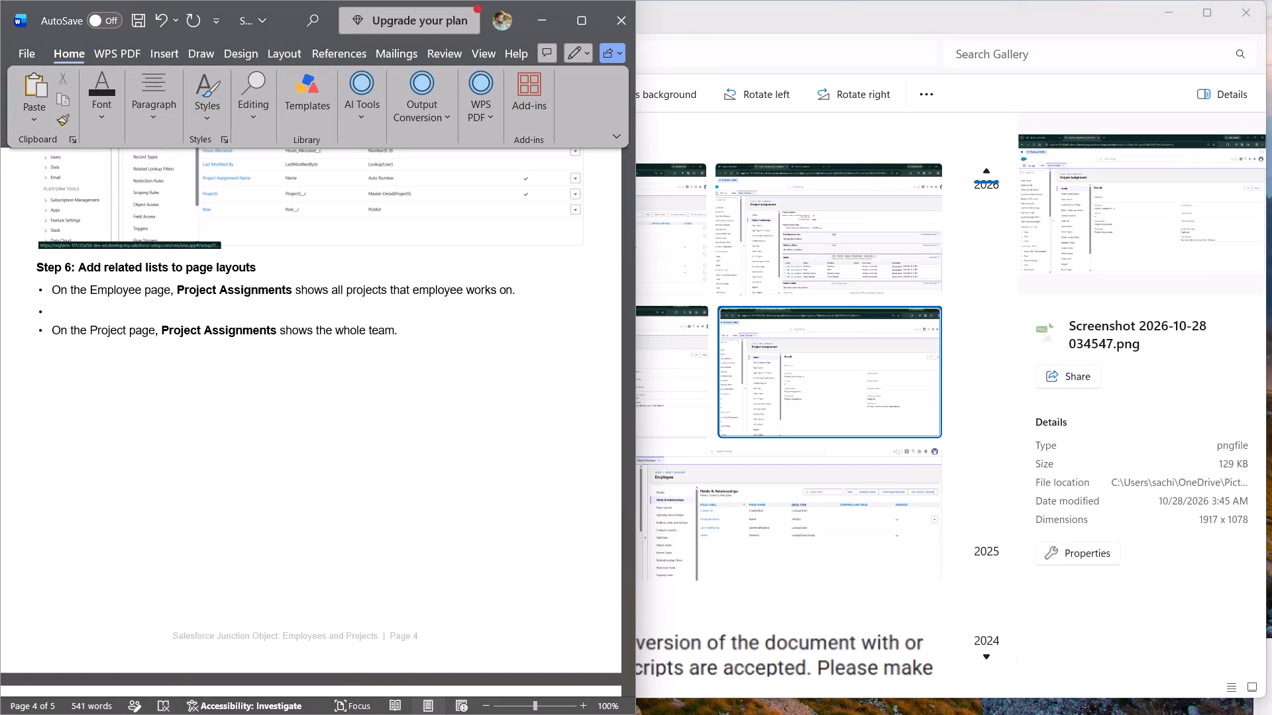
key(BackSpace)
key(super+v)
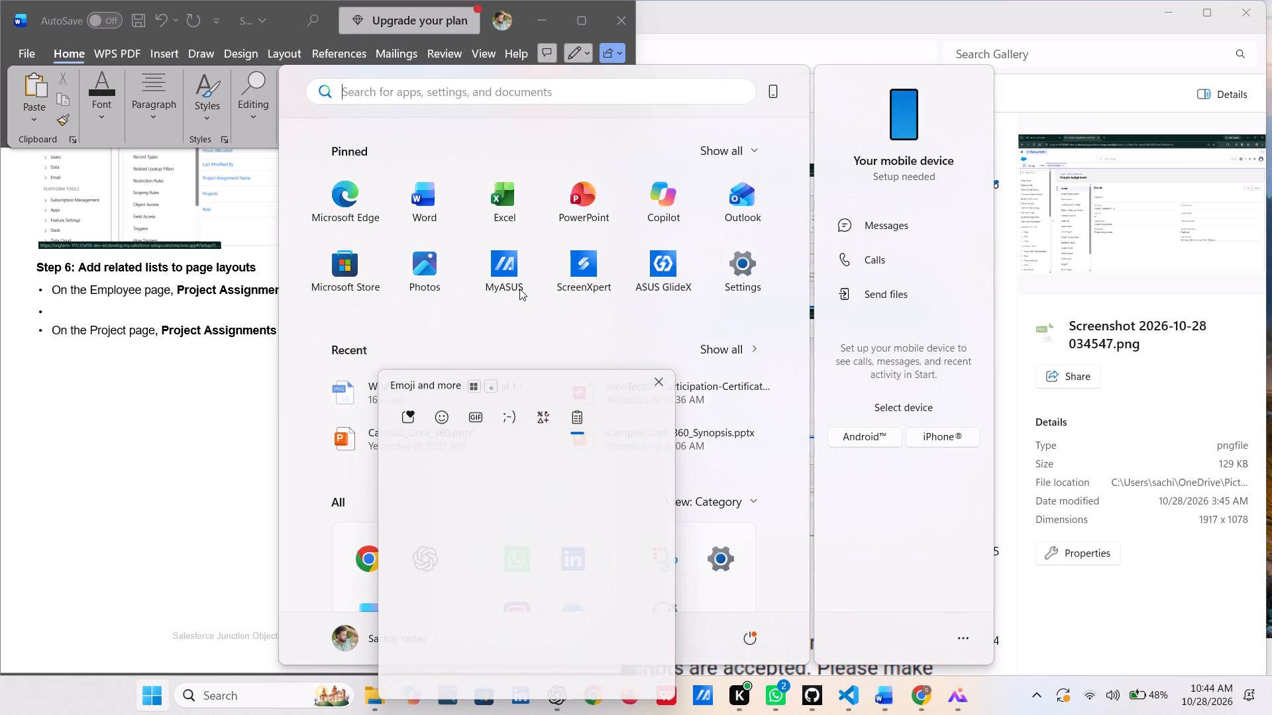
click(178, 310)
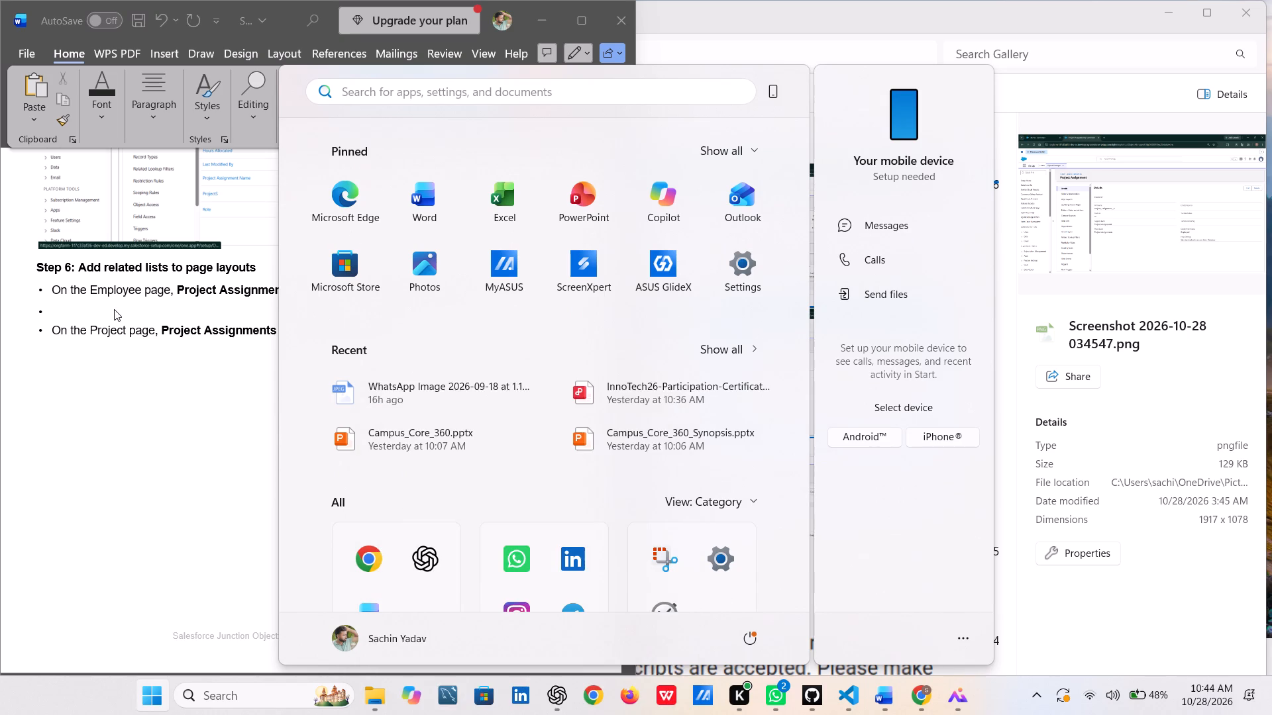
click(114, 309)
key(BackSpace)
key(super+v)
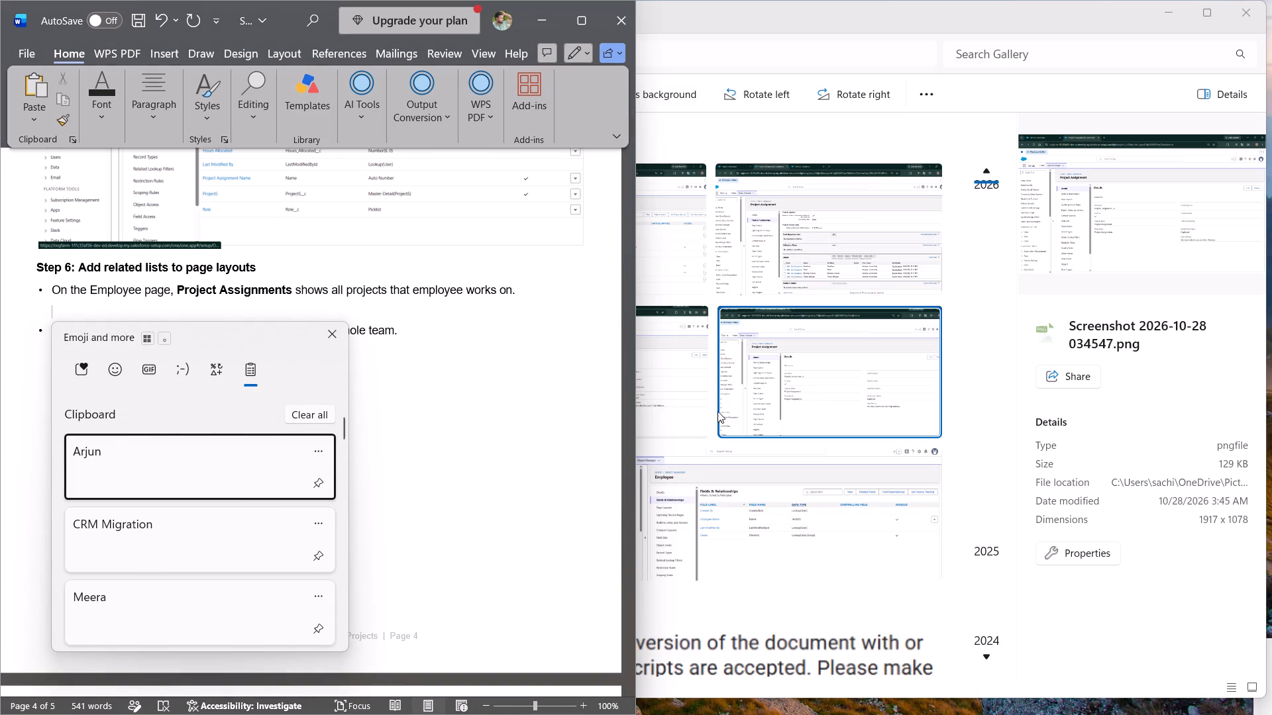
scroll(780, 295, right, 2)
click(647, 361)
Copy Screenshot 2026-10-28 095038.png from the Gallery and paste it on the empty line below Step 6's Employee page bullet in Word.
click(668, 397)
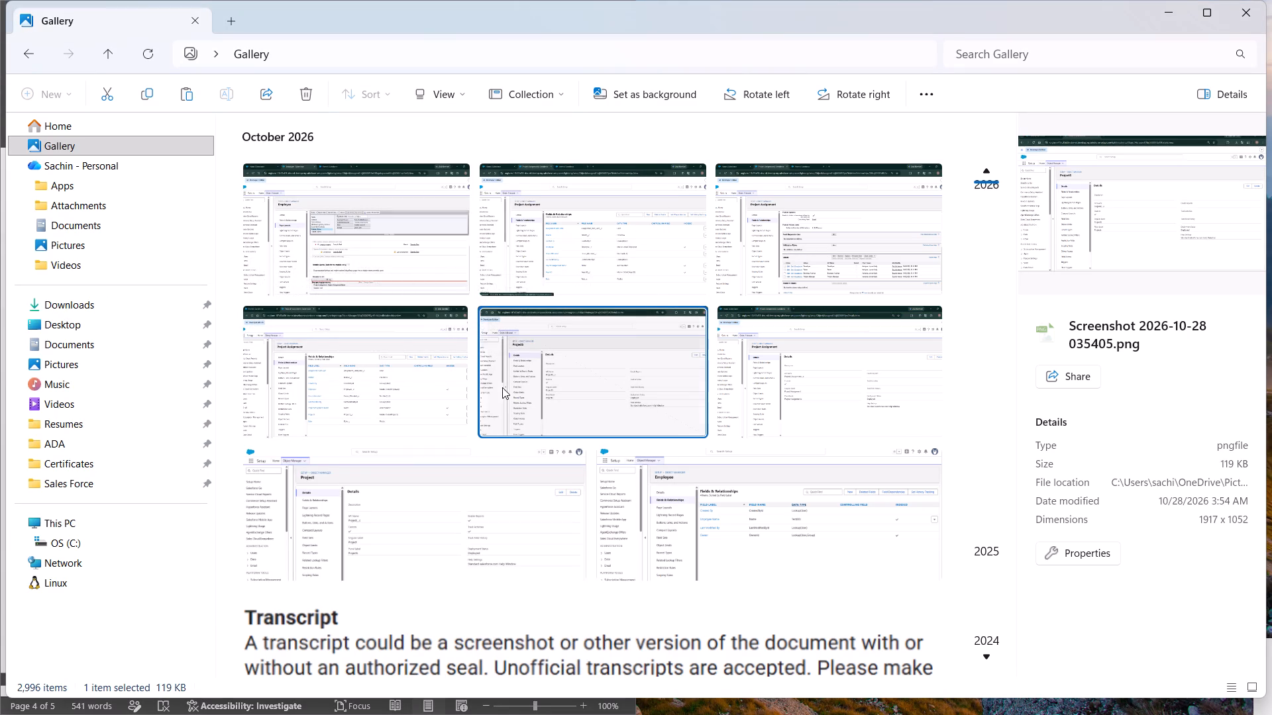
scroll(843, 246, up, 1)
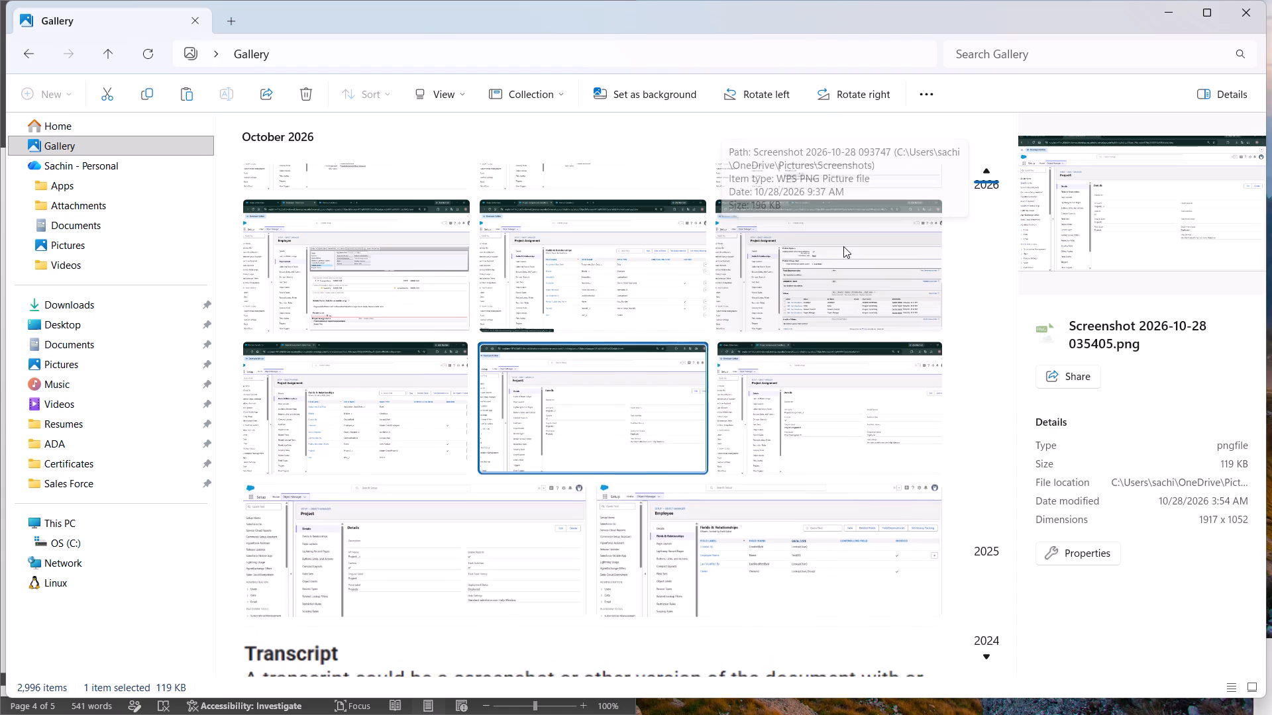
scroll(806, 296, up, 1)
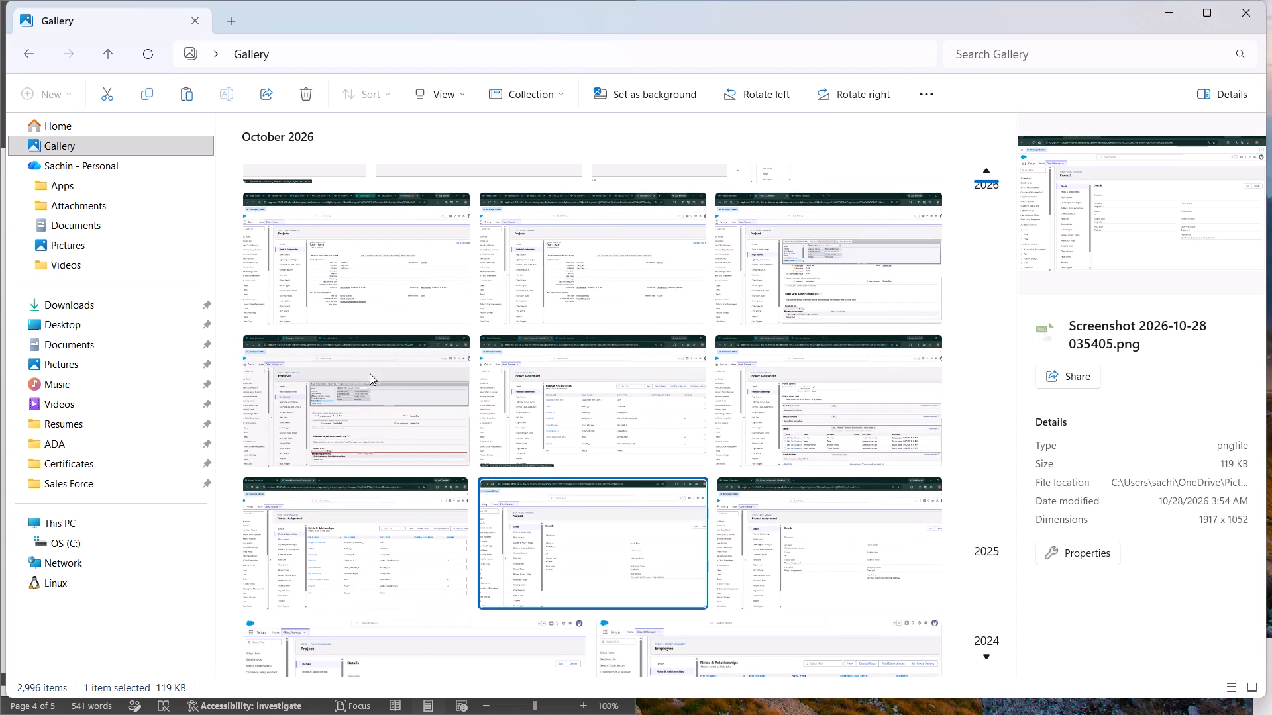
click(359, 434)
key(ctrl+c)
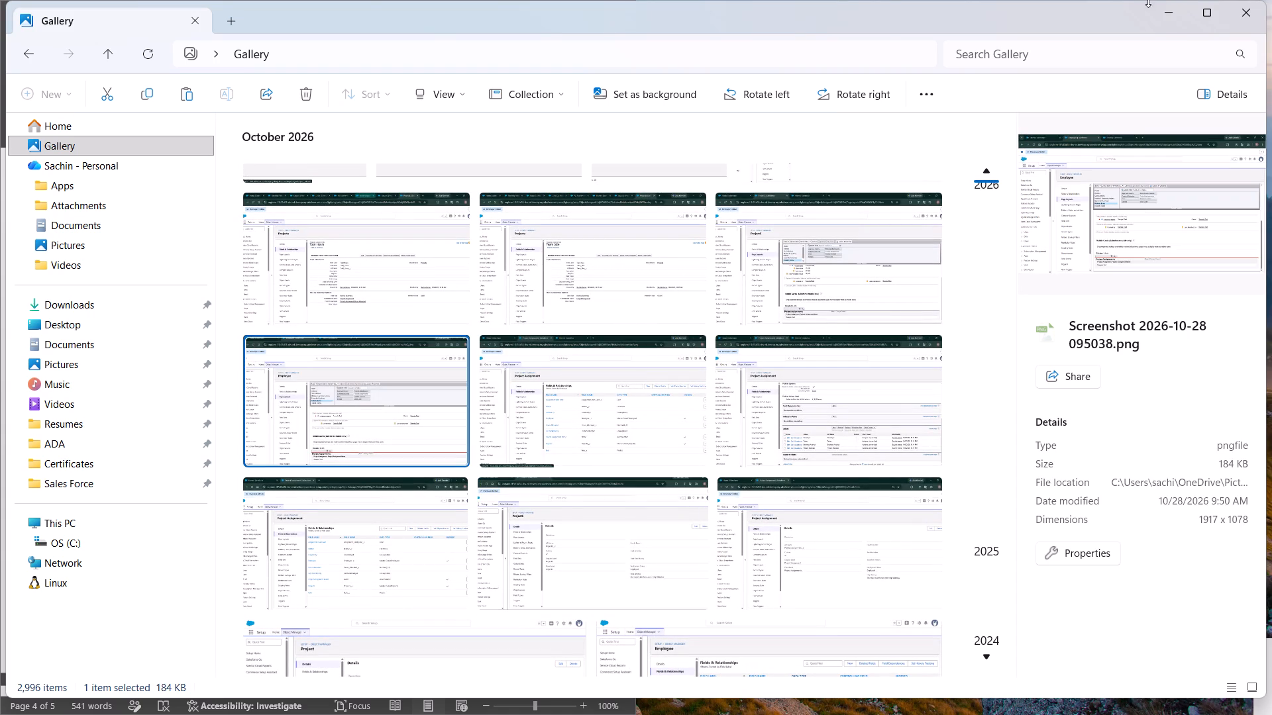
click(1166, 13)
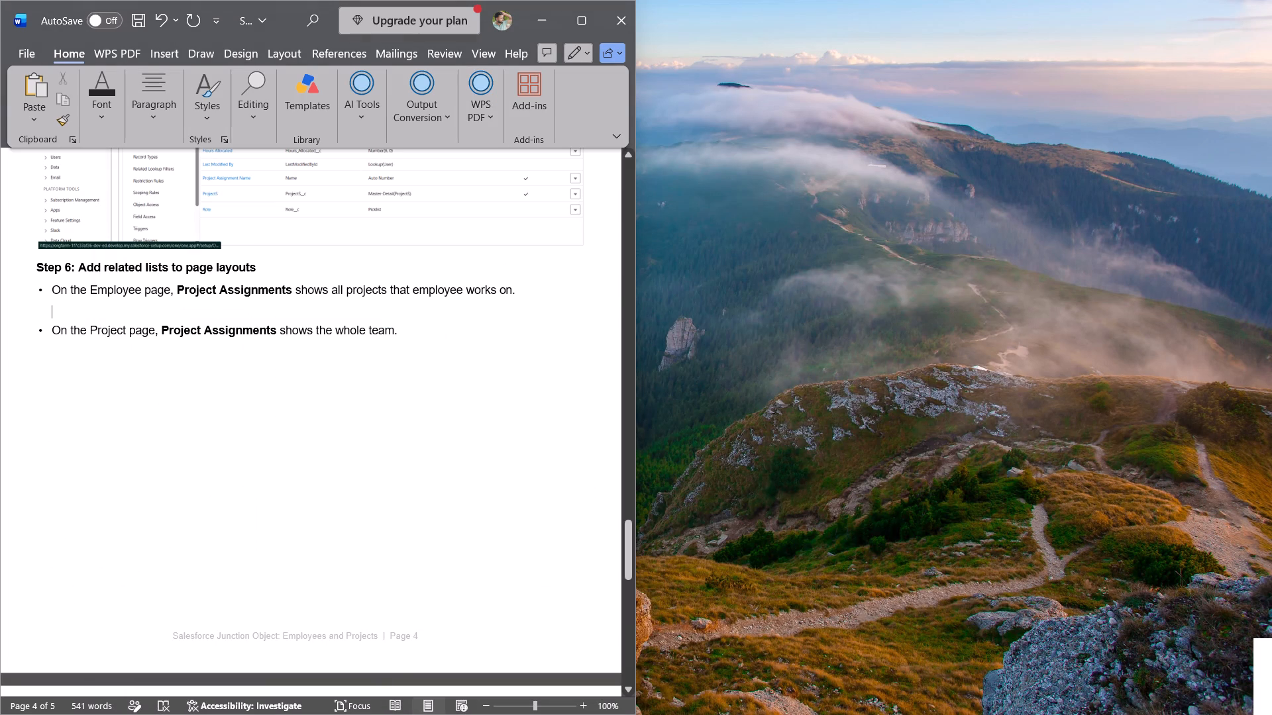
click(126, 309)
key(ctrl+v)
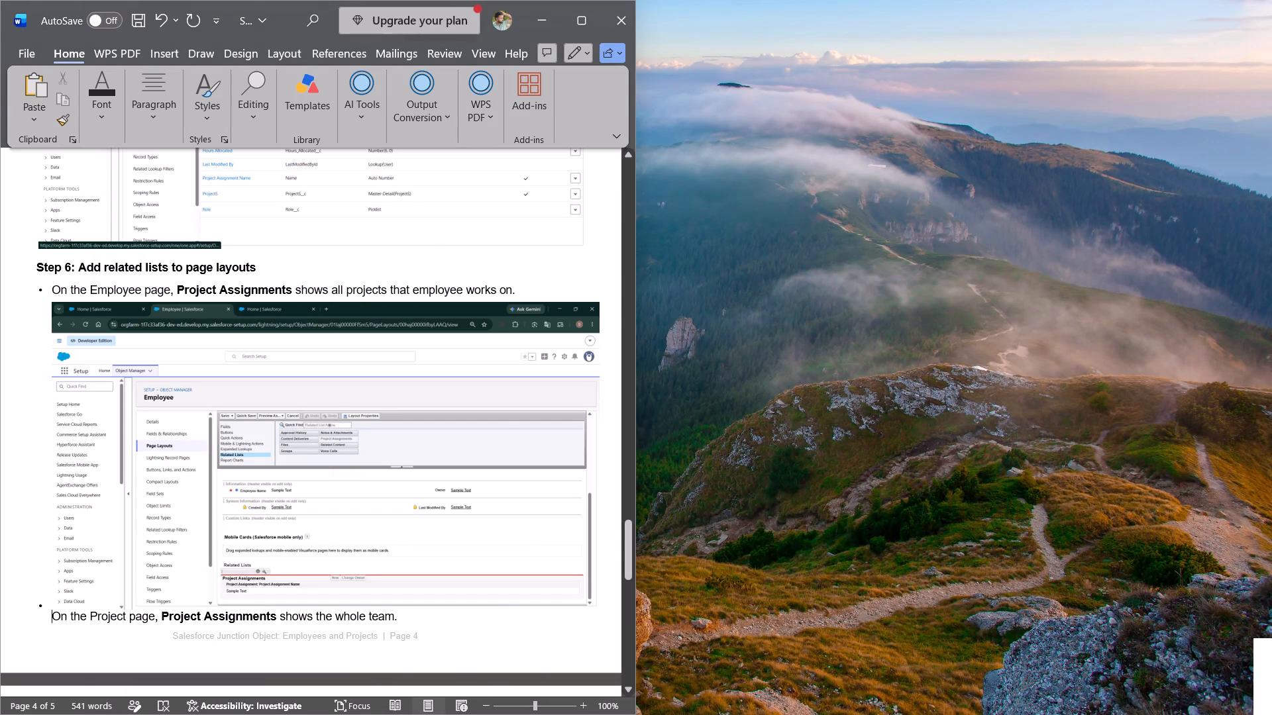
Remove the bullet from the pasted Employee layout image's paragraph and insert a line above the image, moving the Project page sentence to the next page.
scroll(600, 537, down, 2)
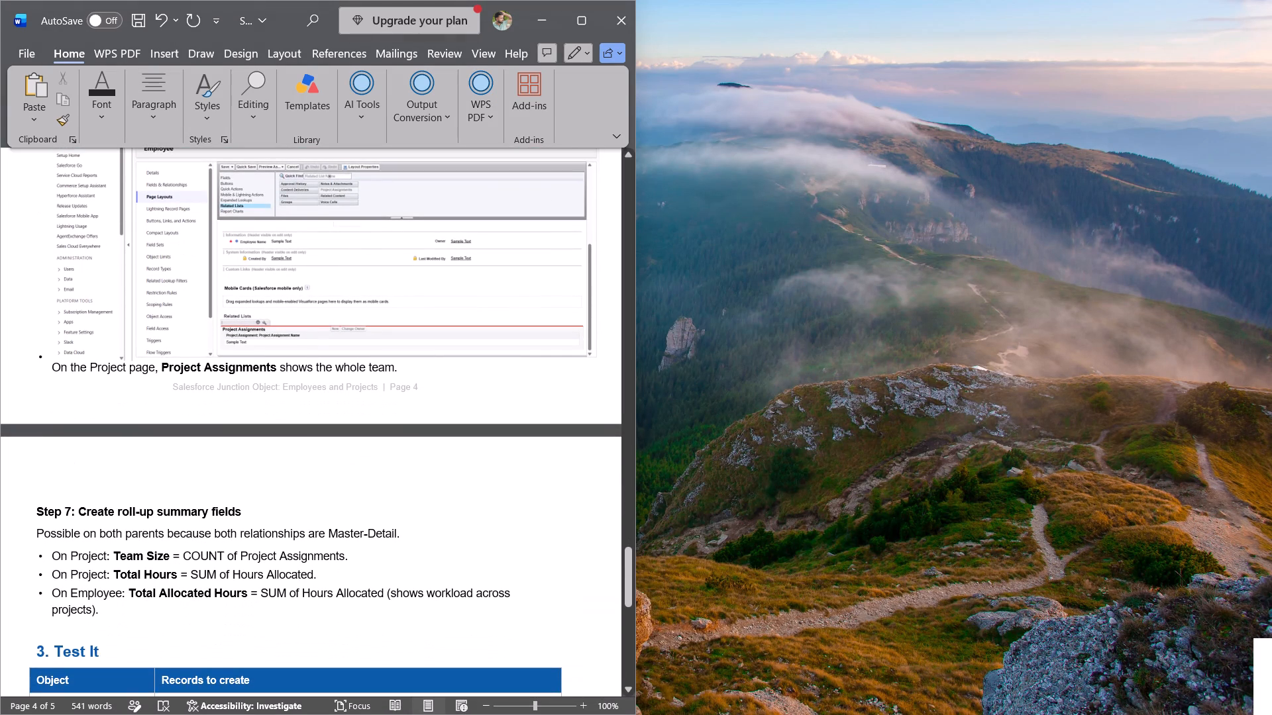
double_click(50, 356)
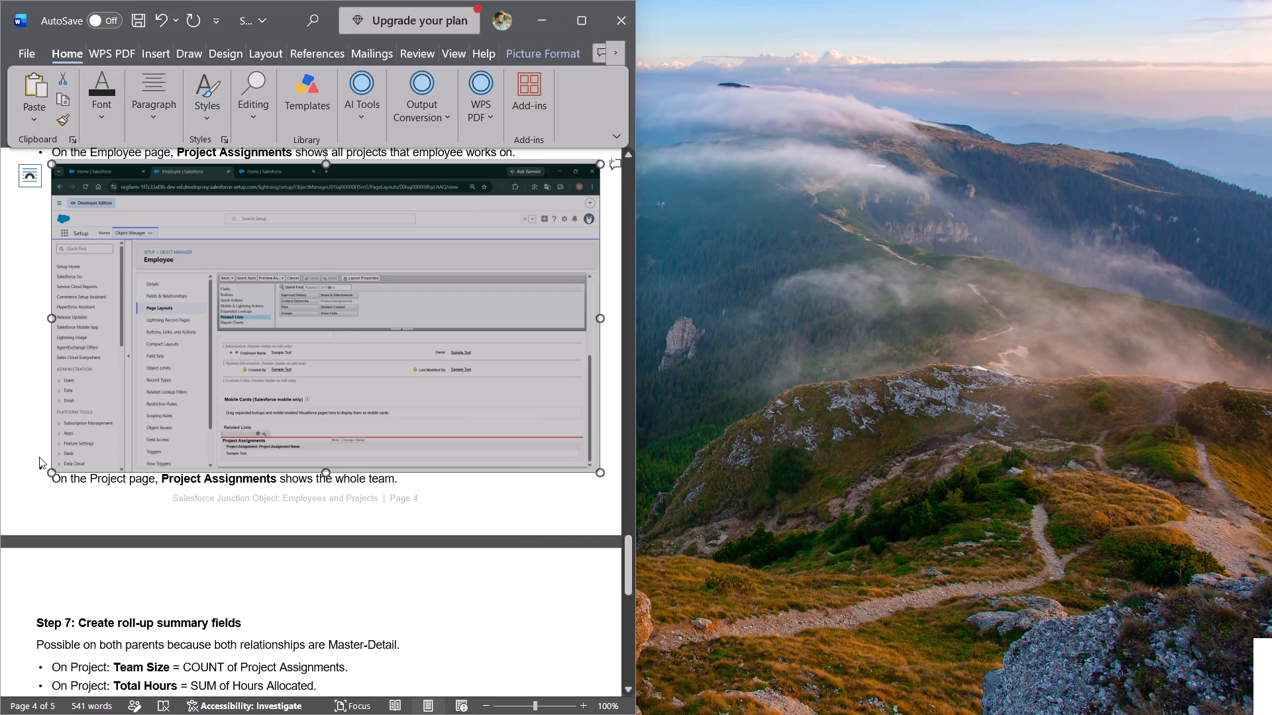
click(42, 467)
key(BackSpace)
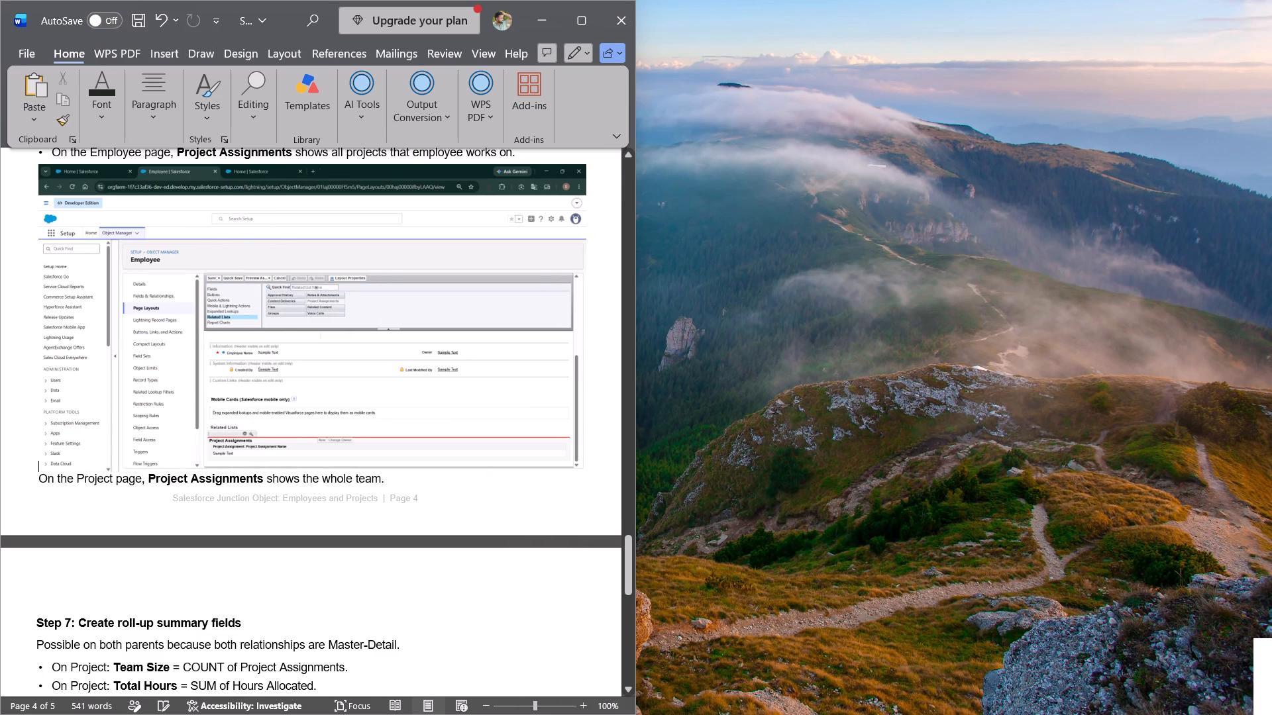
key(Return)
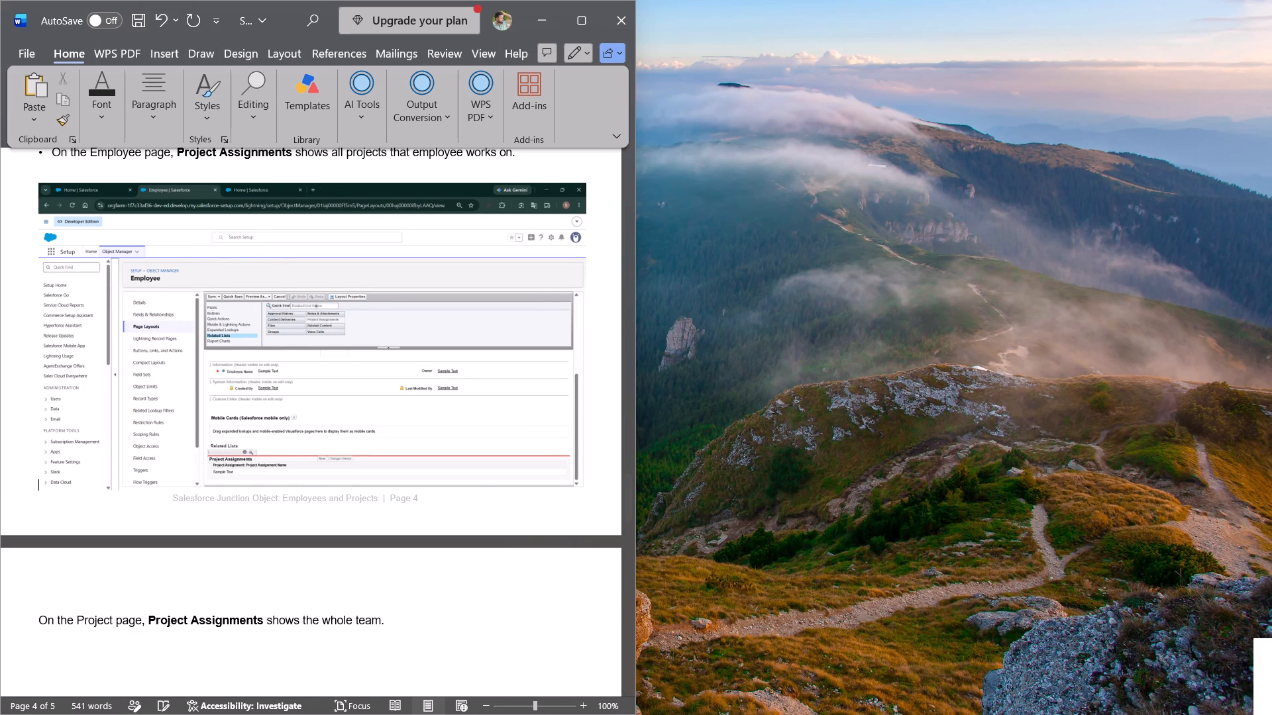
Add an empty line below Step 6's sentence about the Project page.
scroll(98, 466, down, 1)
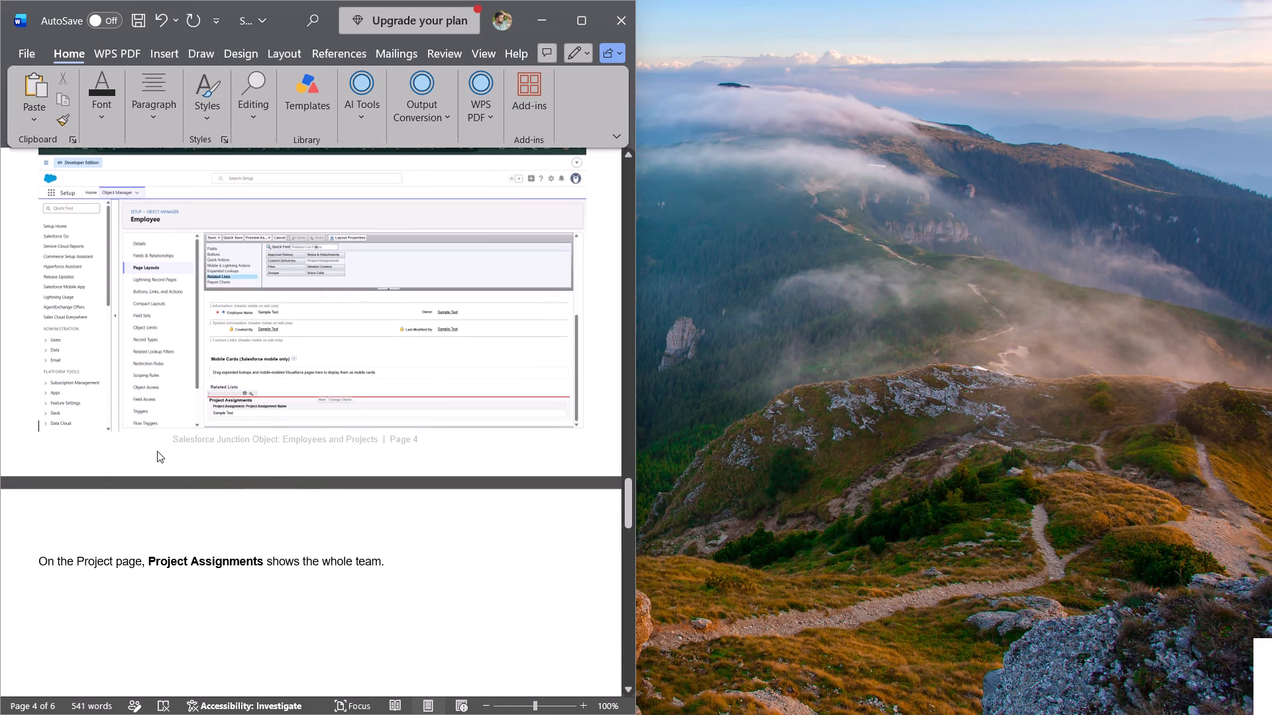
scroll(157, 451, right, 1)
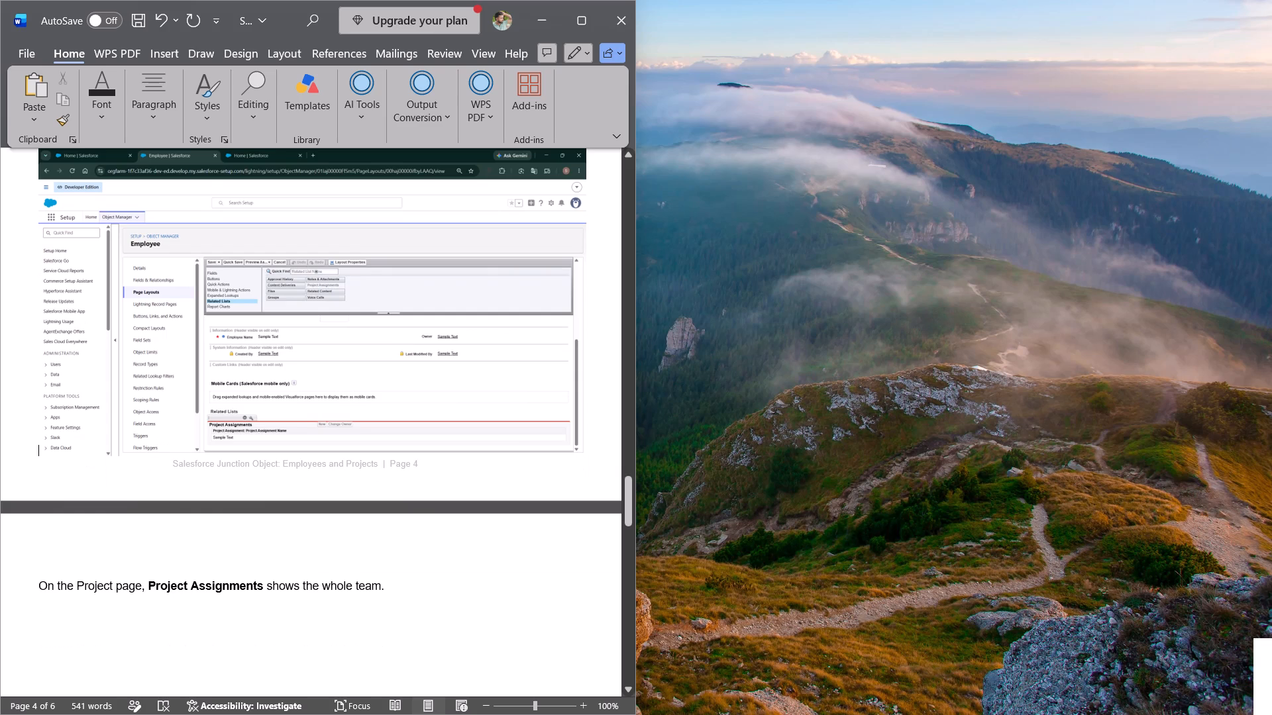
scroll(253, 636, down, 2)
click(394, 256)
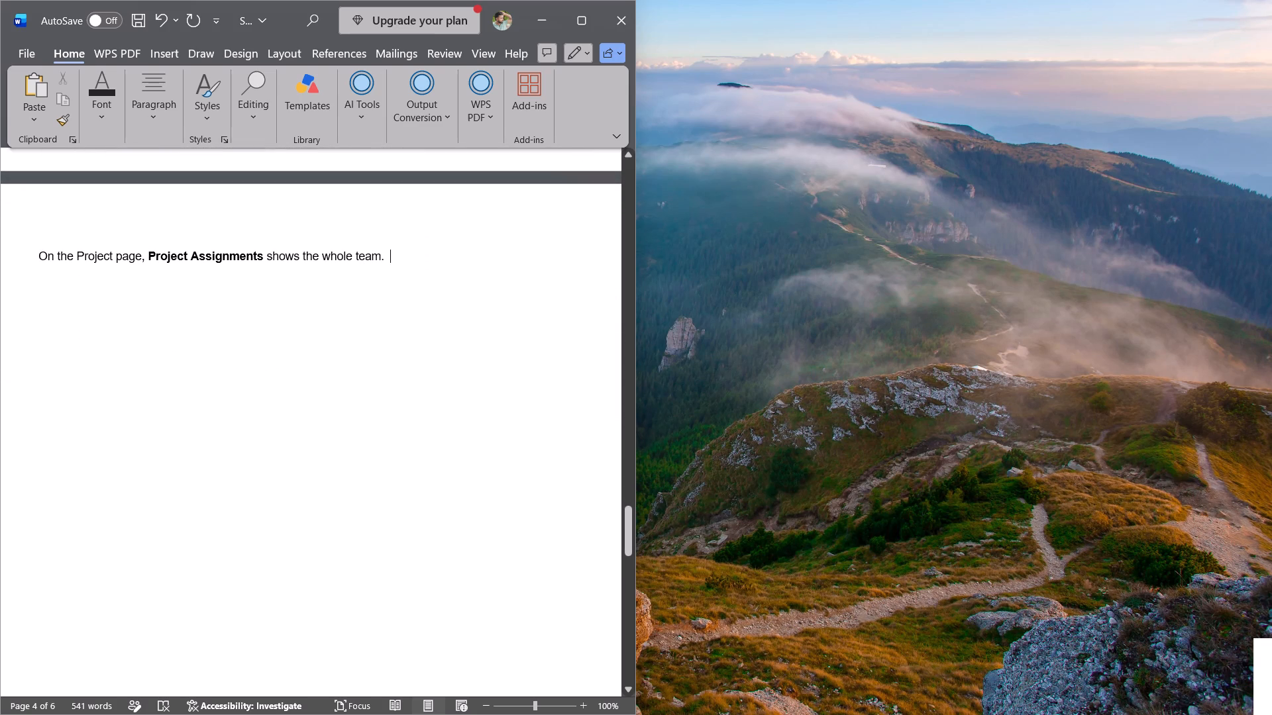
key(Return)
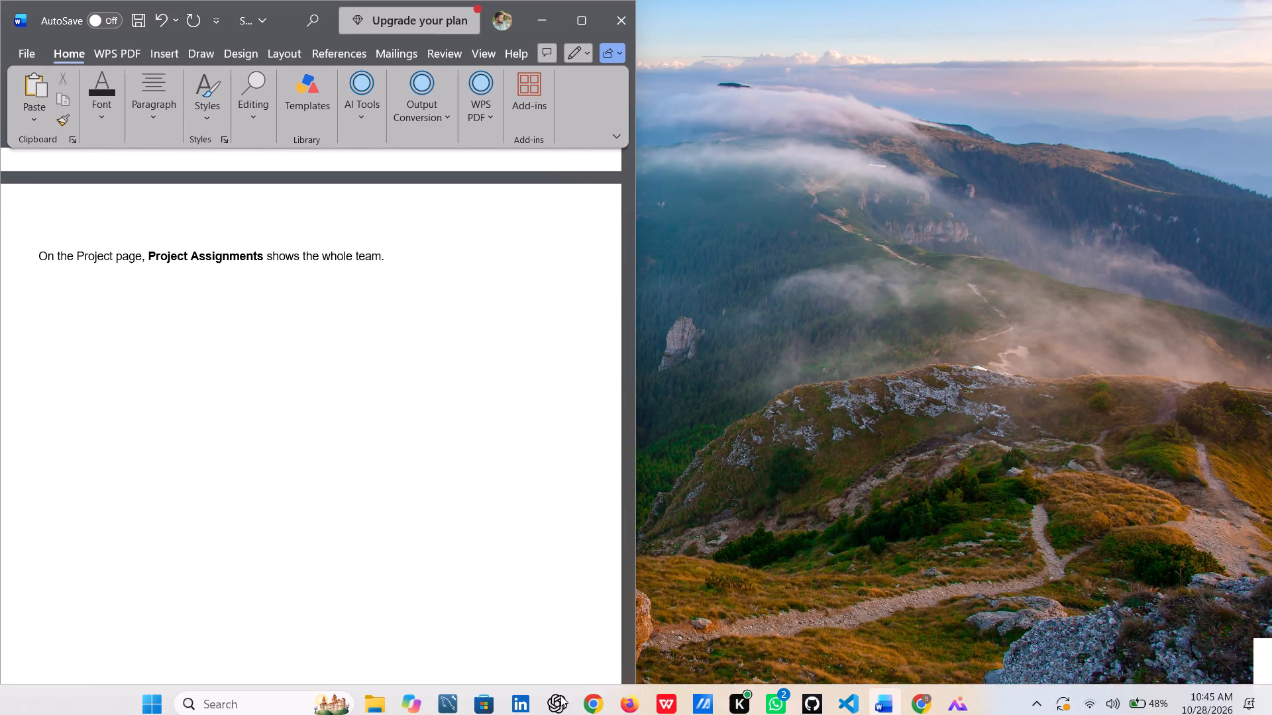
Switch back to the Gallery to get the image for Step 6's Project page sentence.
click(368, 700)
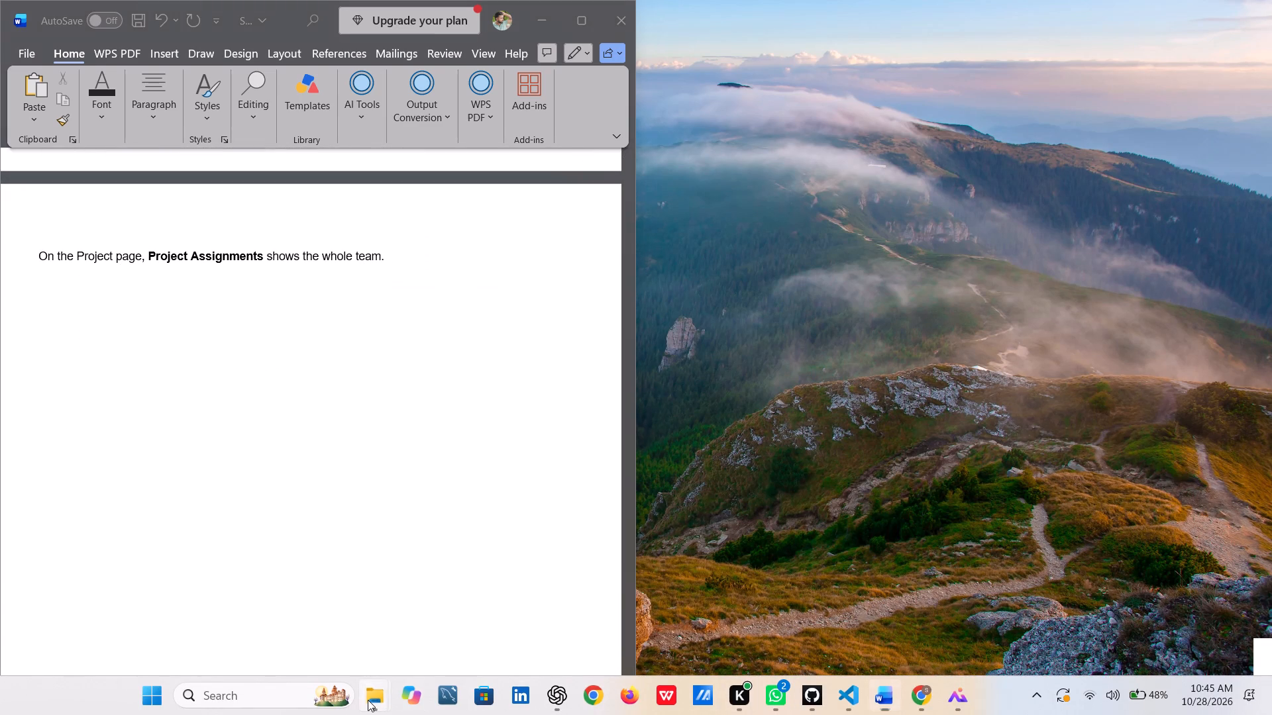
click(176, 631)
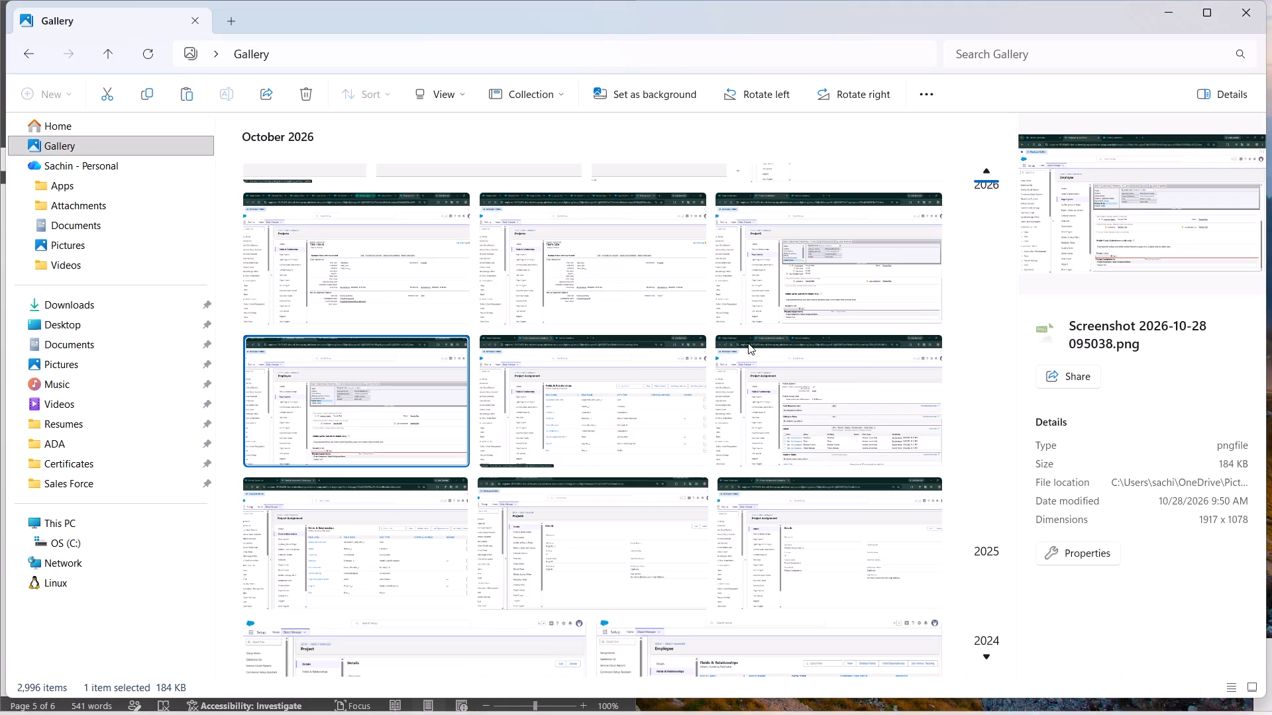
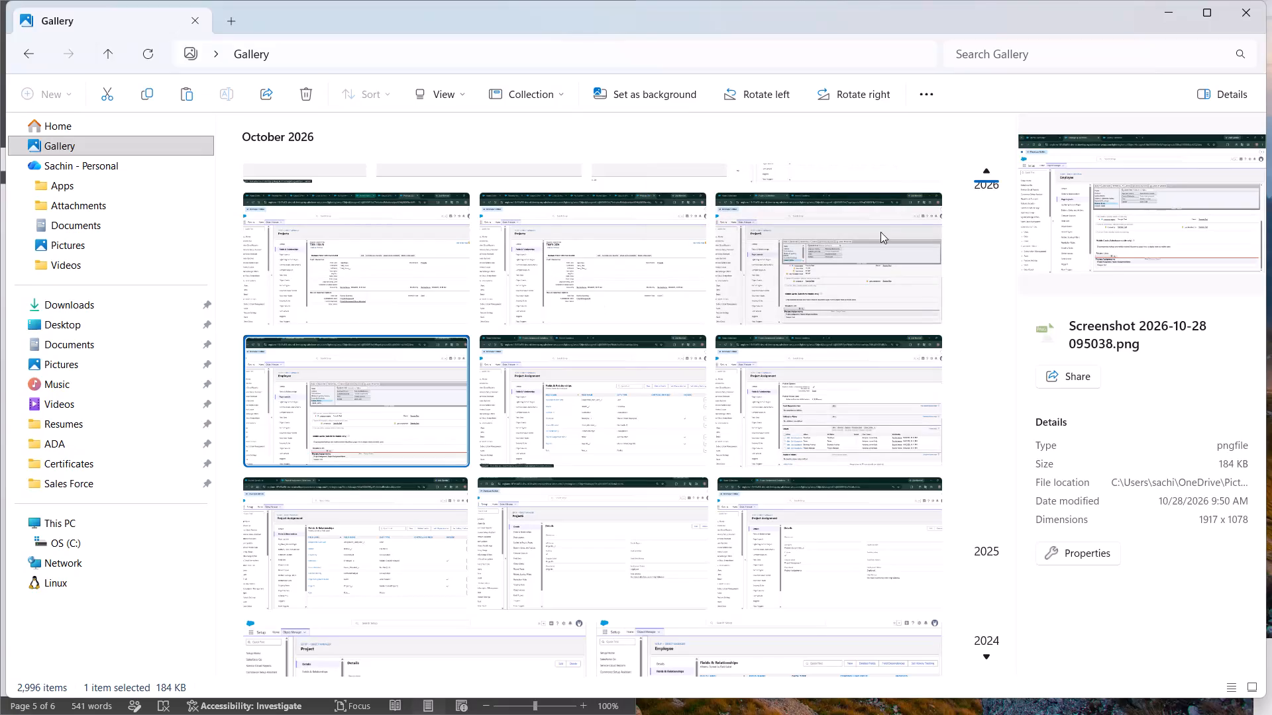
Copy Screenshot 2026-10-28 095206.png from the Gallery and paste it below Step 6's Project page sentence in Word.
click(839, 256)
key(ctrl+c)
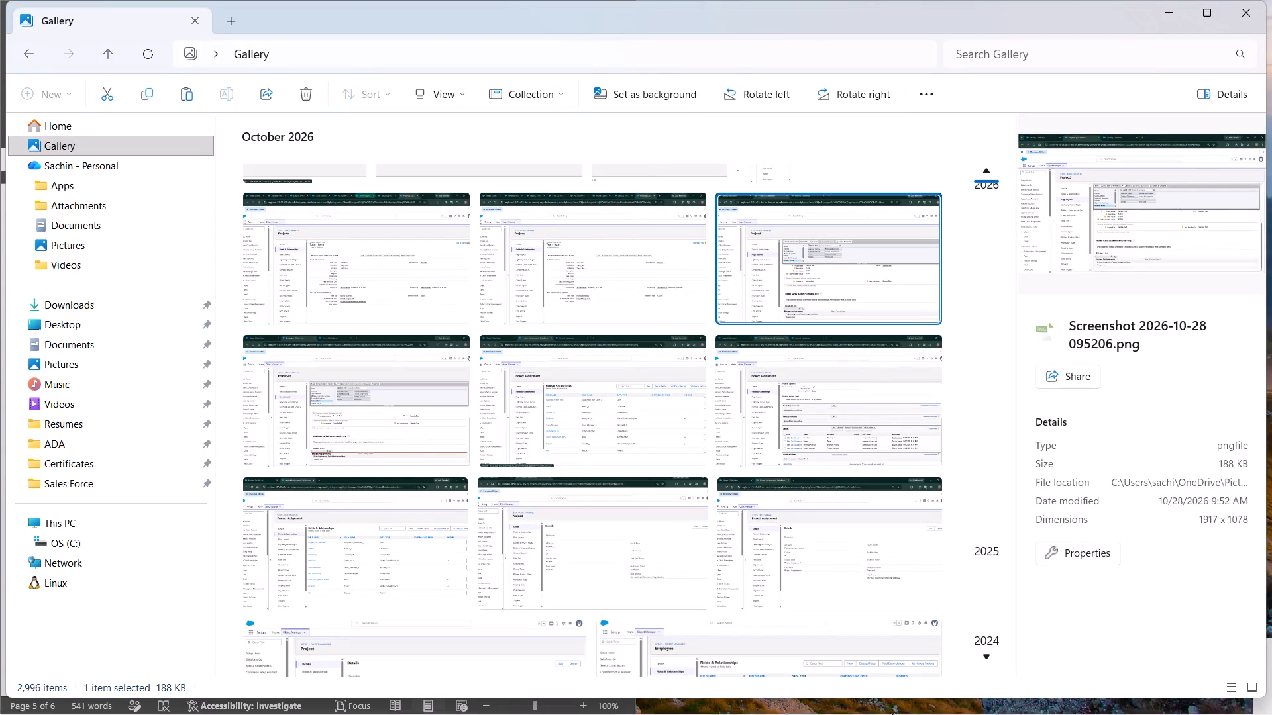
click(888, 695)
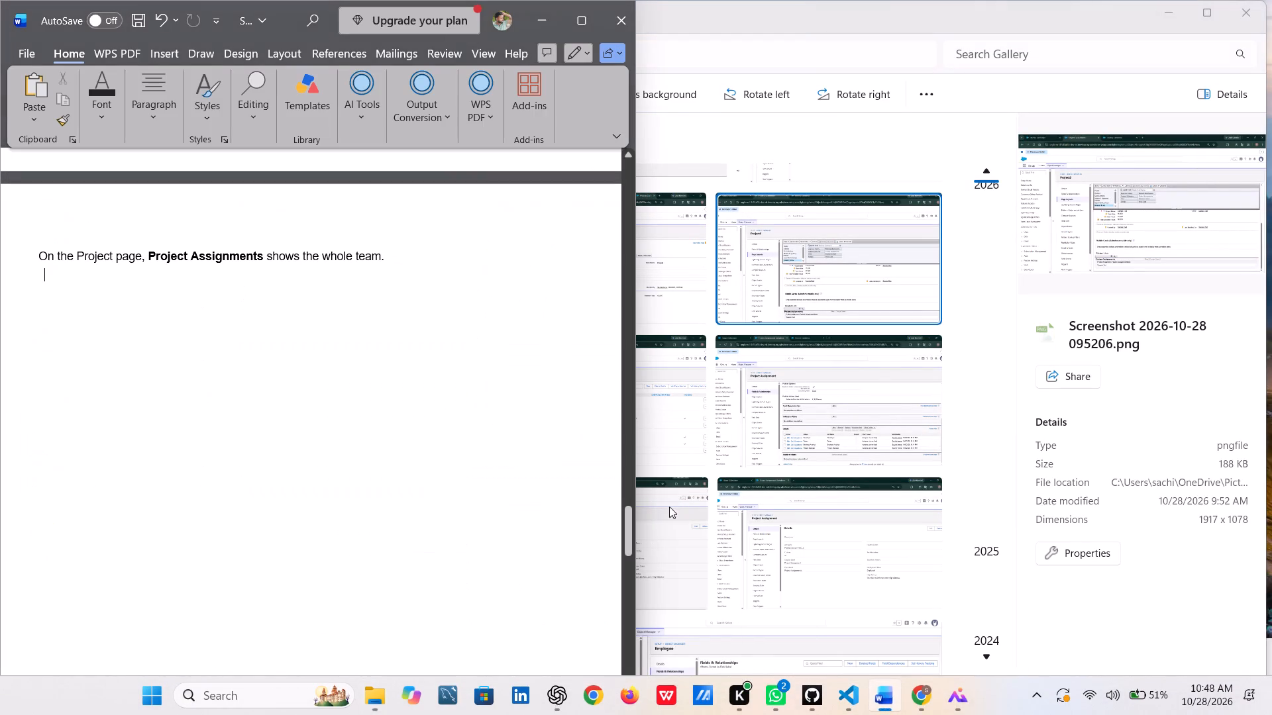
key(ctrl+v)
Try to remove the empty space between the pasted Project layout image and the Step 7 heading on the following page.
scroll(183, 426, down, 1)
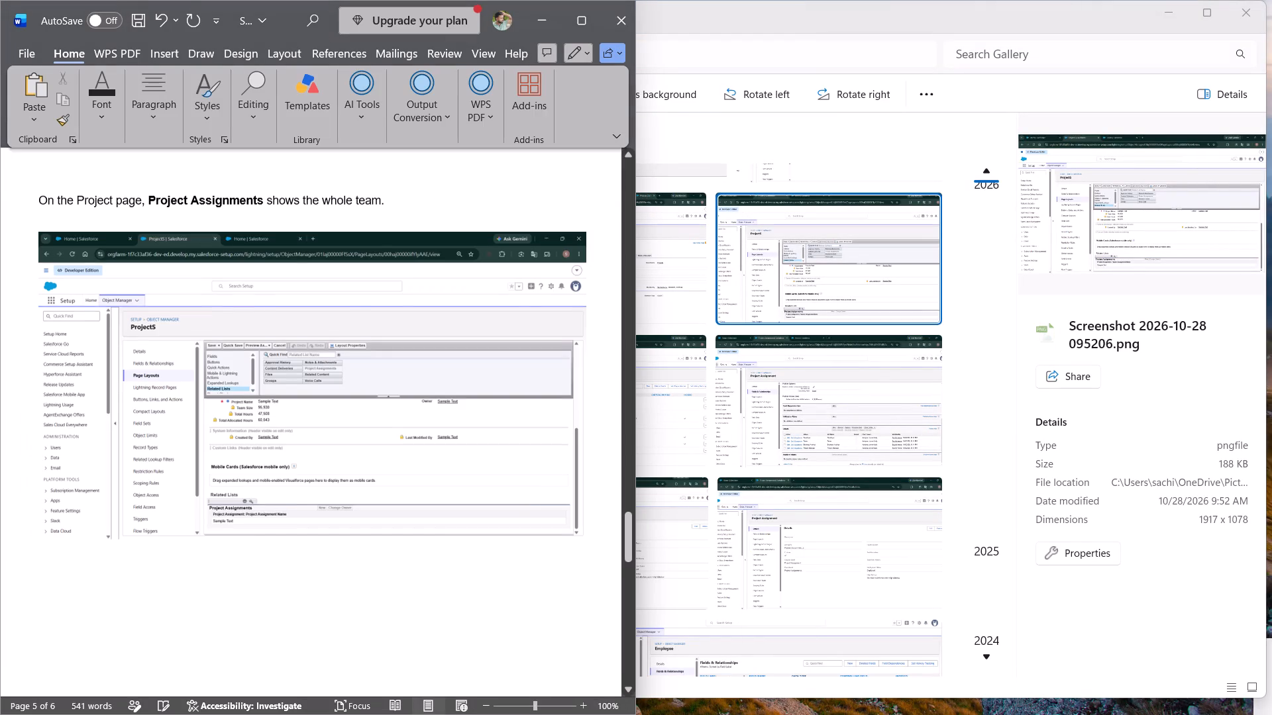
scroll(183, 426, down, 2)
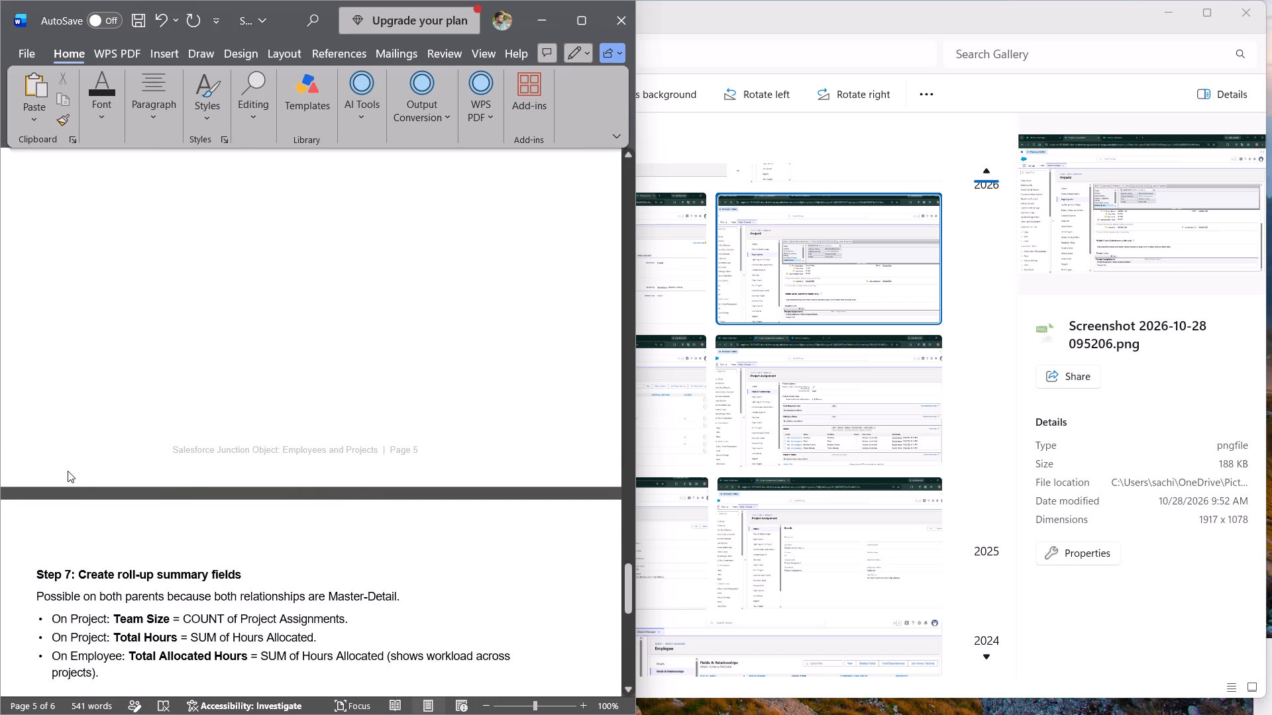
click(68, 471)
click(69, 422)
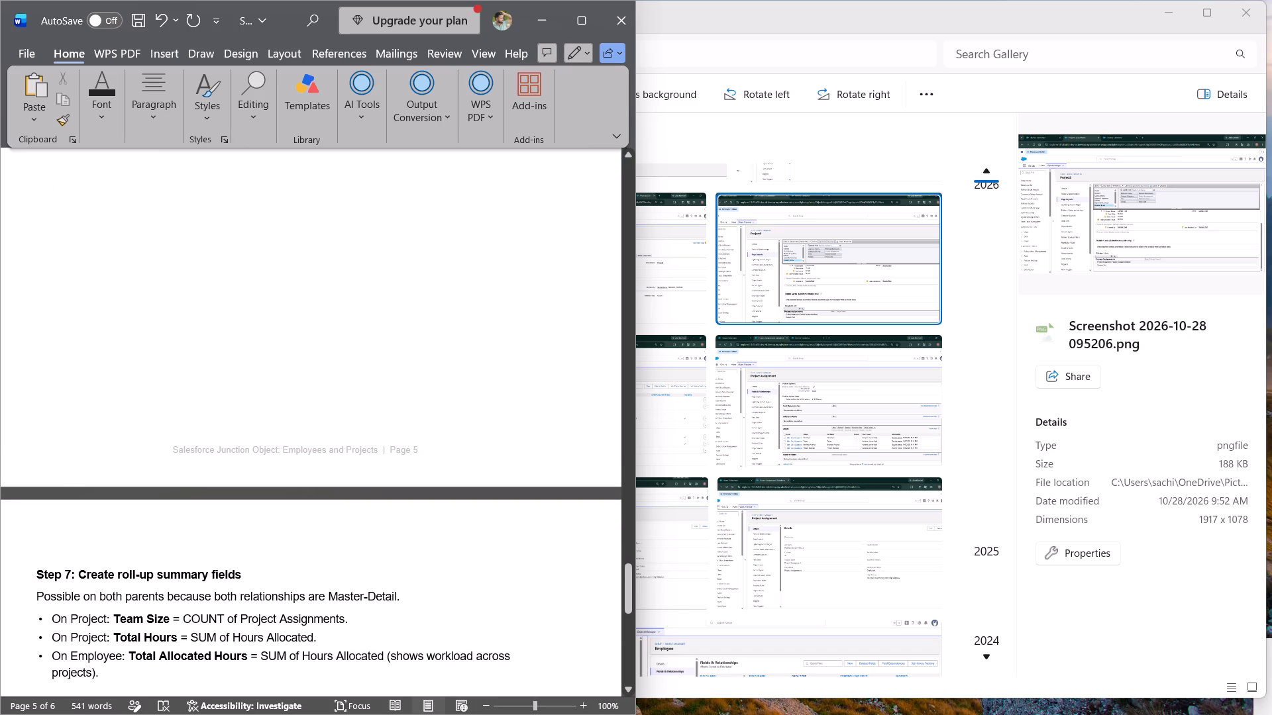
click(101, 336)
scroll(164, 393, up, 1)
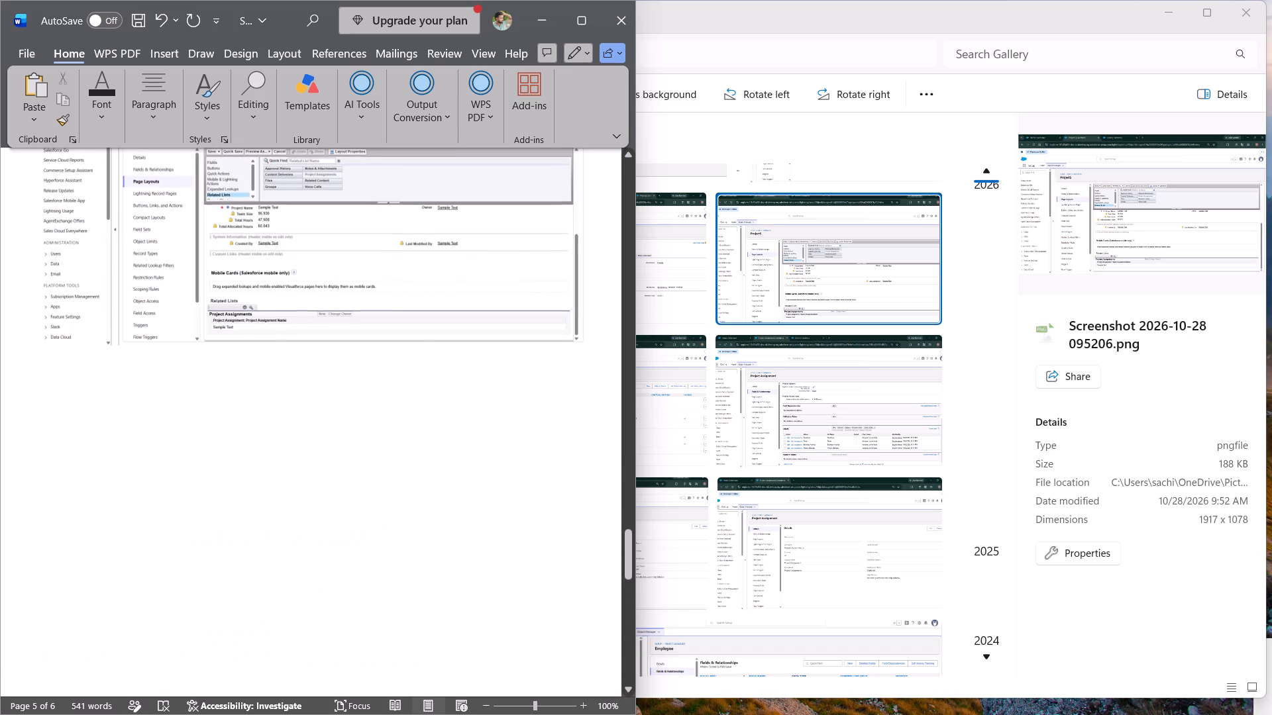
scroll(164, 393, up, 1)
click(136, 598)
key(Right)
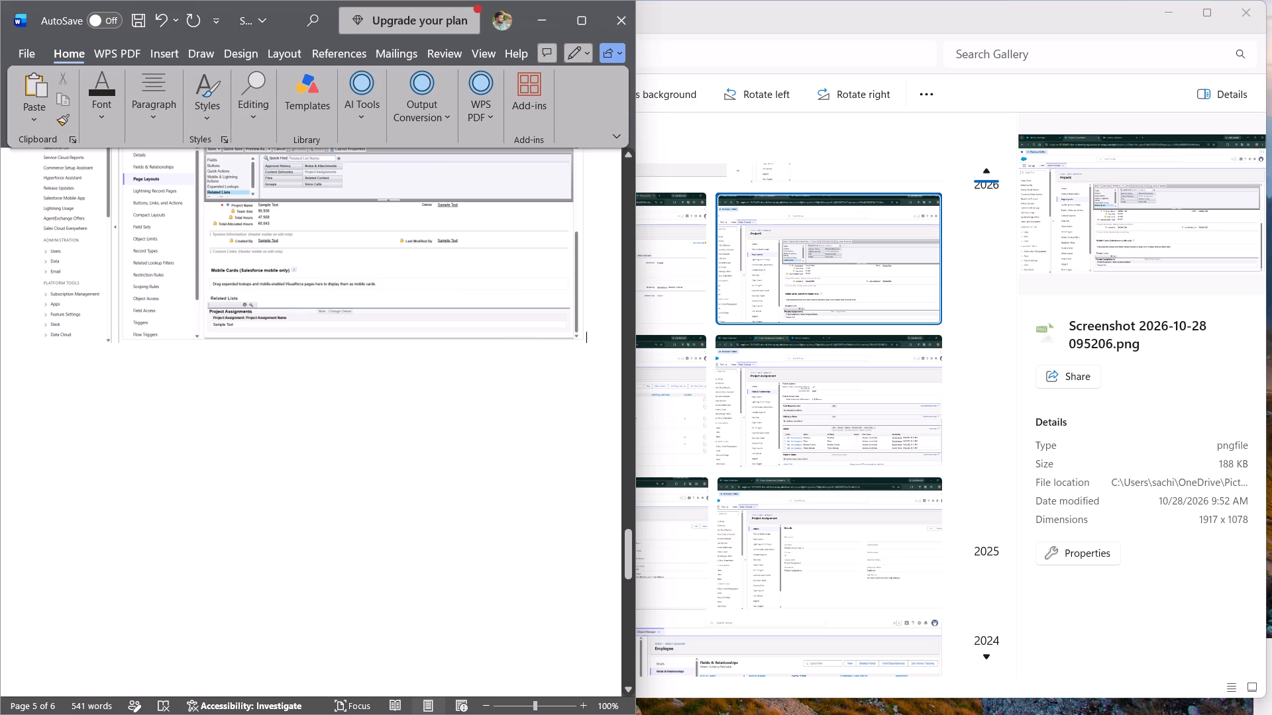
key(Right)
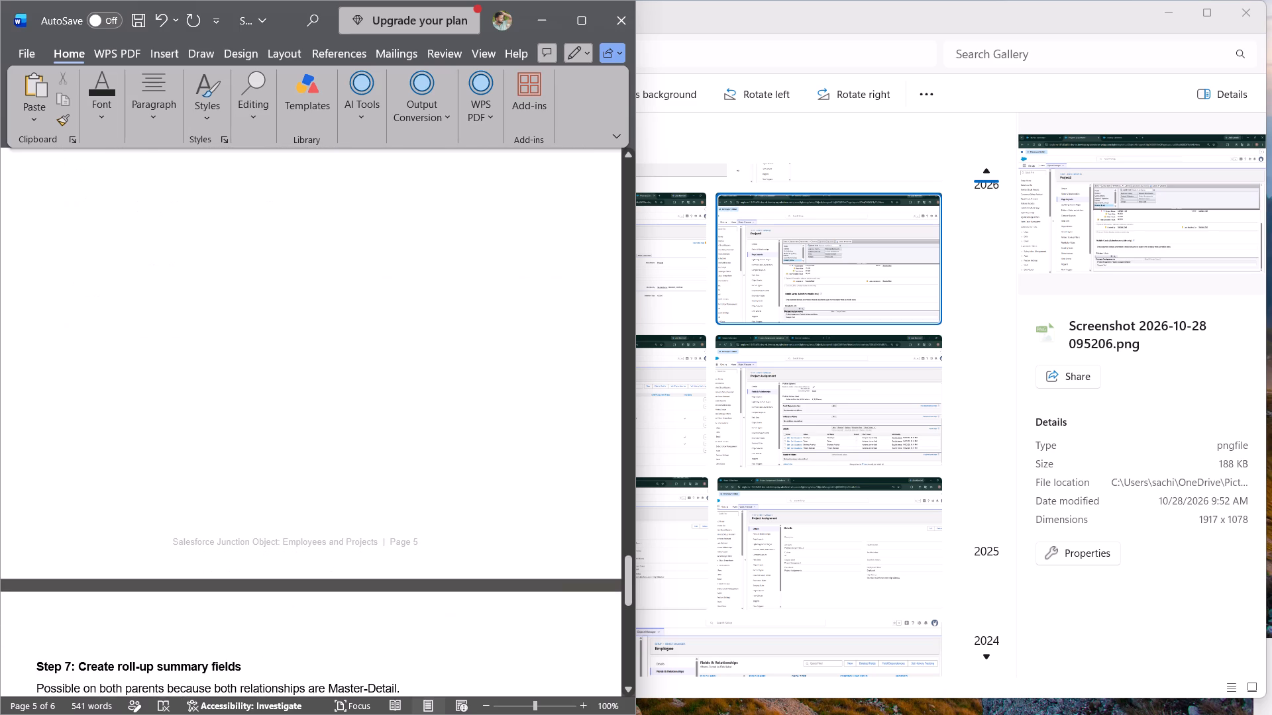
key(BackSpace)
key(BackSpace)
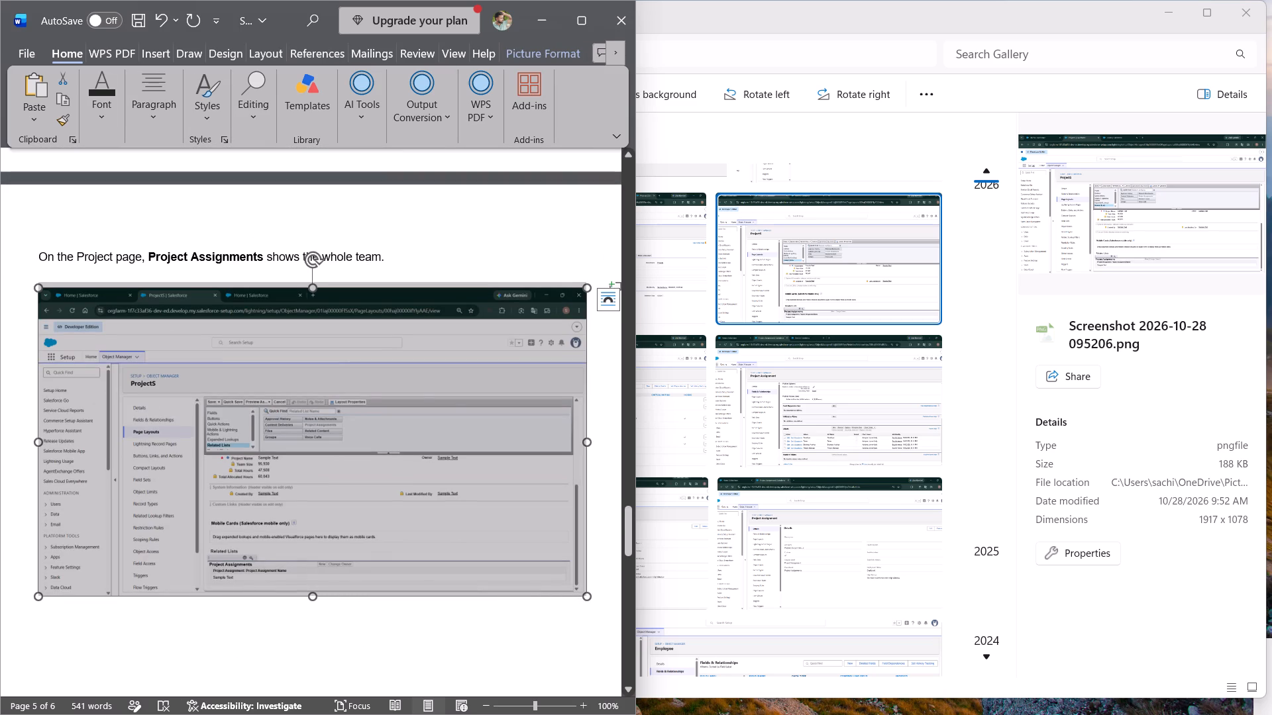
Switch to the Gallery, open Screenshot 2026-10-28 101716.png of the Team Size field, copy it, and return to Word.
scroll(164, 692, down, 5)
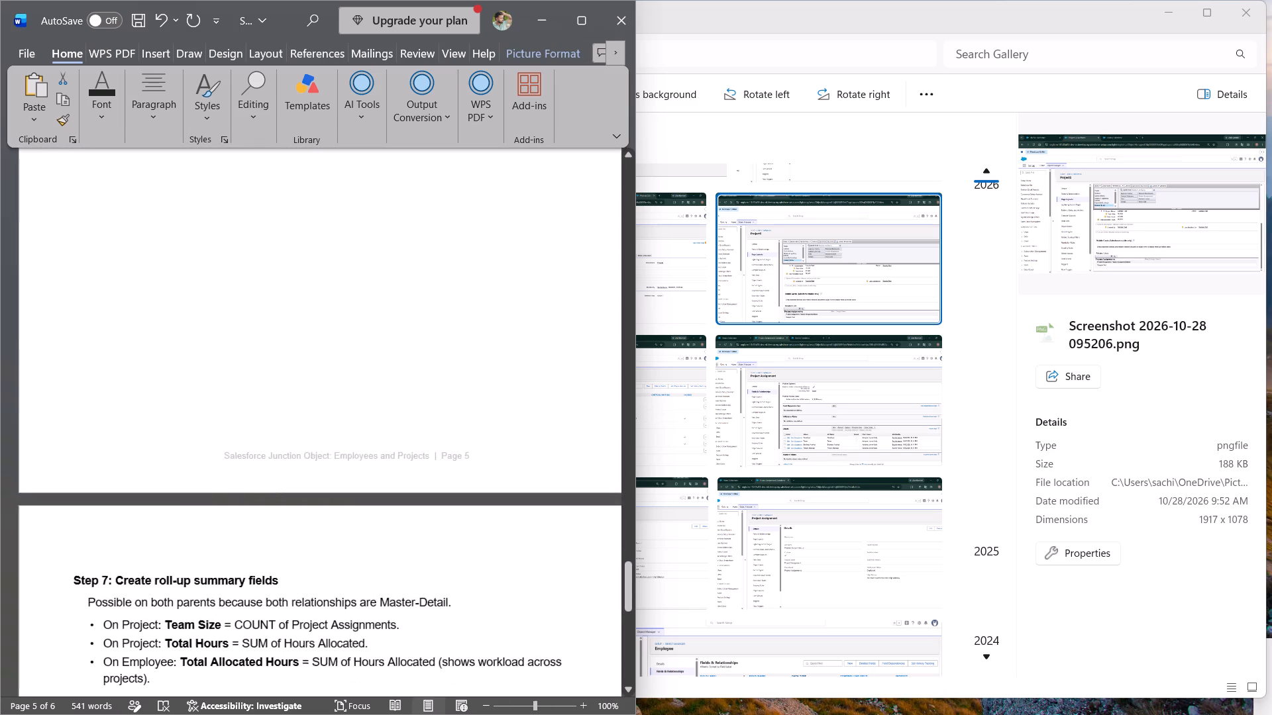
scroll(164, 692, left, 1)
scroll(126, 601, down, 1)
scroll(358, 558, down, 1)
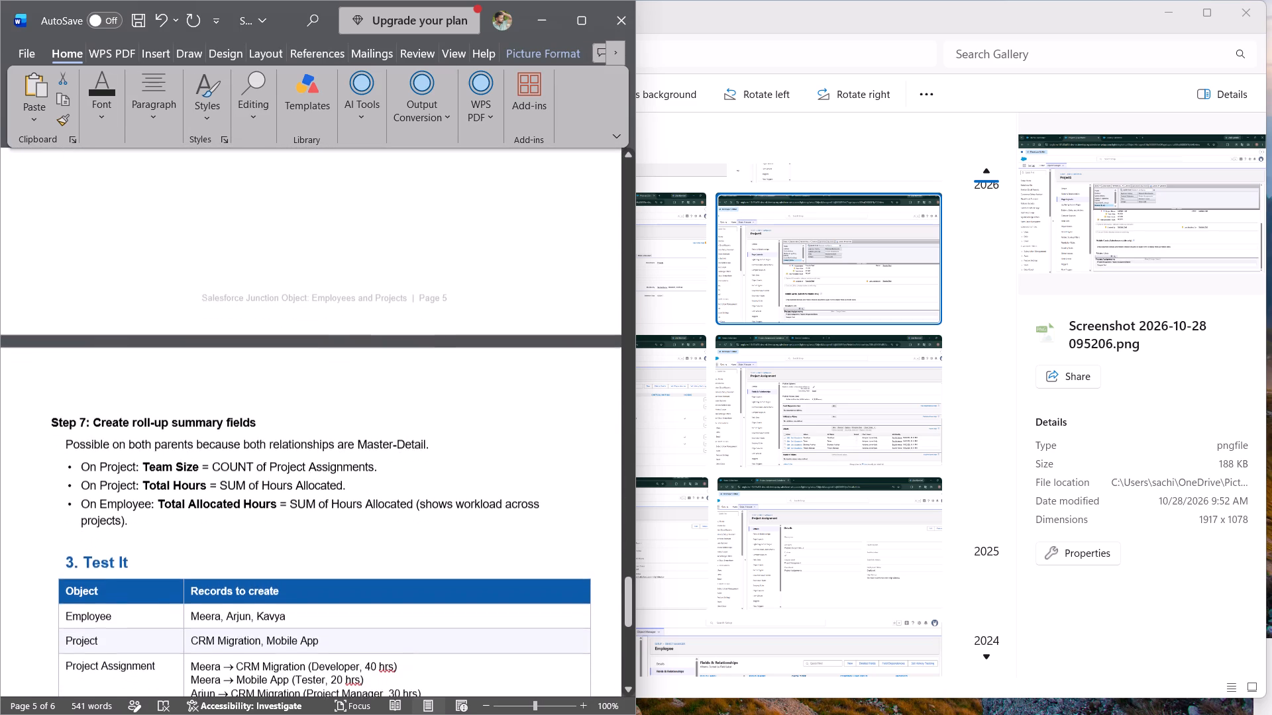
scroll(358, 558, down, 1)
scroll(242, 508, down, 1)
scroll(217, 436, down, 1)
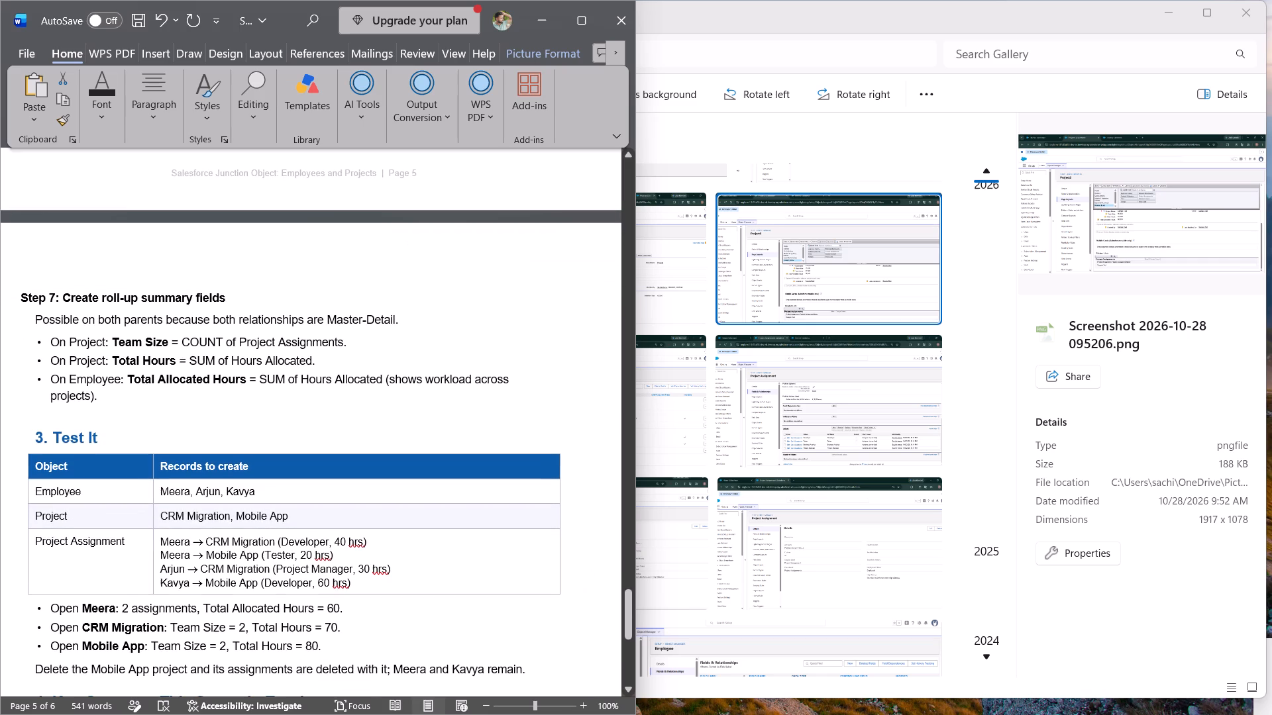
click(662, 240)
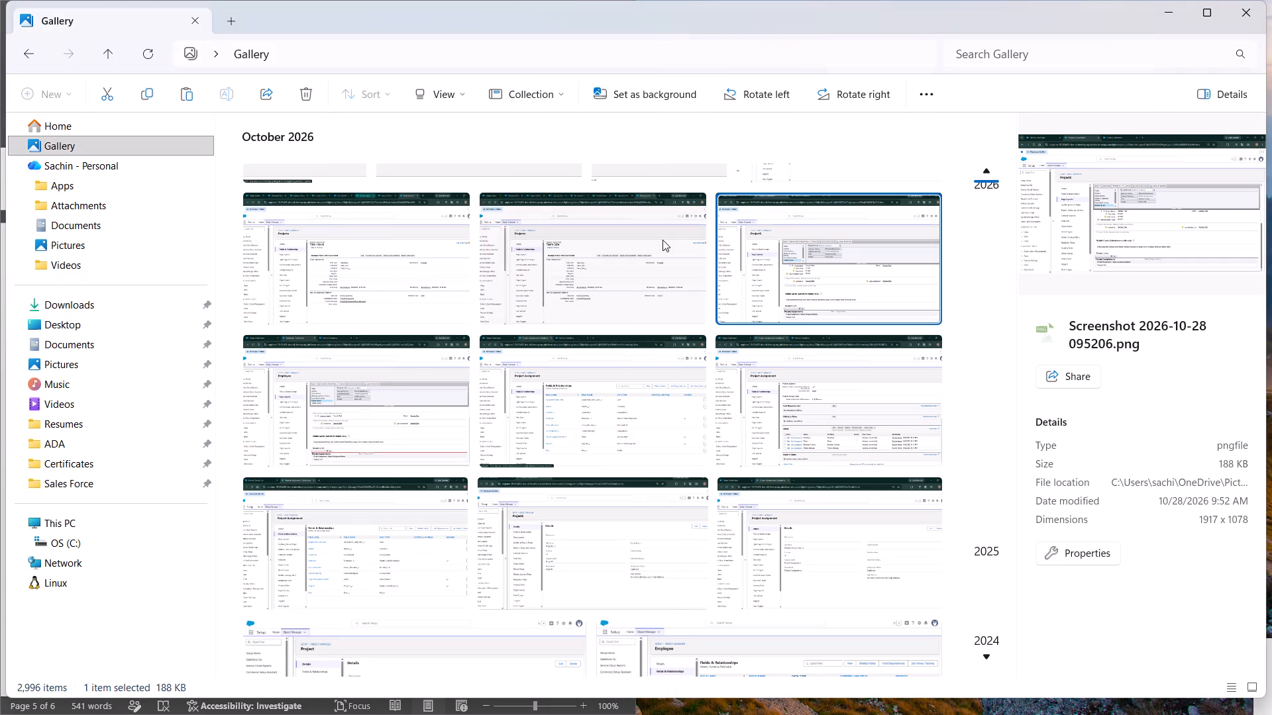
double_click(662, 240)
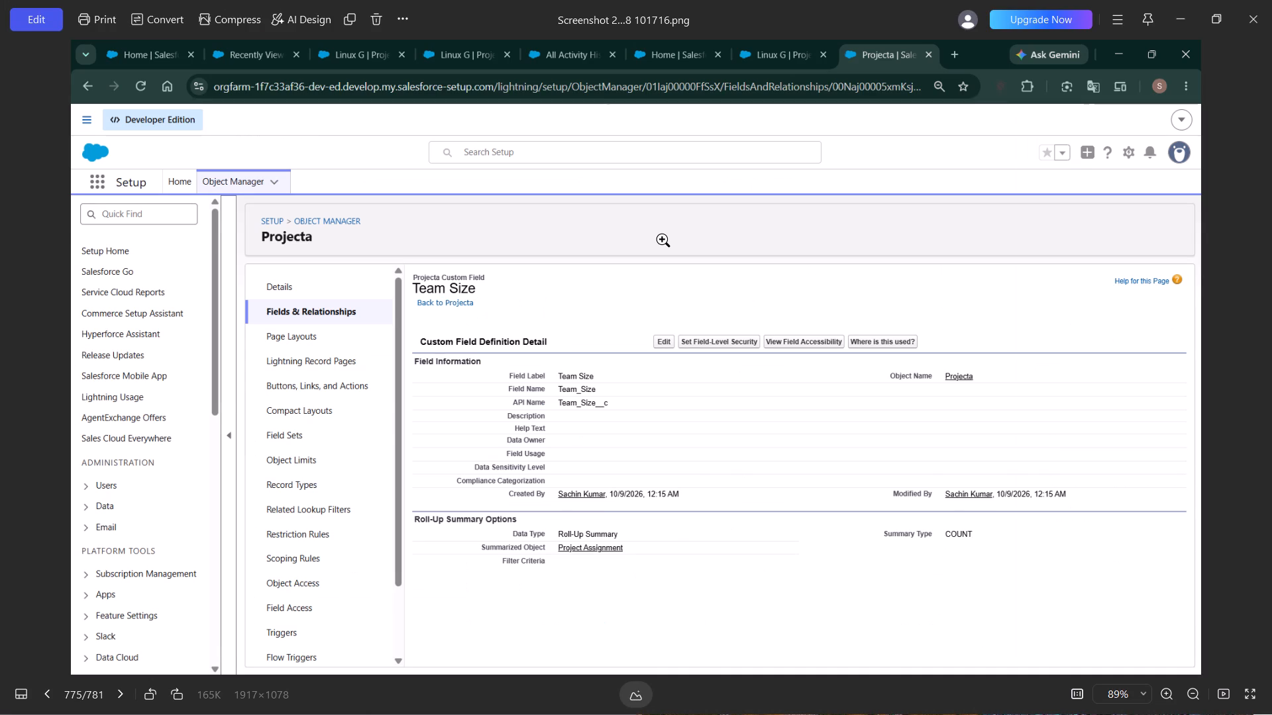
key(ctrl+c)
click(1186, 15)
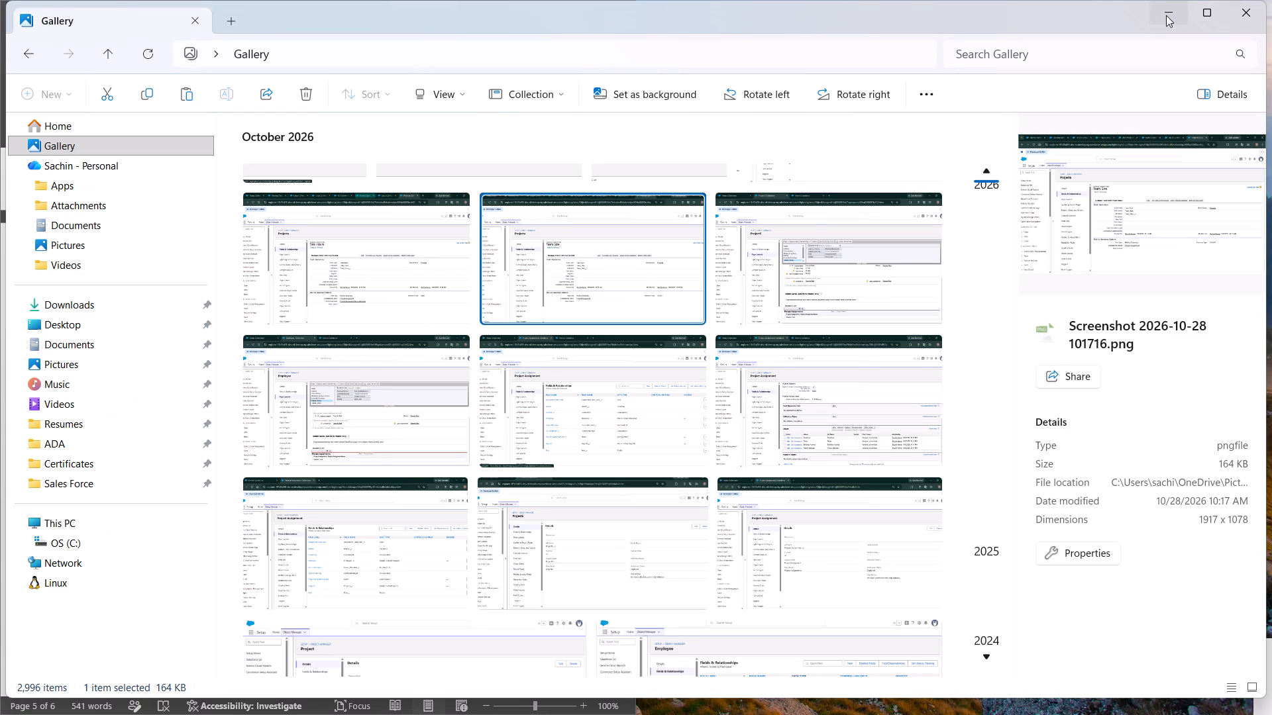
click(1166, 15)
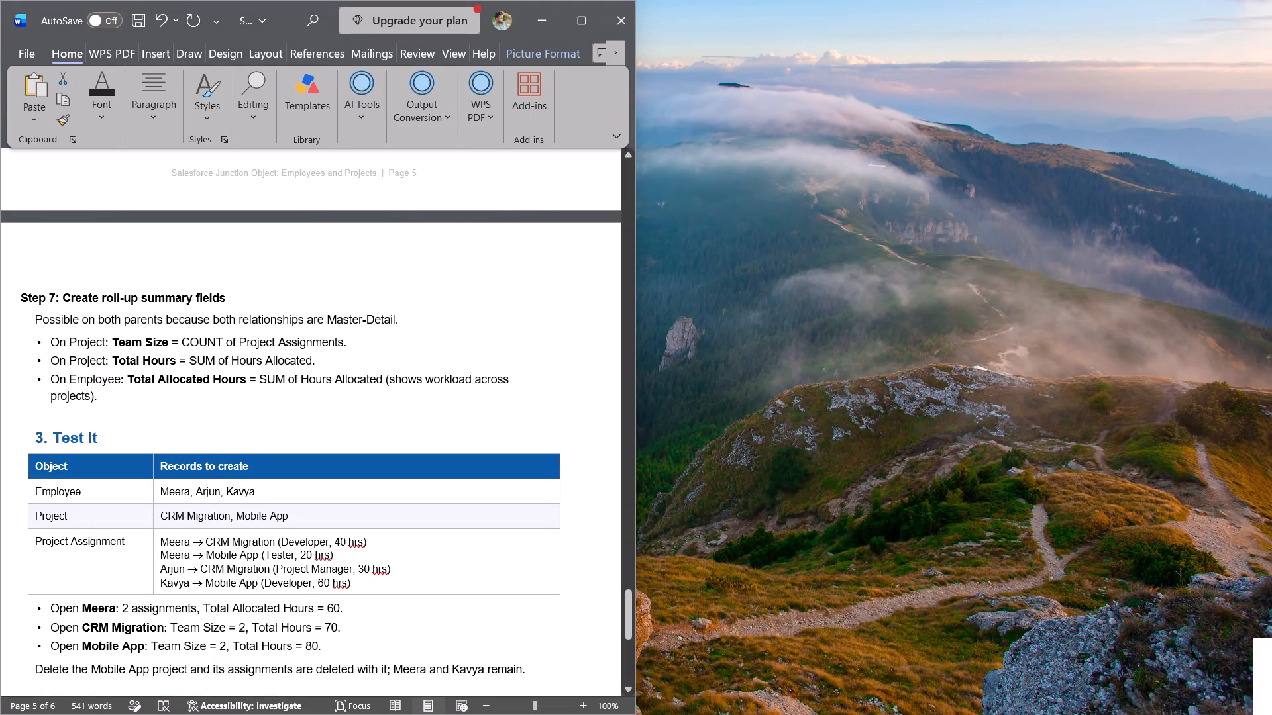
Add two line breaks after Step 7's Total Allocated Hours bullet and paste the Team Size screenshot there.
click(111, 403)
key(shift+Return)
key(shift+Return)
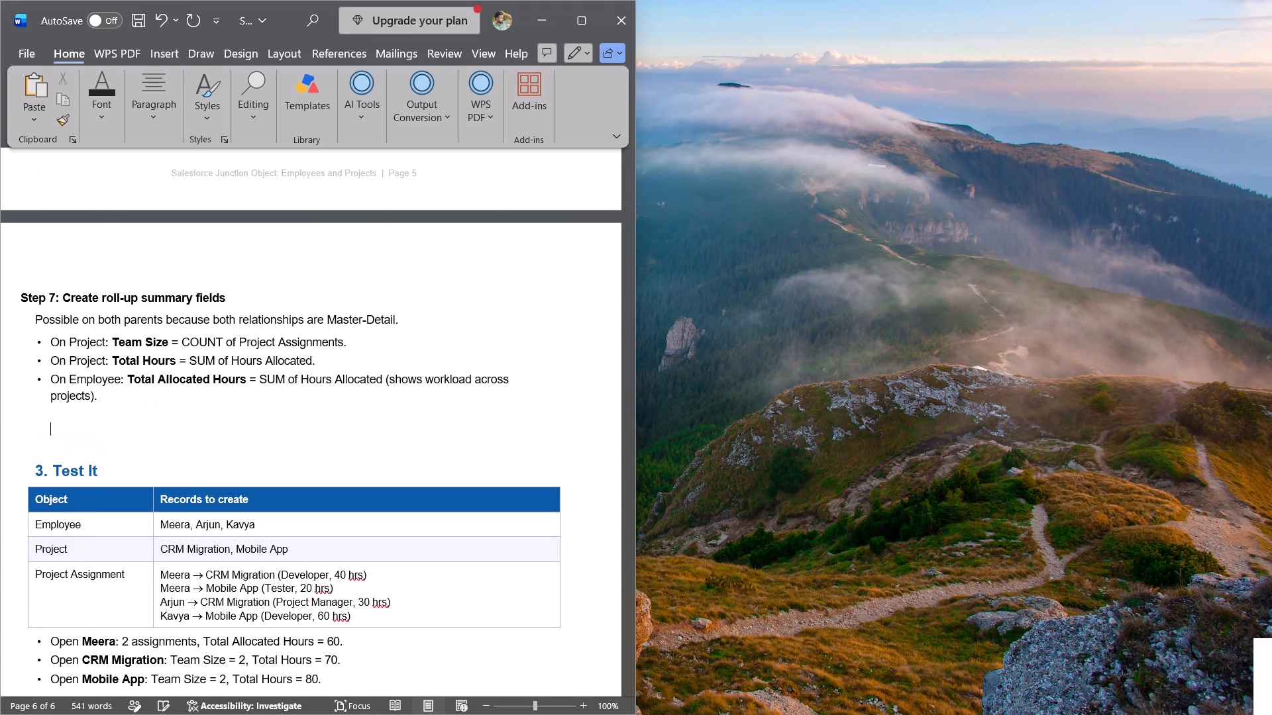
key(ctrl+v)
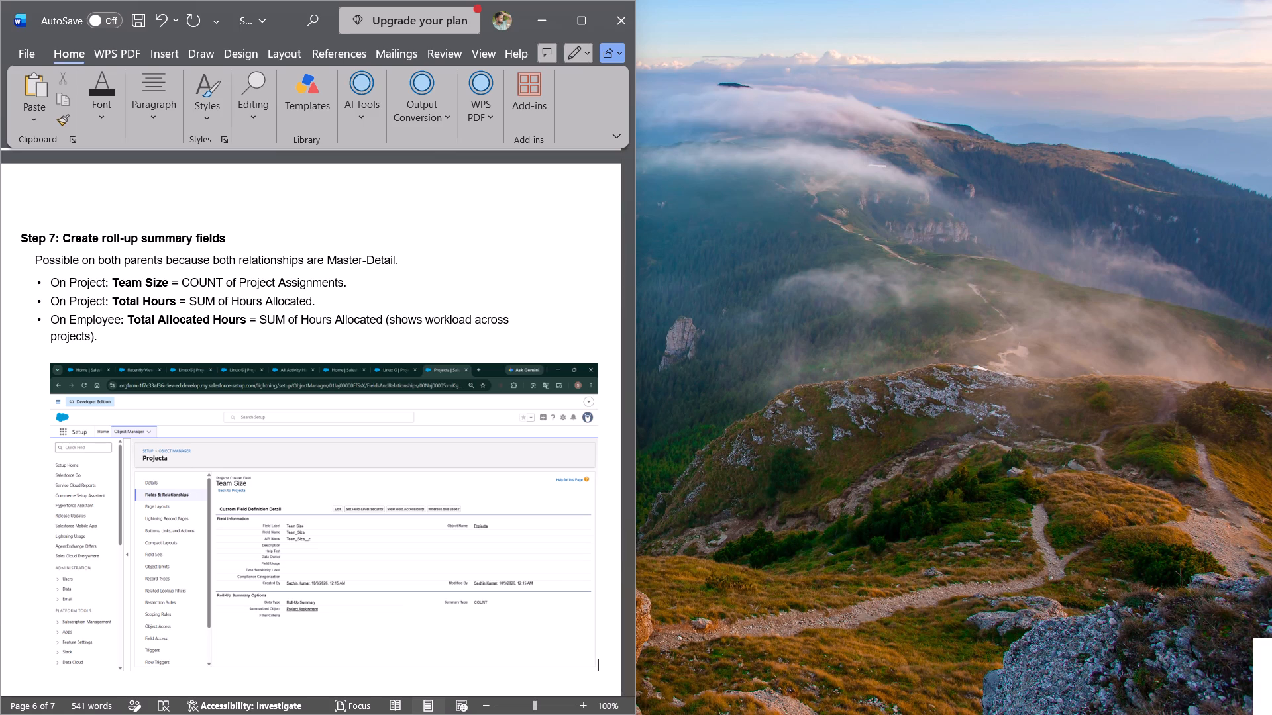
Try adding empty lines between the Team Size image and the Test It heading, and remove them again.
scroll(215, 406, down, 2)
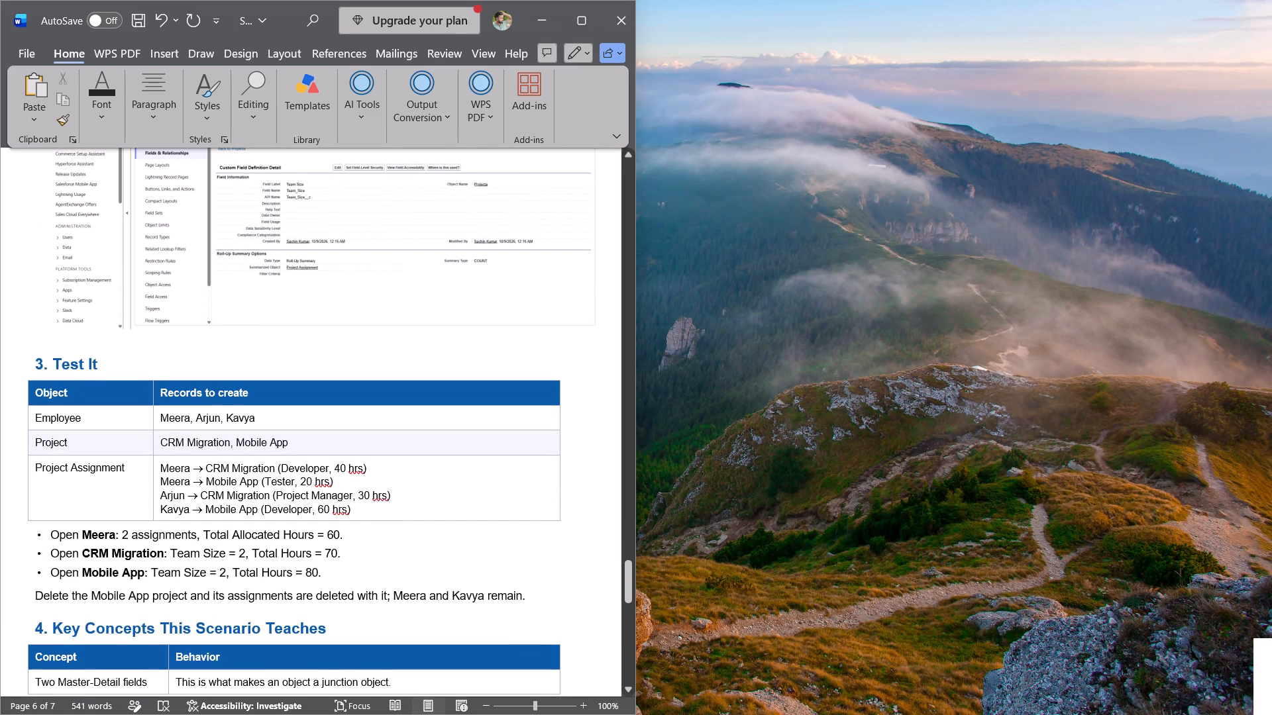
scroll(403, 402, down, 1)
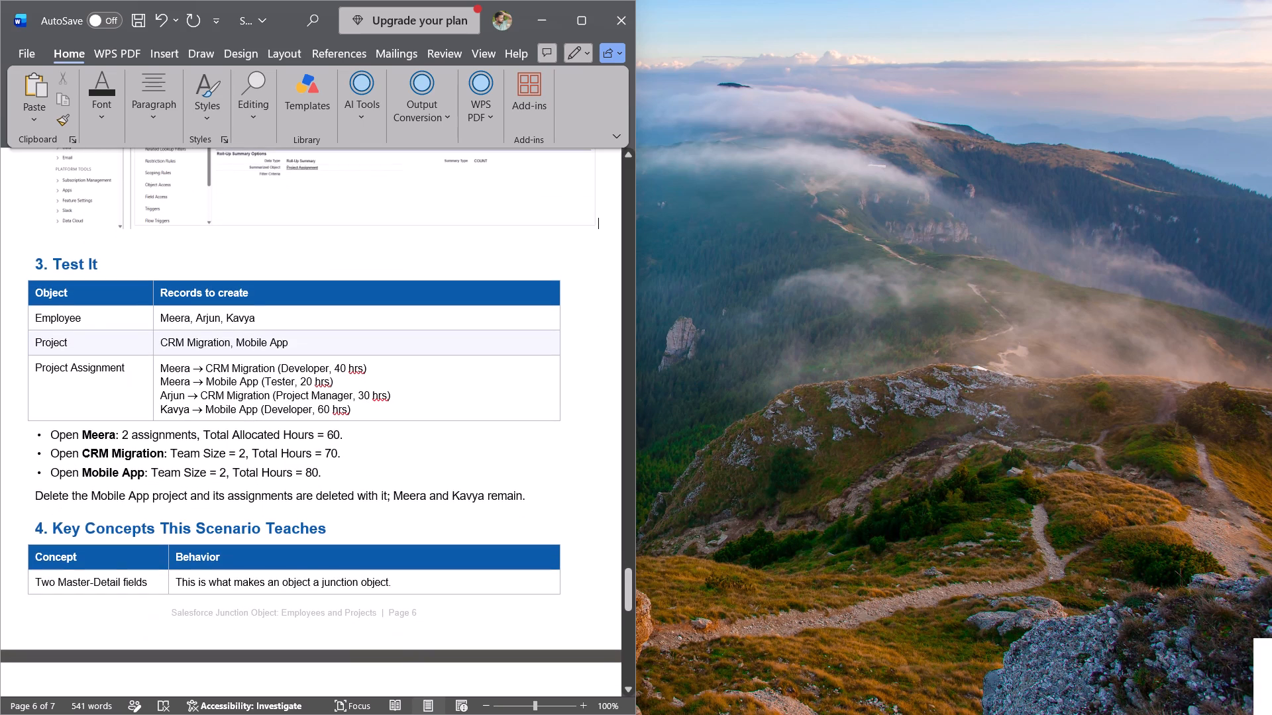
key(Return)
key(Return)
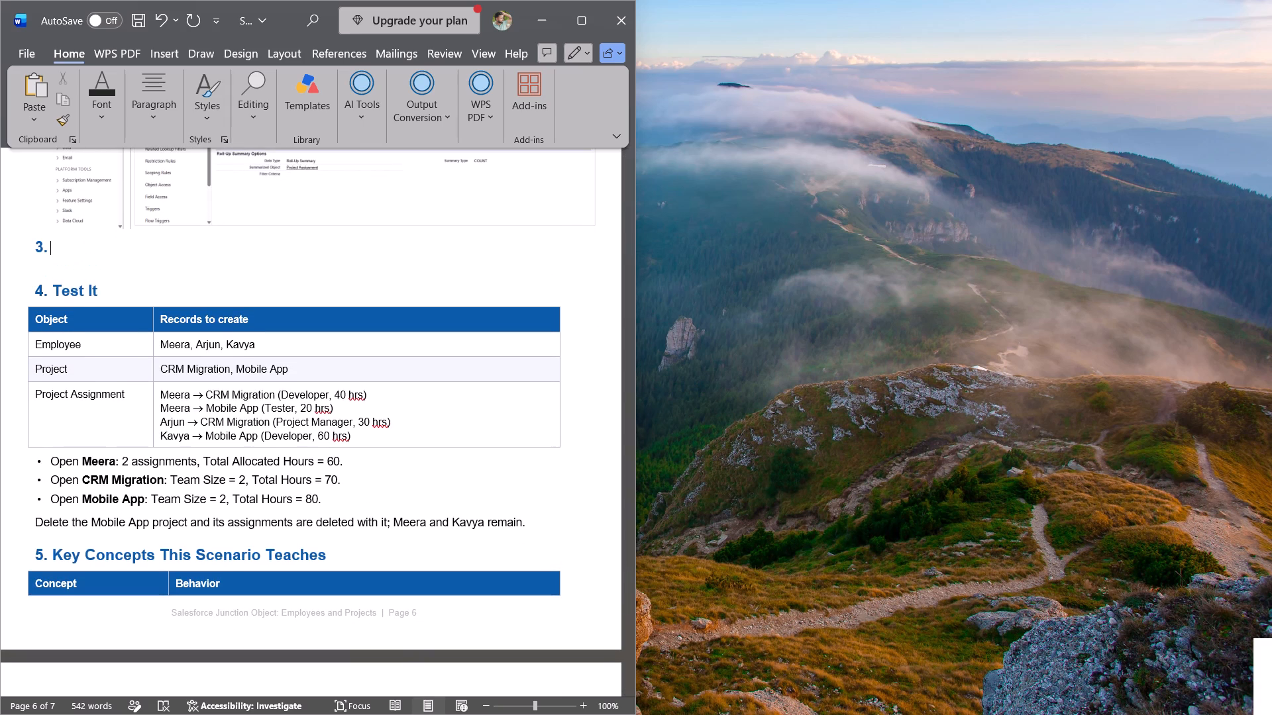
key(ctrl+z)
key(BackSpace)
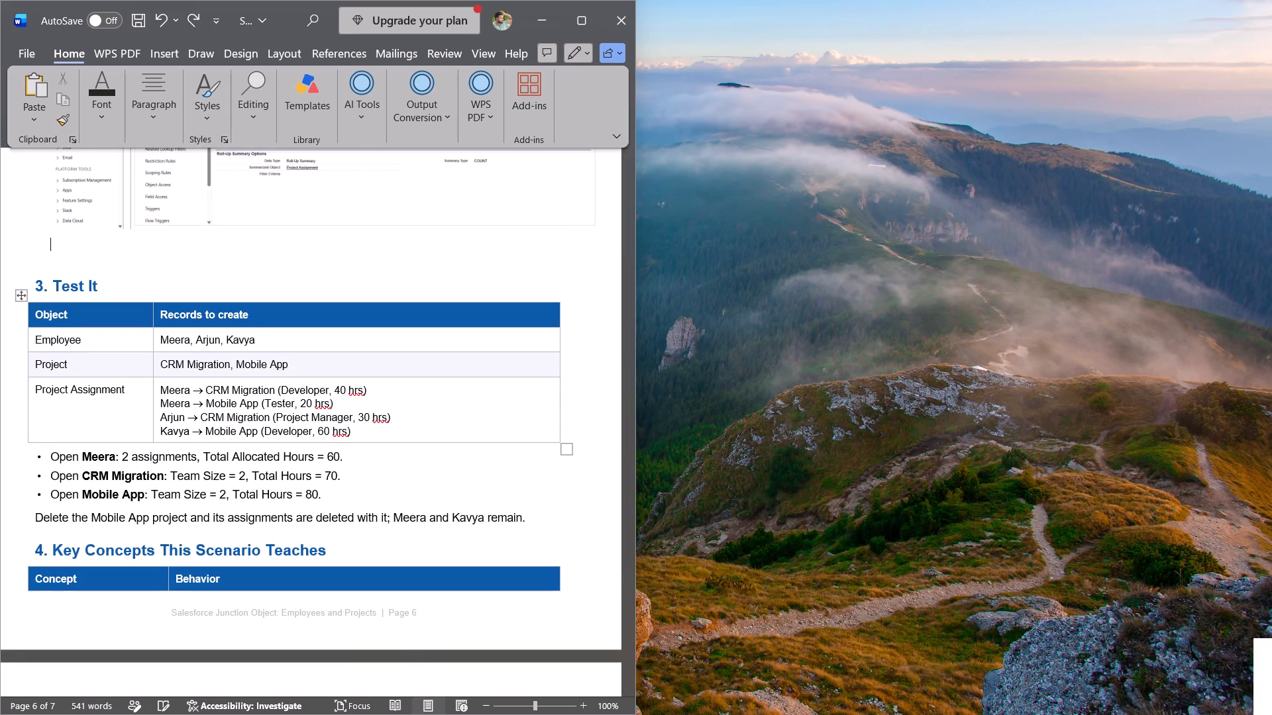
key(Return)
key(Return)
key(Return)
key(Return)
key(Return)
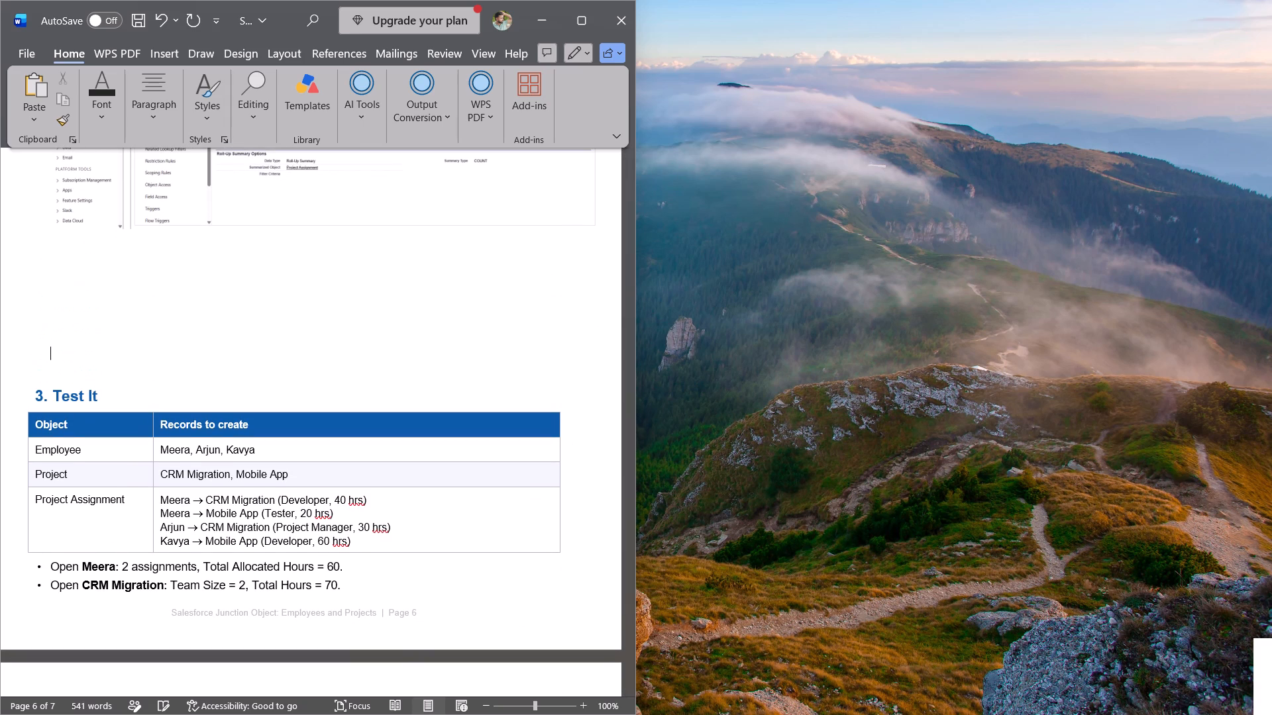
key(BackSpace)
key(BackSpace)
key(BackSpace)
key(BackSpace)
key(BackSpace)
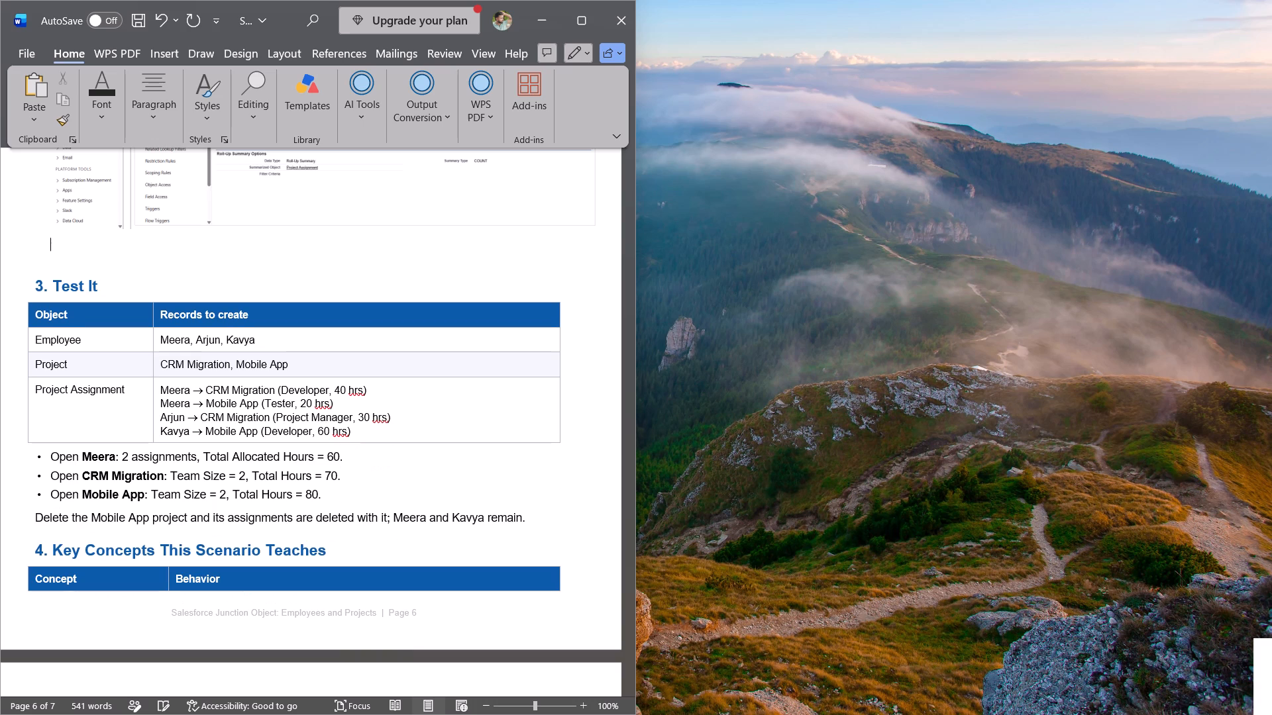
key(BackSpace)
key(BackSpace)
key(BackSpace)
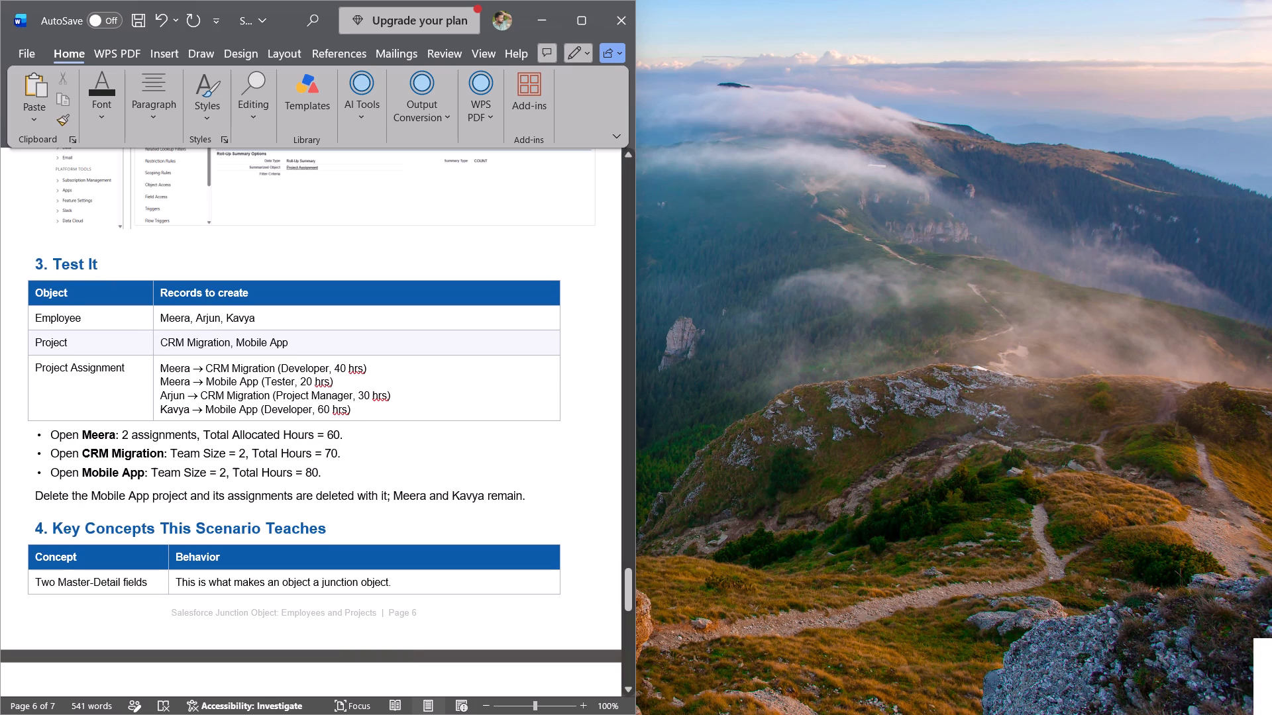
Switch back to the Gallery and view the screenshots 101816.png and 101958.png to examine which setup pages they show.
scroll(278, 469, down, 1)
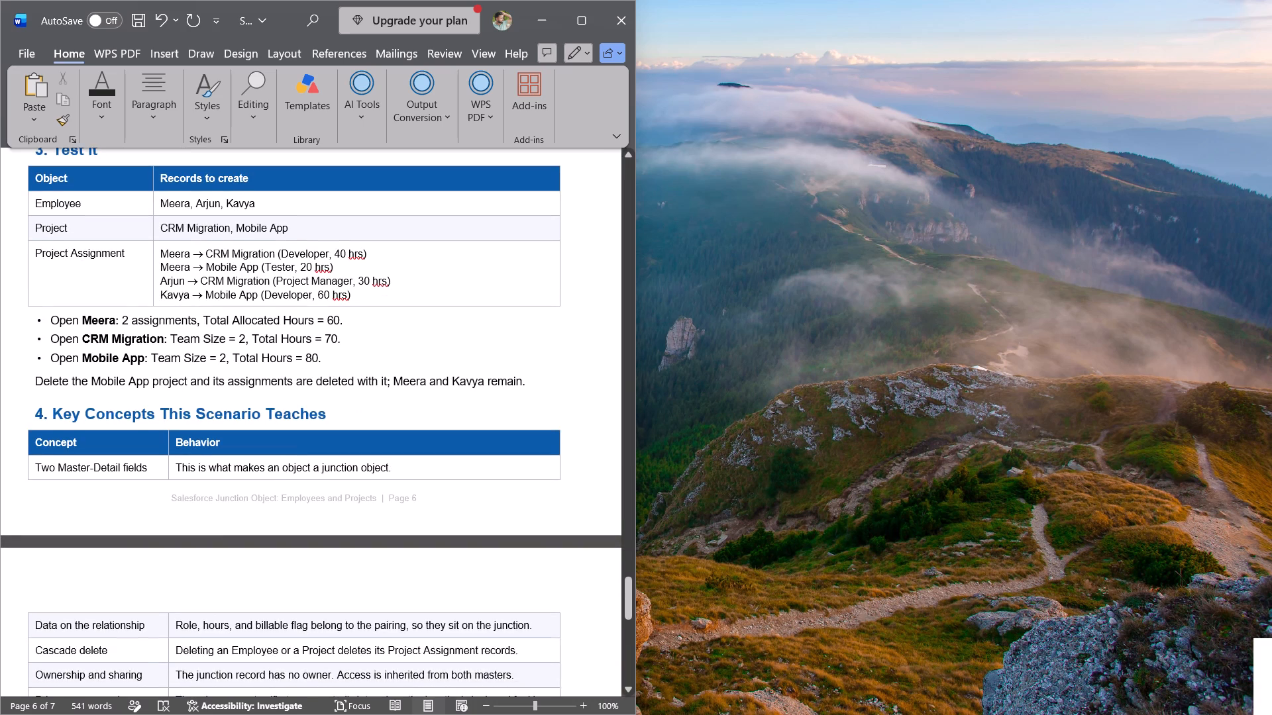
scroll(297, 371, down, 1)
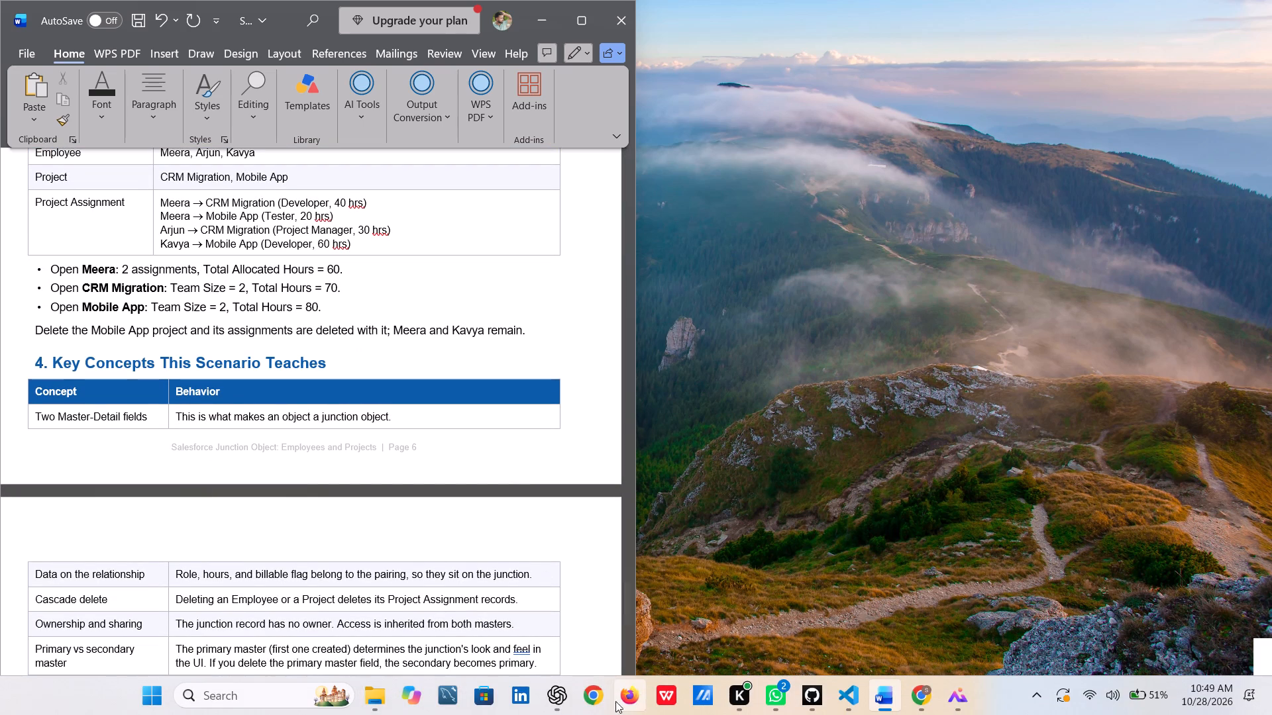
click(385, 691)
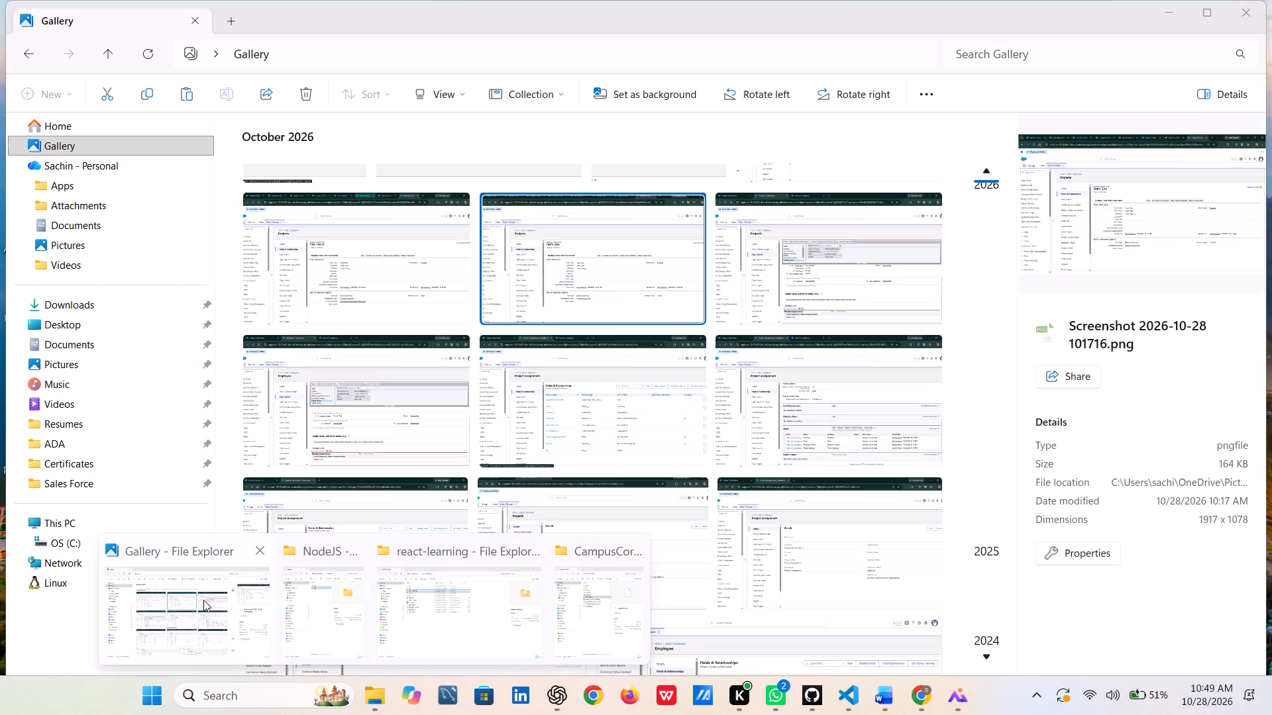
click(203, 600)
scroll(334, 296, up, 1)
scroll(344, 368, up, 2)
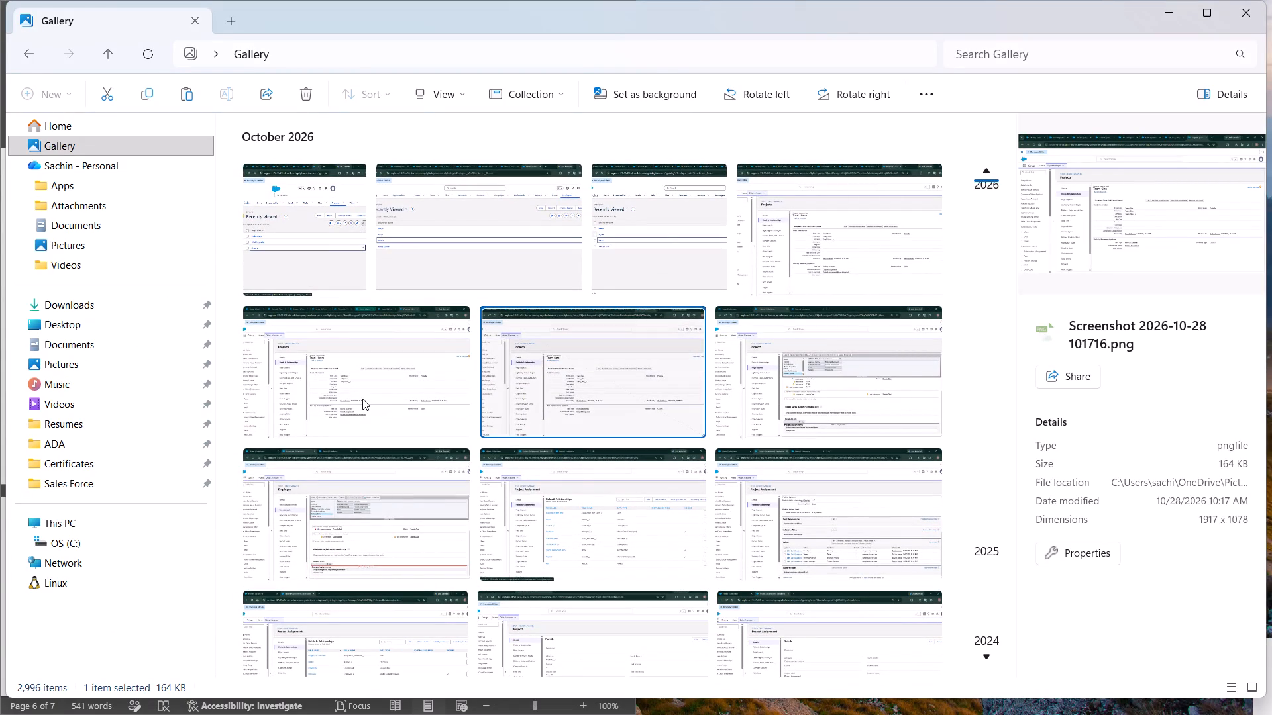
click(362, 399)
click(362, 399)
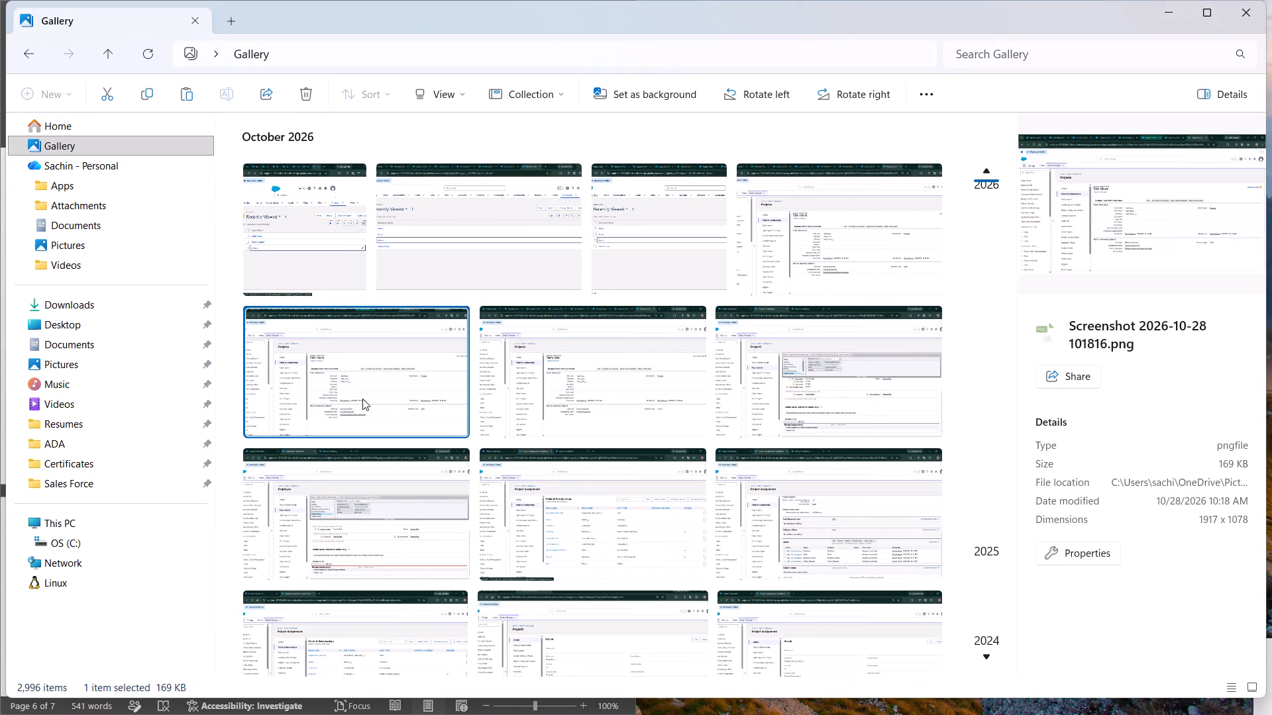
double_click(362, 399)
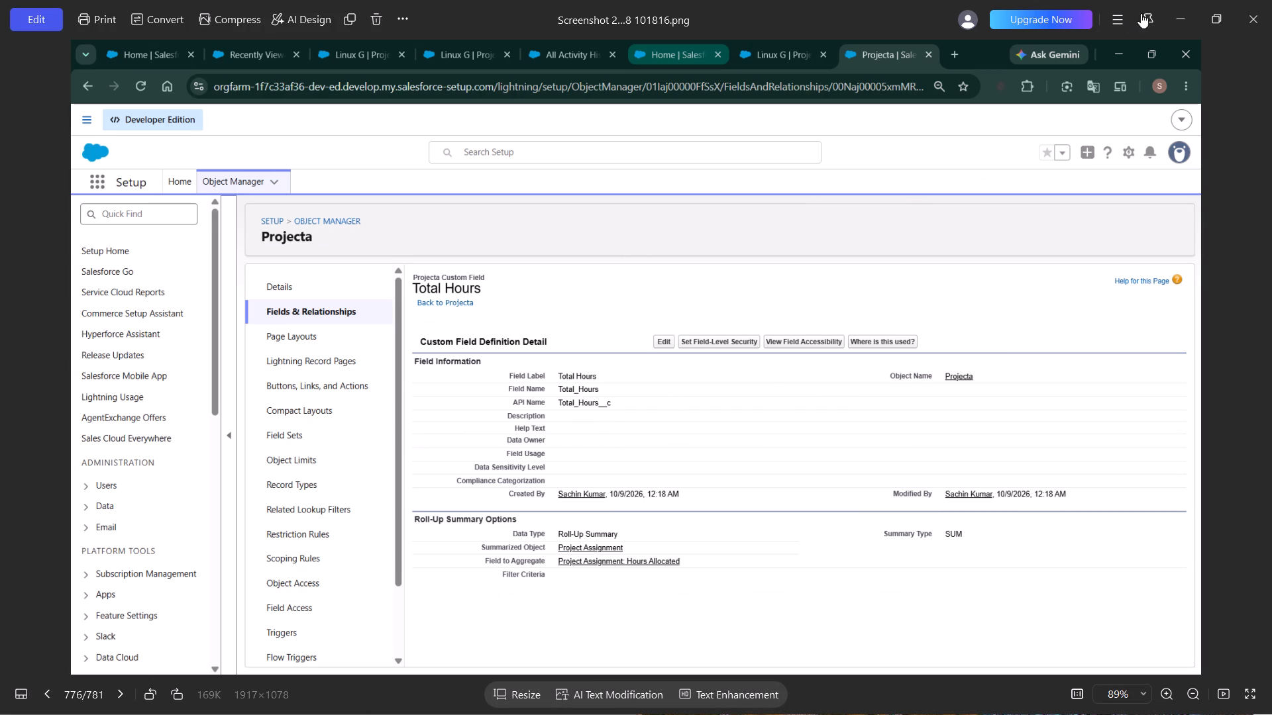
click(1183, 15)
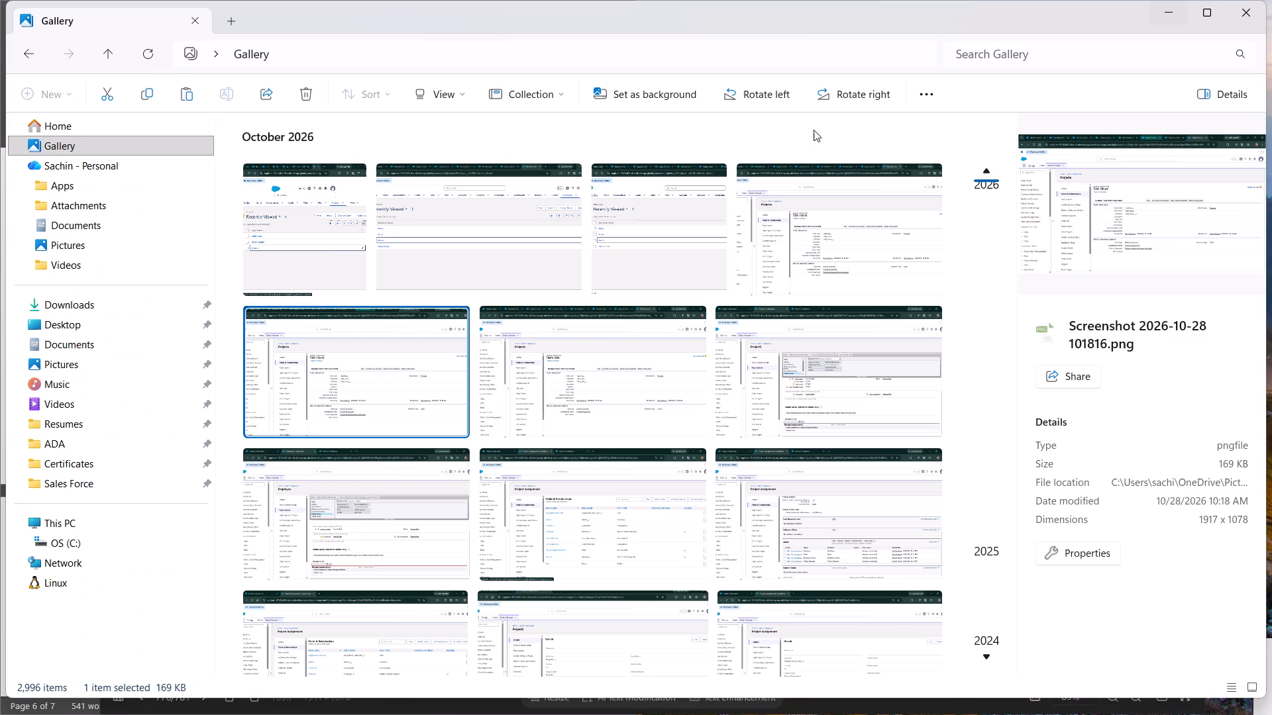
double_click(794, 226)
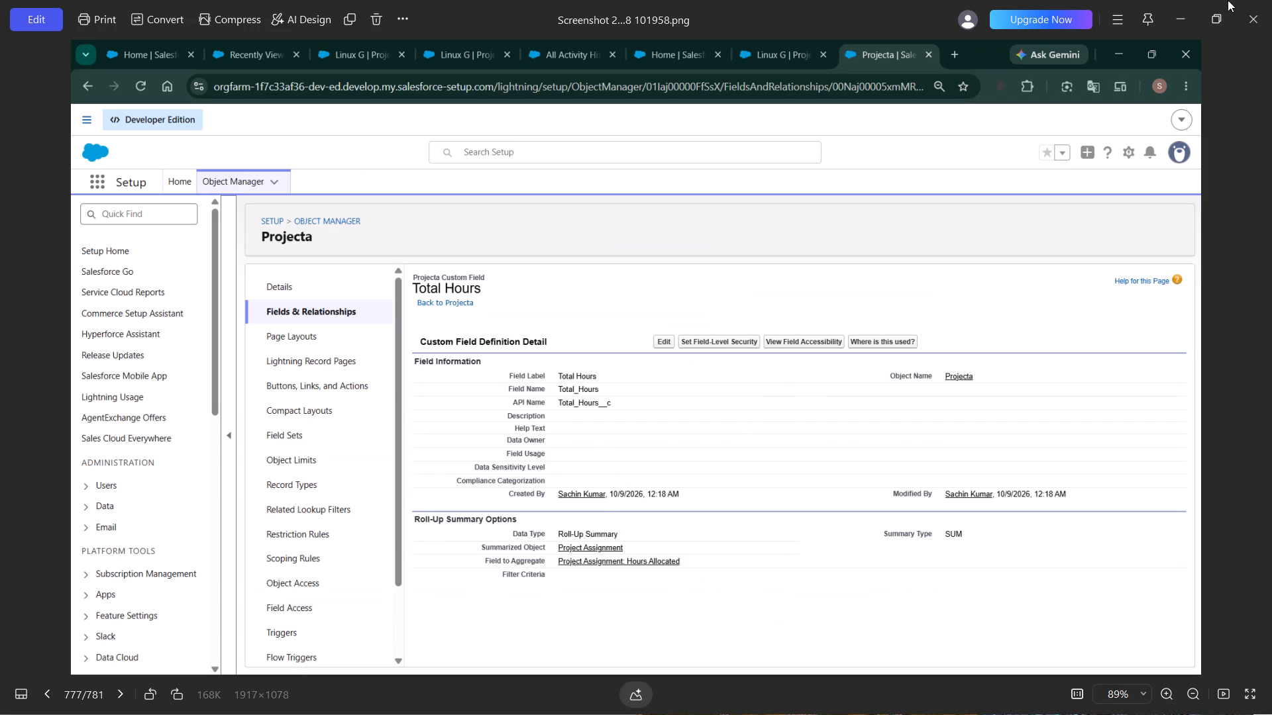
click(1188, 20)
Open the Gallery screenshot 102747.png of the Employees Recently Viewed list and copy it.
double_click(678, 240)
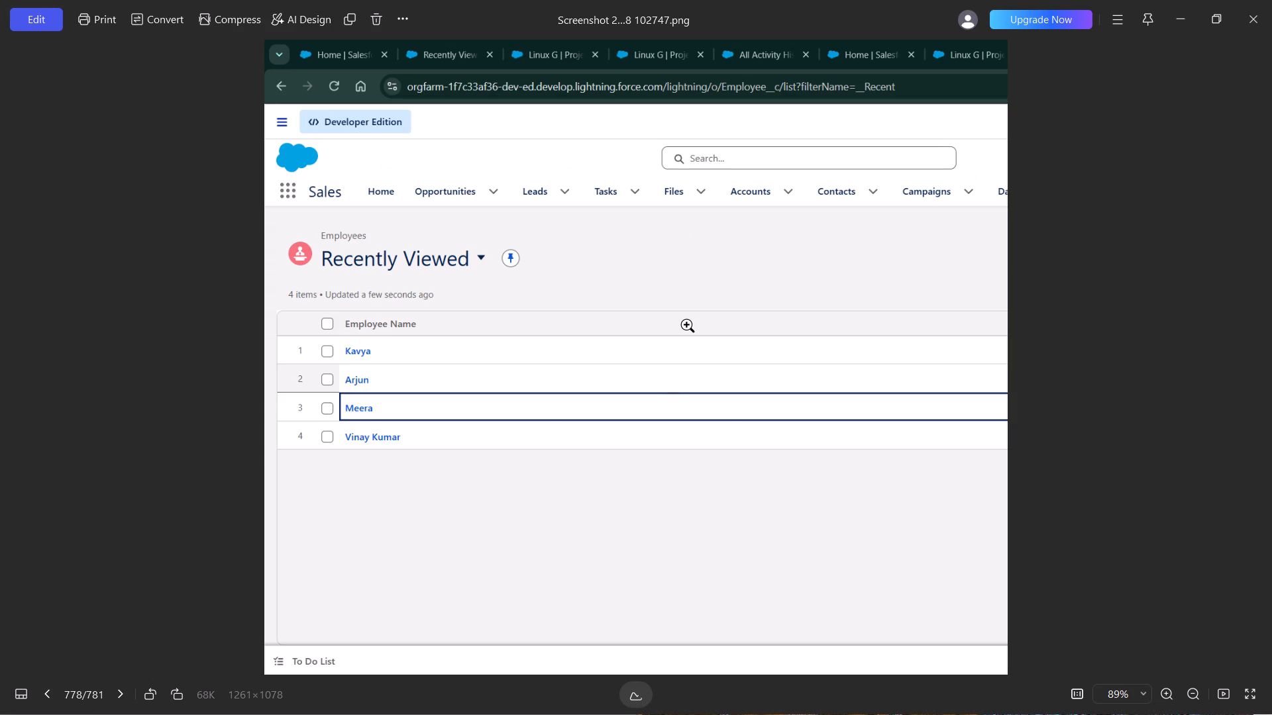
key(ctrl+c)
click(1177, 21)
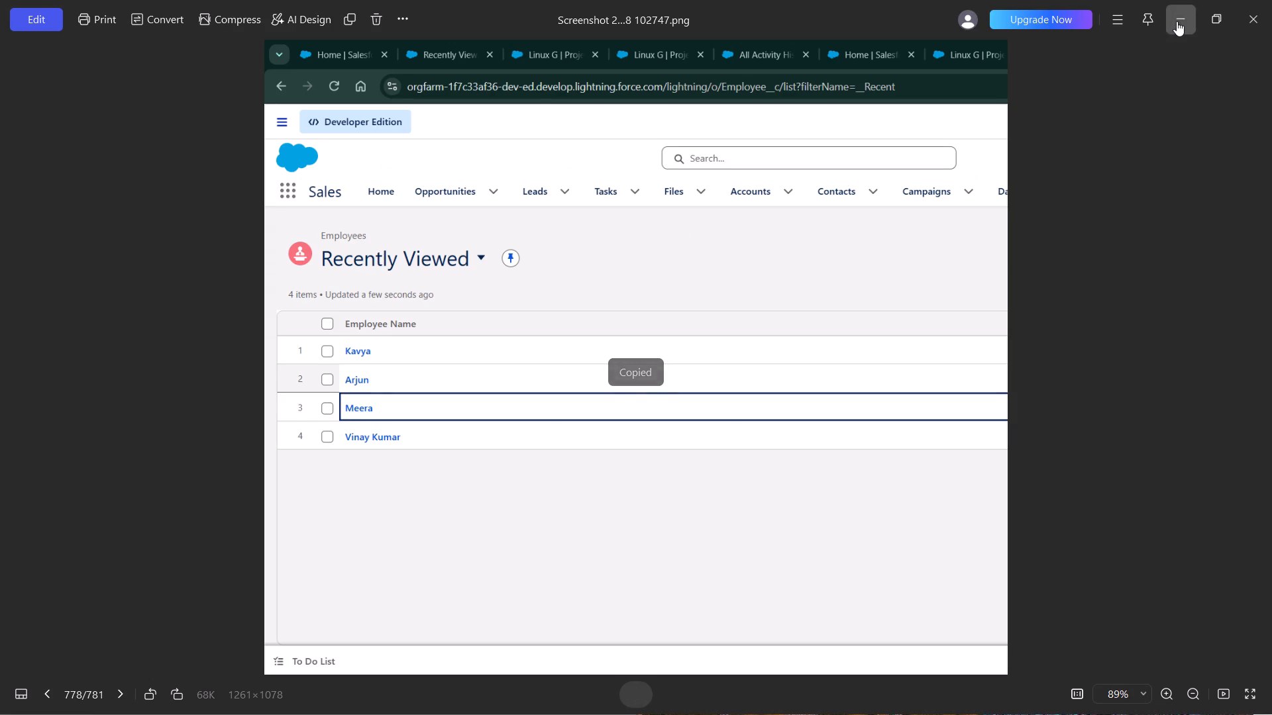
Return to the document, add two line breaks after the "Delete the Mobile App project" paragraph and paste the Employees list screenshot there.
click(1174, 10)
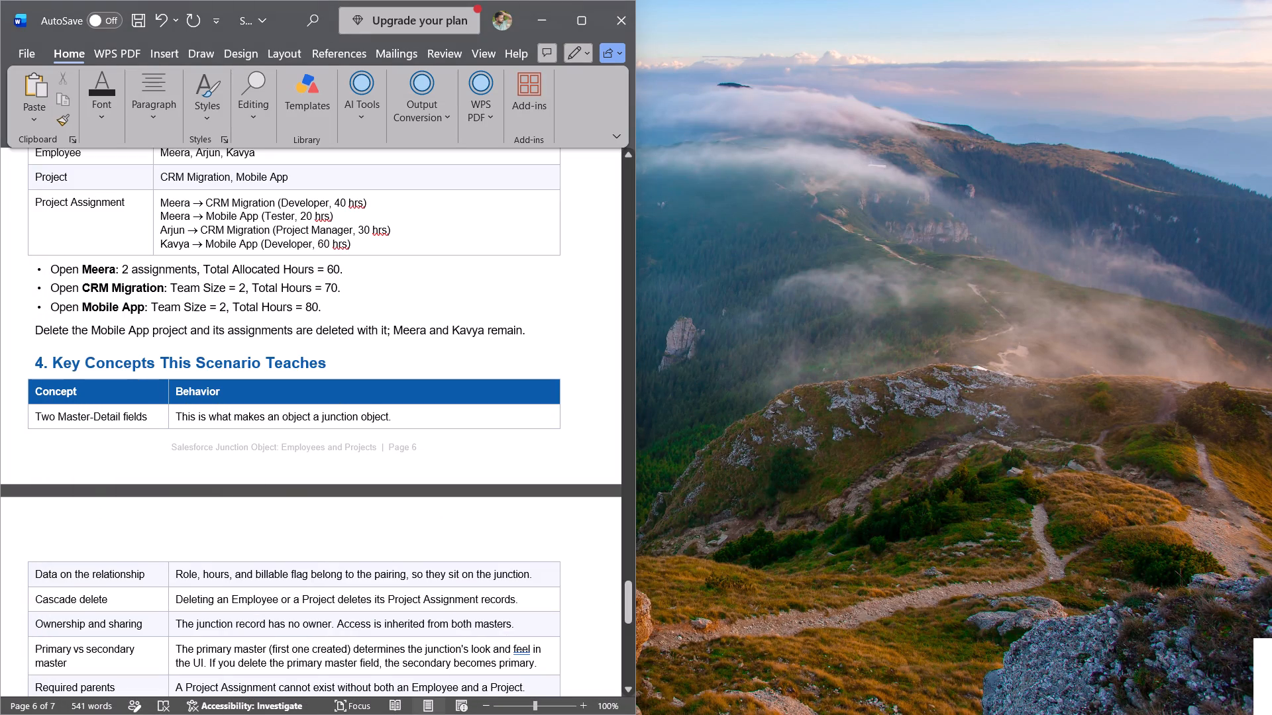
click(538, 329)
key(Return)
key(Return)
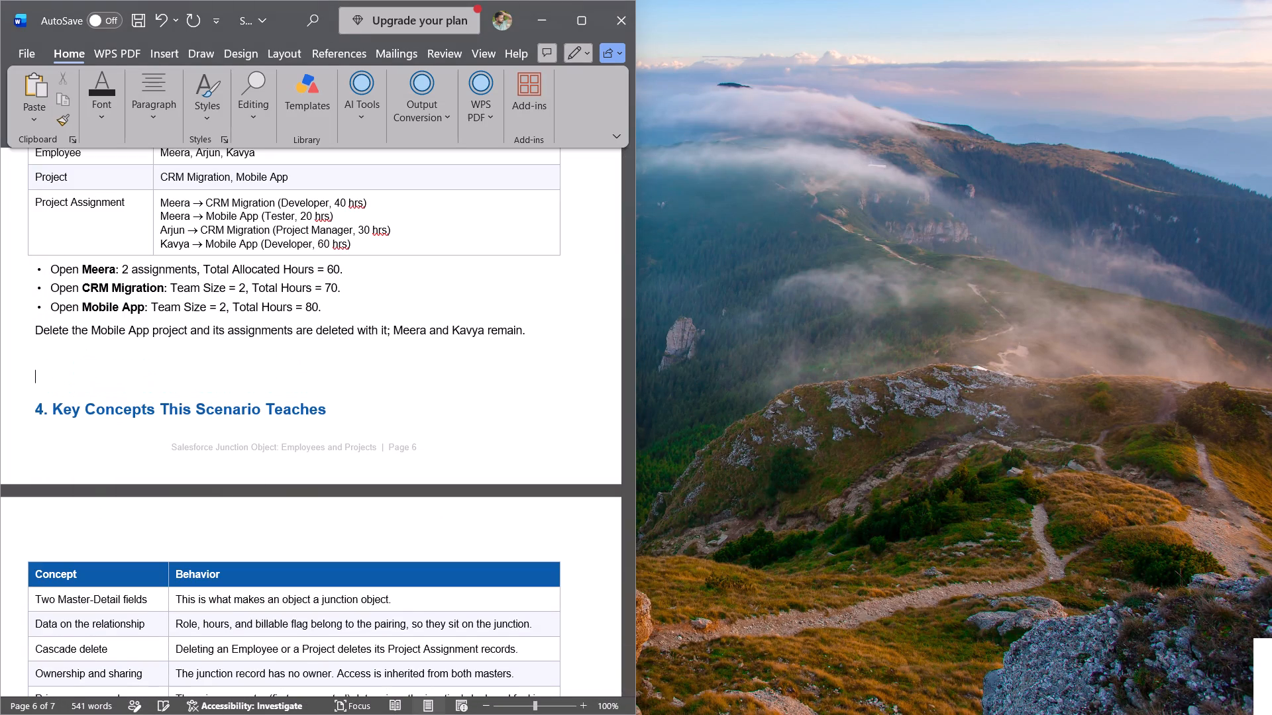
key(ctrl+v)
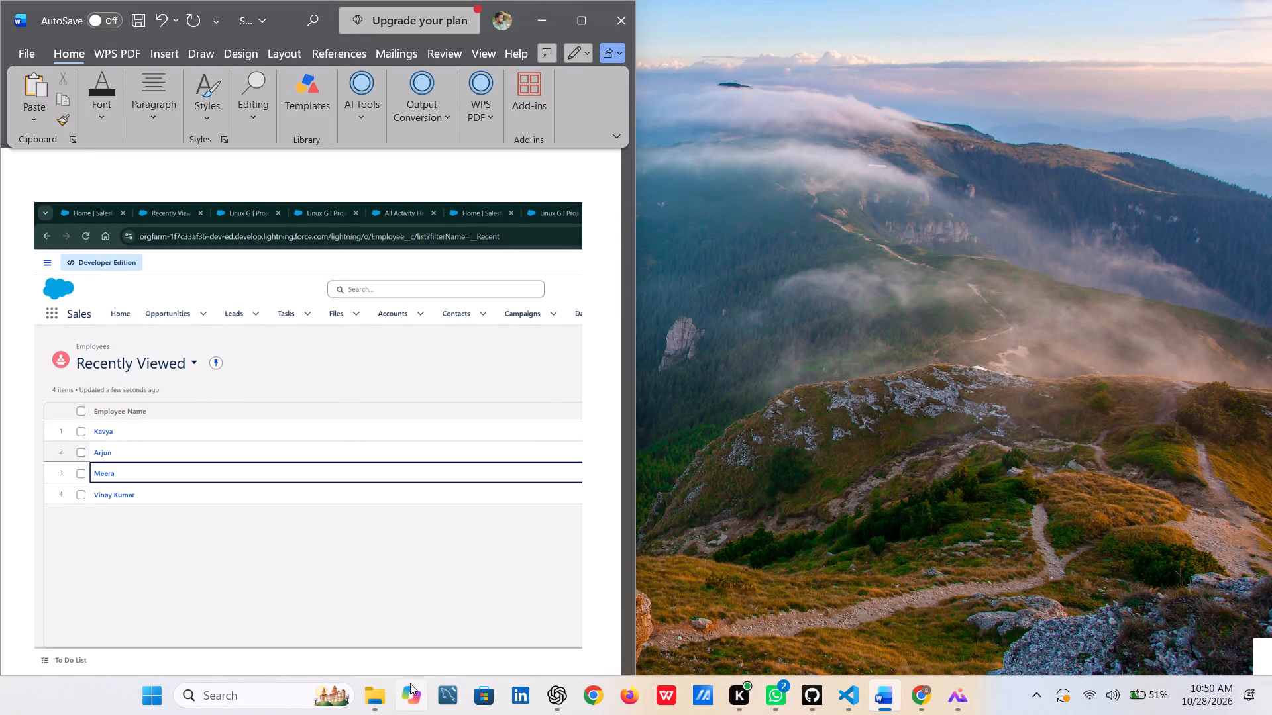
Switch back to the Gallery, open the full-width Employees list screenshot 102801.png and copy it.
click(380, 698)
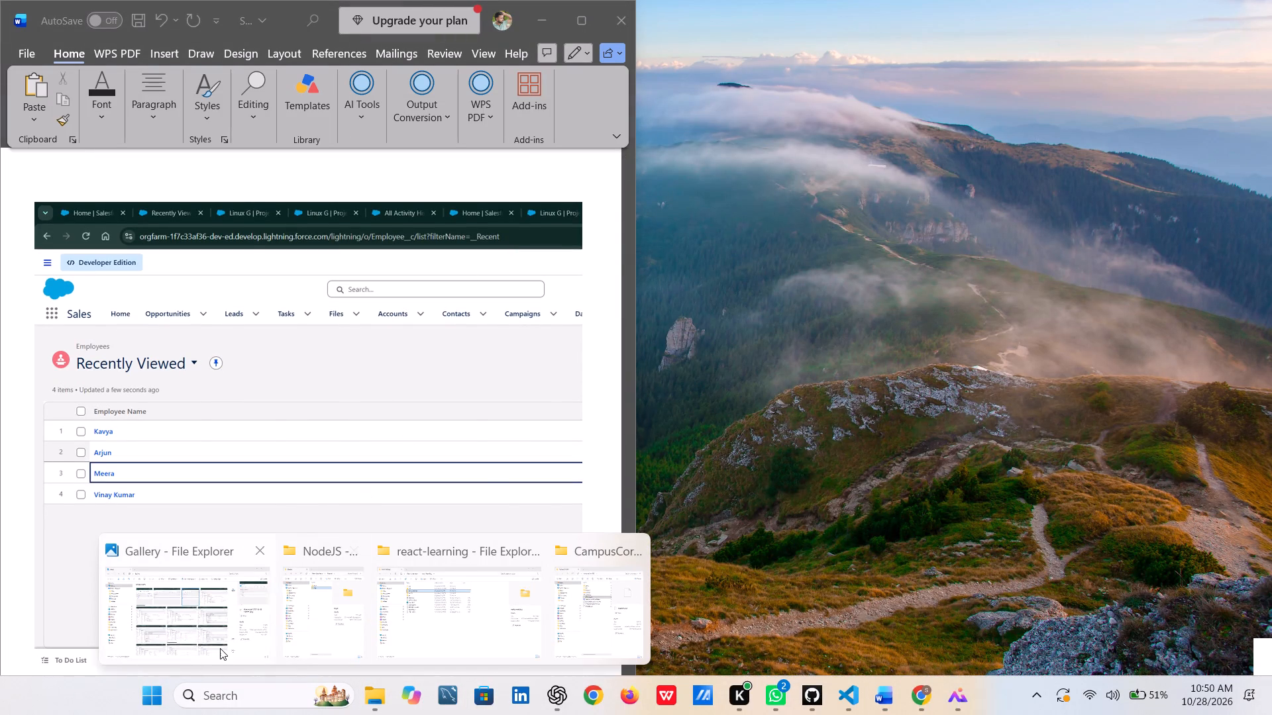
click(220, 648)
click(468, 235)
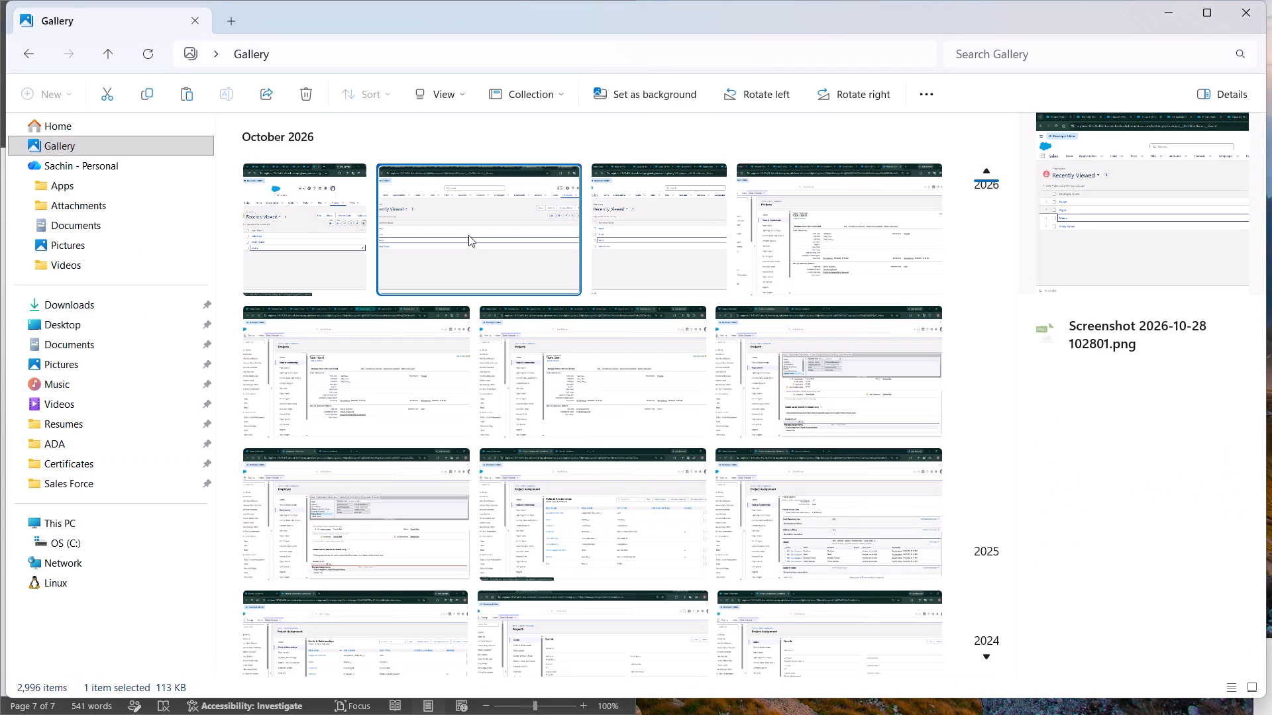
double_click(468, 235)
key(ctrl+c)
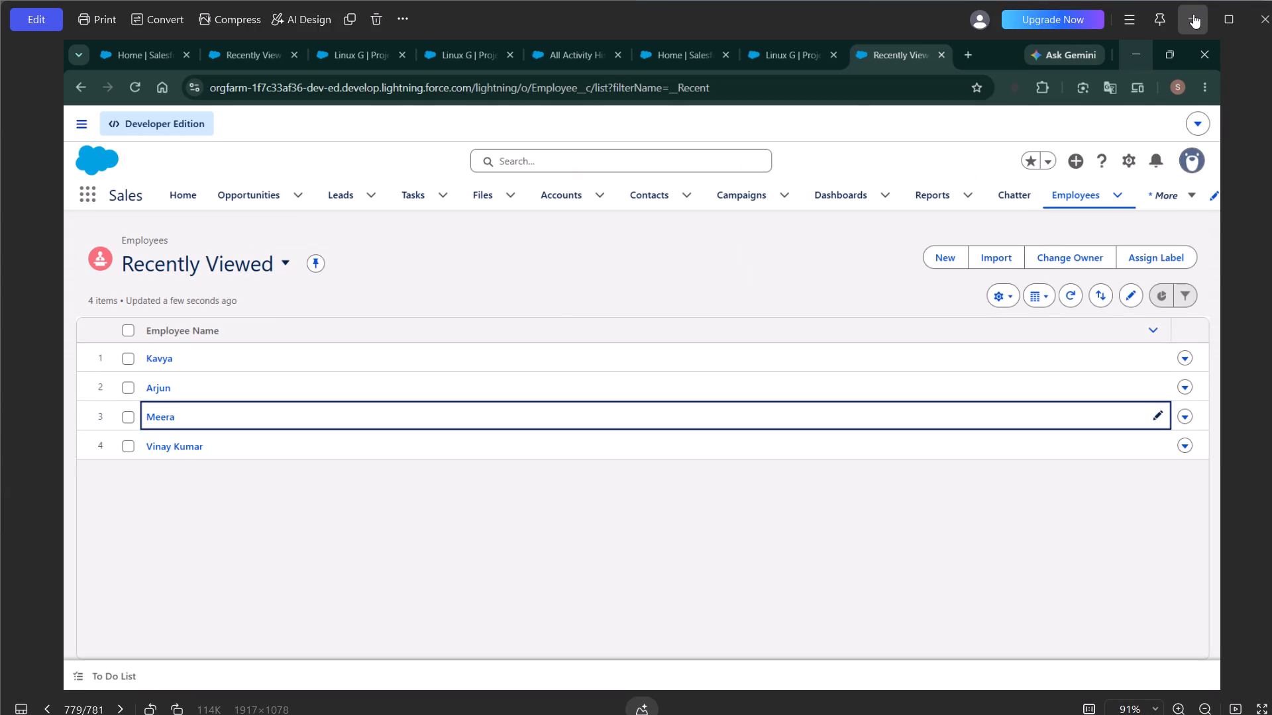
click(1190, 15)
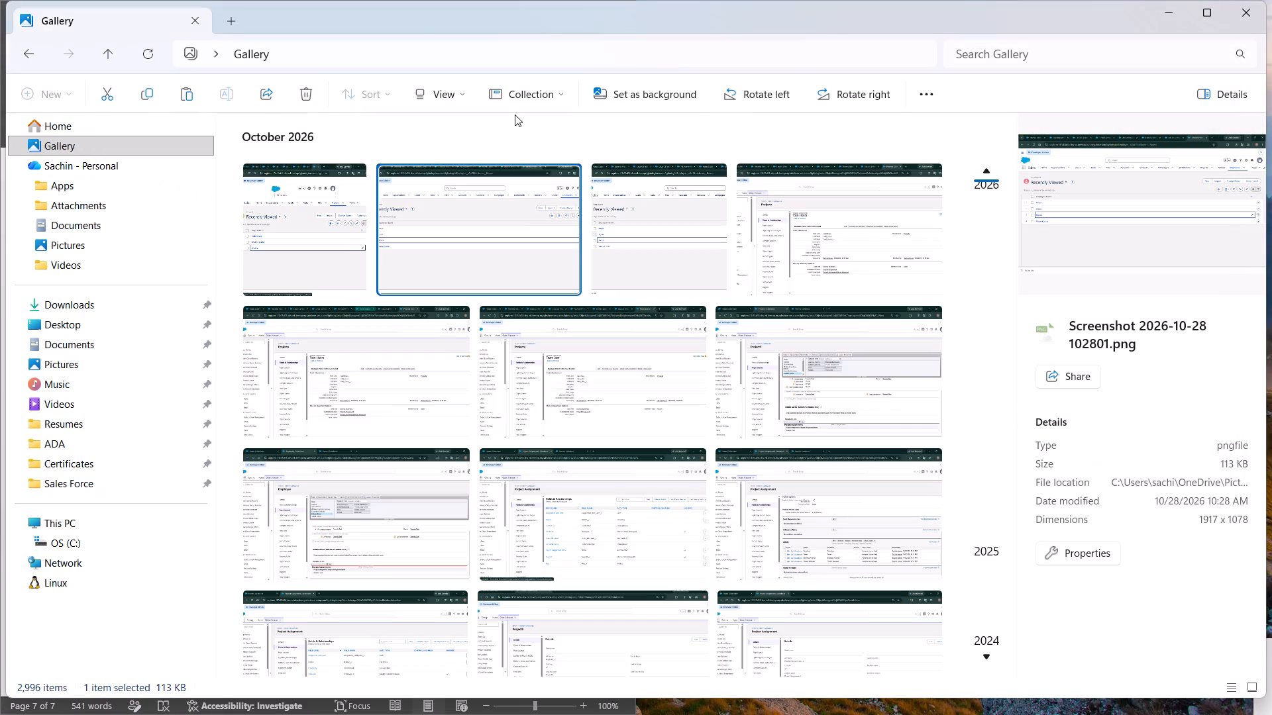
Copy the Gallery screenshot 103054.png of the Projects Recently Viewed list and paste it on a new line below the Employees image.
double_click(343, 240)
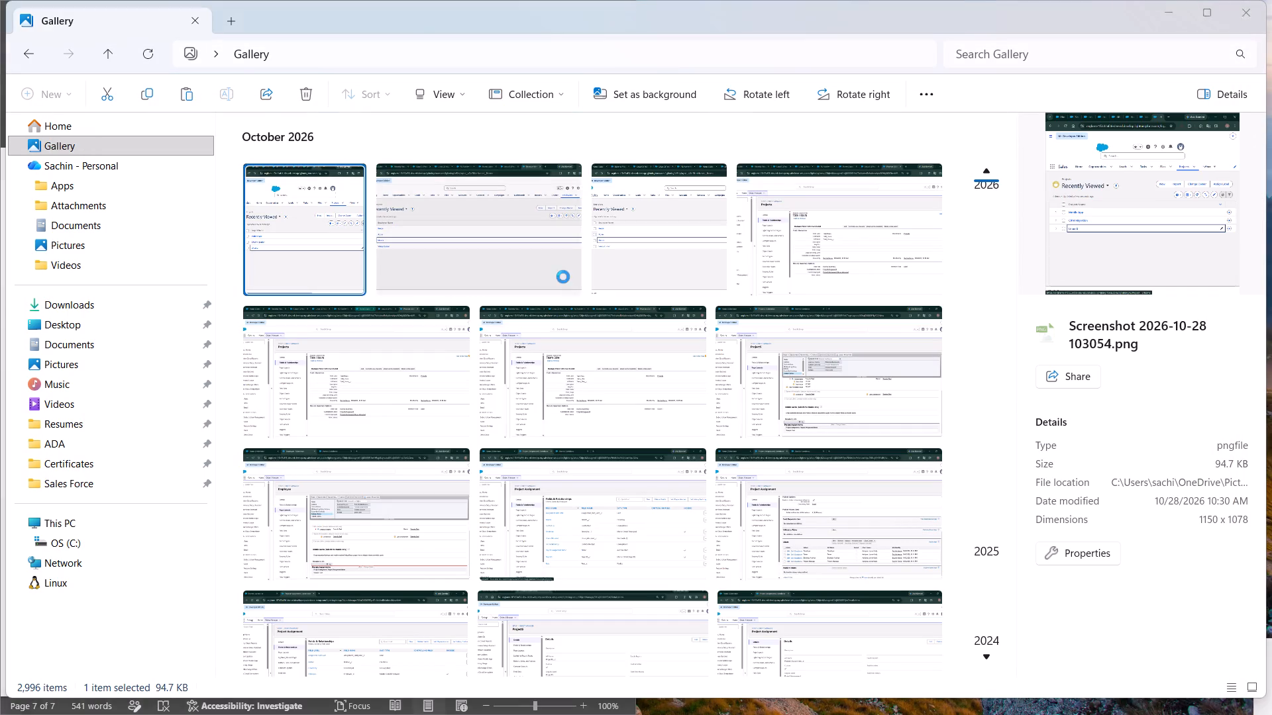
key(ctrl+c)
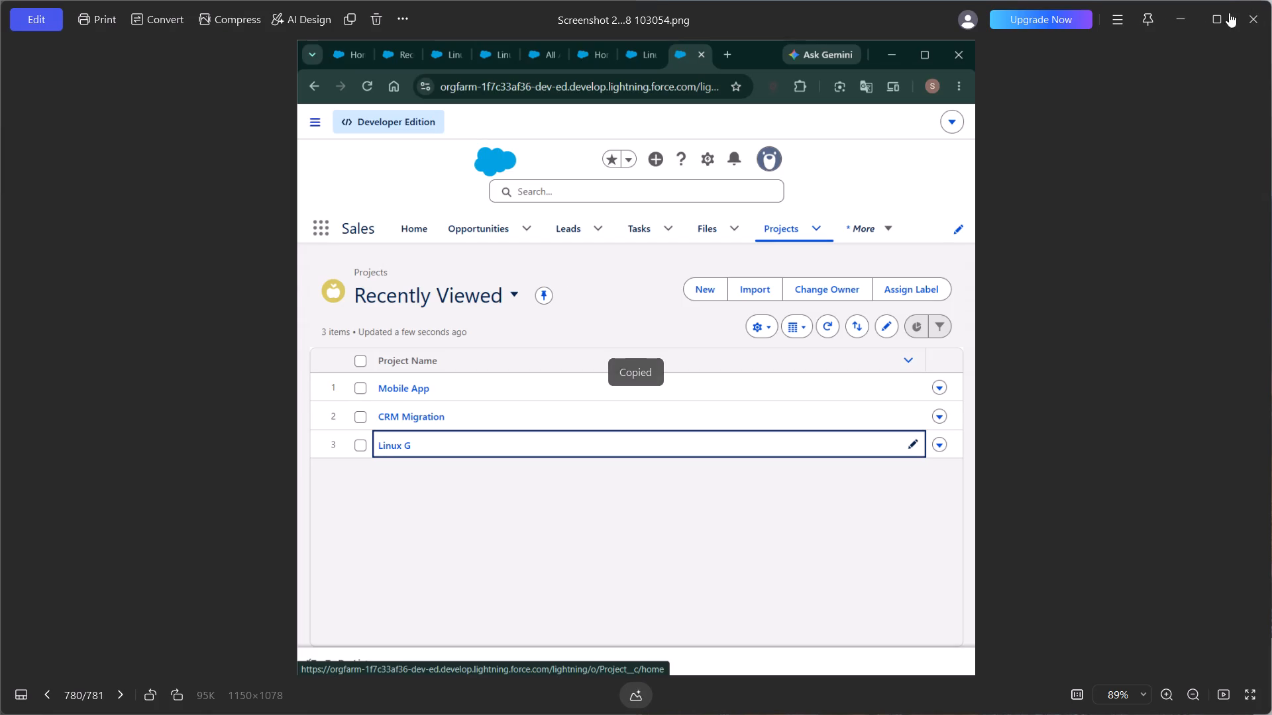
click(1173, 18)
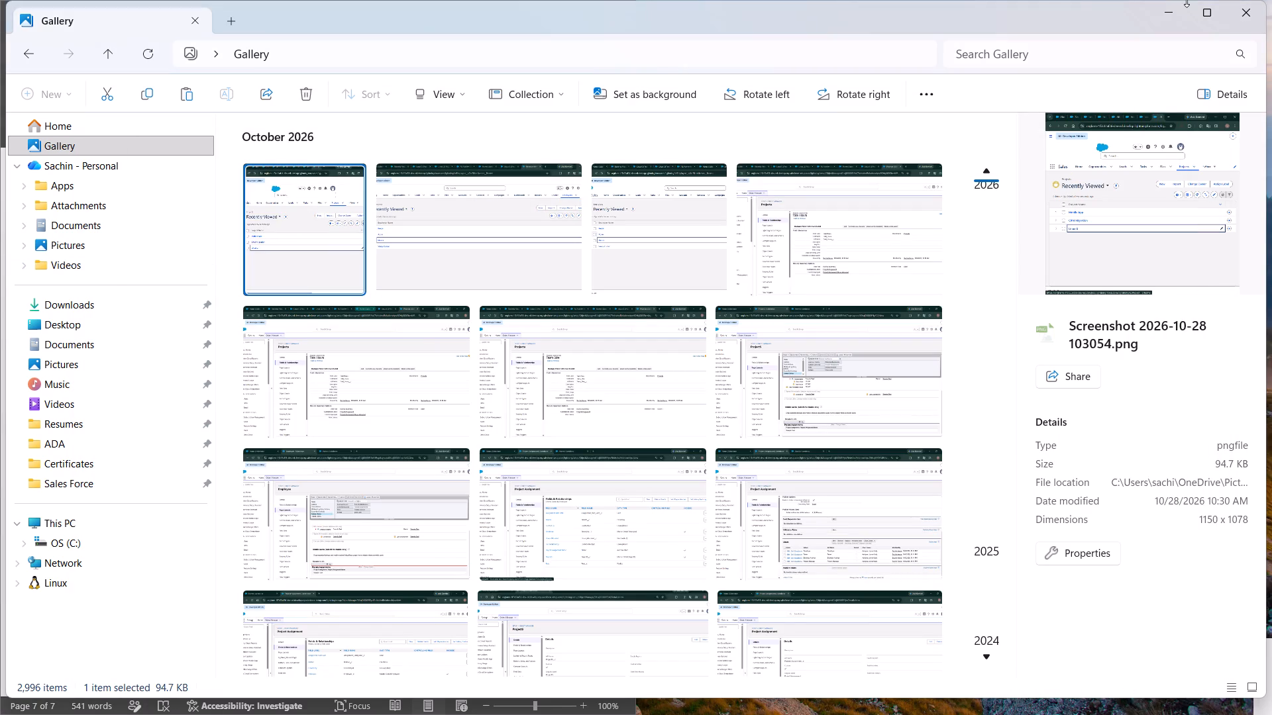
click(1172, 13)
scroll(174, 571, down, 1)
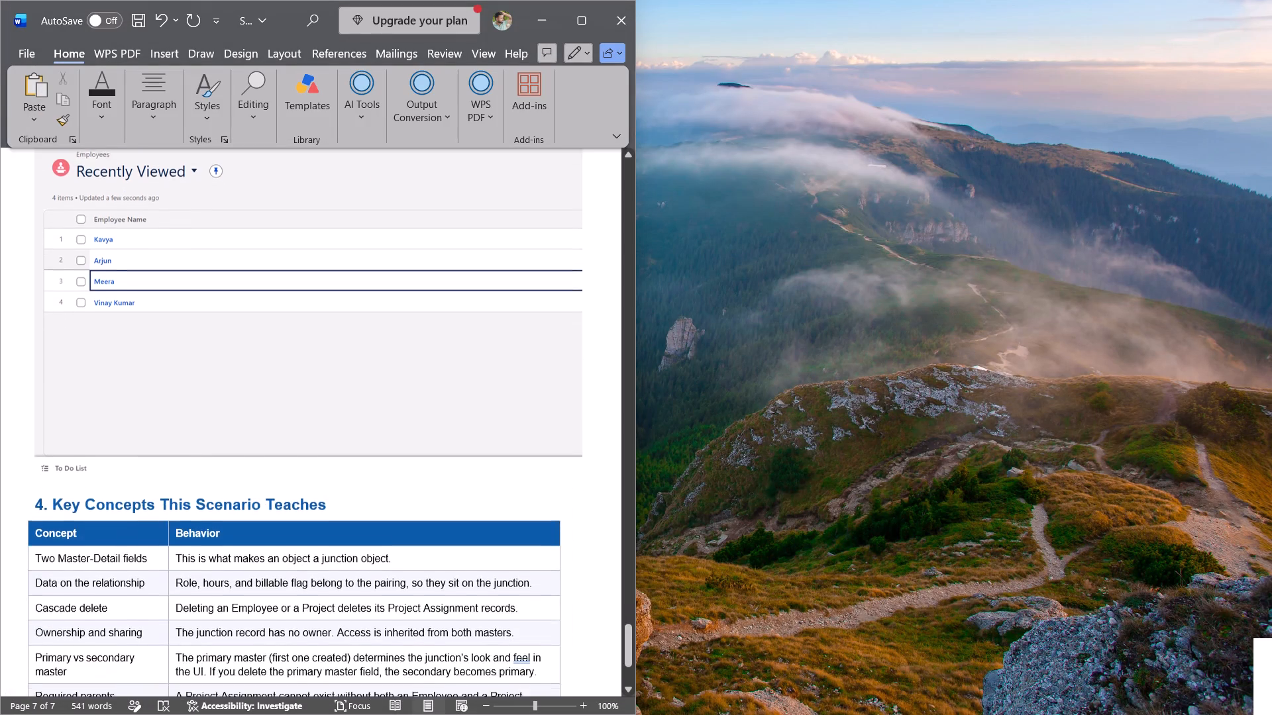
scroll(174, 571, down, 1)
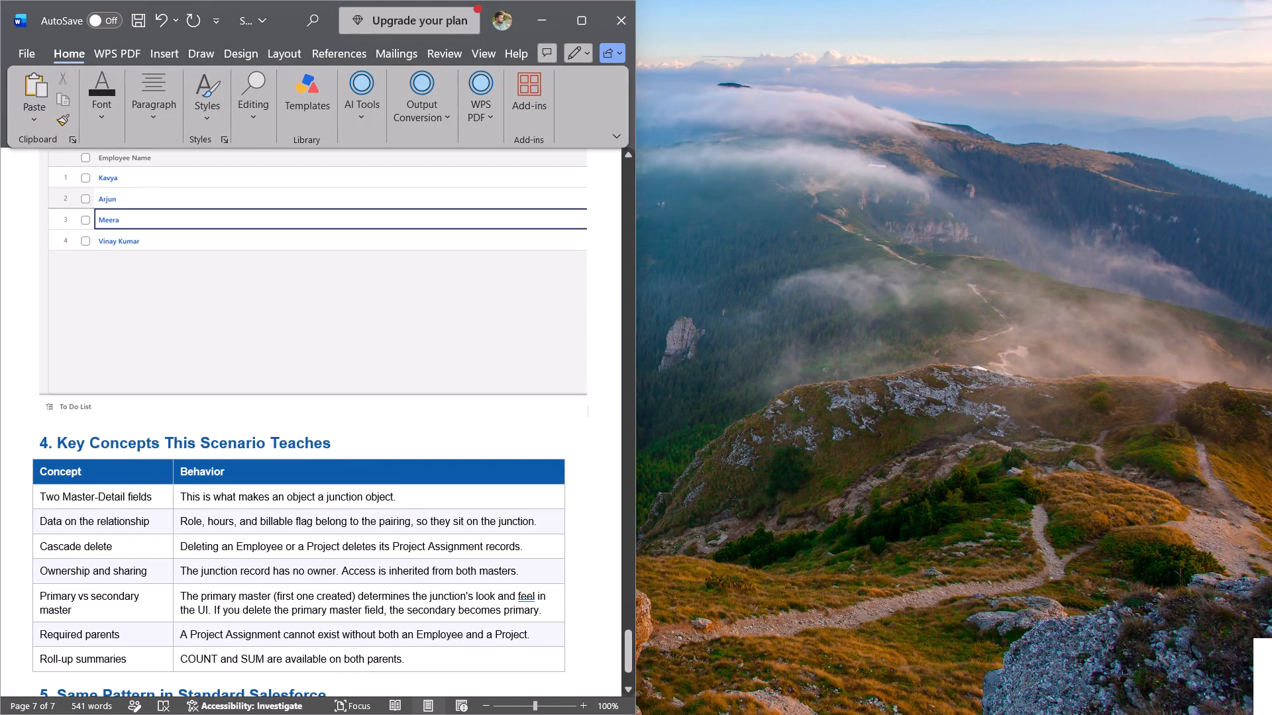
key(Return)
key(ctrl+v)
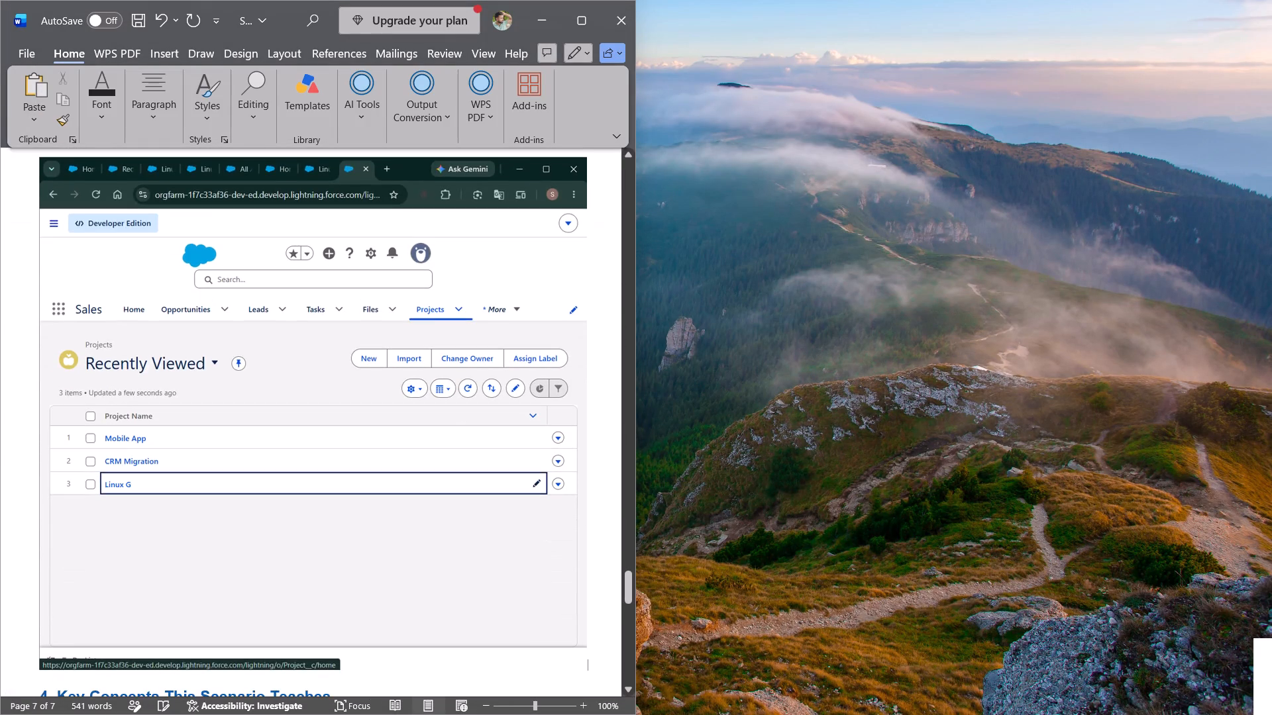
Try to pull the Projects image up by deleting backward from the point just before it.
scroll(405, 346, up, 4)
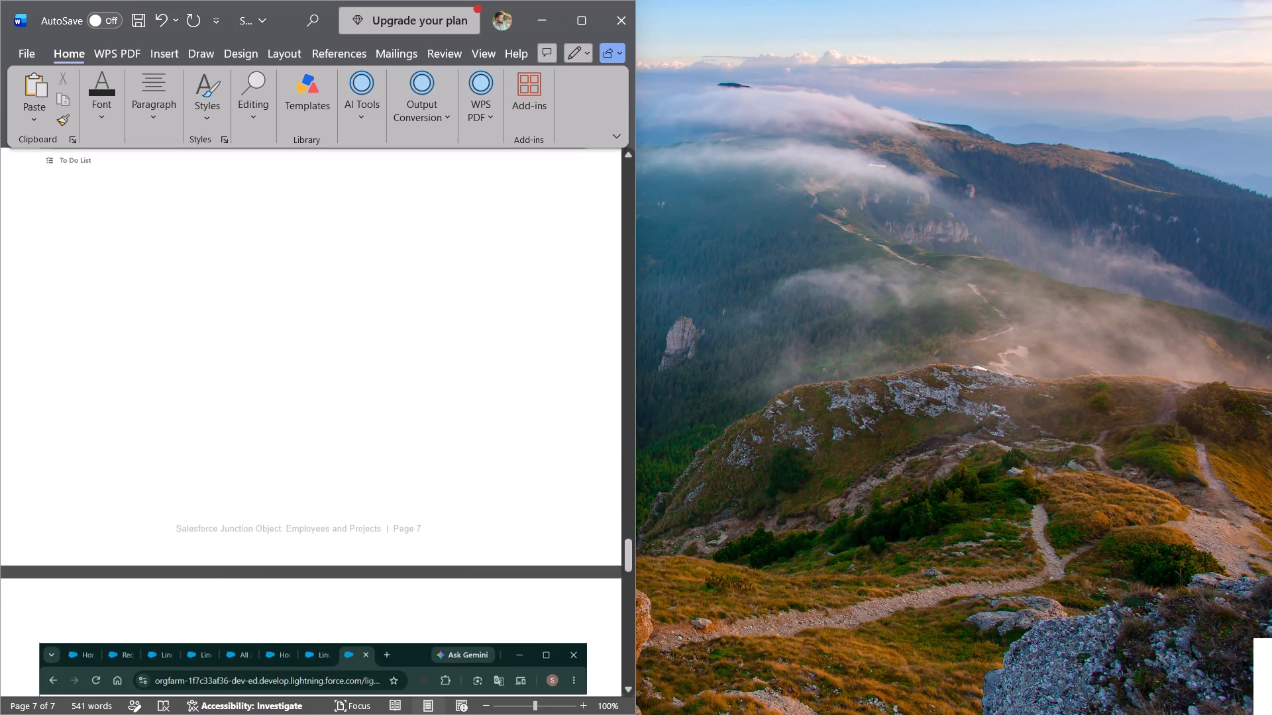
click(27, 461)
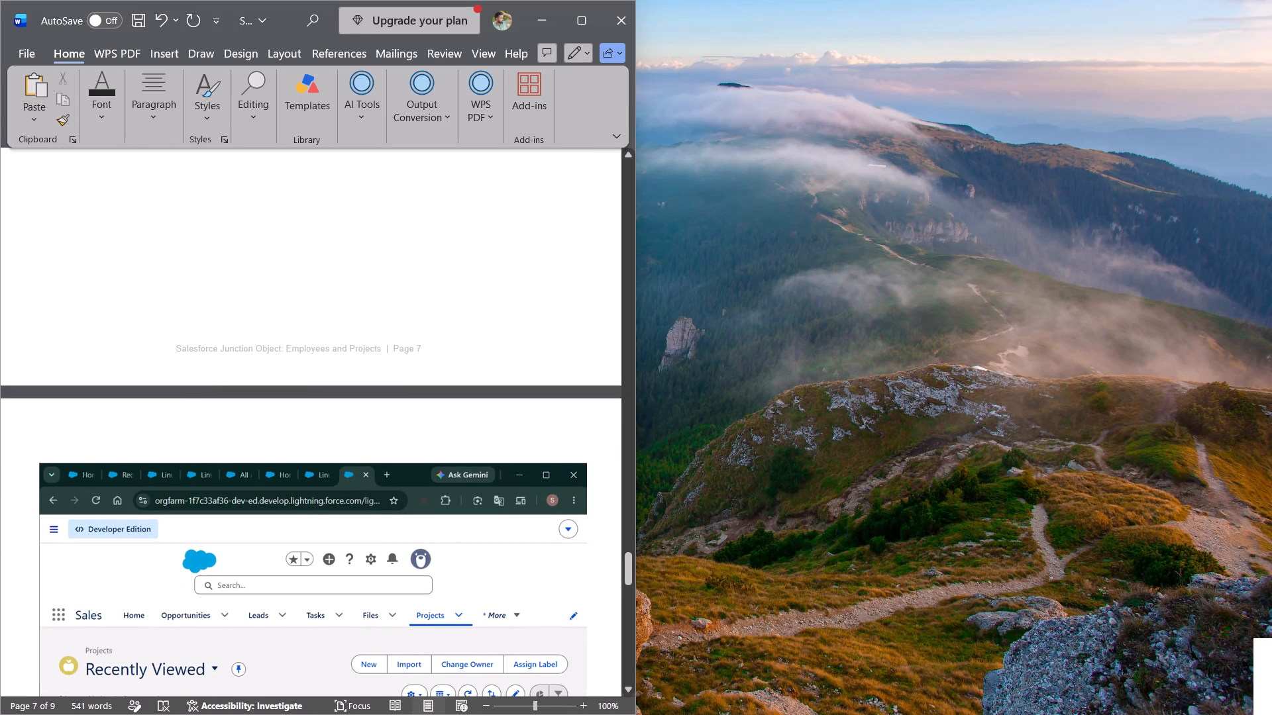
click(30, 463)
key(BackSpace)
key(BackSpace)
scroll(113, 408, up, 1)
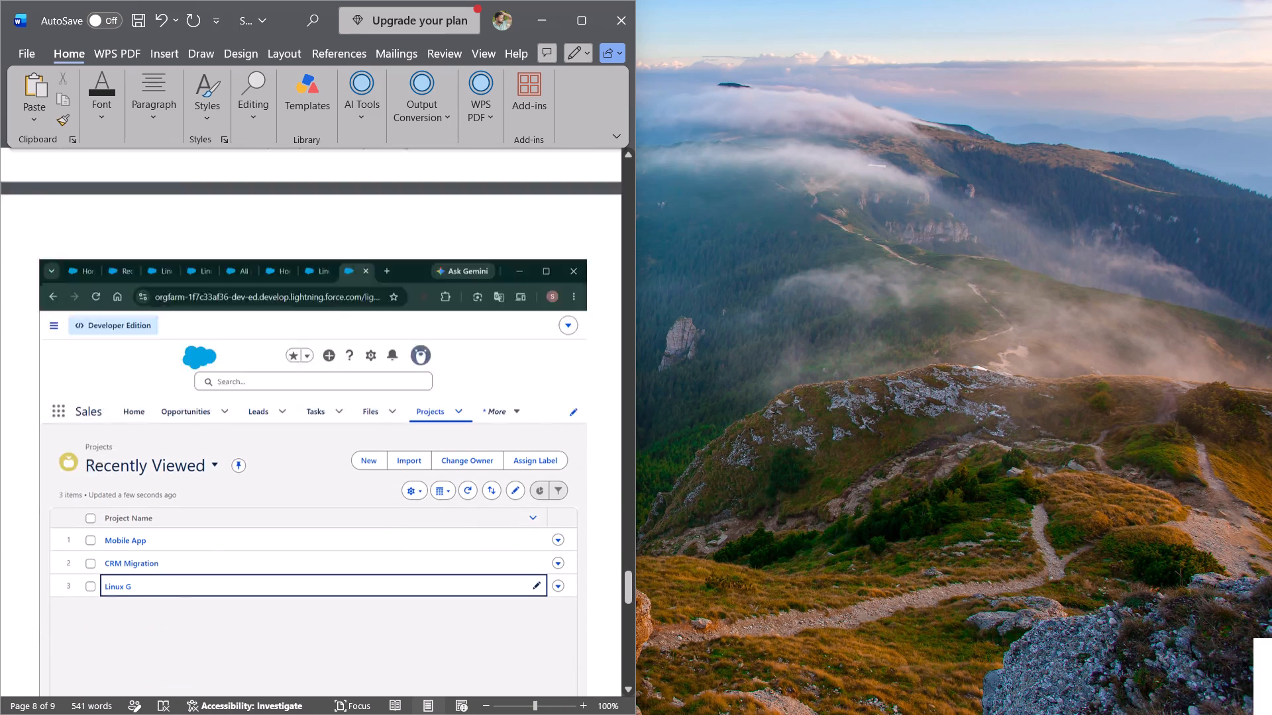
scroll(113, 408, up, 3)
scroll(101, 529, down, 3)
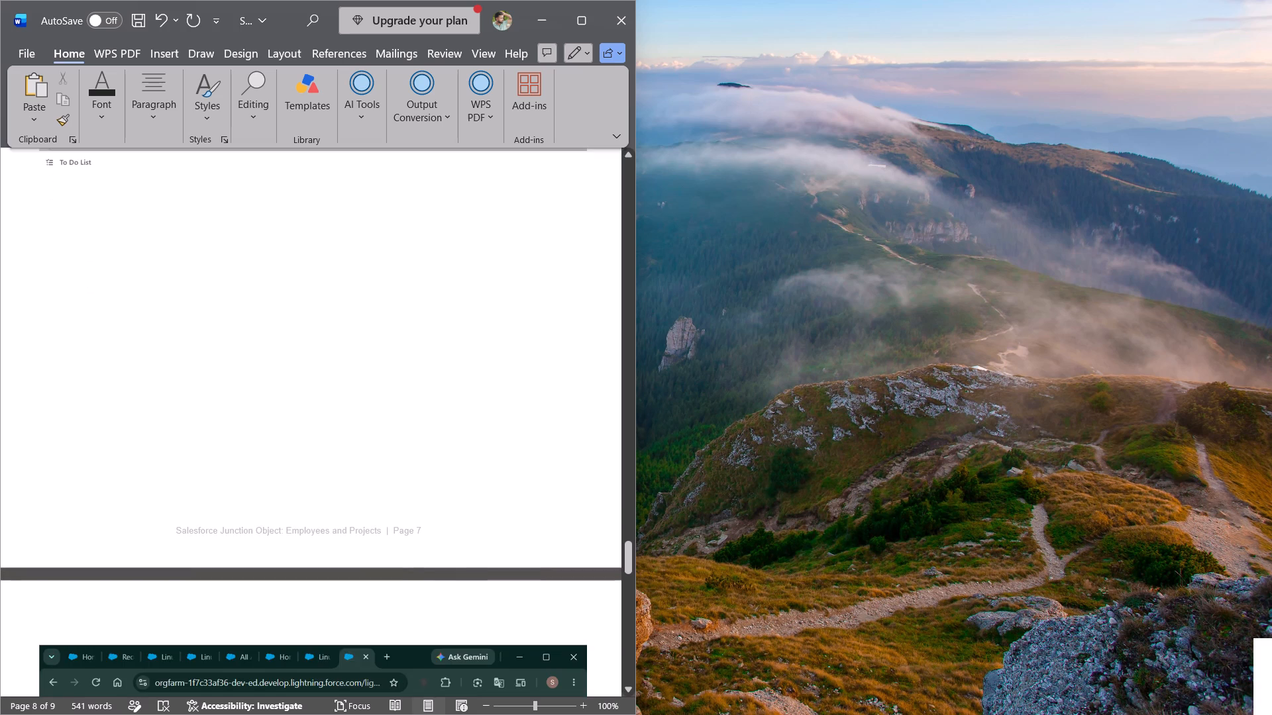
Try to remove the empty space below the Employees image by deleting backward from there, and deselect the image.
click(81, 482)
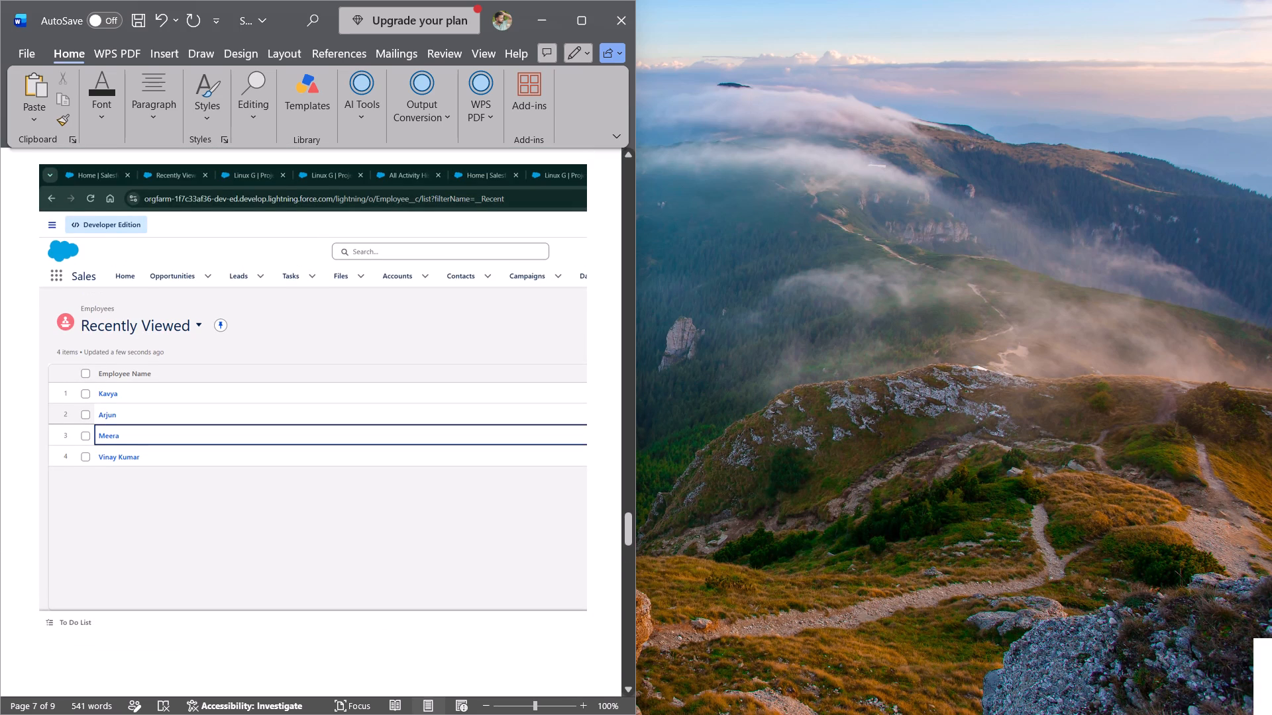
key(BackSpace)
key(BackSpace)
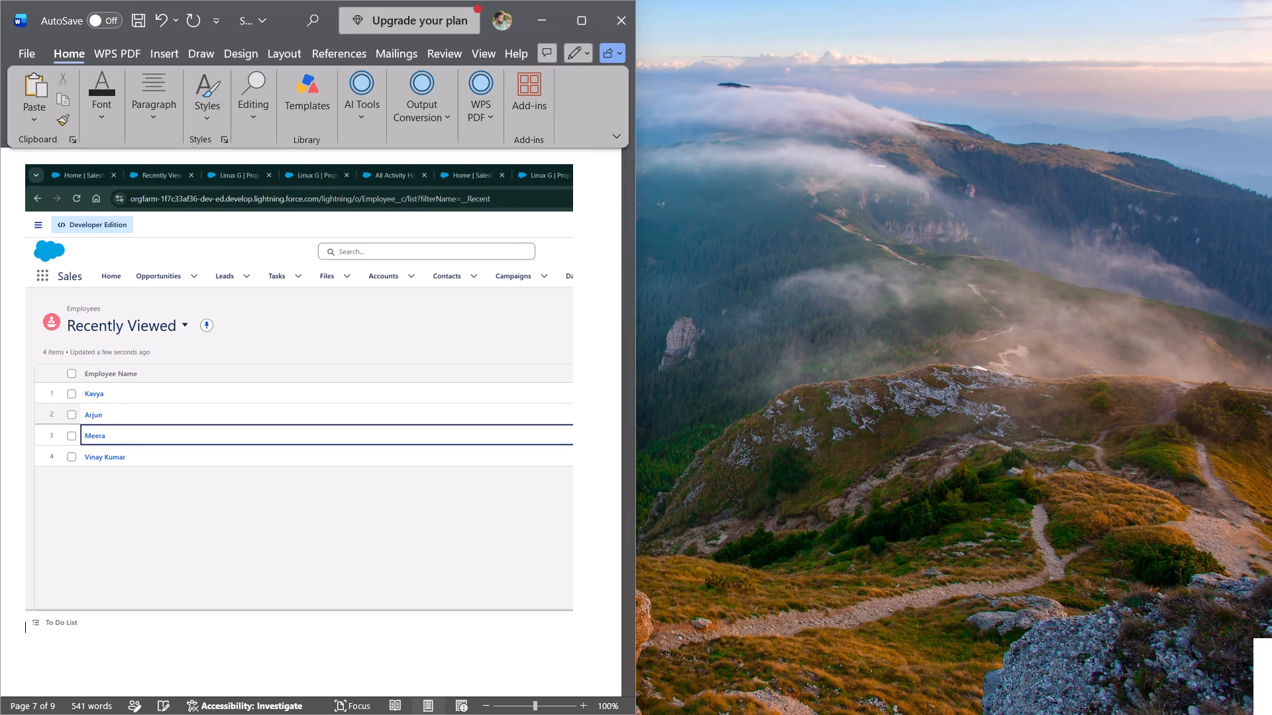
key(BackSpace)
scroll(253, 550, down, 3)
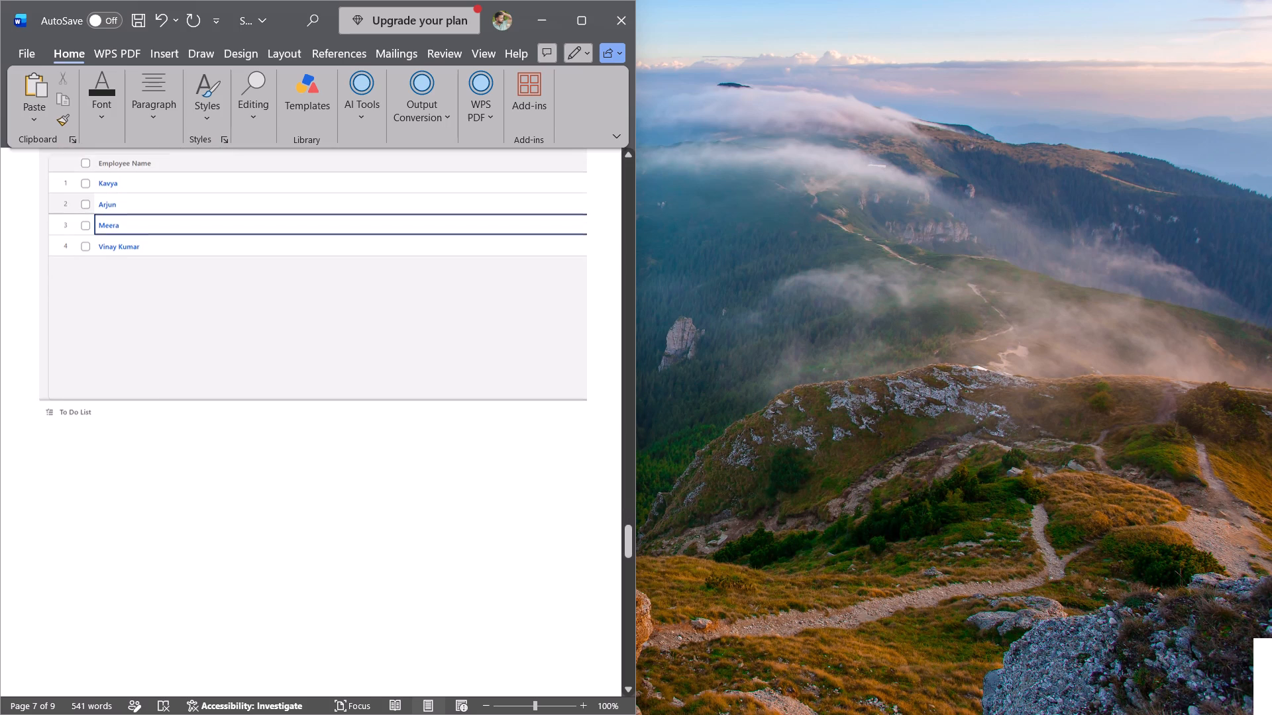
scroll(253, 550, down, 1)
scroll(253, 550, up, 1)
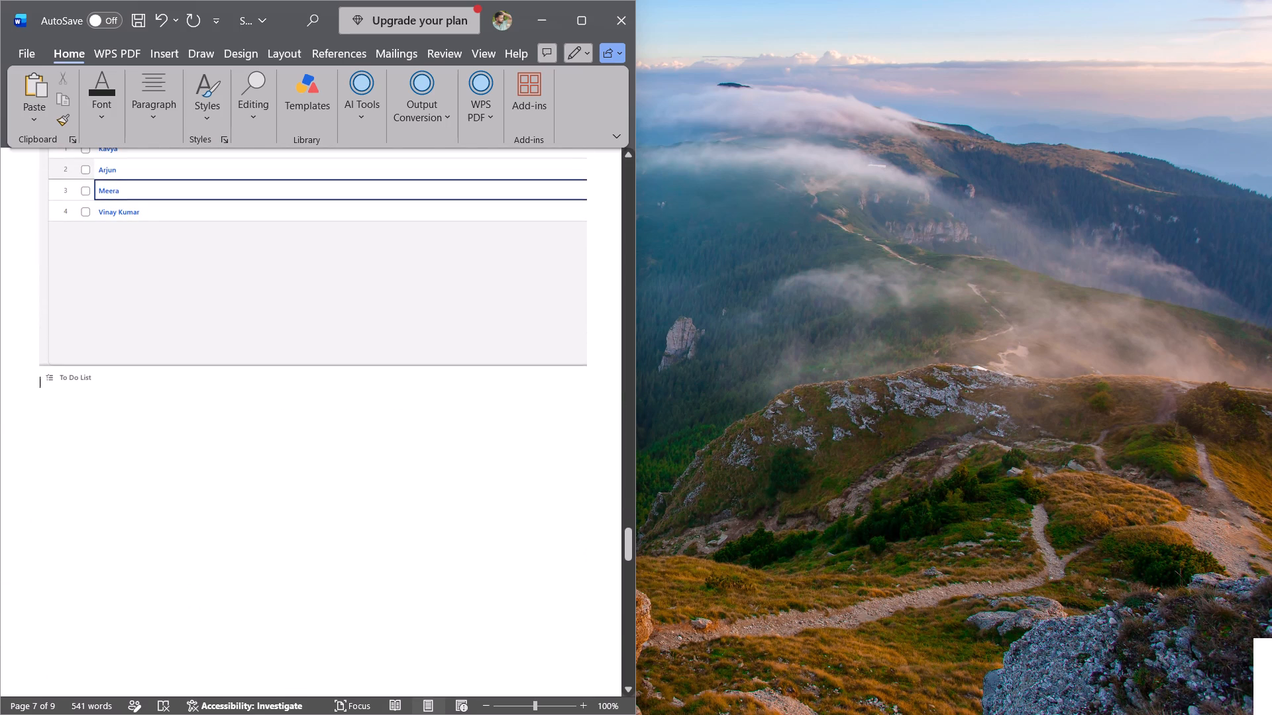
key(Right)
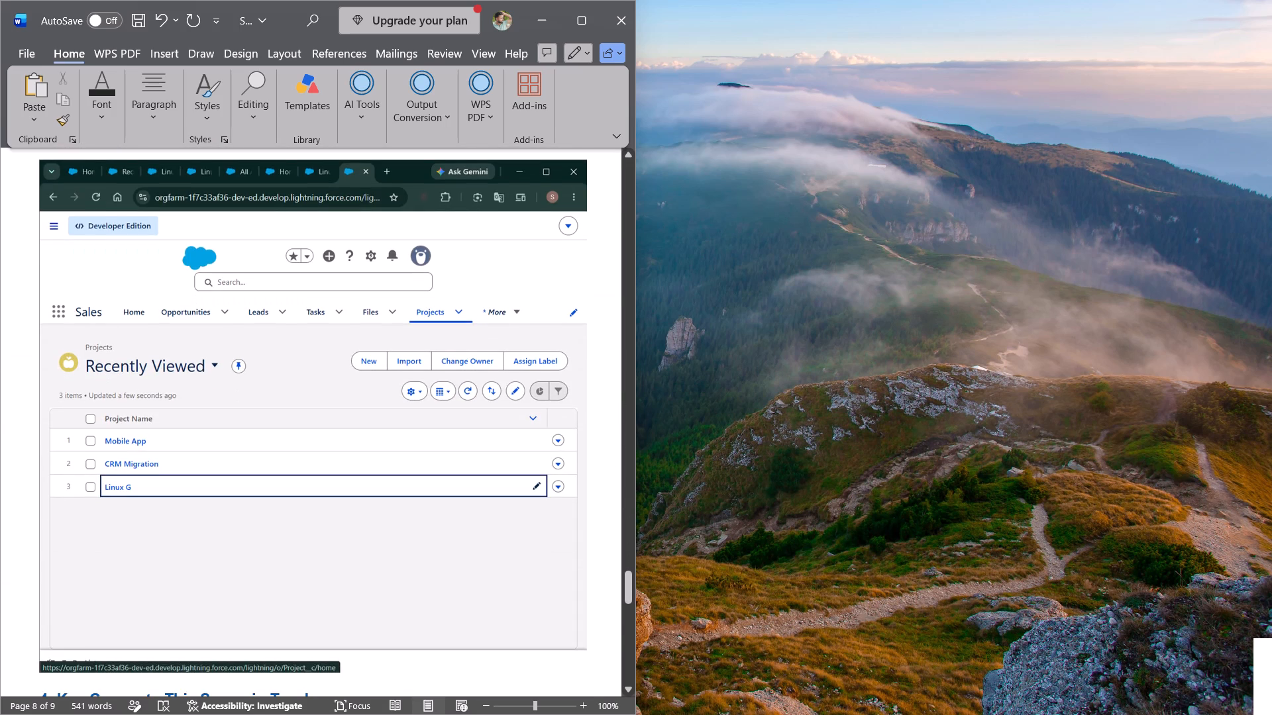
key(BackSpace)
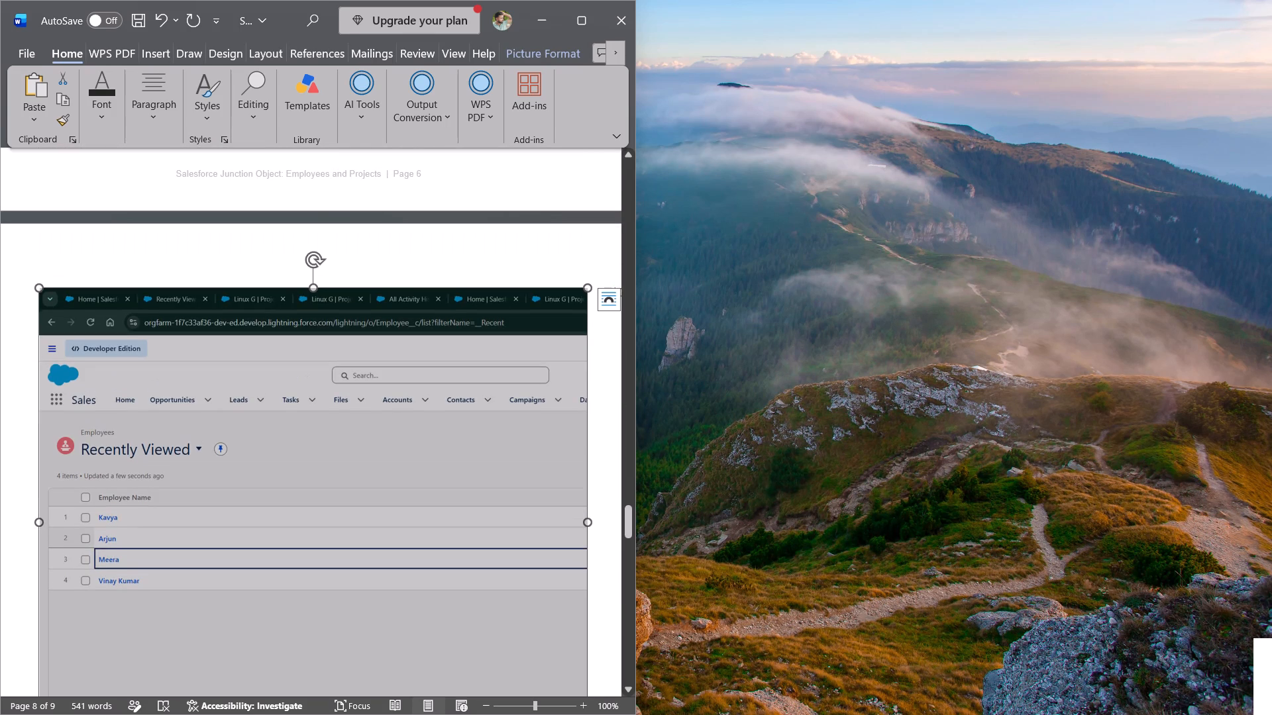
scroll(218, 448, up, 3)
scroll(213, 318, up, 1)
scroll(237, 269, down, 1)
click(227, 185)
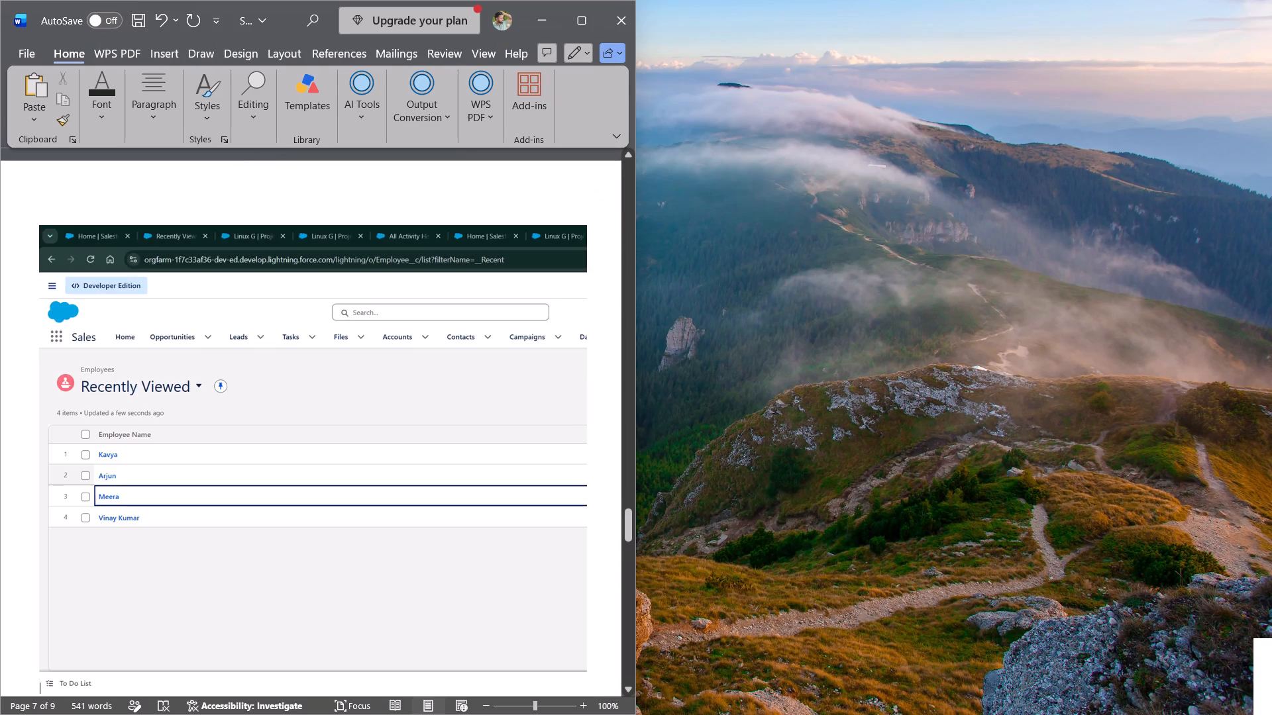
Review the document from the Employees image through the Projects image and section 4 to the section 5 bullets.
scroll(225, 208, up, 5)
scroll(225, 208, down, 2)
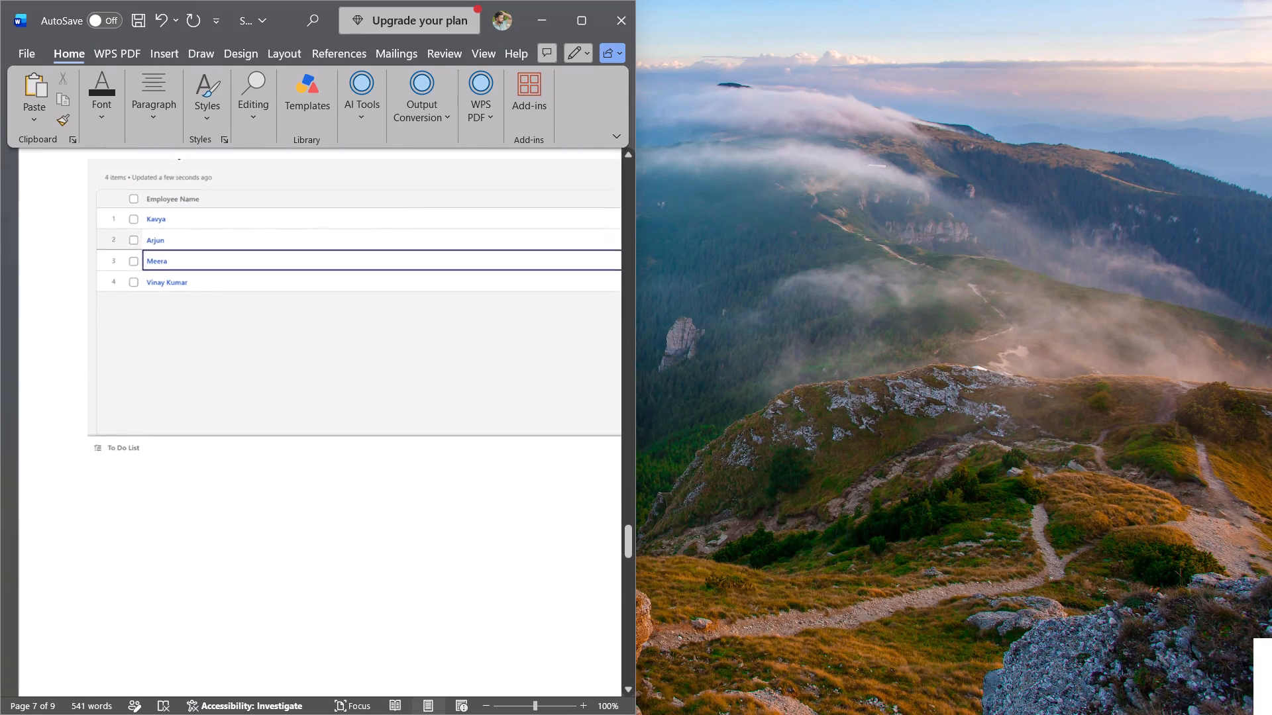
scroll(225, 208, left, 1)
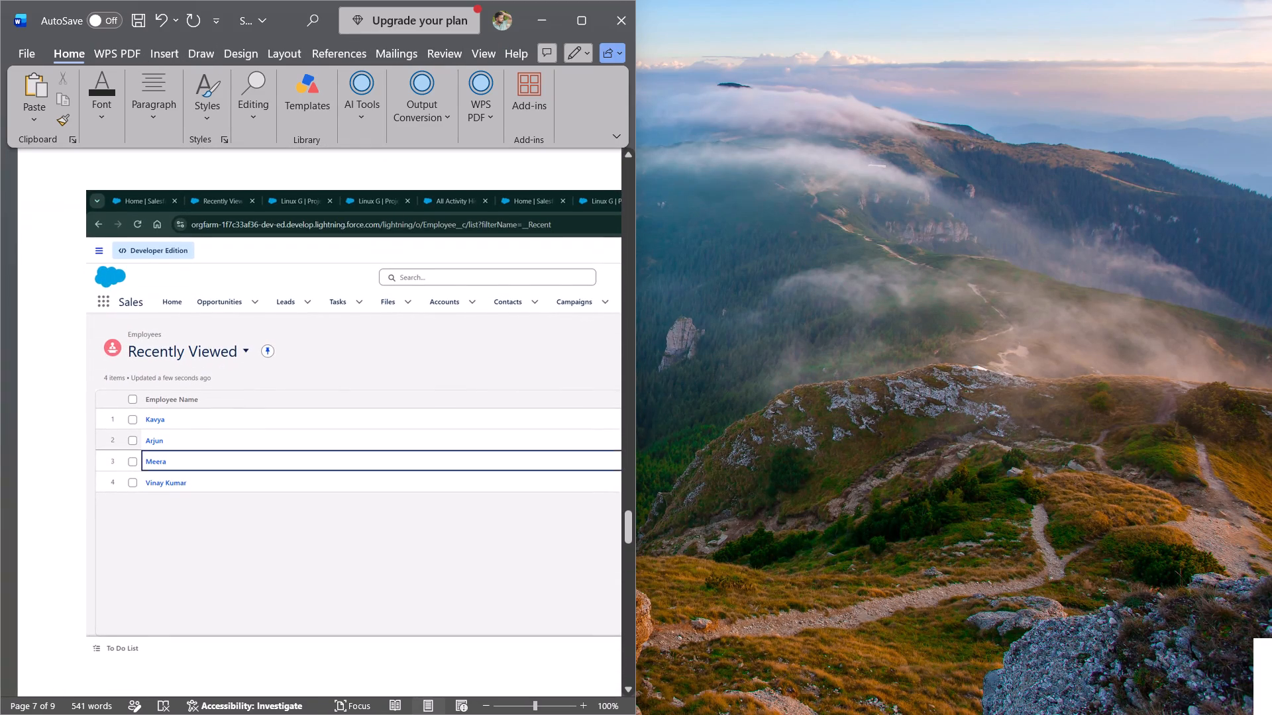
scroll(225, 208, left, 1)
scroll(182, 452, down, 6)
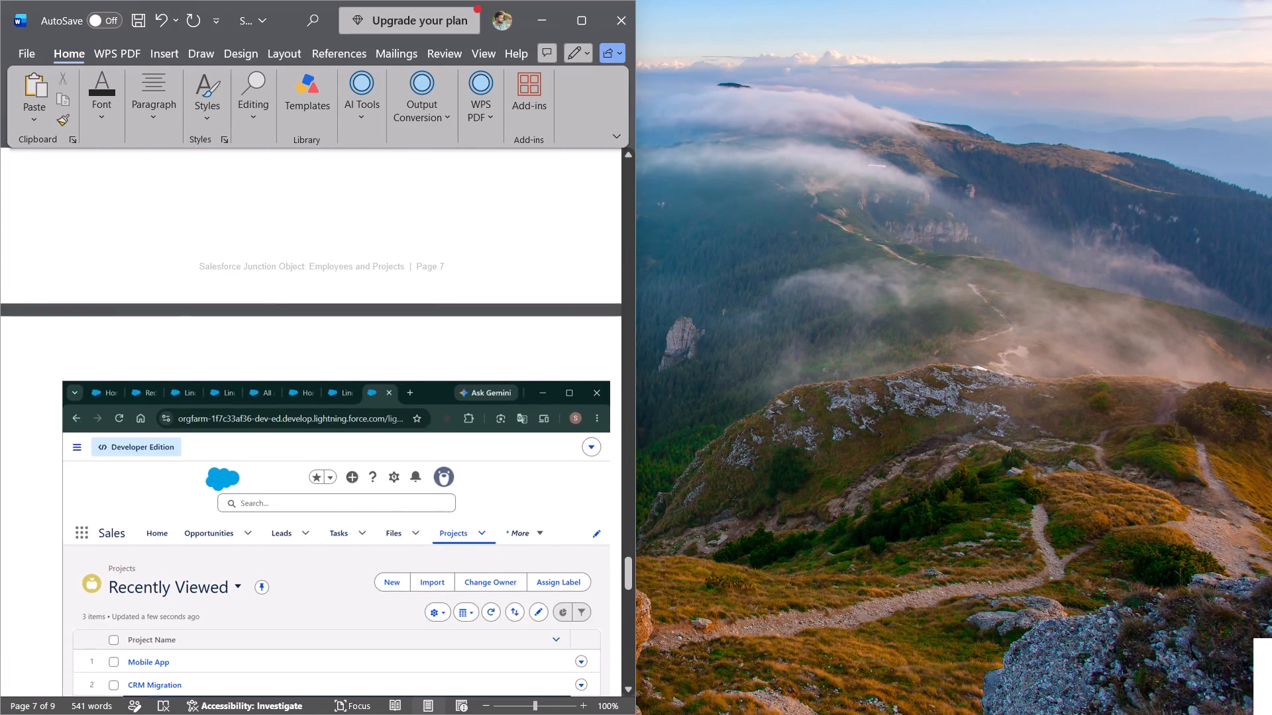
scroll(182, 452, down, 1)
scroll(182, 452, left, 1)
scroll(182, 452, down, 2)
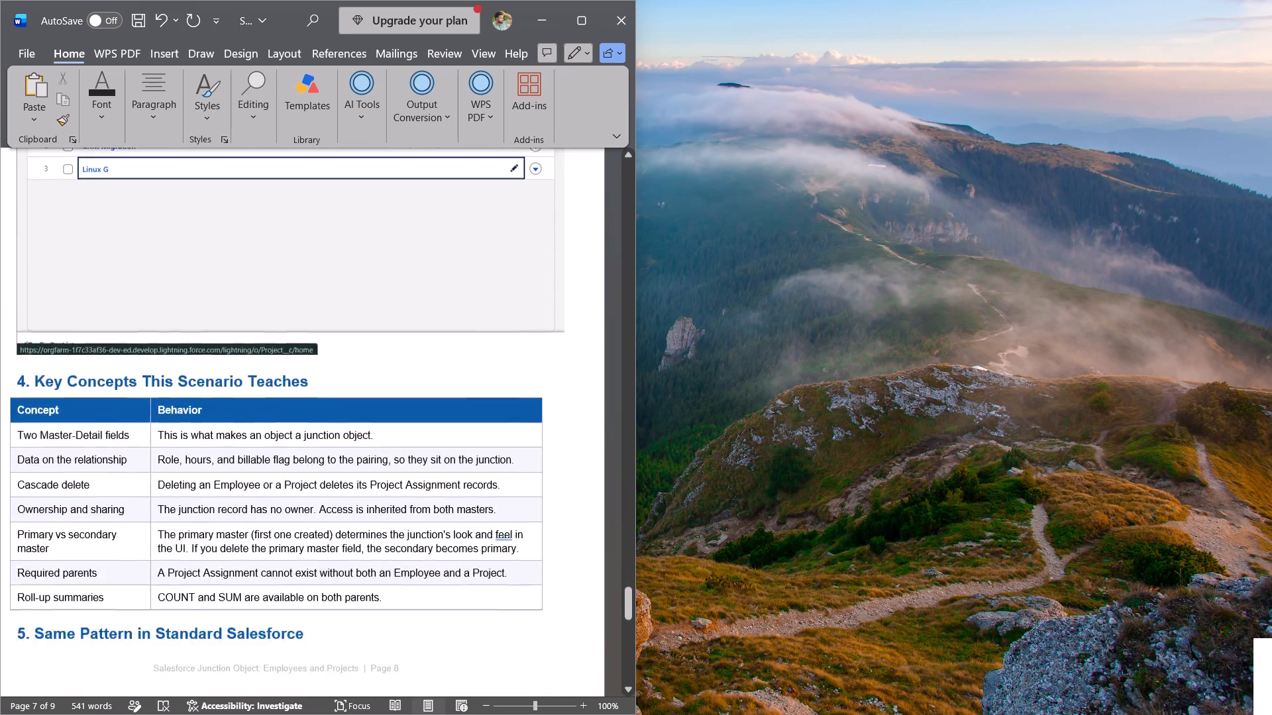
scroll(182, 452, down, 3)
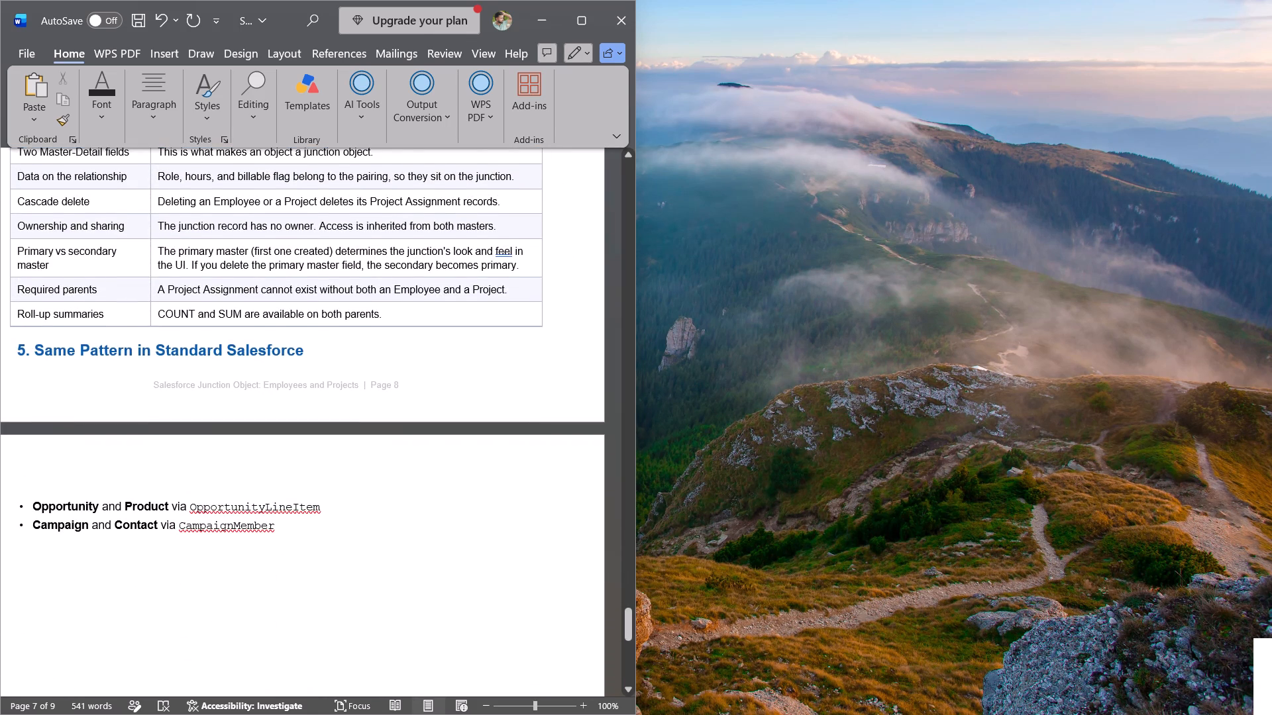
scroll(236, 352, down, 1)
scroll(214, 436, down, 1)
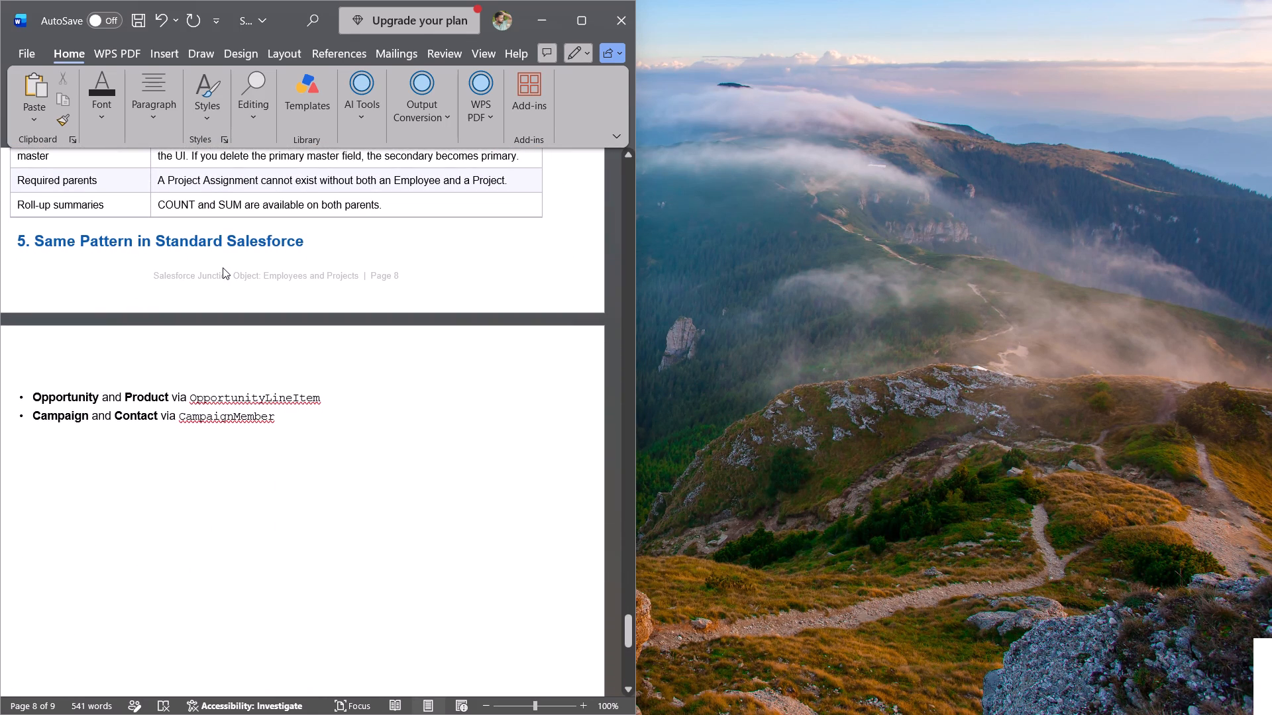
scroll(269, 348, down, 1)
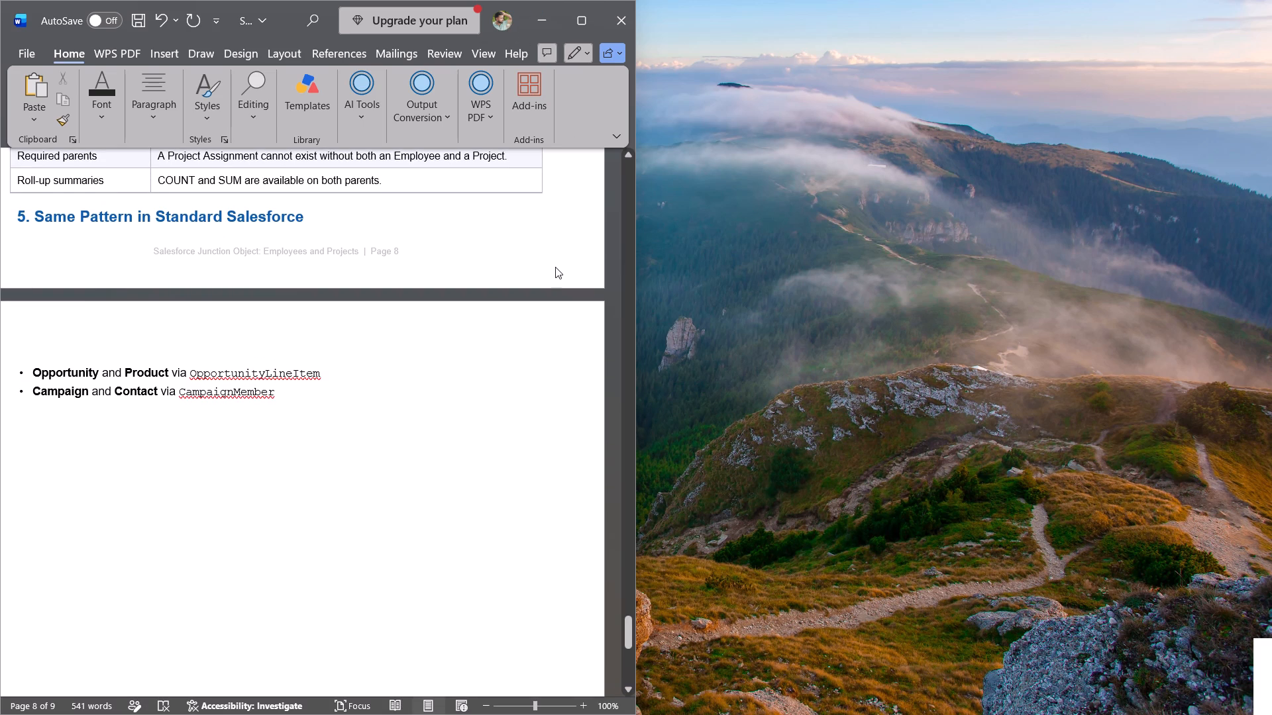
Save the document.
key(ctrl+s)
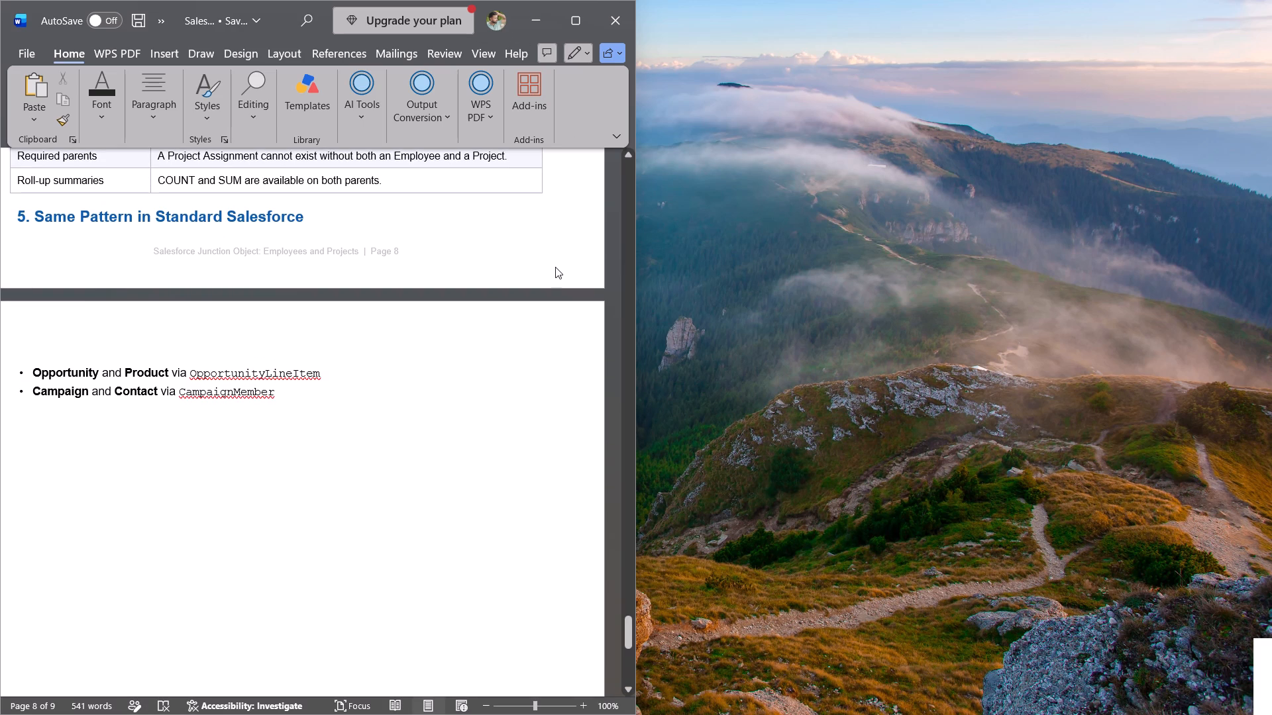
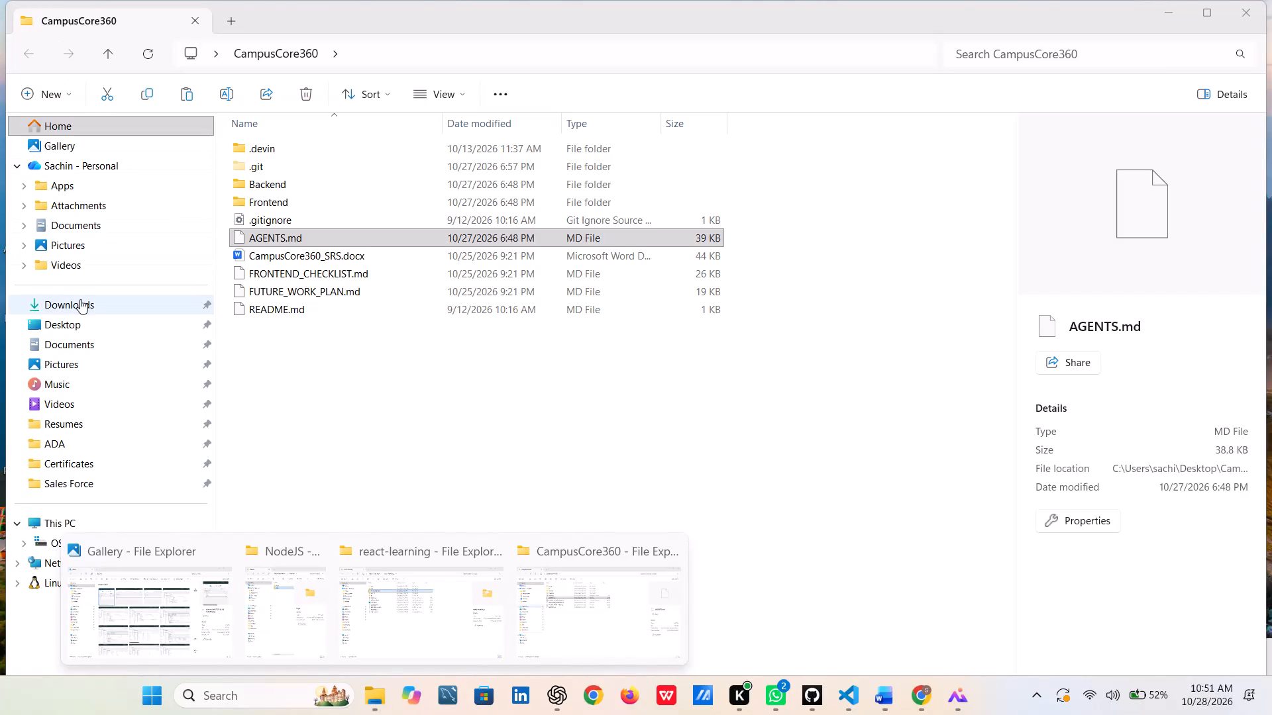
Open the Downloads folder in File Explorer to locate the saved Salesforce junction object document.
click(91, 313)
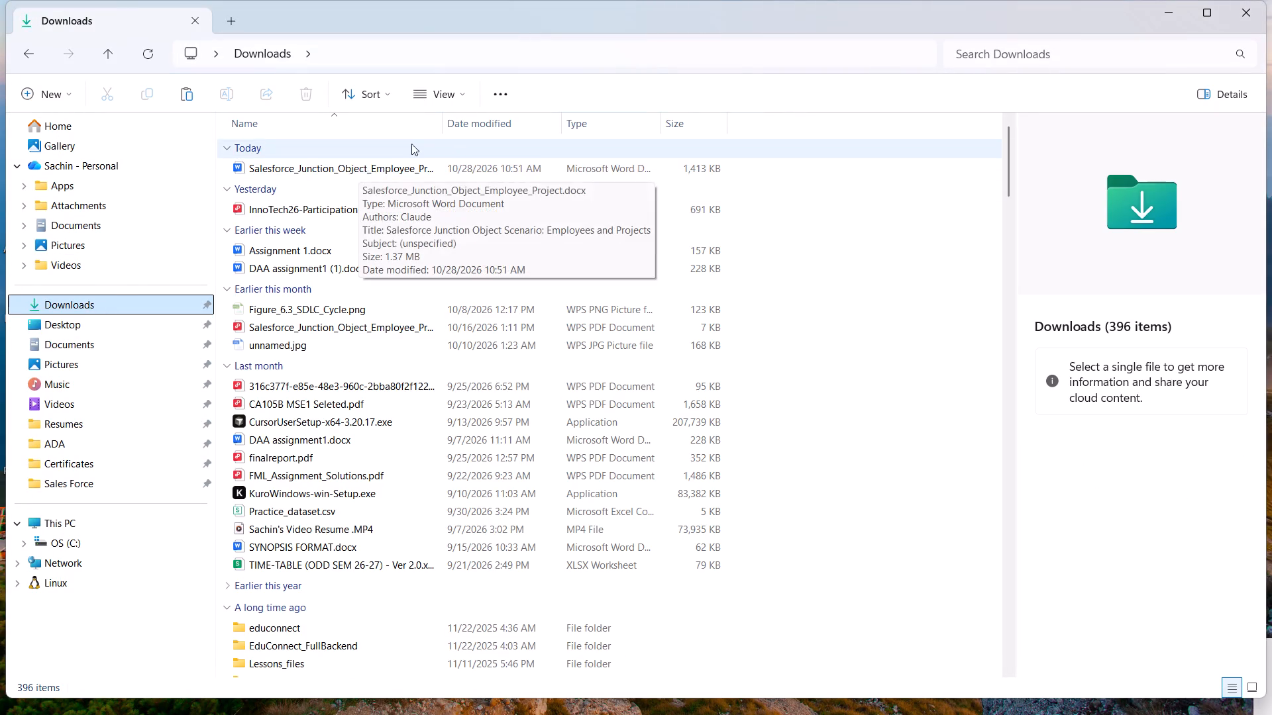
Bring up Salesforce_Junction_Object_Employee_Project.docx from Downloads, close its Word window, and leave the file selected in the folder.
click(370, 166)
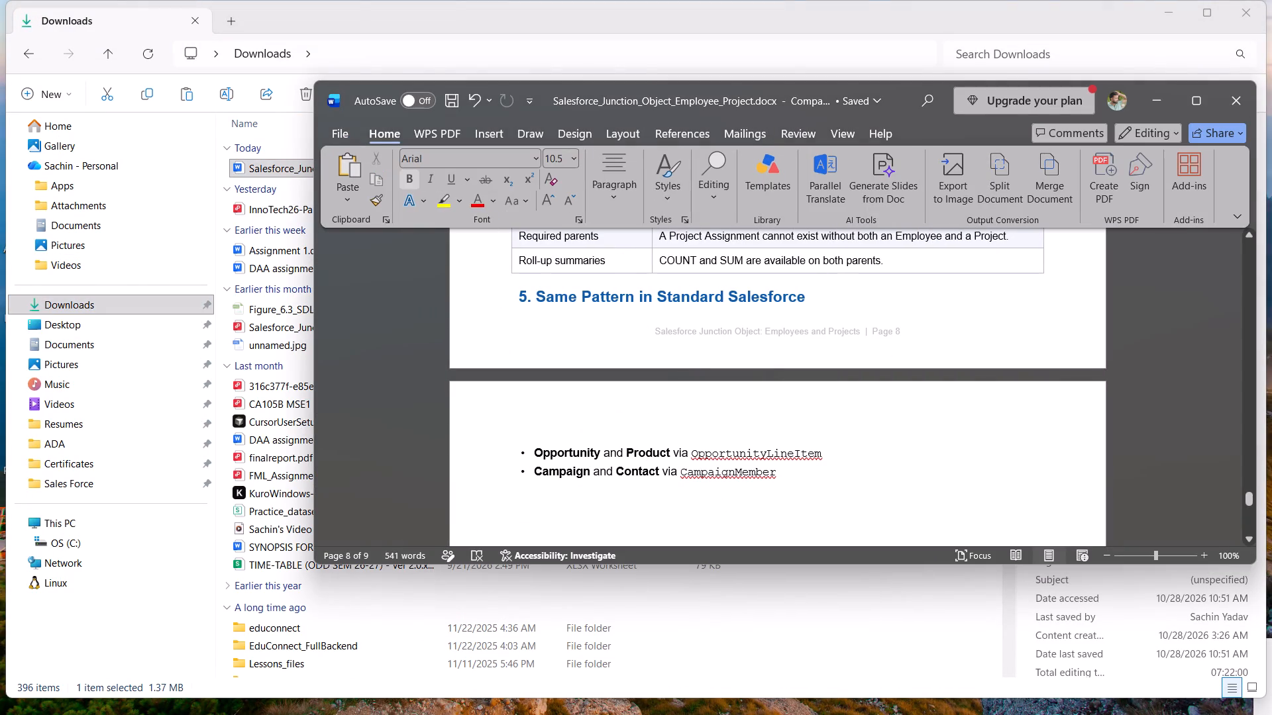
click(1246, 102)
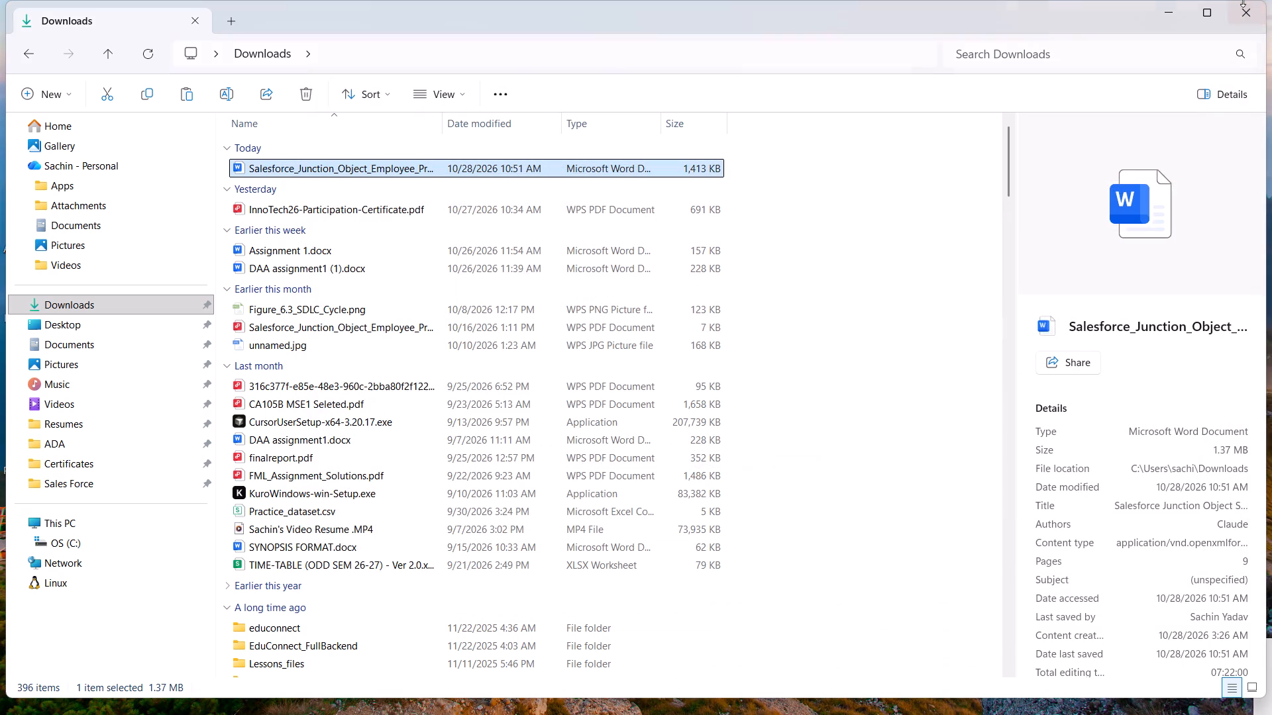
click(487, 174)
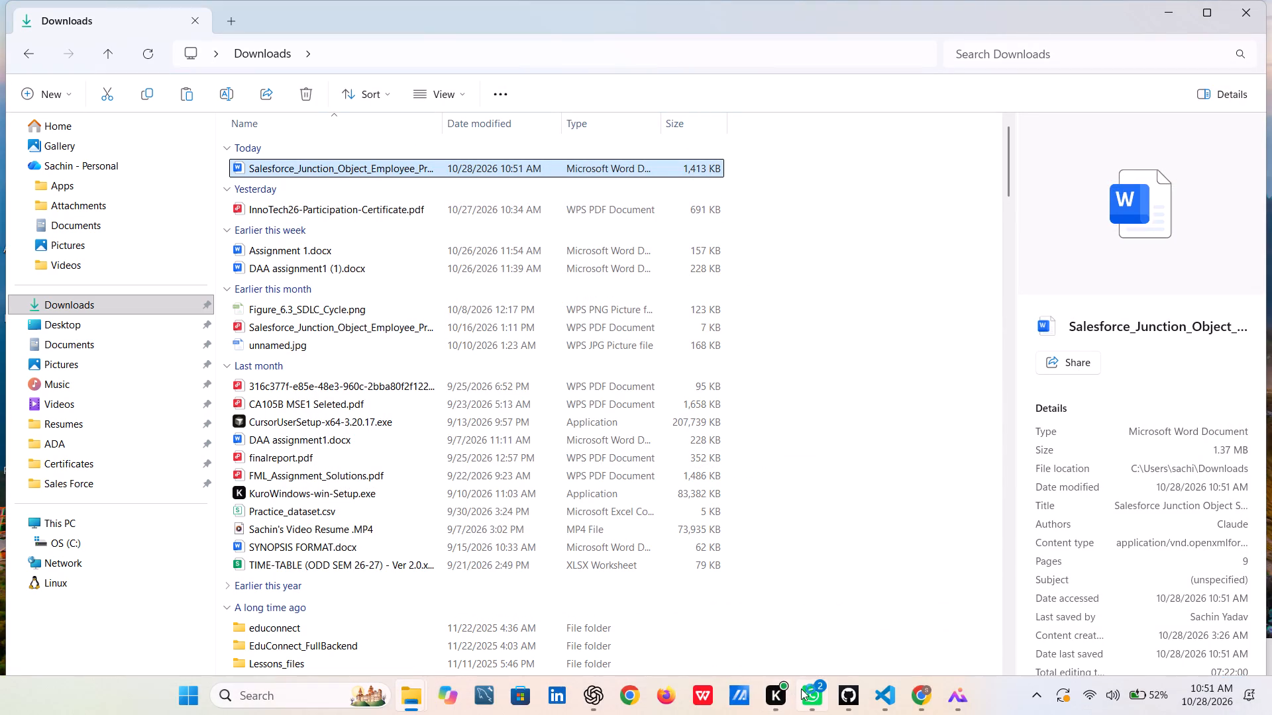
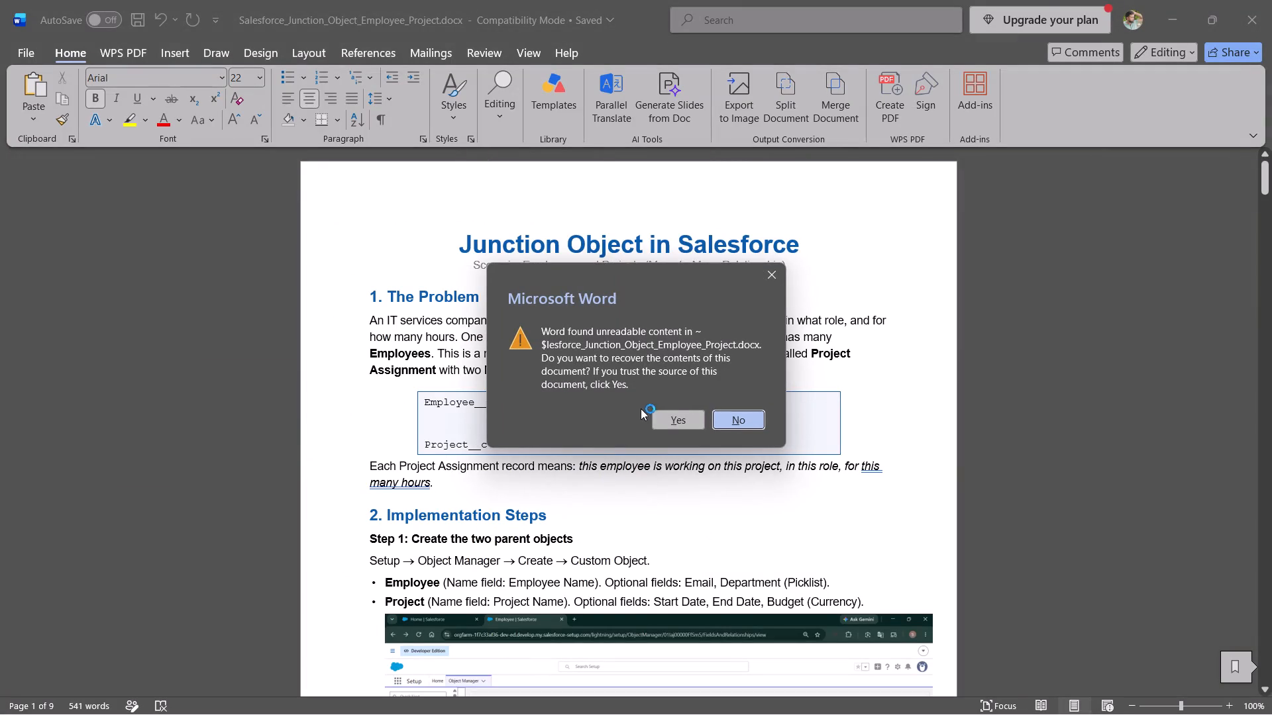
Decline recovering the unreadable temporary copy of Salesforce_Junction_Object_Employee_Project.docx, and close the open junction object document.
click(734, 415)
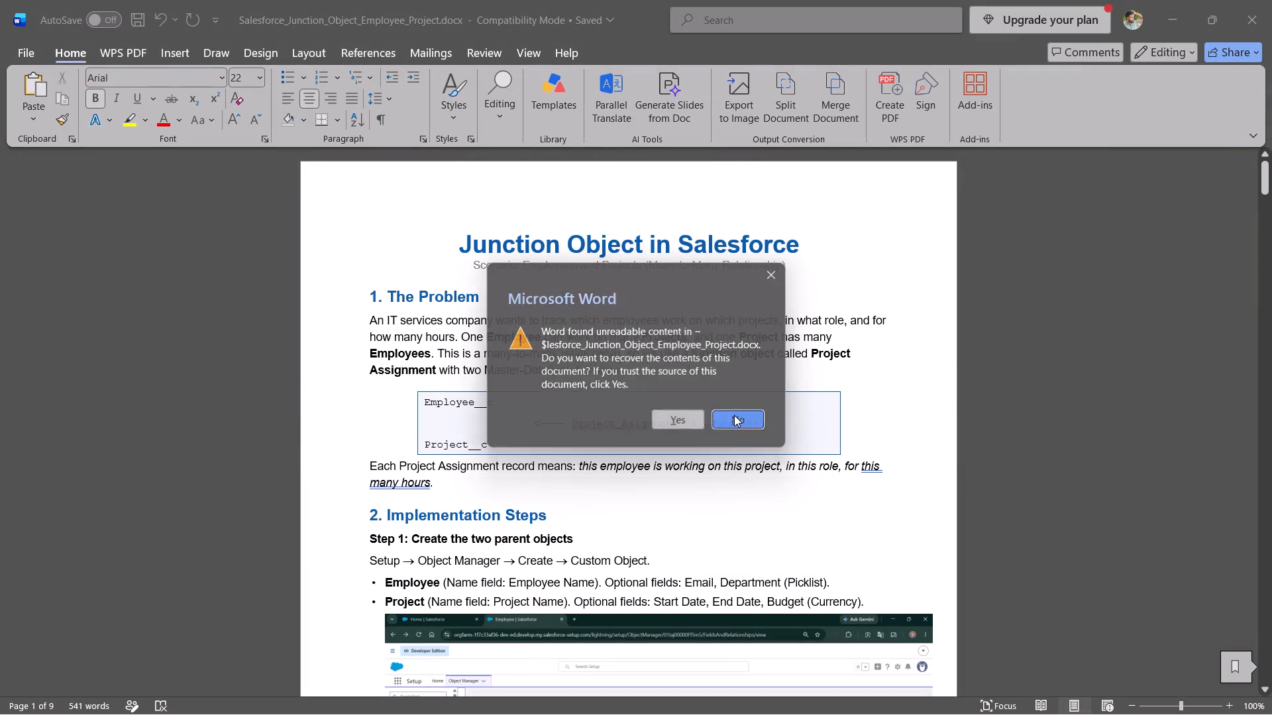
click(733, 447)
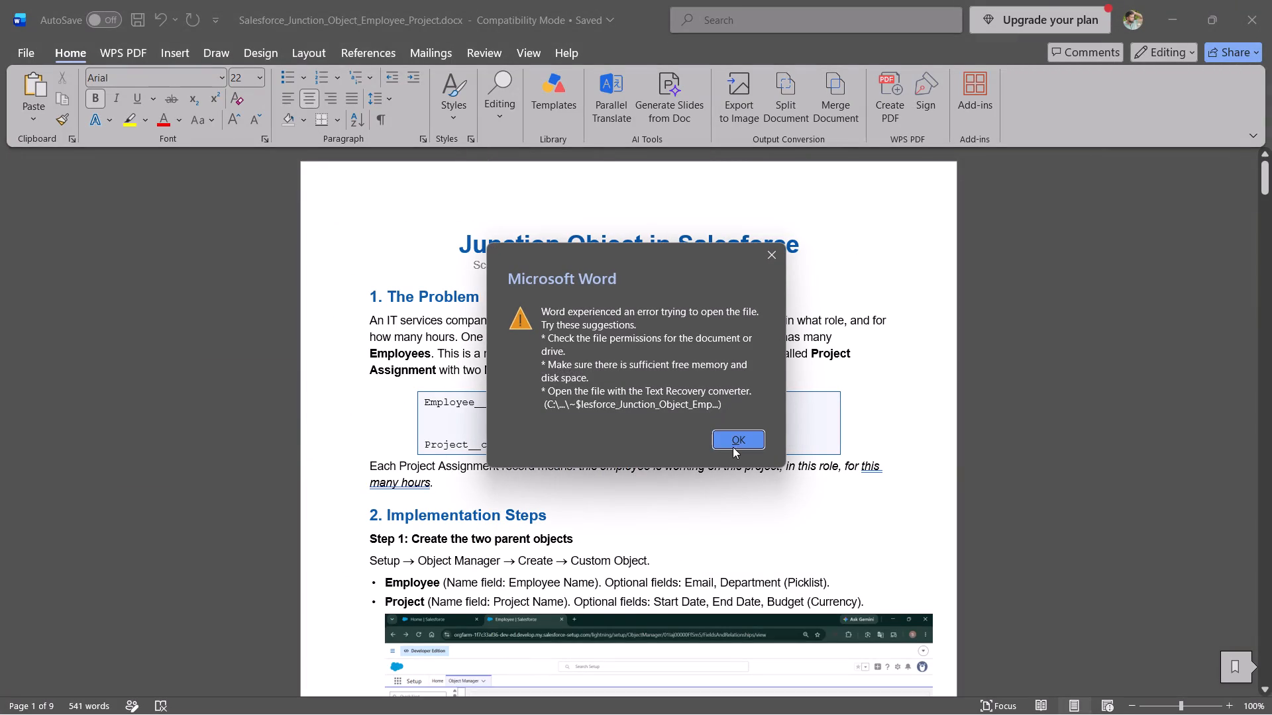
click(1236, 14)
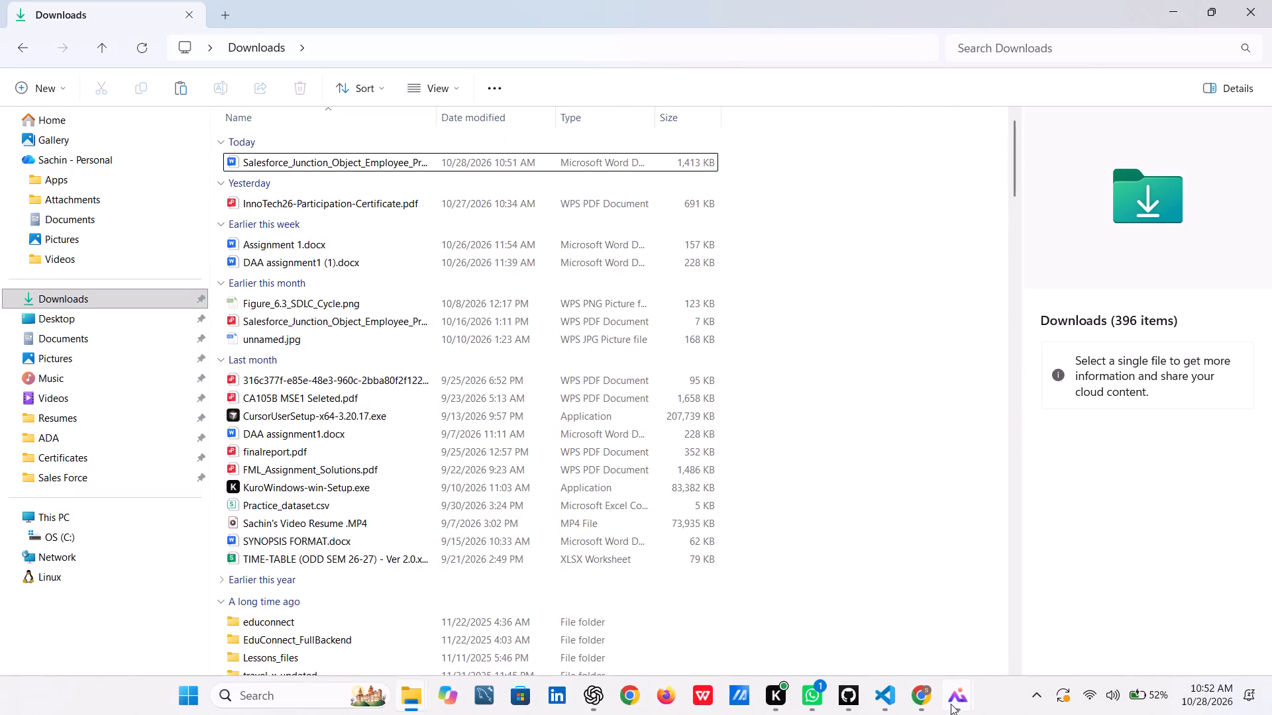
Open the saved Salesforce junction object document in Word, review its pages through to the end, and minimize it.
double_click(385, 167)
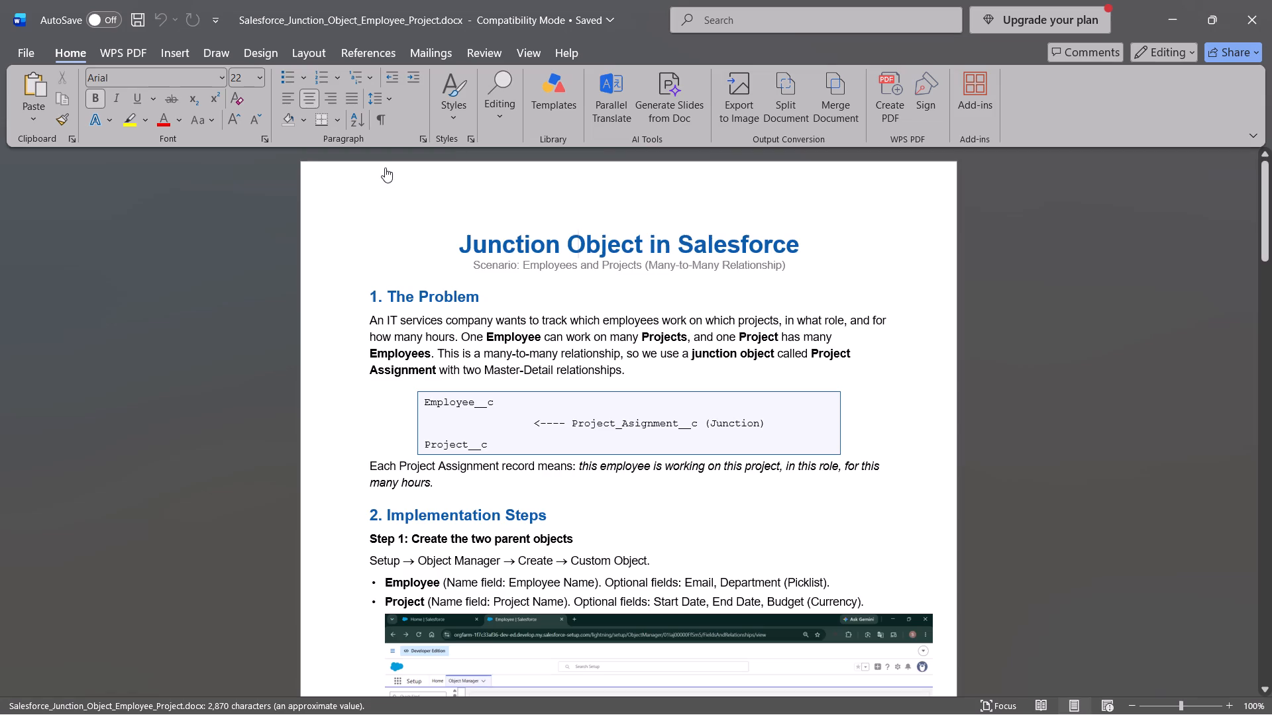
scroll(525, 522, down, 4)
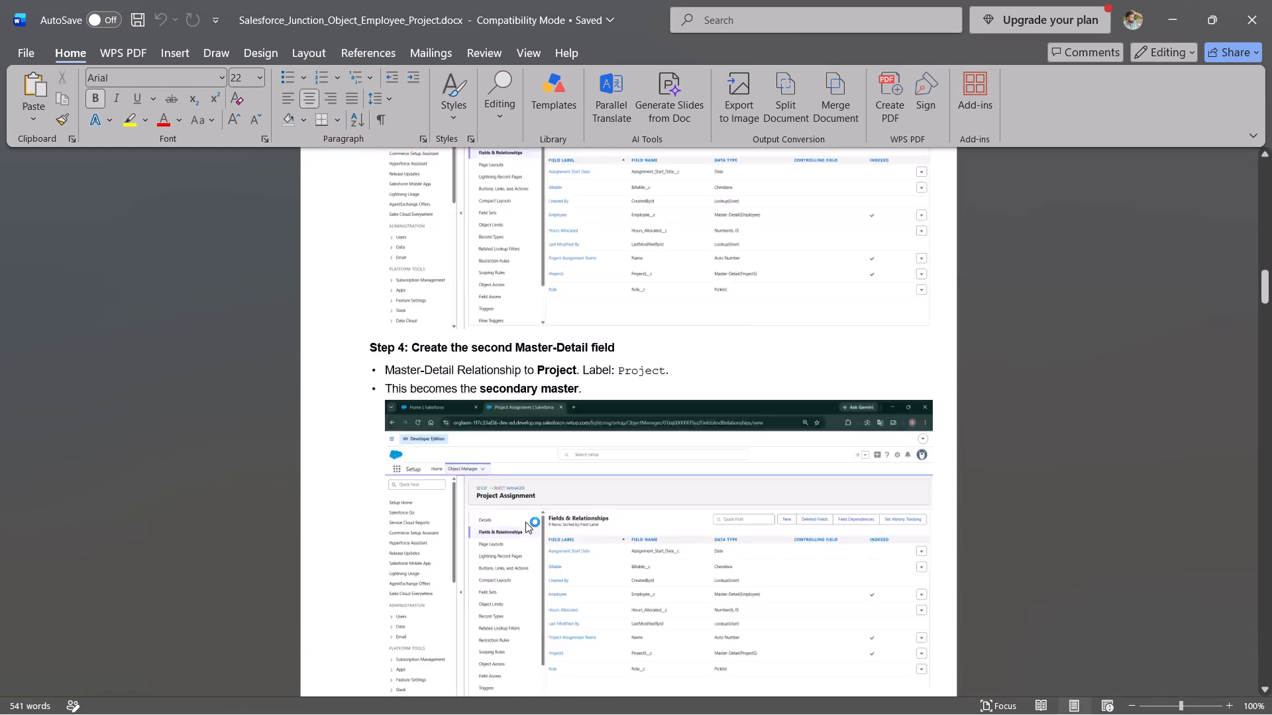
scroll(525, 522, down, 5)
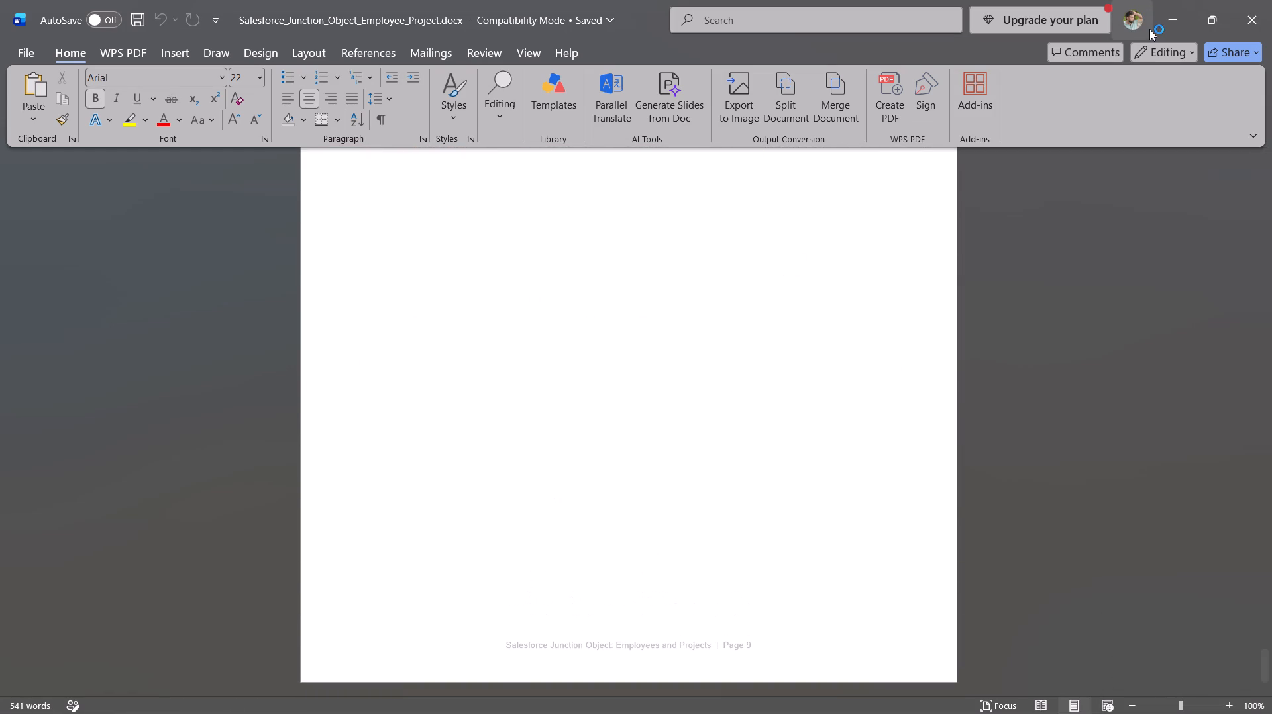
click(1163, 20)
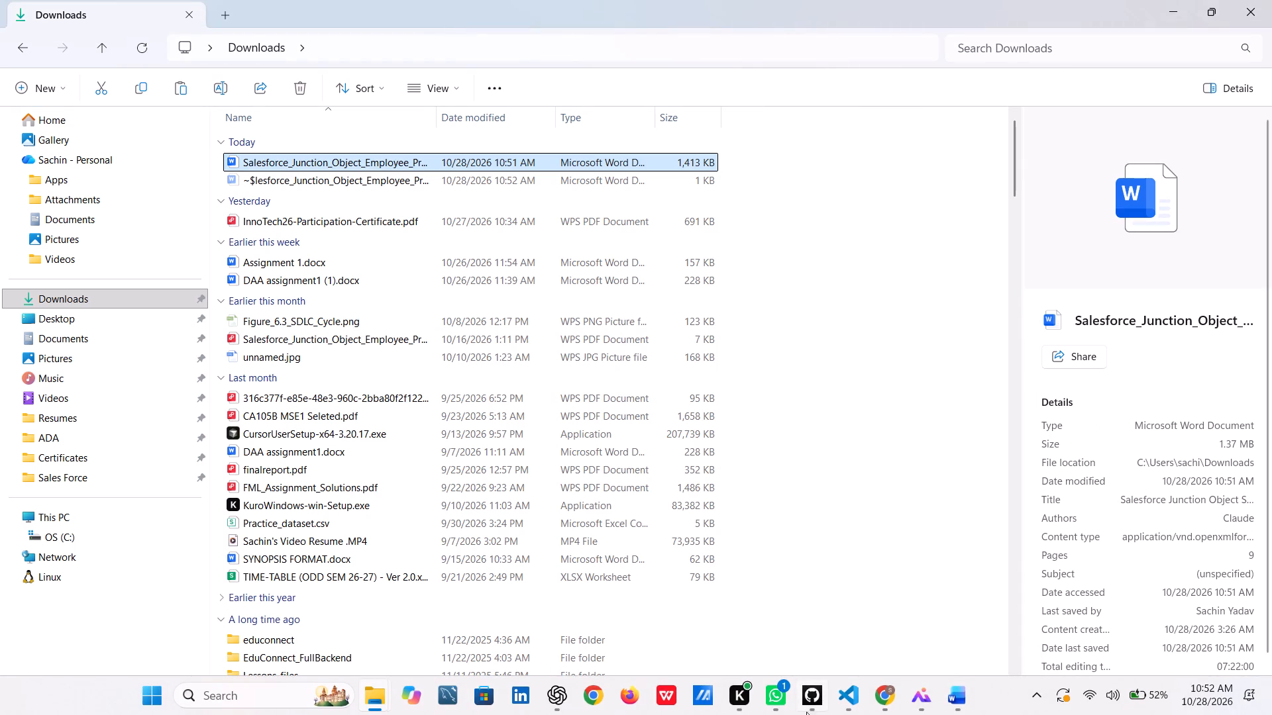
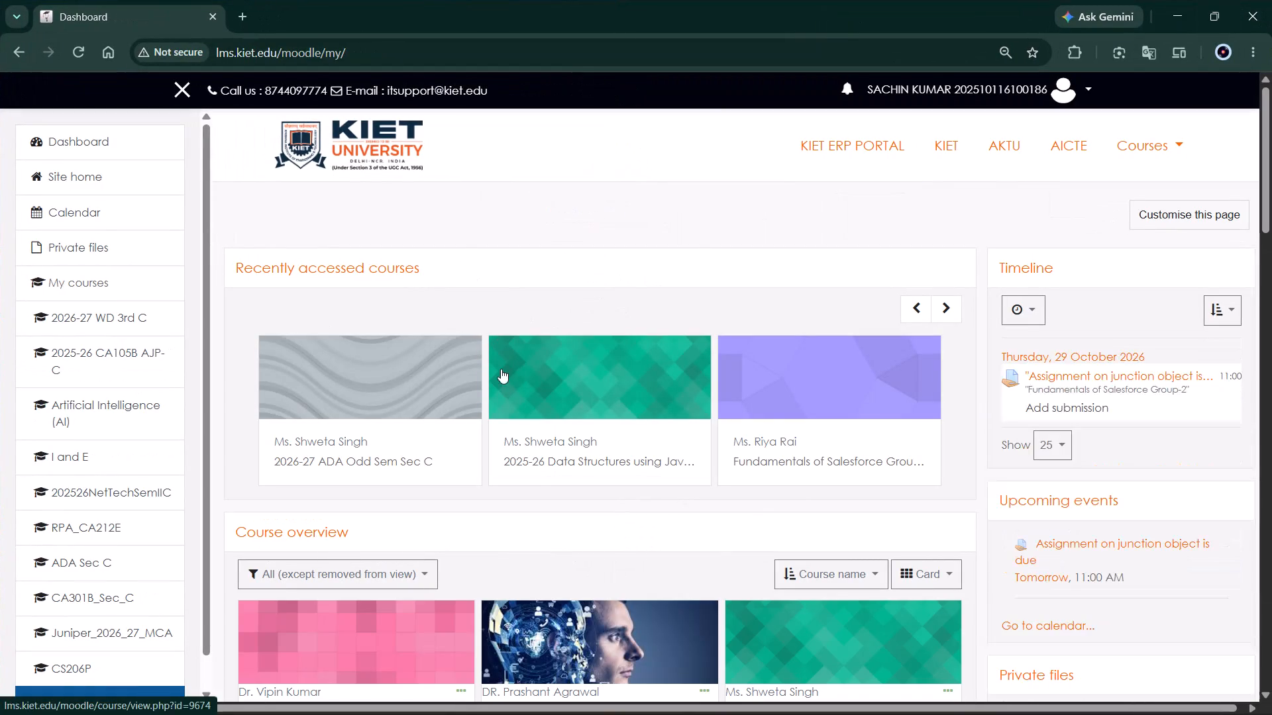
Open the Fundamentals of Salesforce Group-2 course and start a submission for "Assignment on junction object".
scroll(567, 546, down, 1)
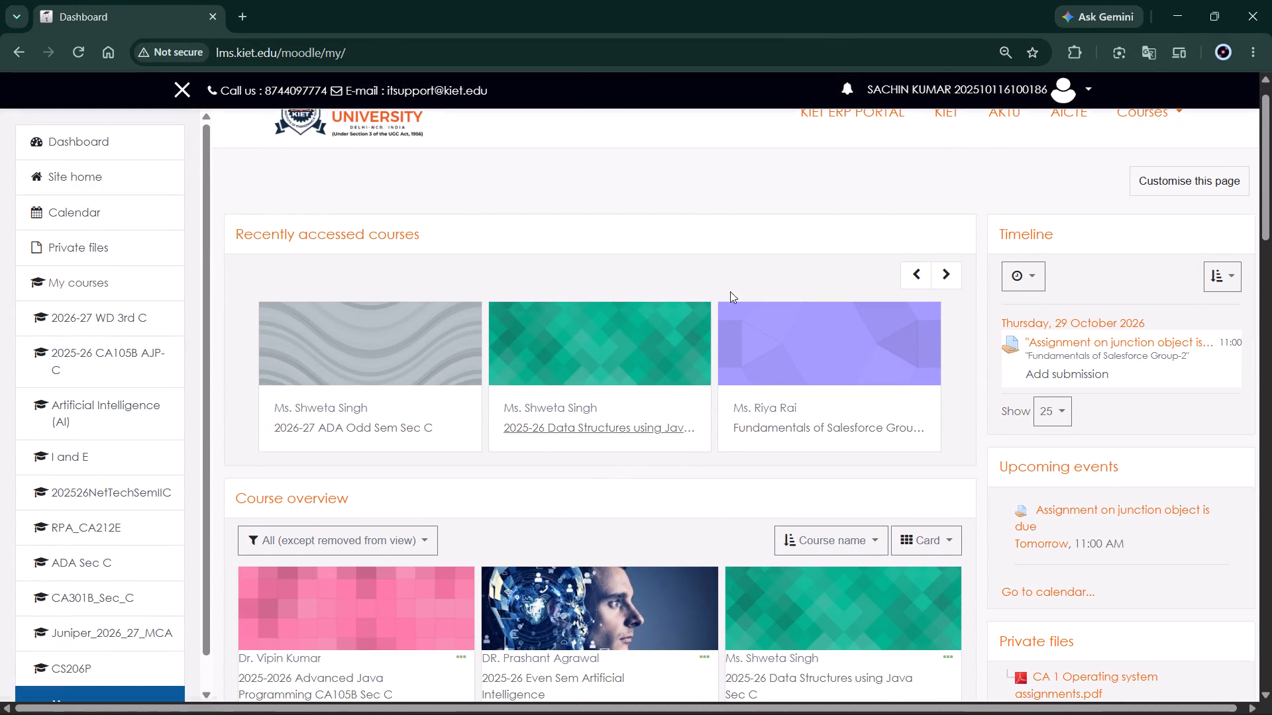
click(773, 341)
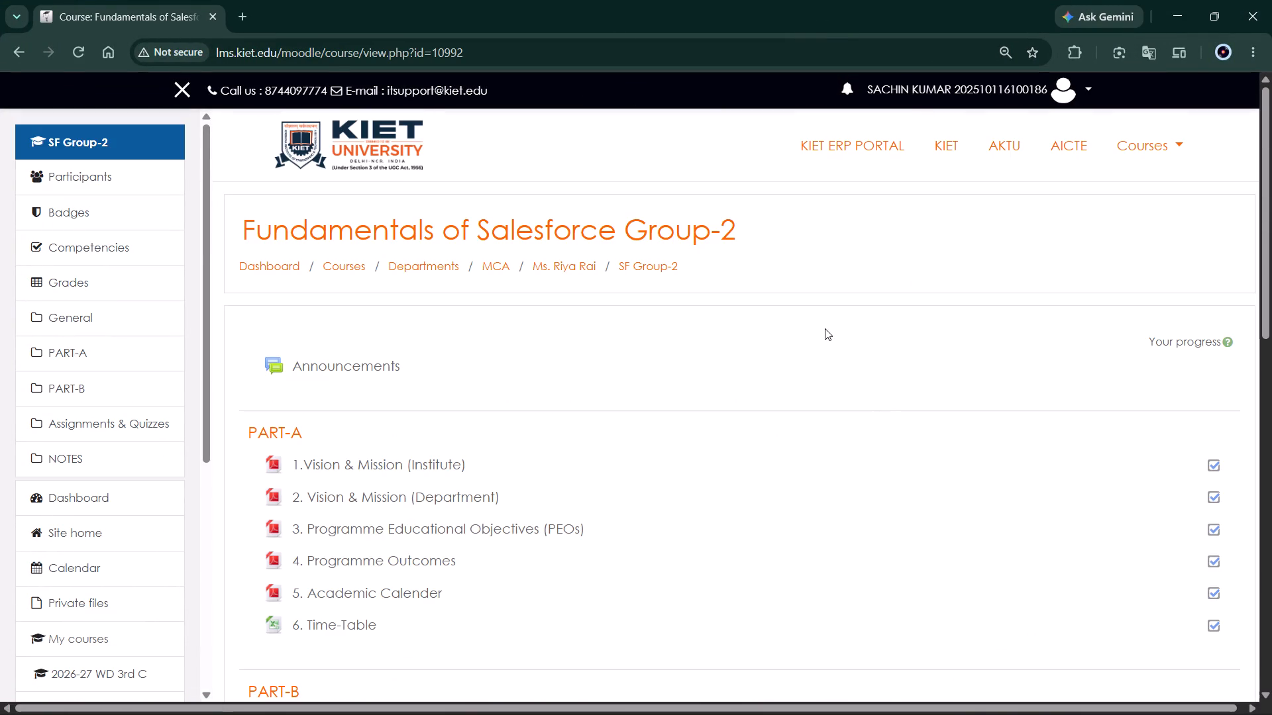
scroll(397, 606, down, 2)
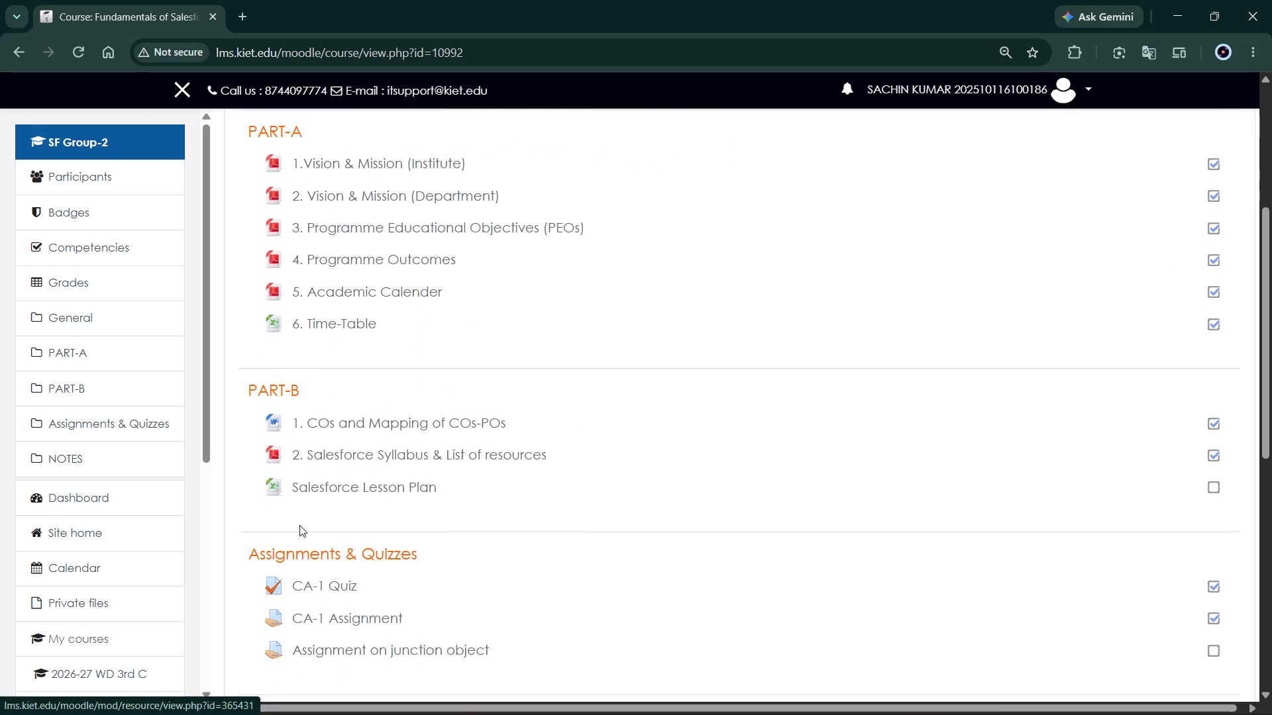
scroll(331, 606, down, 2)
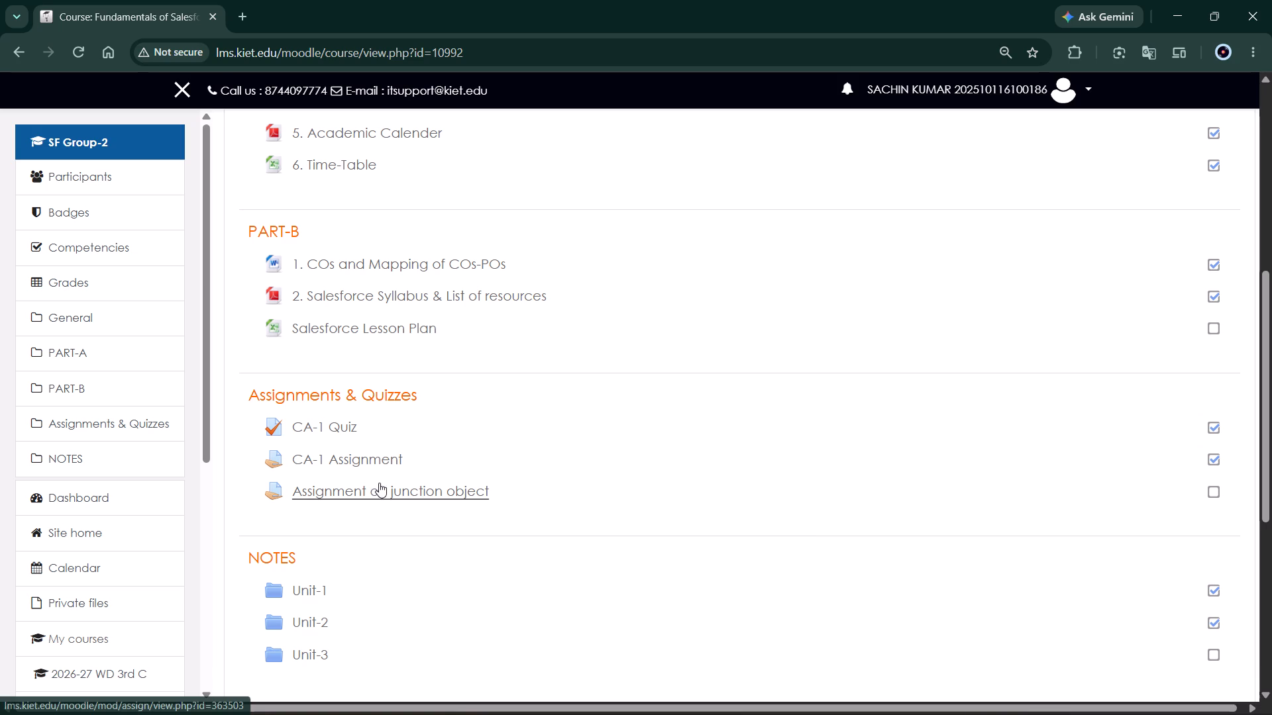
click(394, 495)
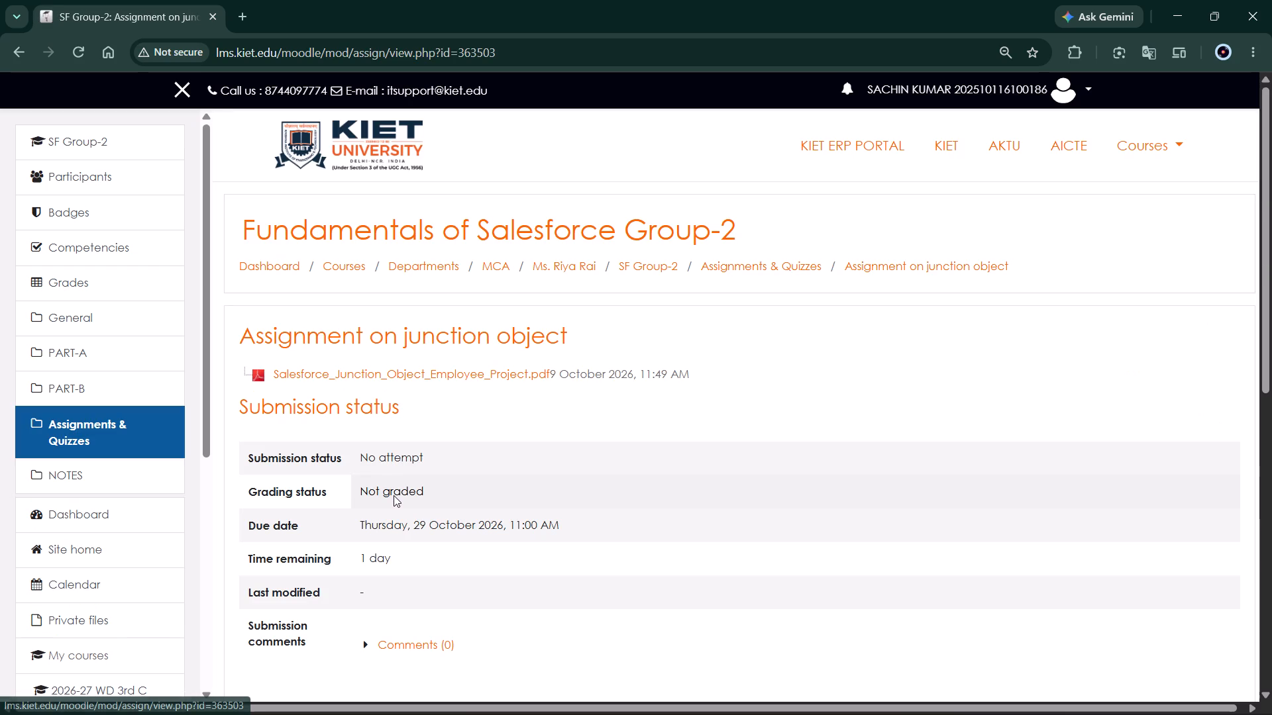
scroll(435, 621, down, 2)
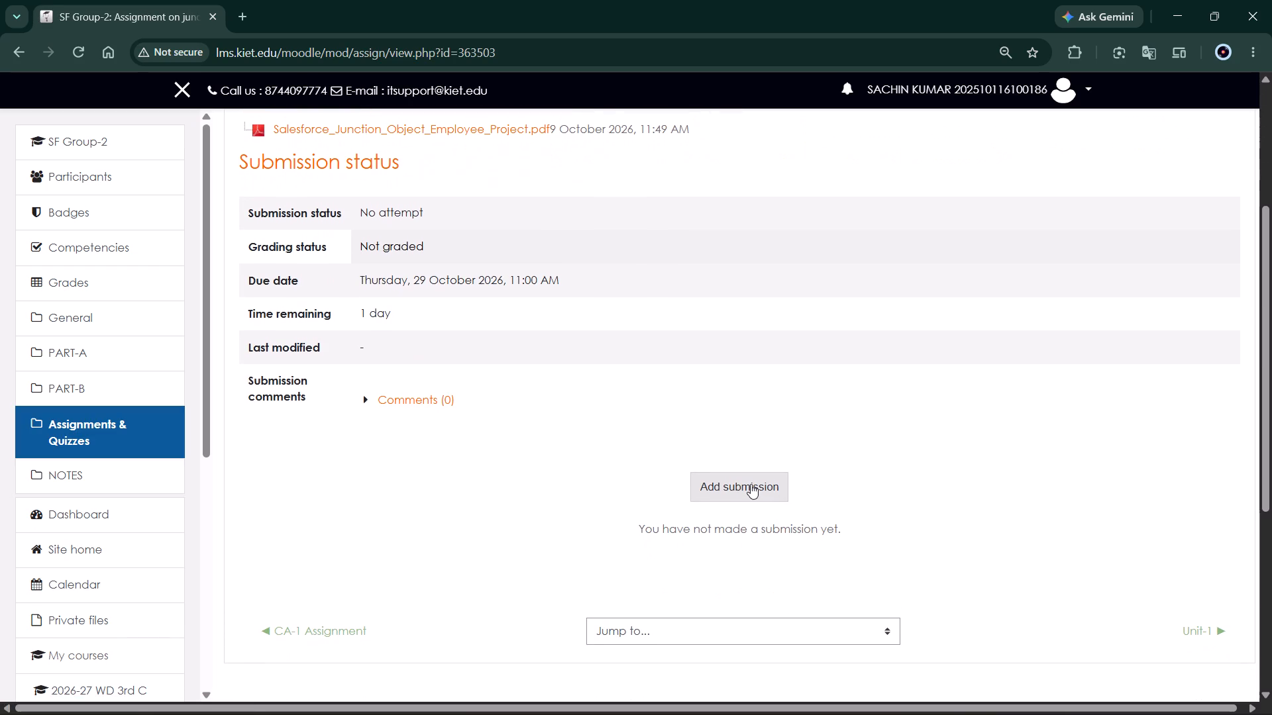
click(751, 484)
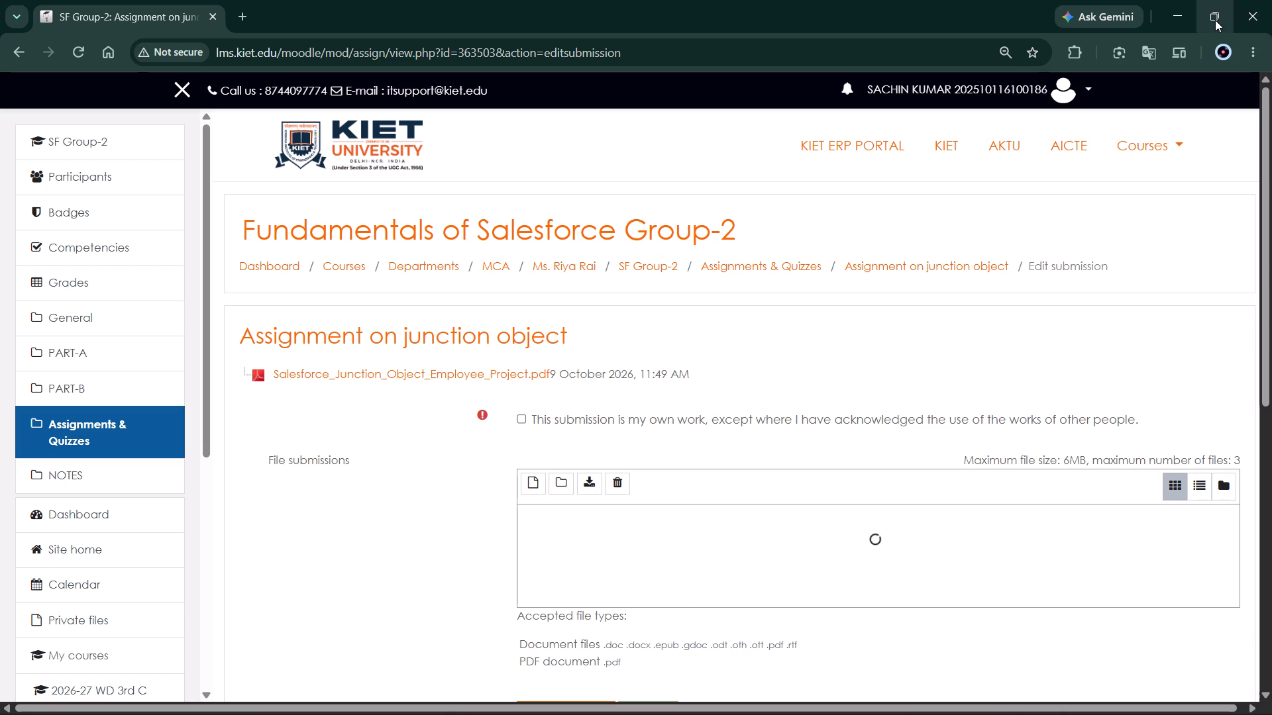
Tile the browser to half the screen, review the junction object document in Word back to its first page, and minimize it.
click(1151, 138)
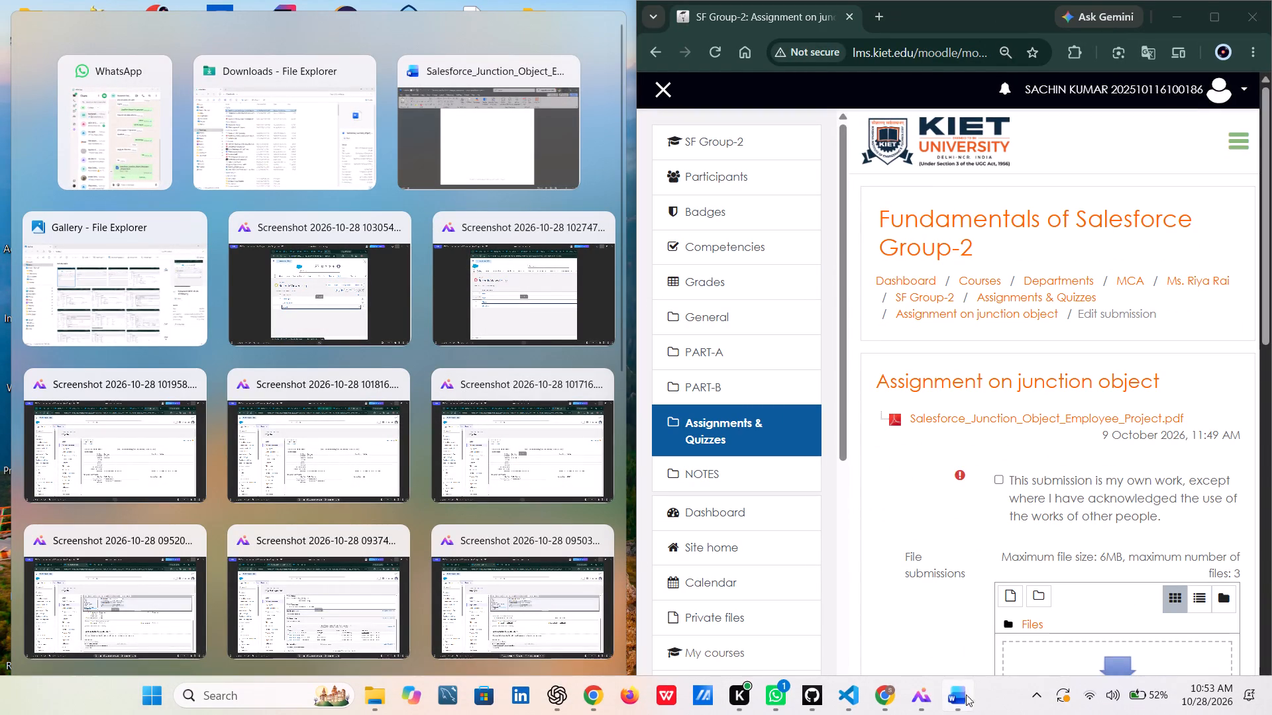
click(957, 705)
scroll(595, 367, up, 3)
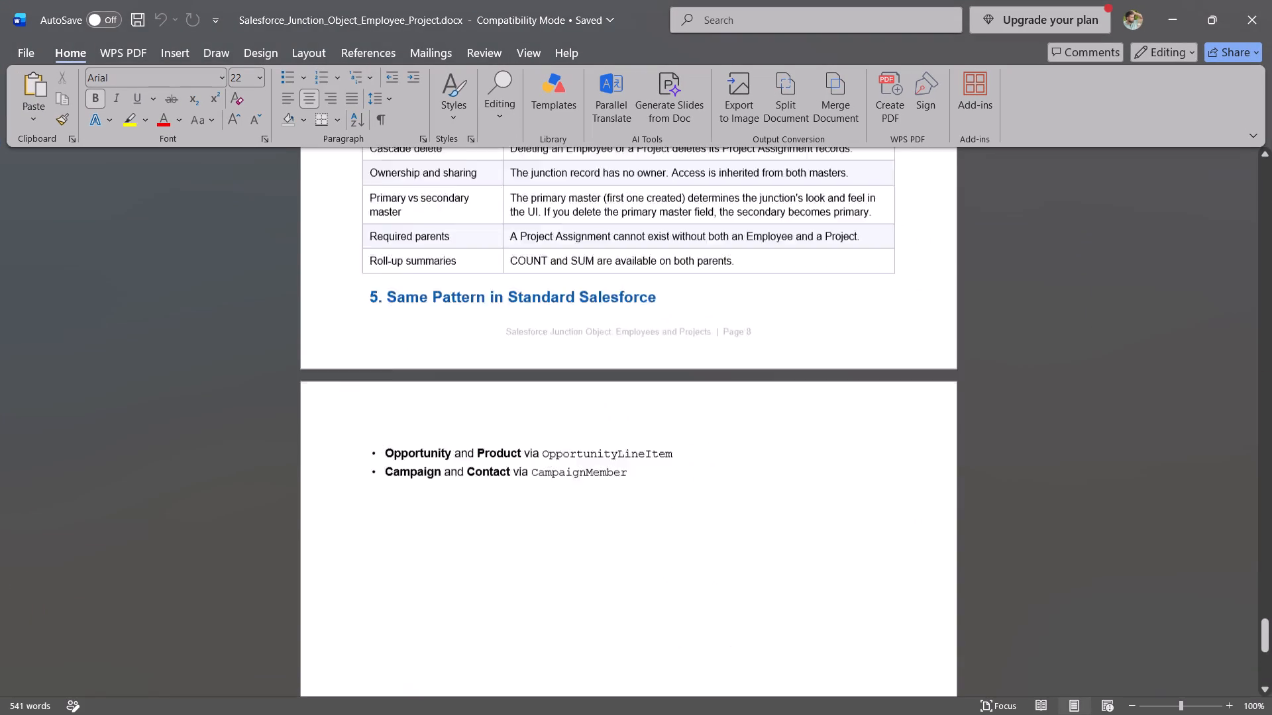
scroll(595, 367, up, 9)
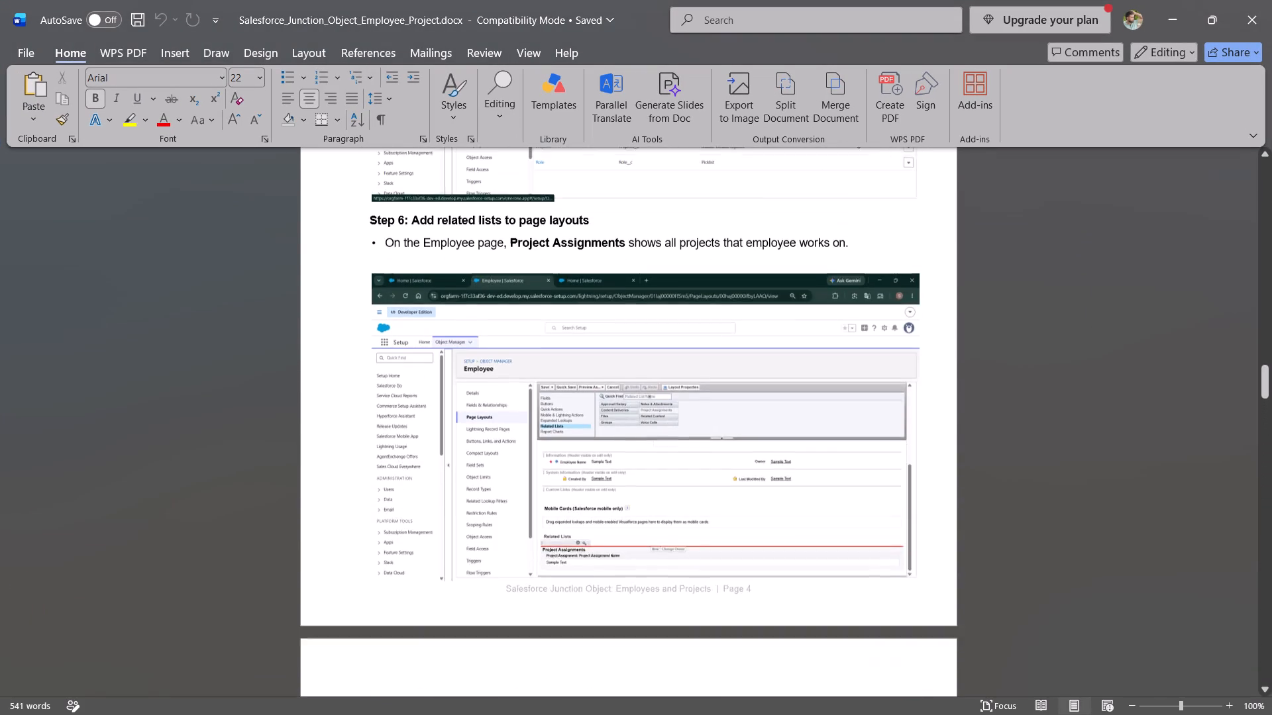
scroll(595, 367, up, 9)
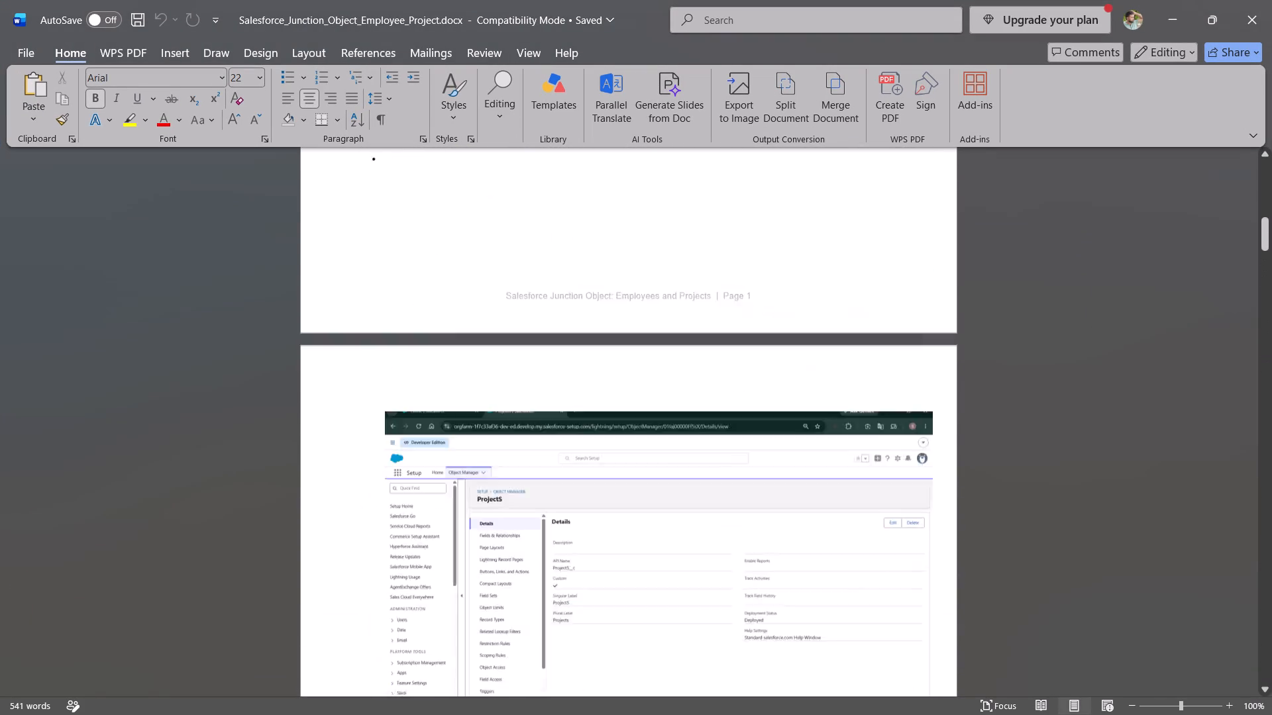
scroll(627, 325, up, 4)
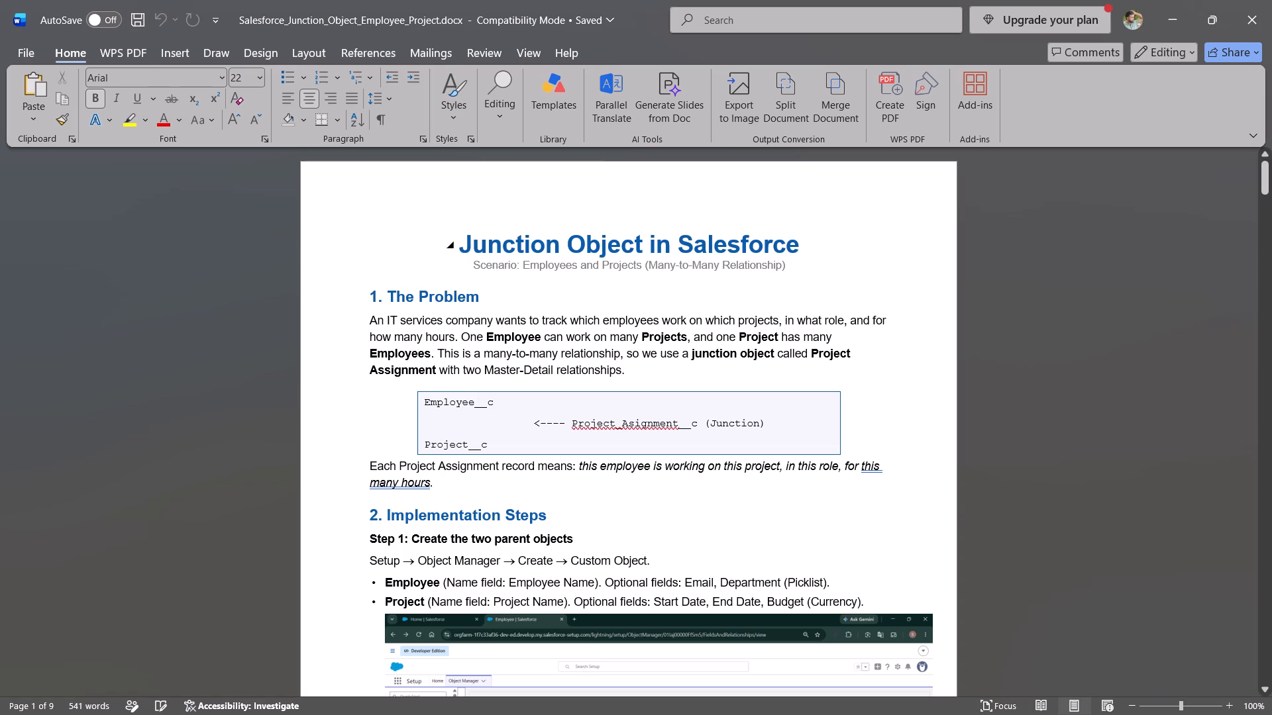
click(608, 199)
click(1169, 13)
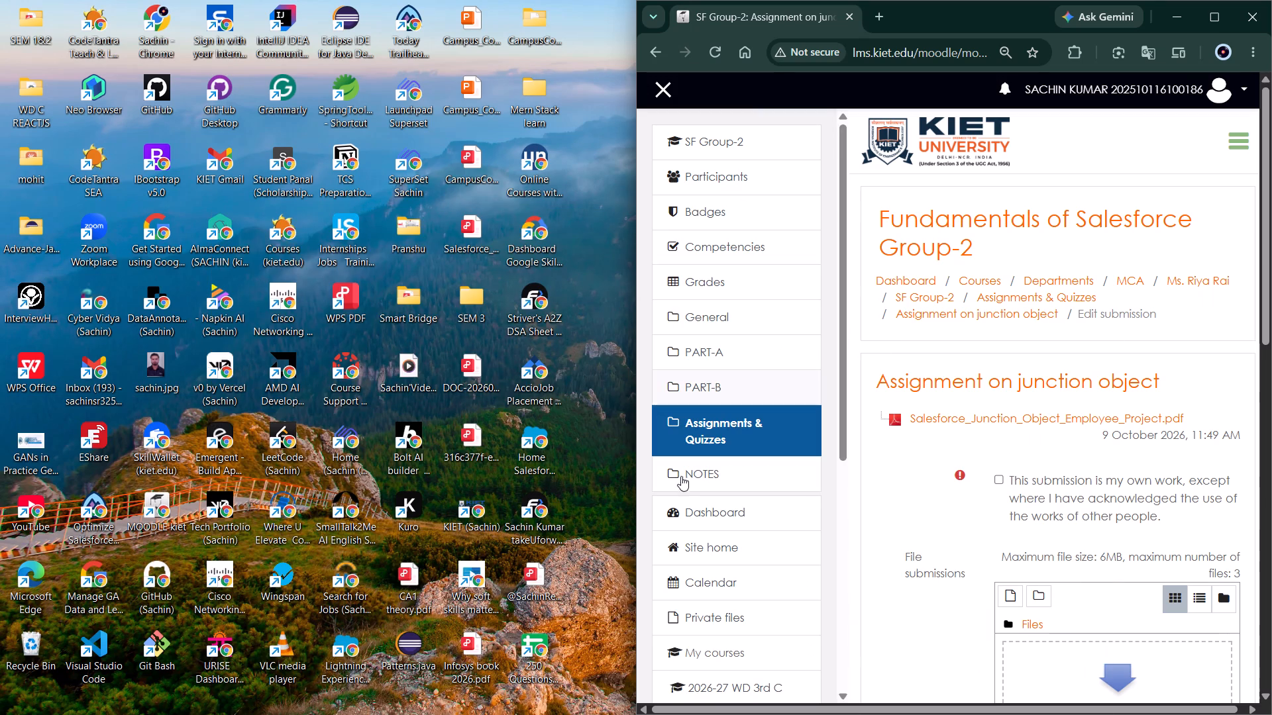
Open the KIET LMS home page in a maximized browser, enlarge the KIET University header logo, and capture a rectangular screenshot of it.
click(918, 130)
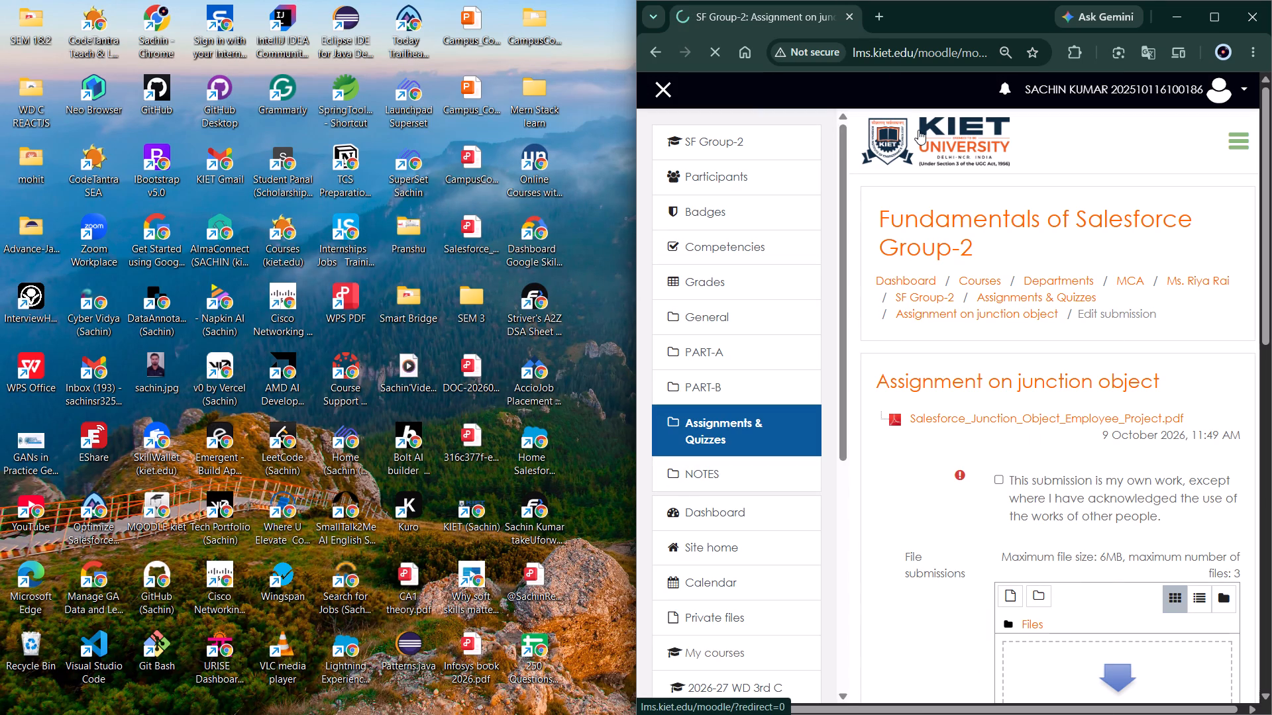
click(1204, 15)
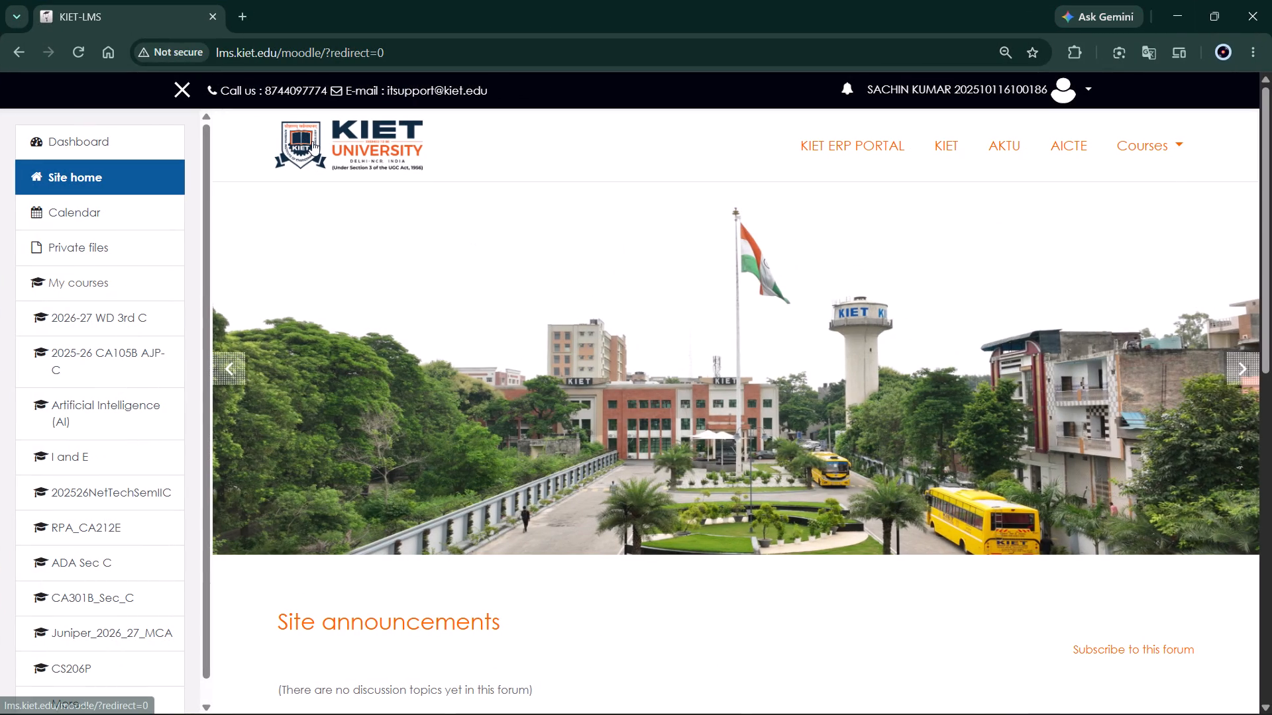
scroll(390, 272, up, 3)
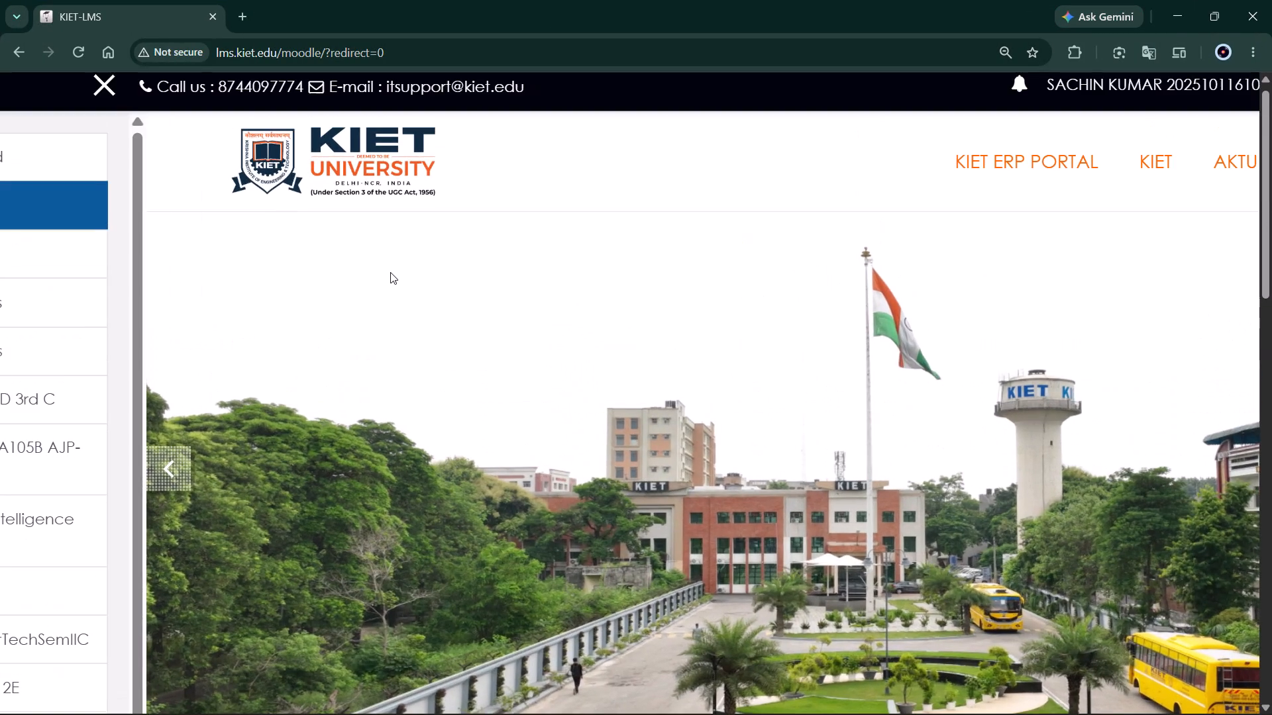
scroll(390, 272, up, 3)
scroll(390, 272, right, 1)
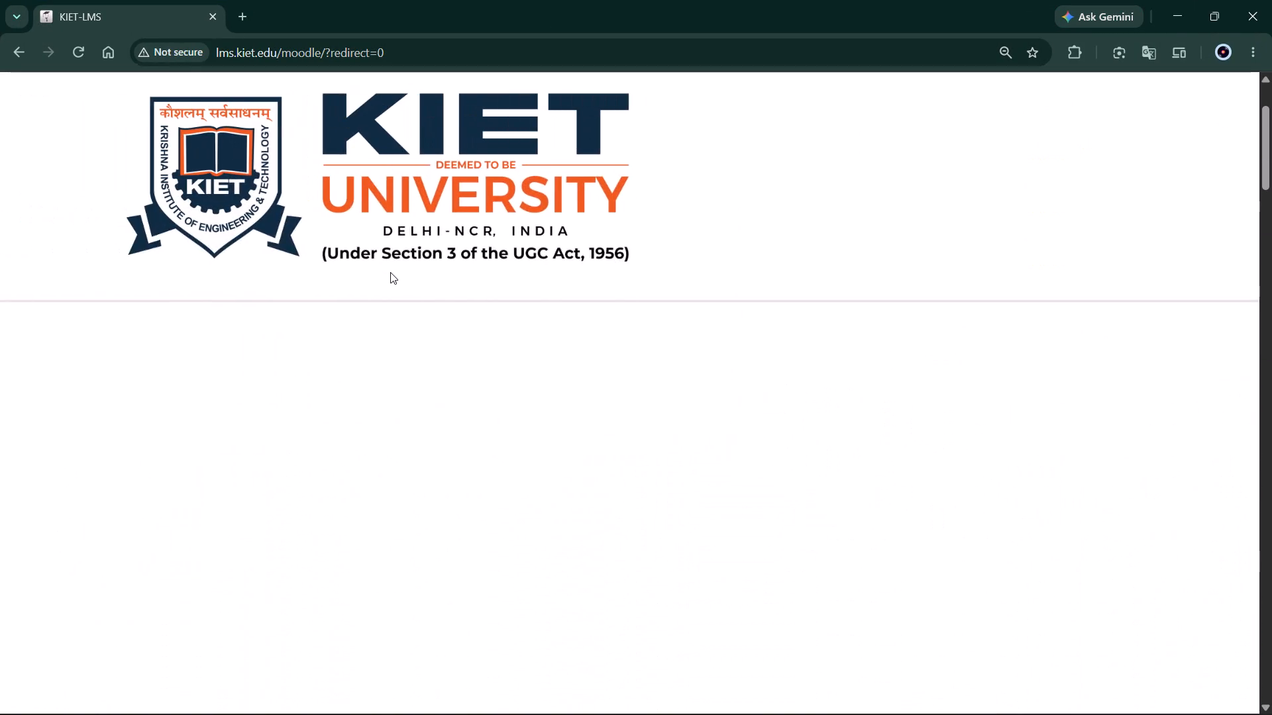
scroll(390, 272, right, 1)
scroll(390, 272, up, 2)
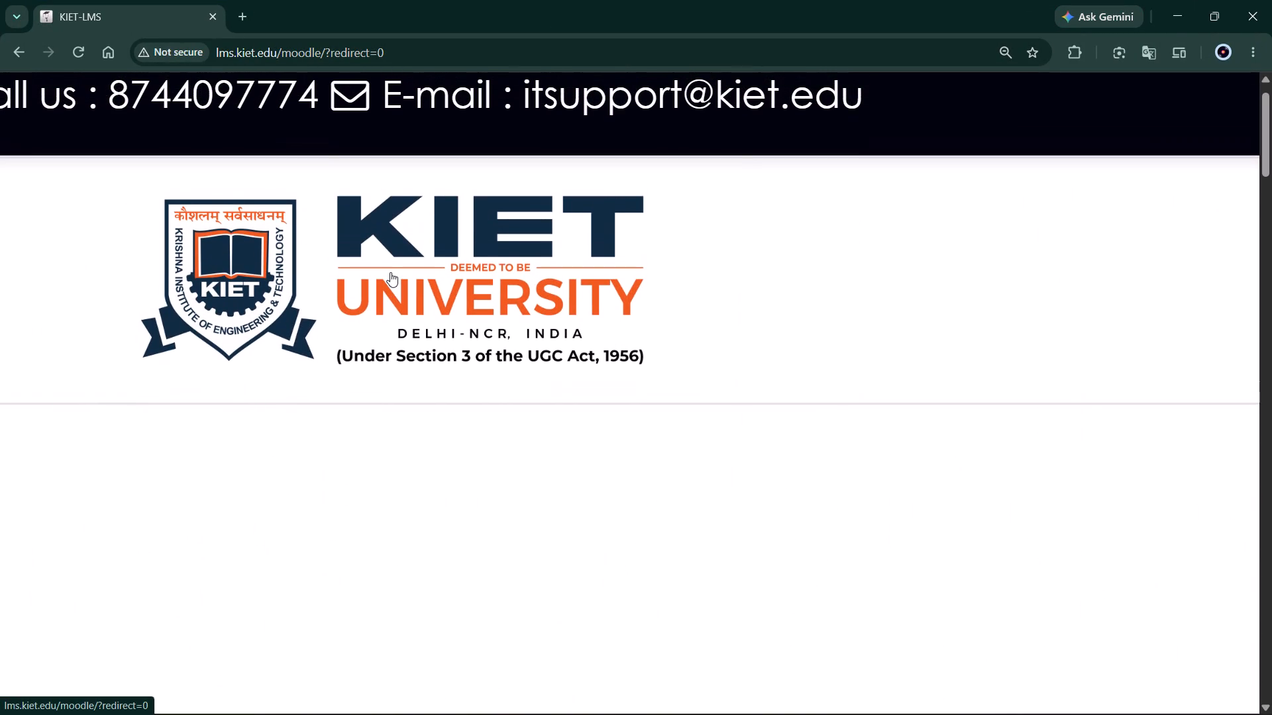
key(shift+super+s)
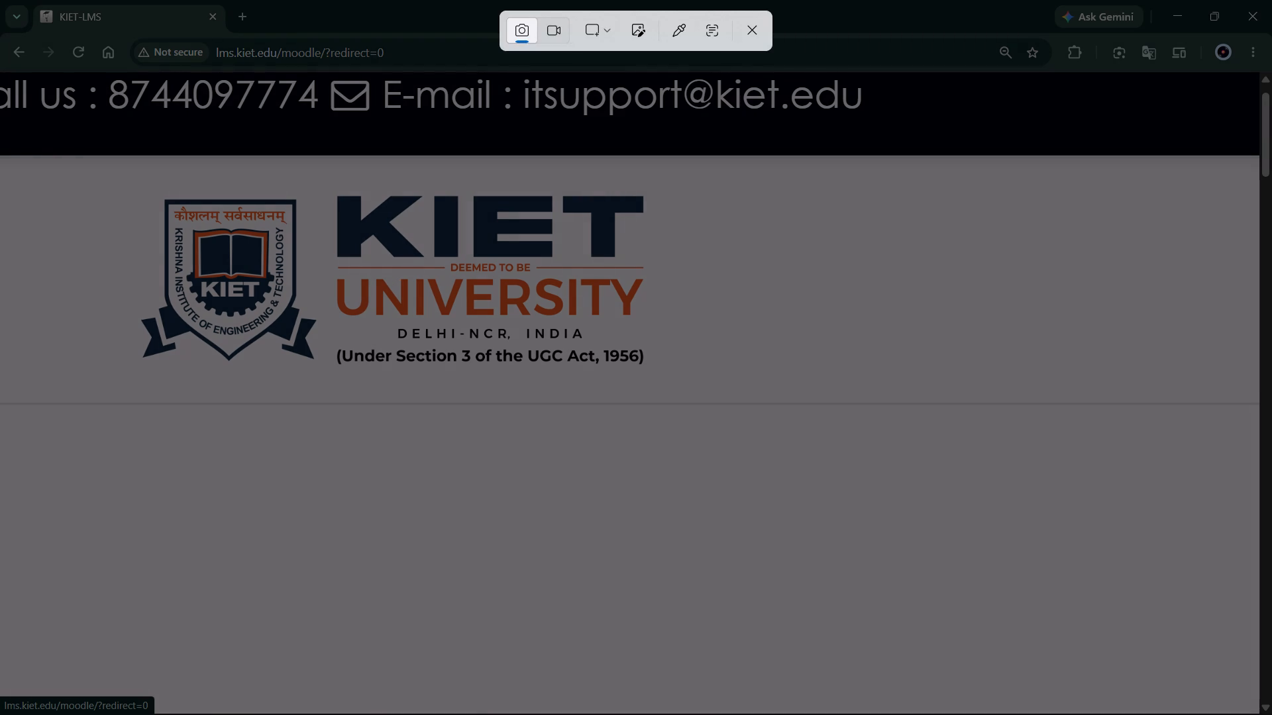
drag(105, 182, 615, 411)
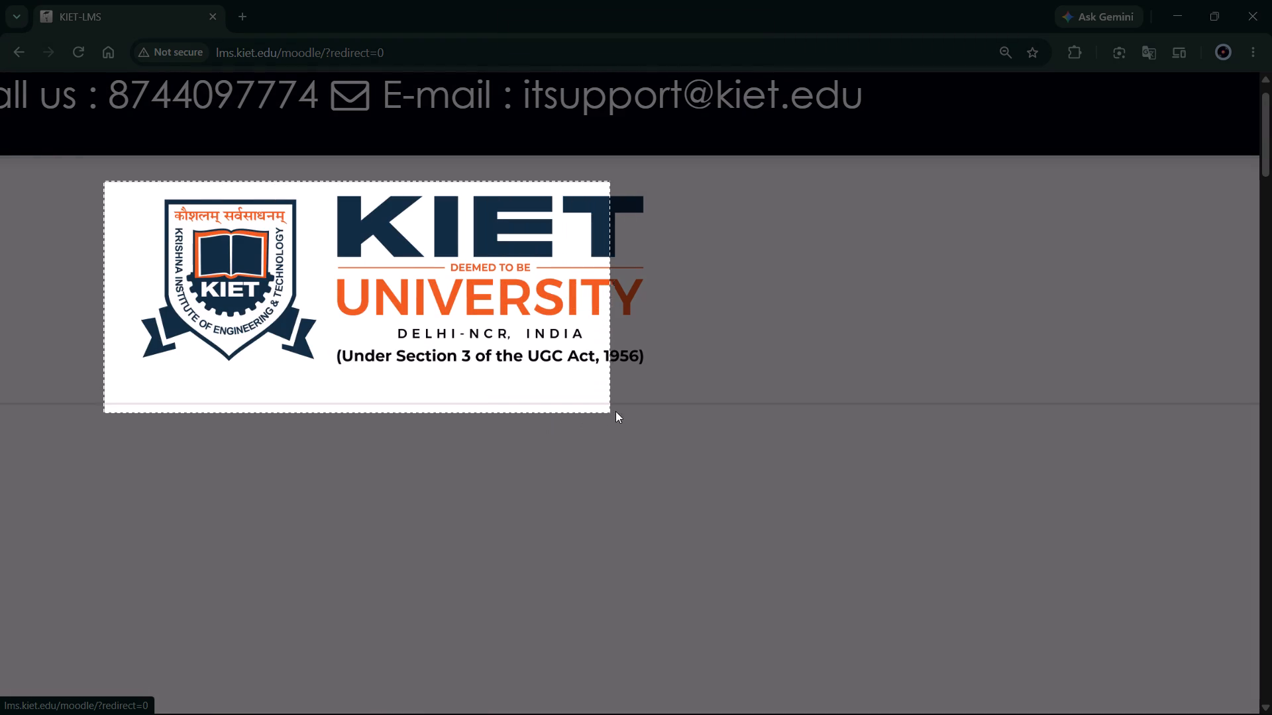
drag(615, 411, 687, 395)
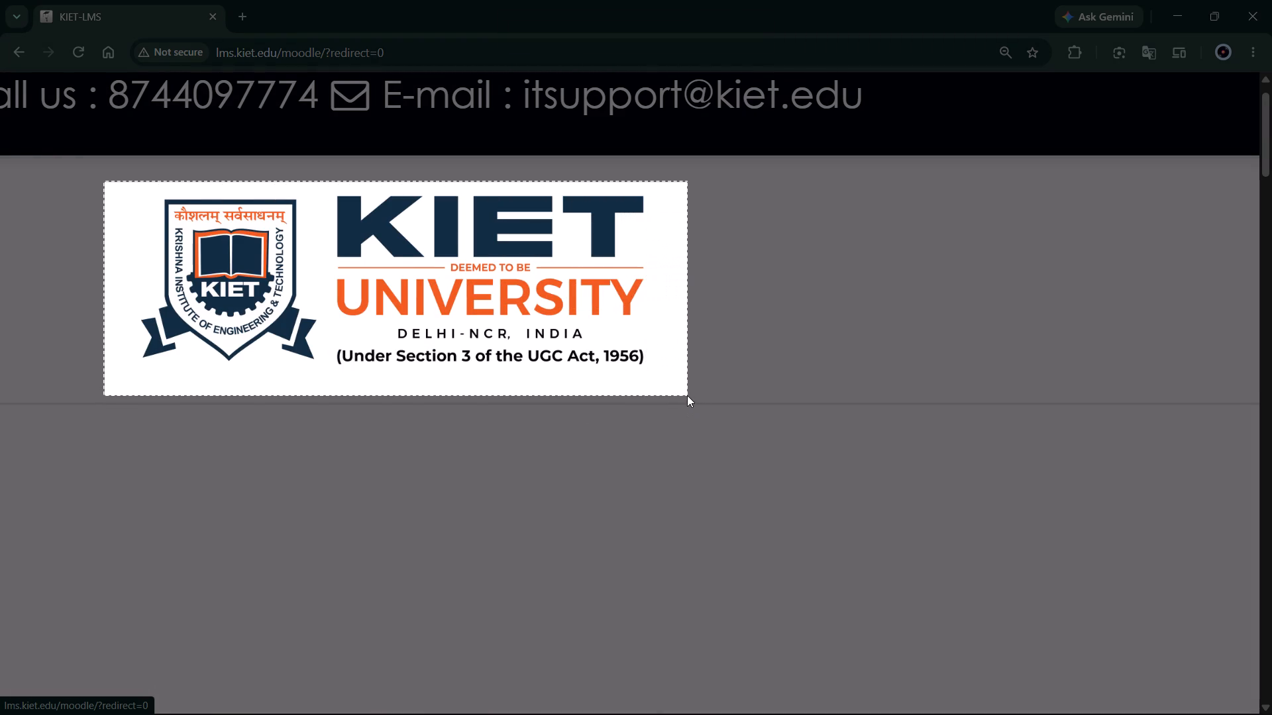
drag(687, 395, 684, 385)
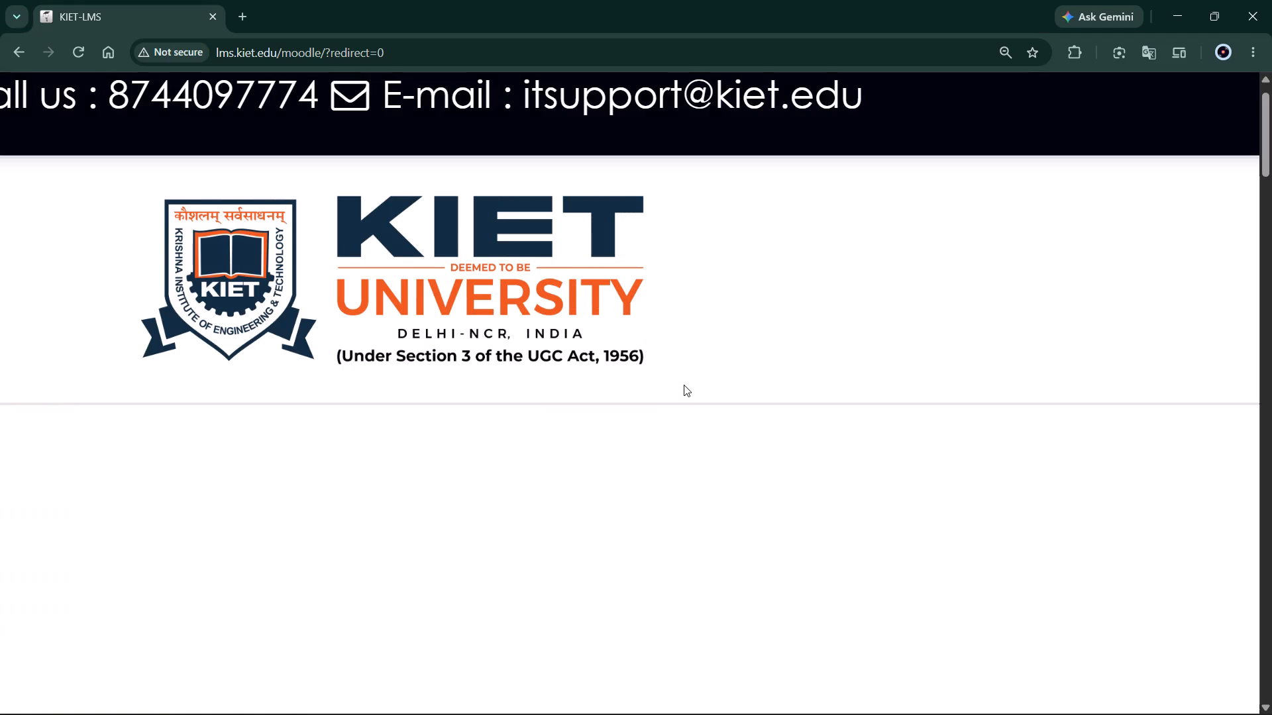
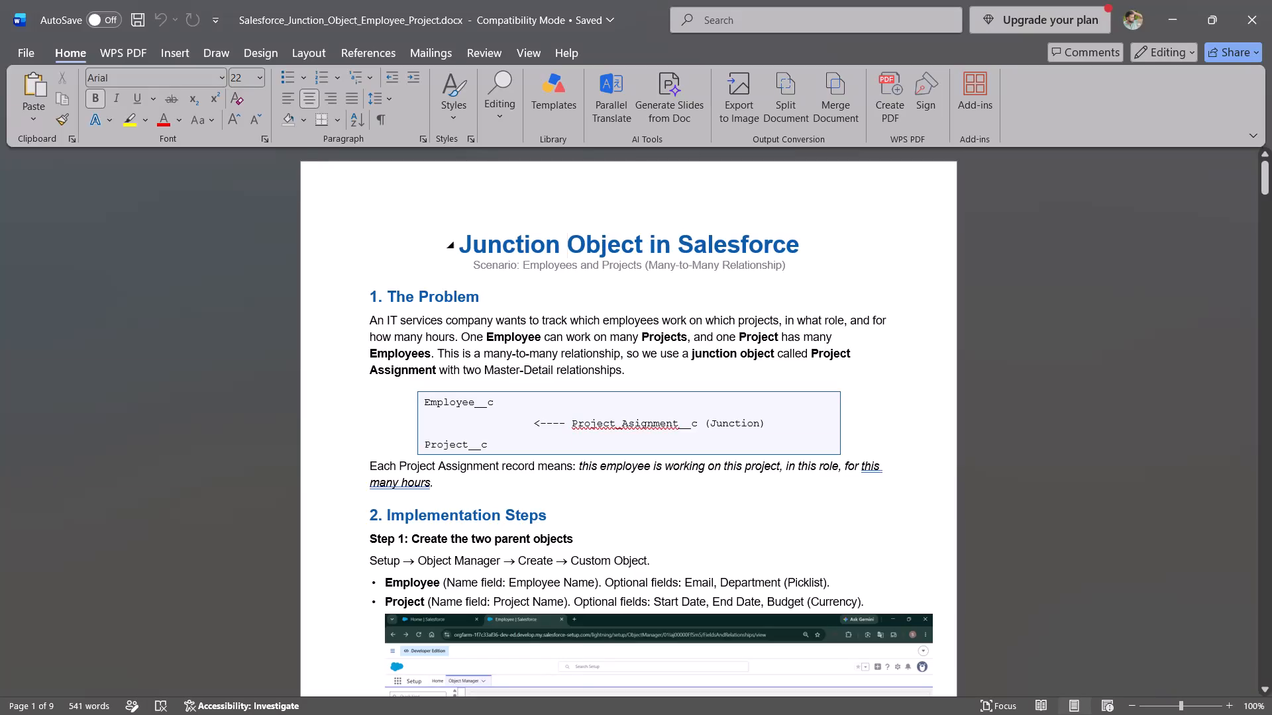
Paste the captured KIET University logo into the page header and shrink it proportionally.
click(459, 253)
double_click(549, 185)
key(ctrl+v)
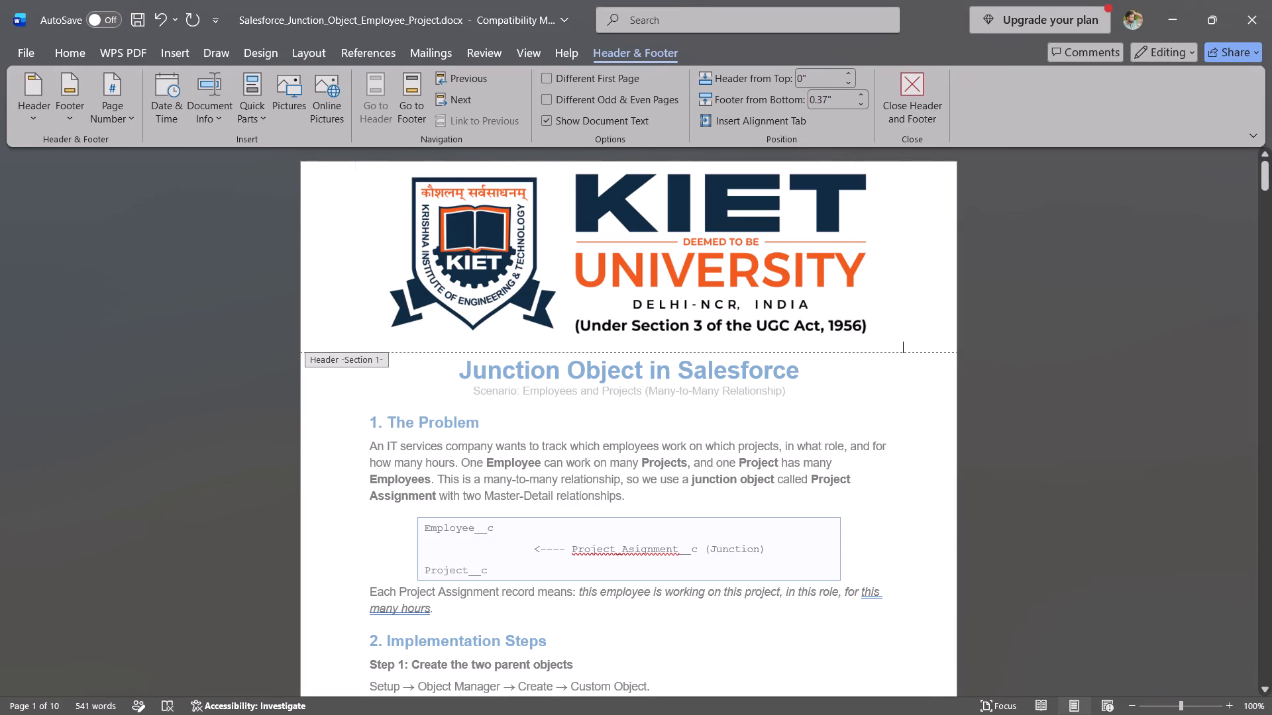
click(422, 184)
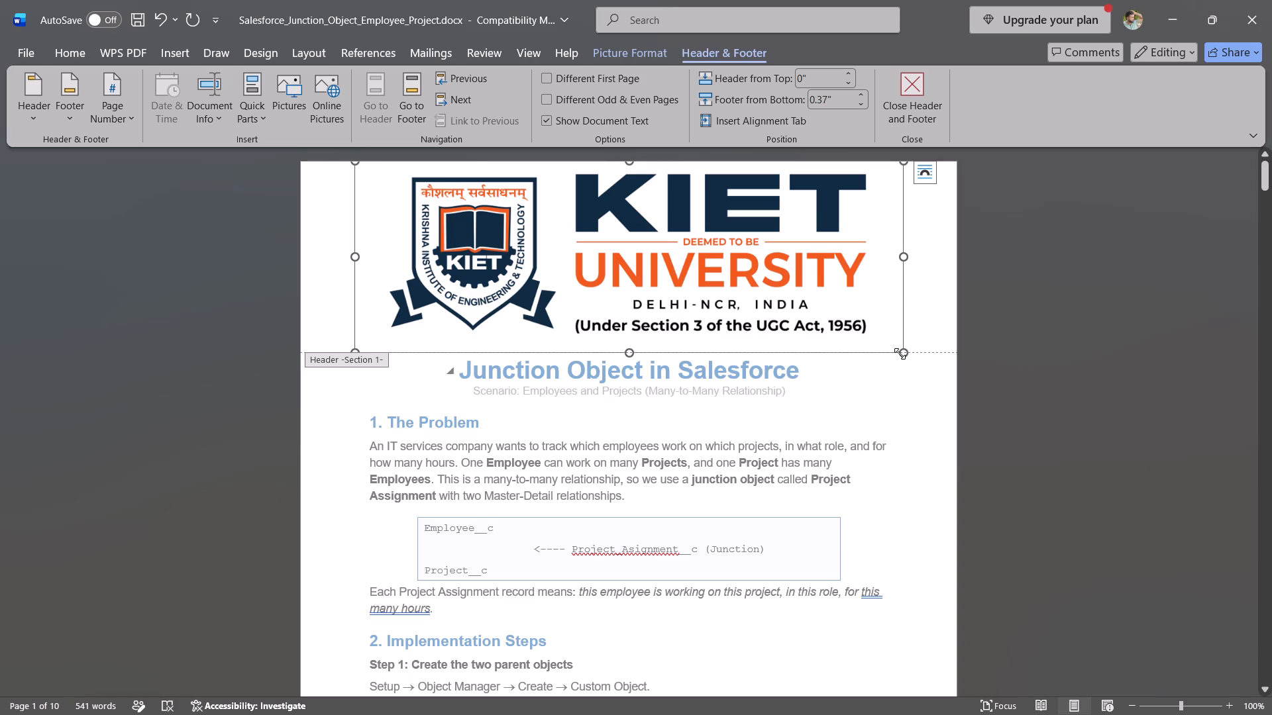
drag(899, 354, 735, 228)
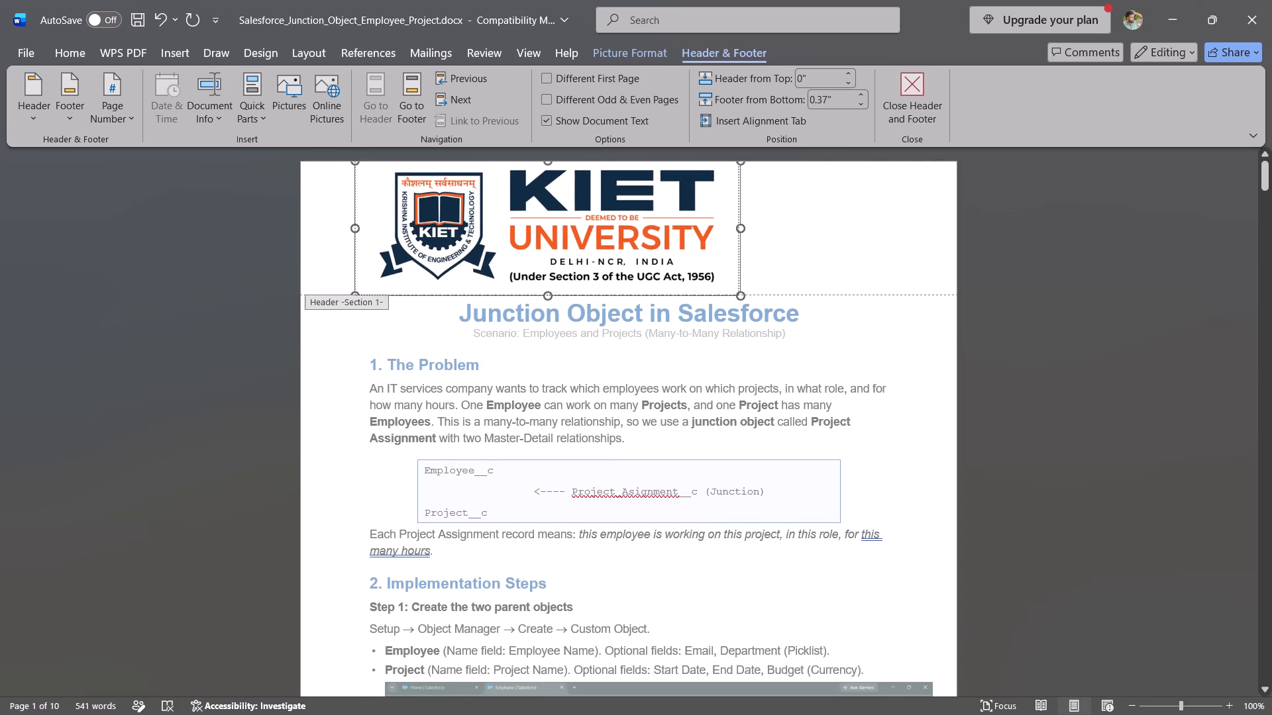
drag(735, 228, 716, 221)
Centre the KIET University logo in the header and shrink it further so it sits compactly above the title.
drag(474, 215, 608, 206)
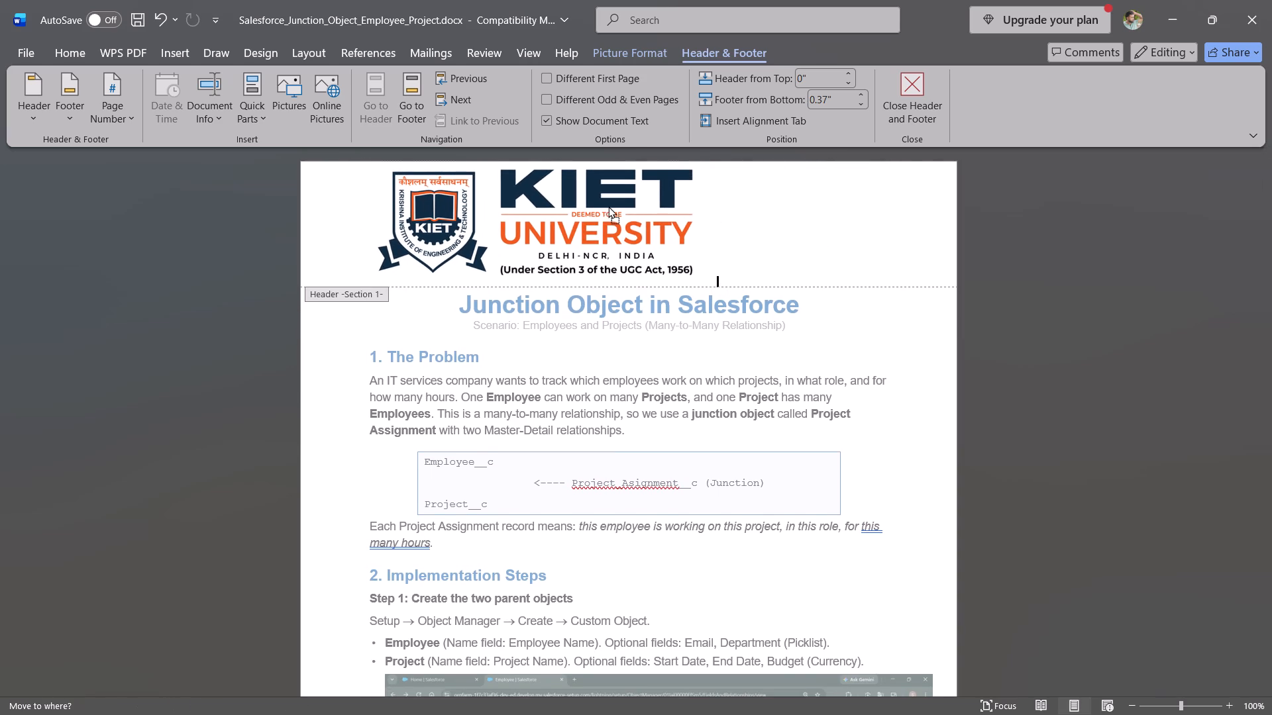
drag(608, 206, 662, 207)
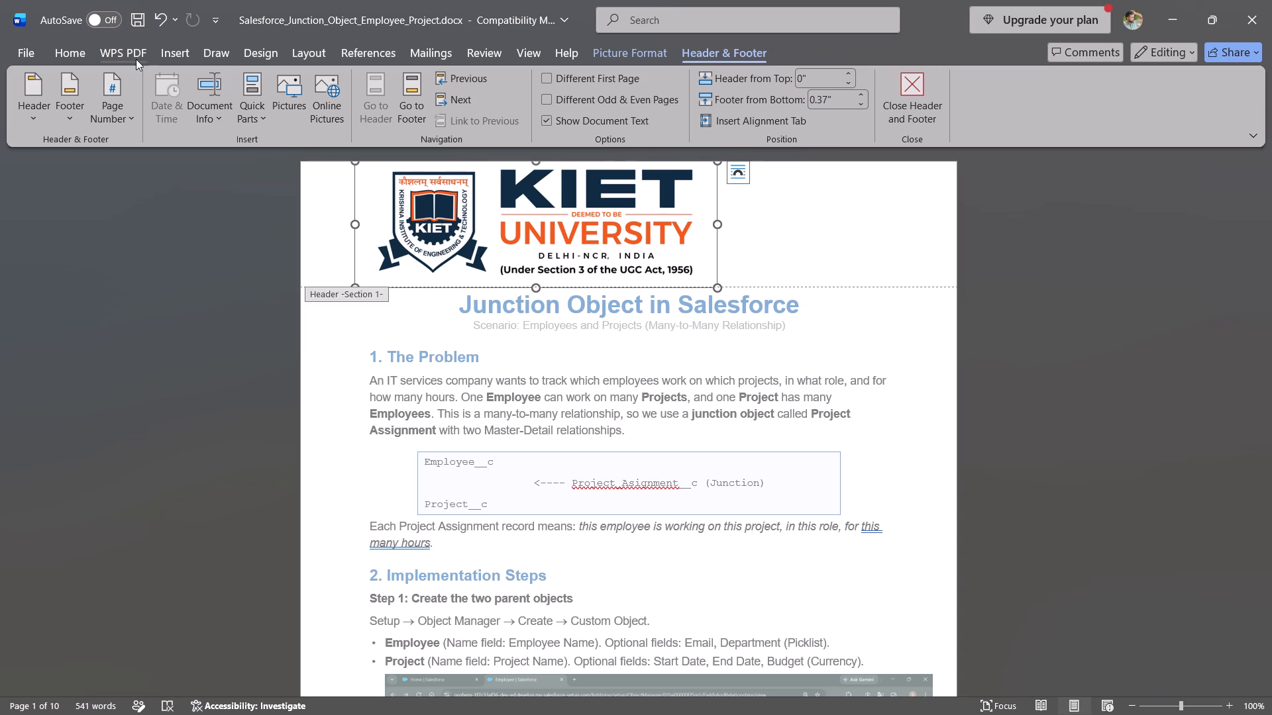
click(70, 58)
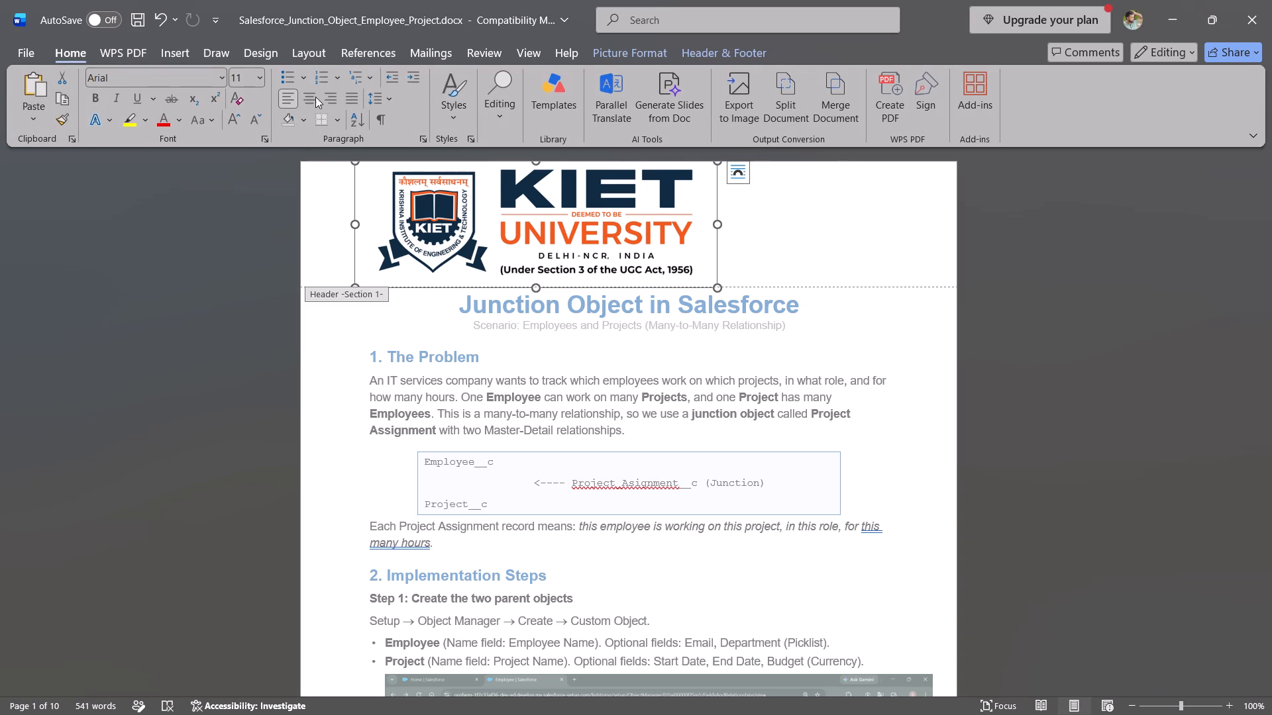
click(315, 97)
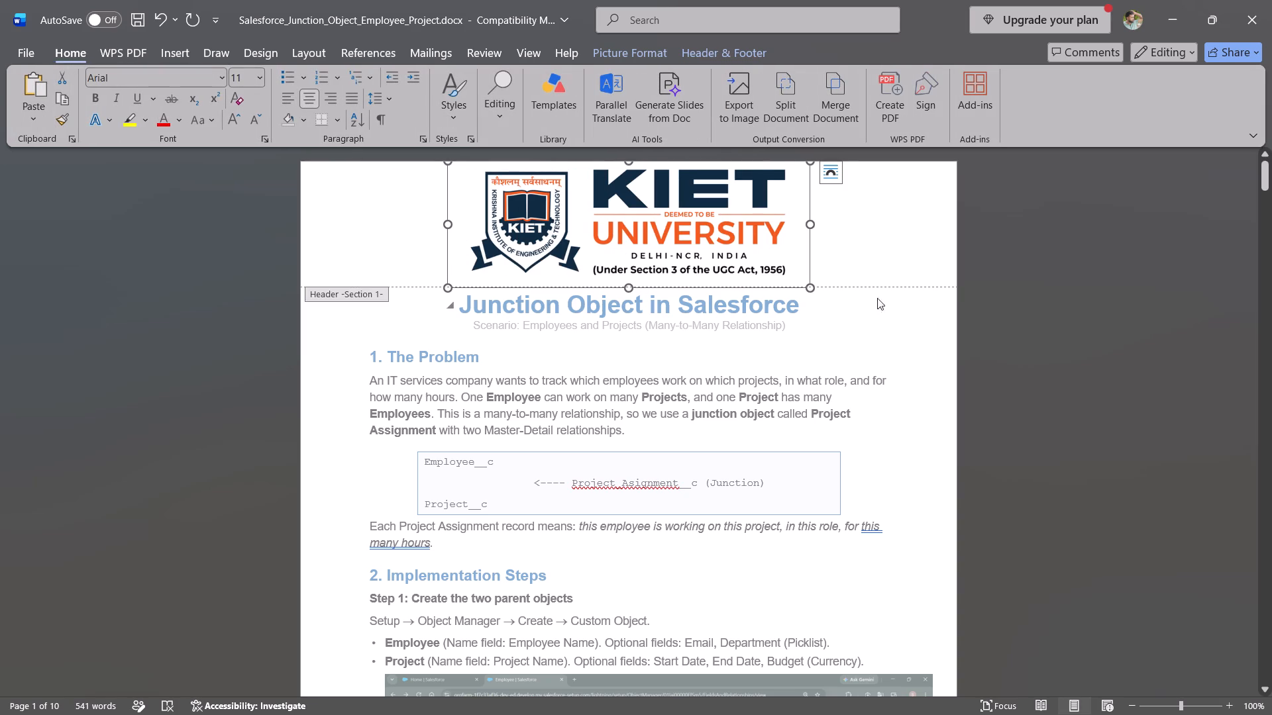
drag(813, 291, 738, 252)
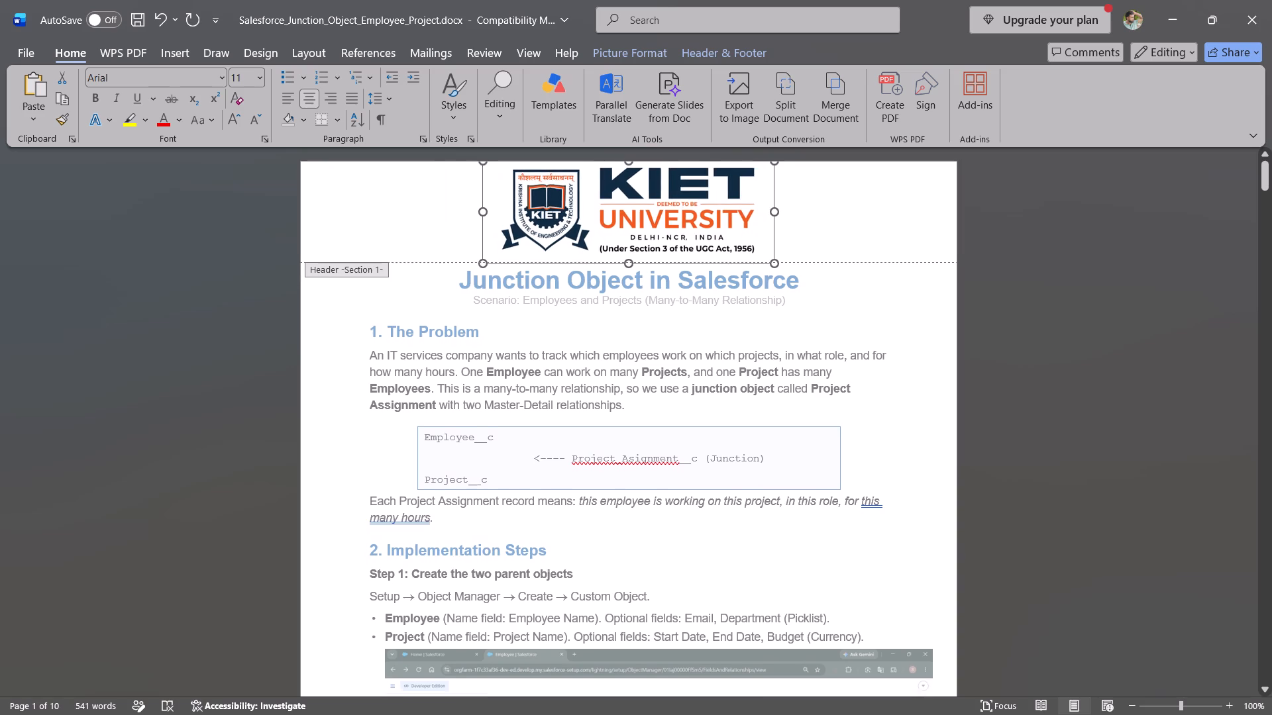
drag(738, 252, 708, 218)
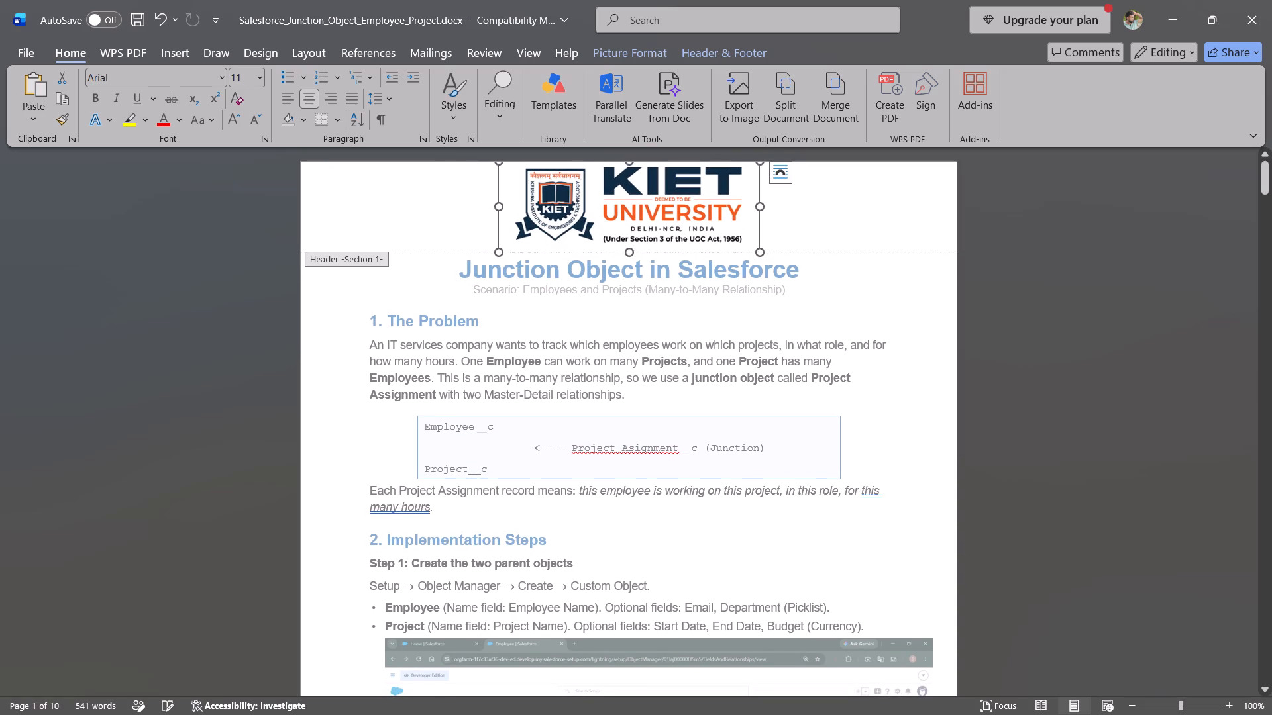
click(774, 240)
Check how the header logo appears across the document's pages, returning to the first page.
scroll(669, 344, down, 1)
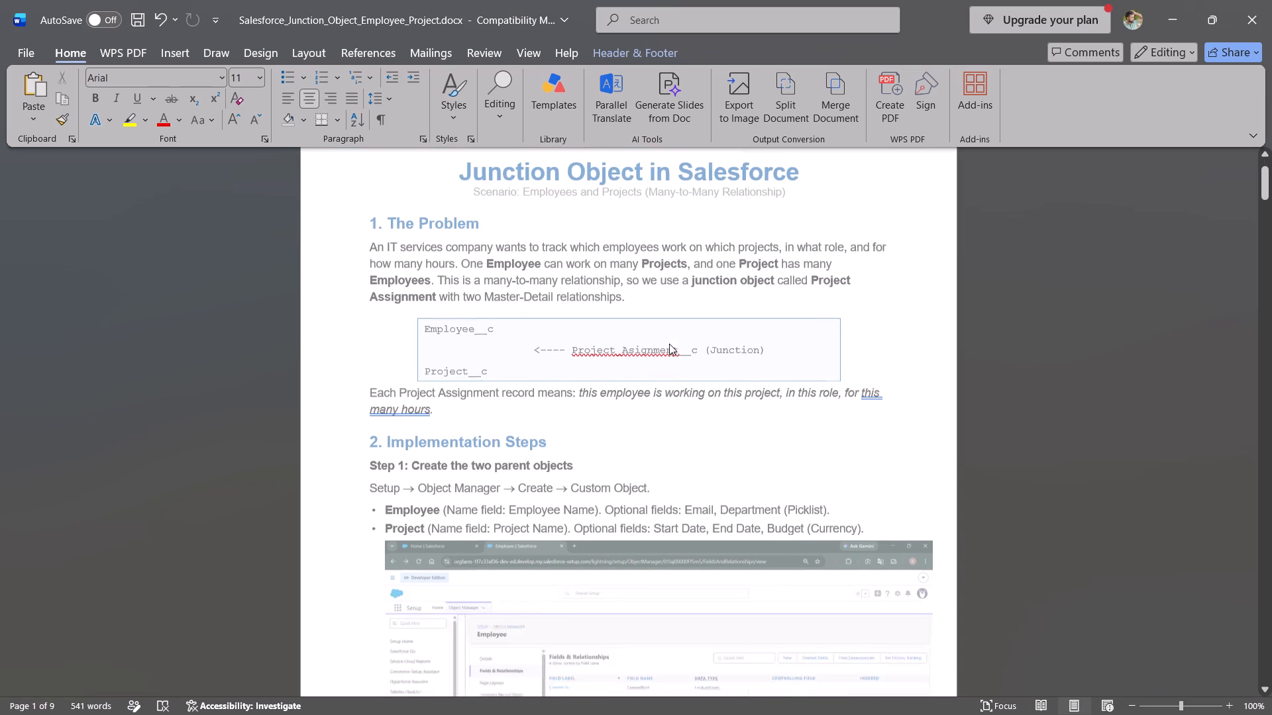
scroll(669, 344, down, 5)
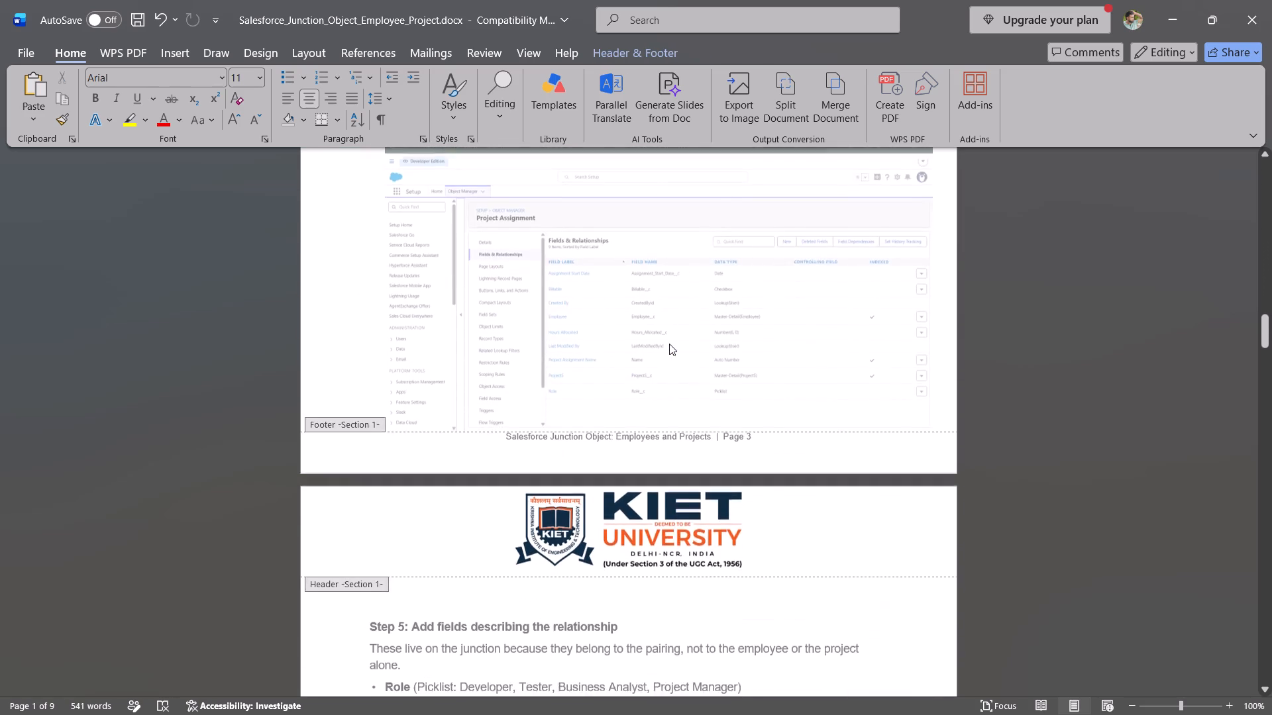
scroll(669, 344, down, 2)
scroll(669, 344, up, 2)
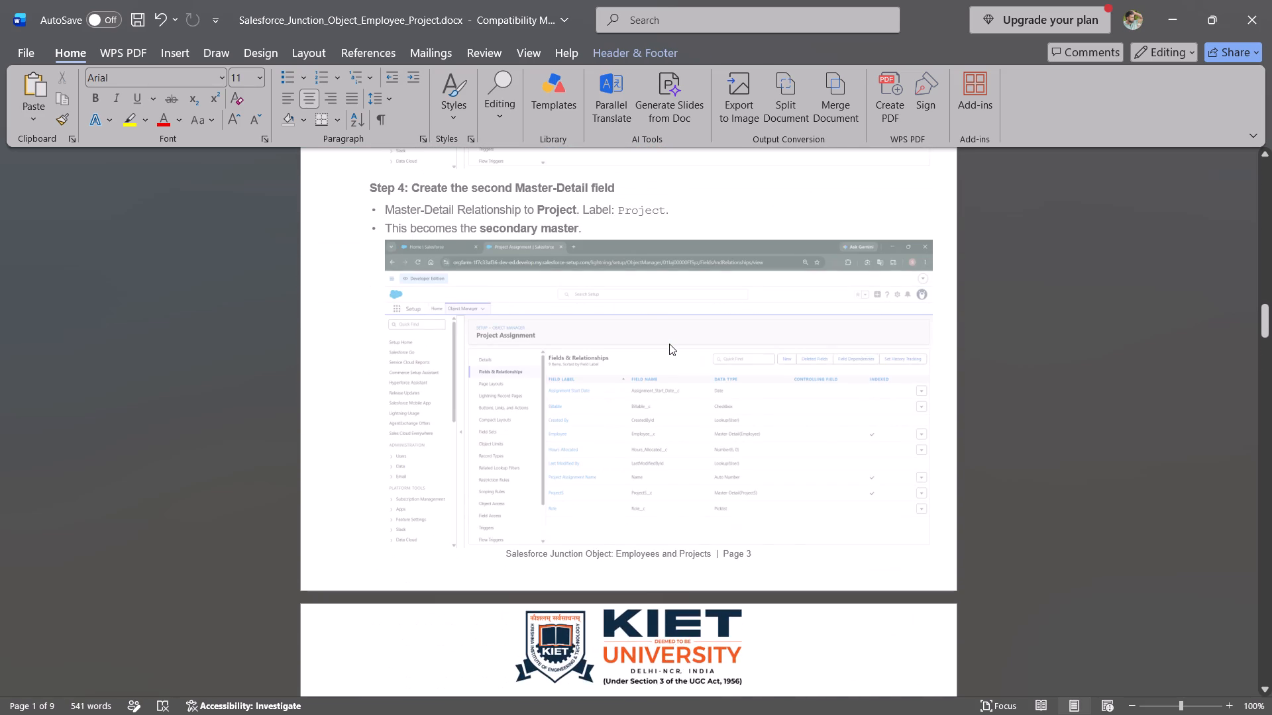
scroll(669, 344, down, 1)
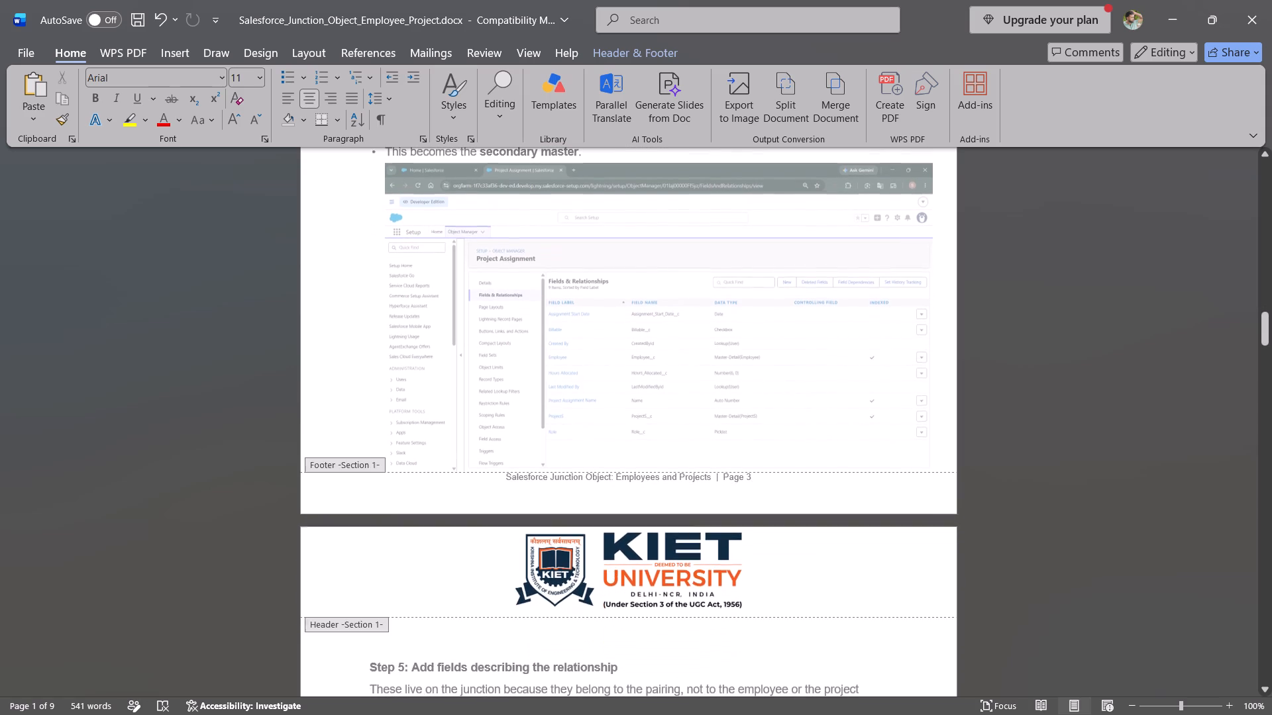
scroll(627, 557, up, 5)
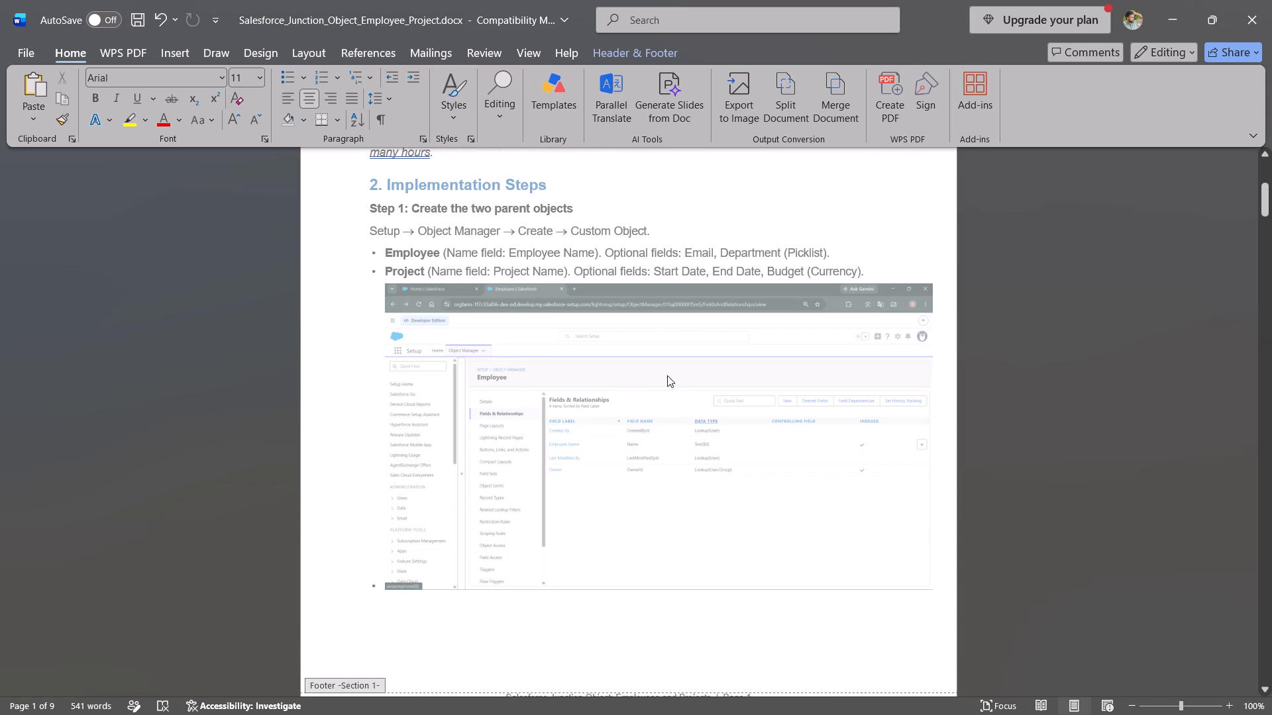
scroll(667, 375, up, 4)
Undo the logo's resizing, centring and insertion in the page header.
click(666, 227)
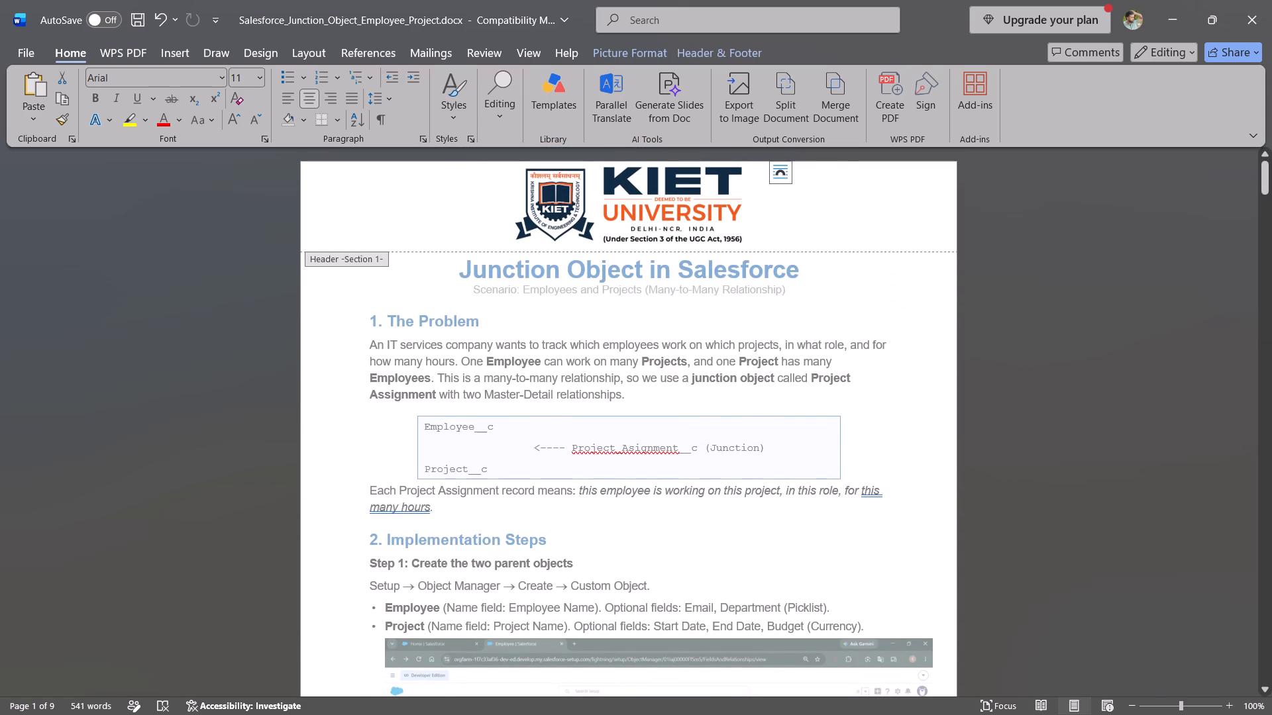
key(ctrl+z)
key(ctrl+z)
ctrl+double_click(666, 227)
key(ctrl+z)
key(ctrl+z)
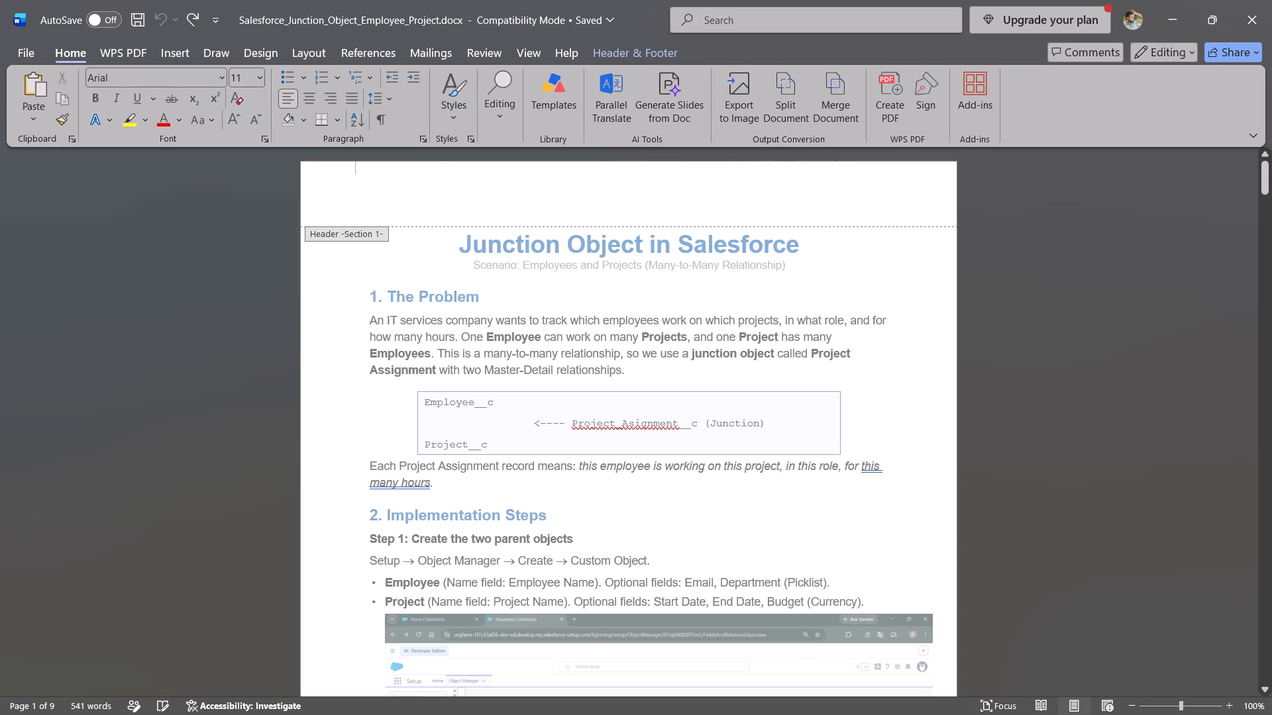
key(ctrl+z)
Insert five blank lines in the document body above the title "Junction Object in Salesforce".
triple_click(584, 236)
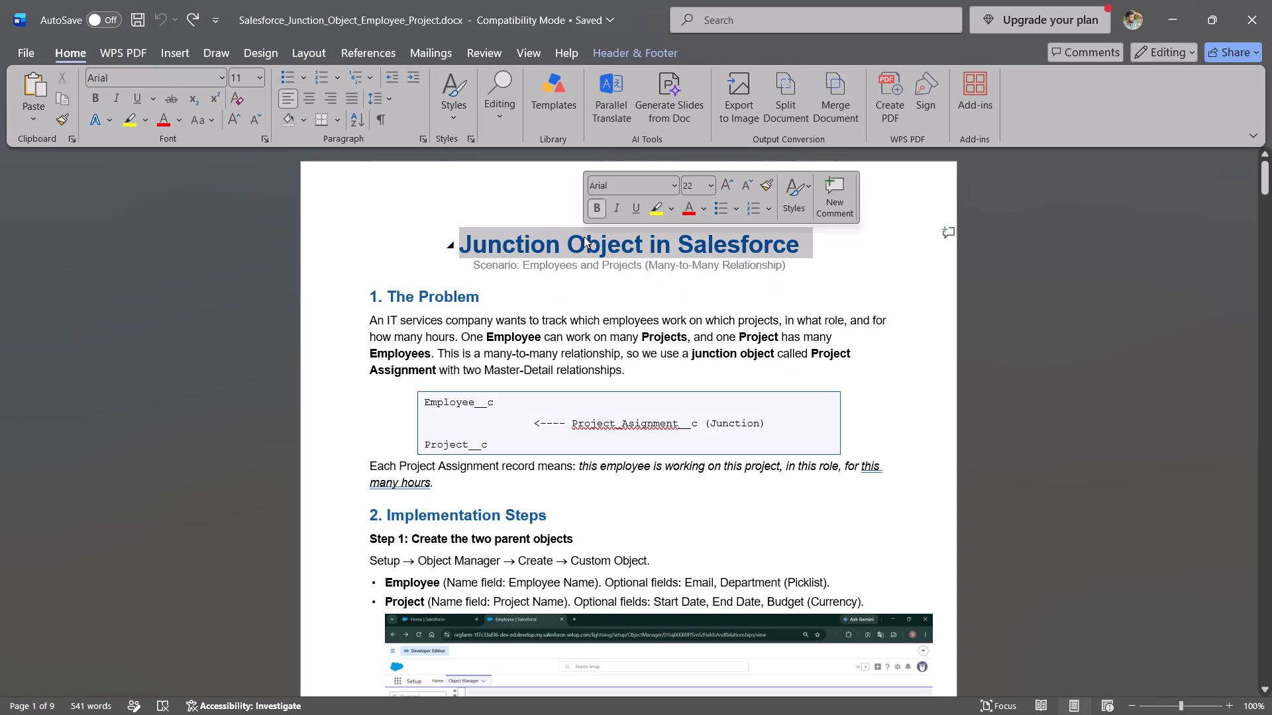
click(540, 189)
click(453, 227)
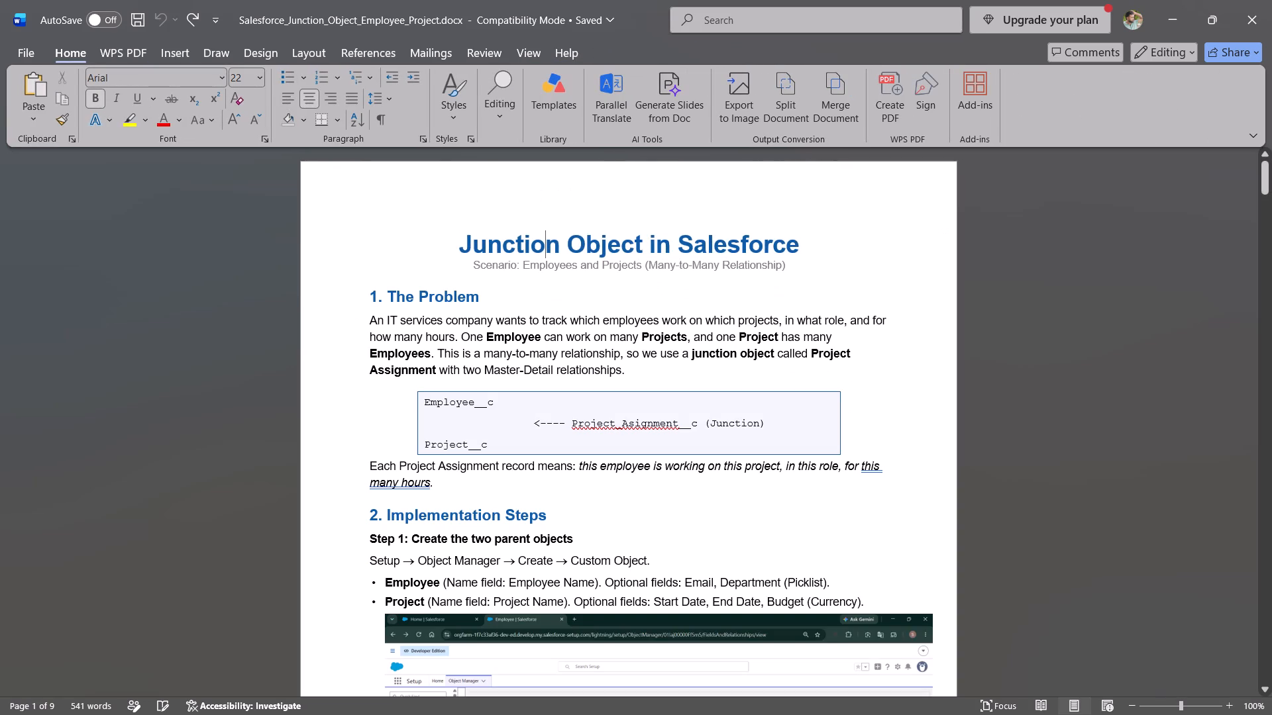
key(Left)
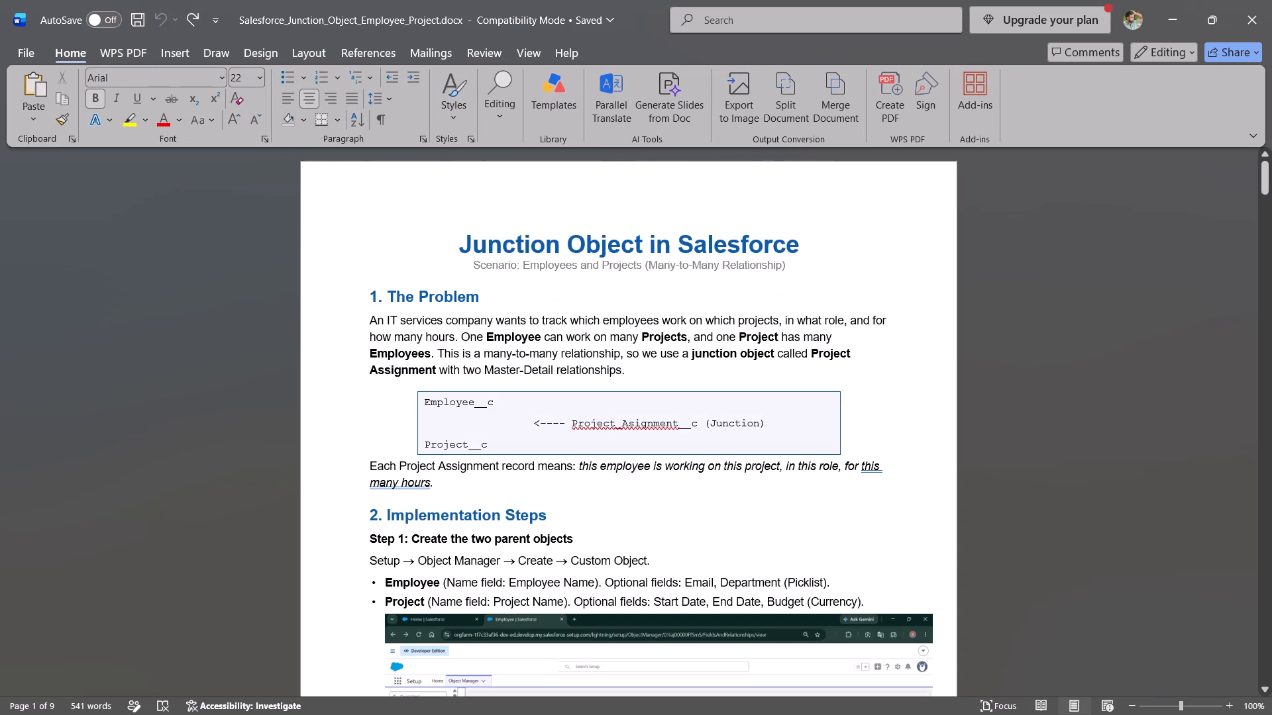
click(537, 198)
click(509, 215)
key(Left)
key(Left)
key(Left)
key(Left)
key(Left)
key(Return)
key(Return)
key(Return)
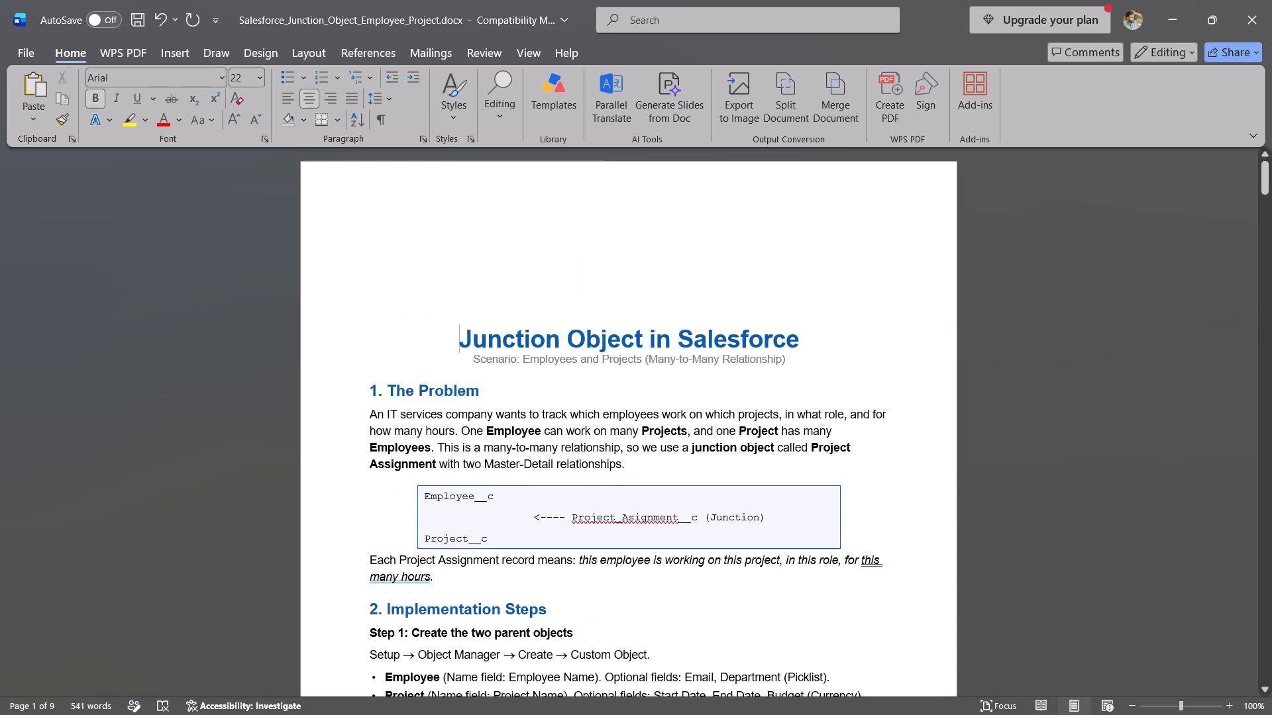
key(Return)
key(Return)
key(Return)
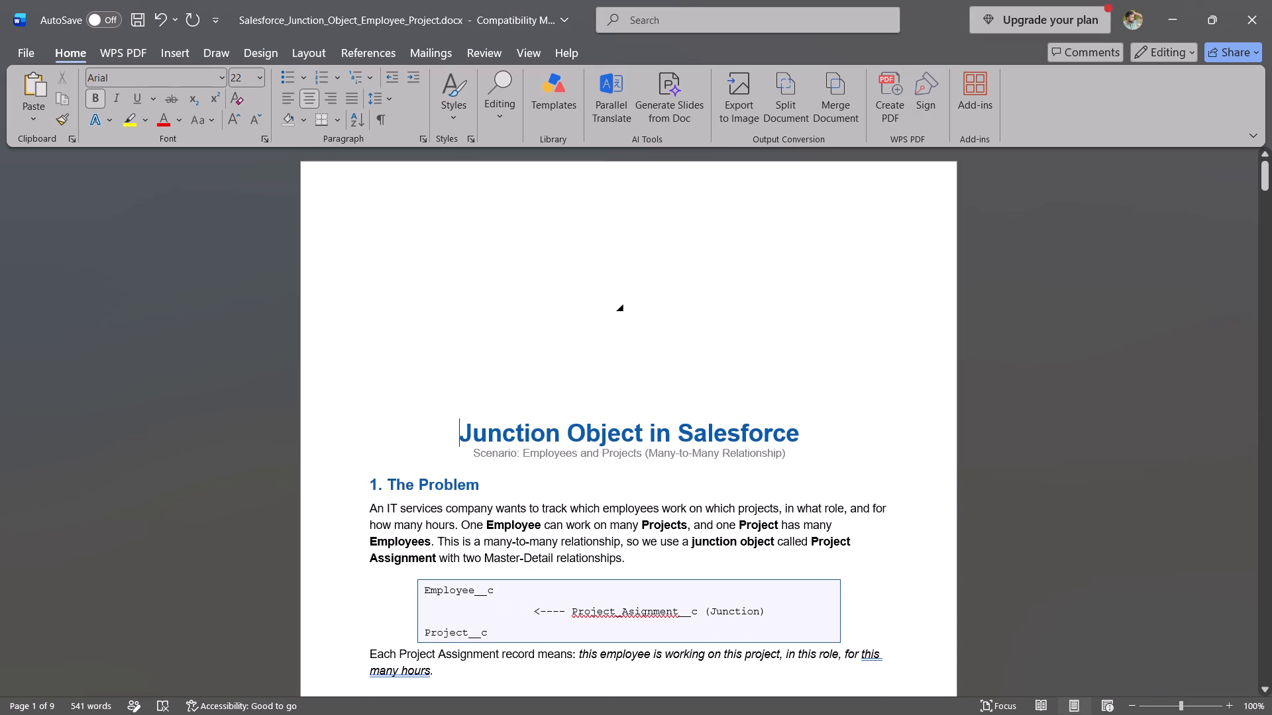
click(621, 303)
key(BackSpace)
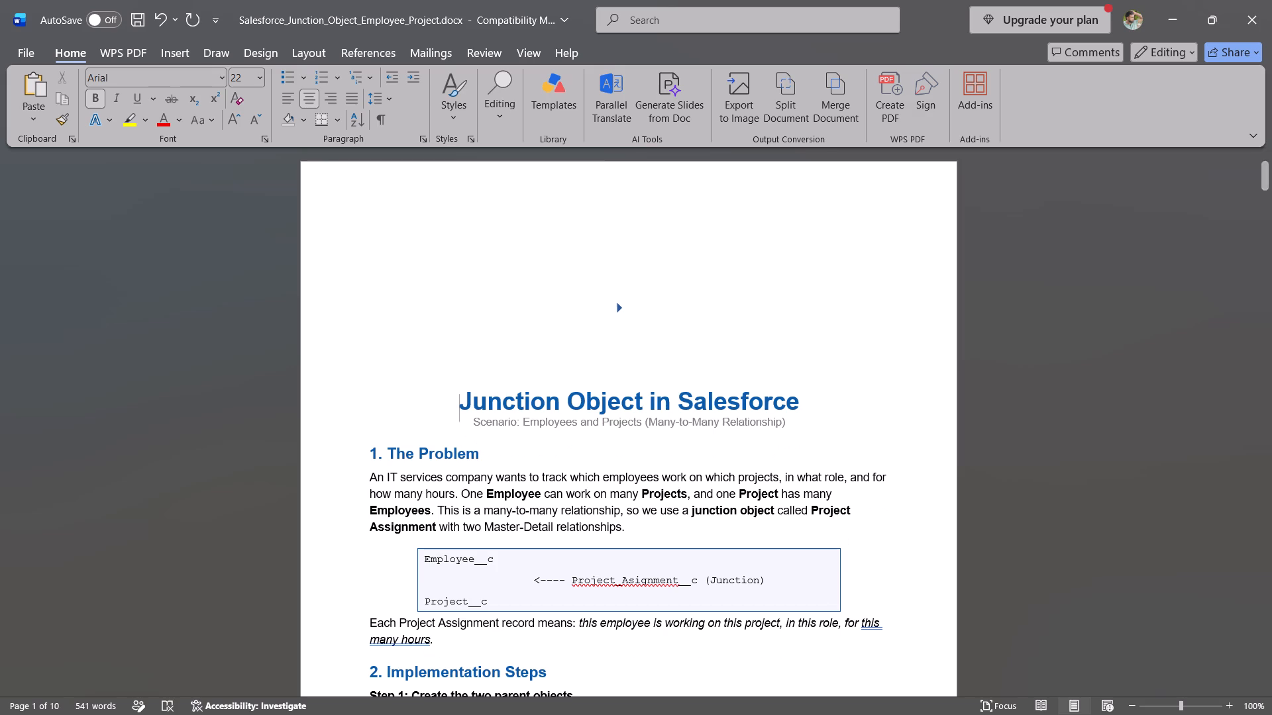
Paste the KIET University logo on the first blank line above the title.
click(593, 194)
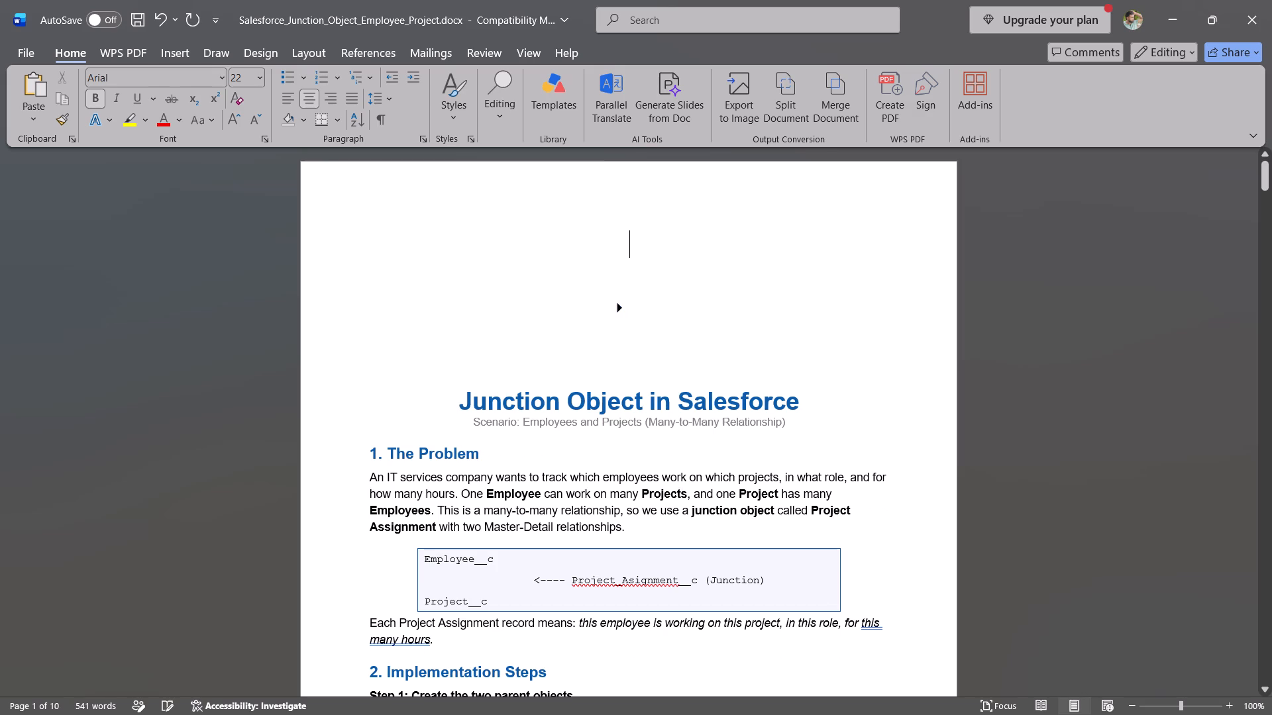
key(ctrl+v)
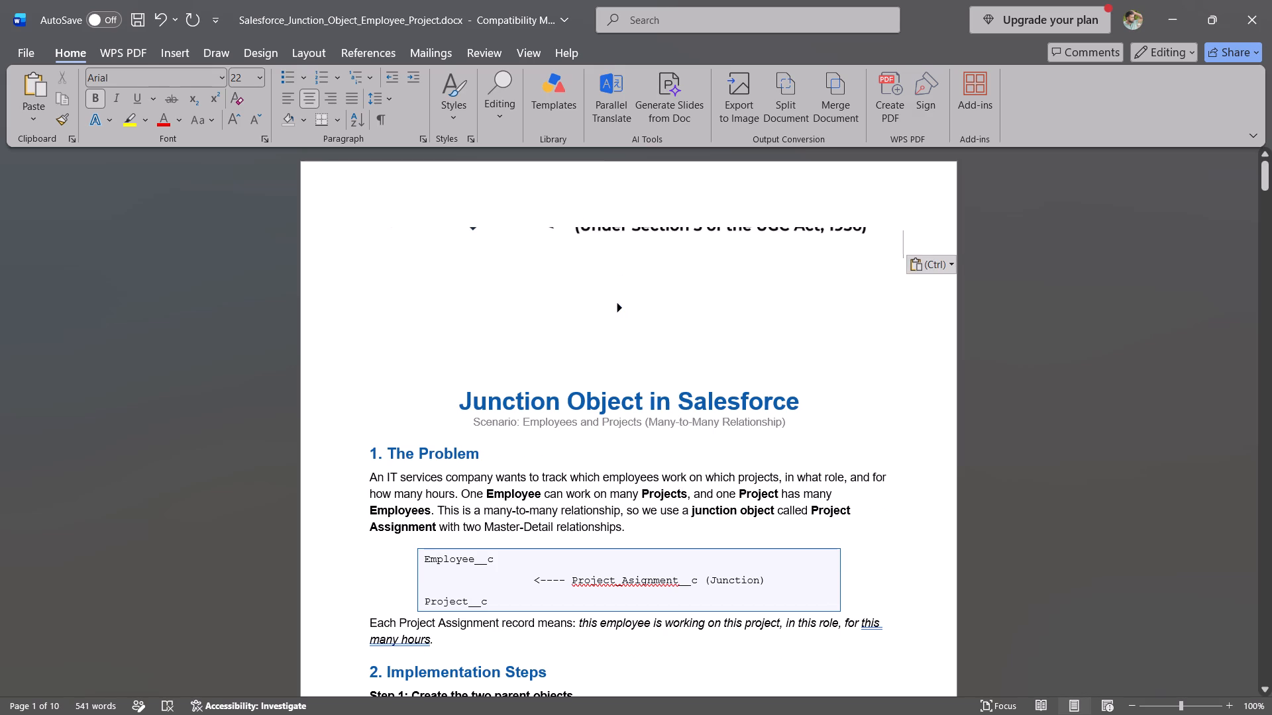
scroll(674, 264, up, 2)
key(BackSpace)
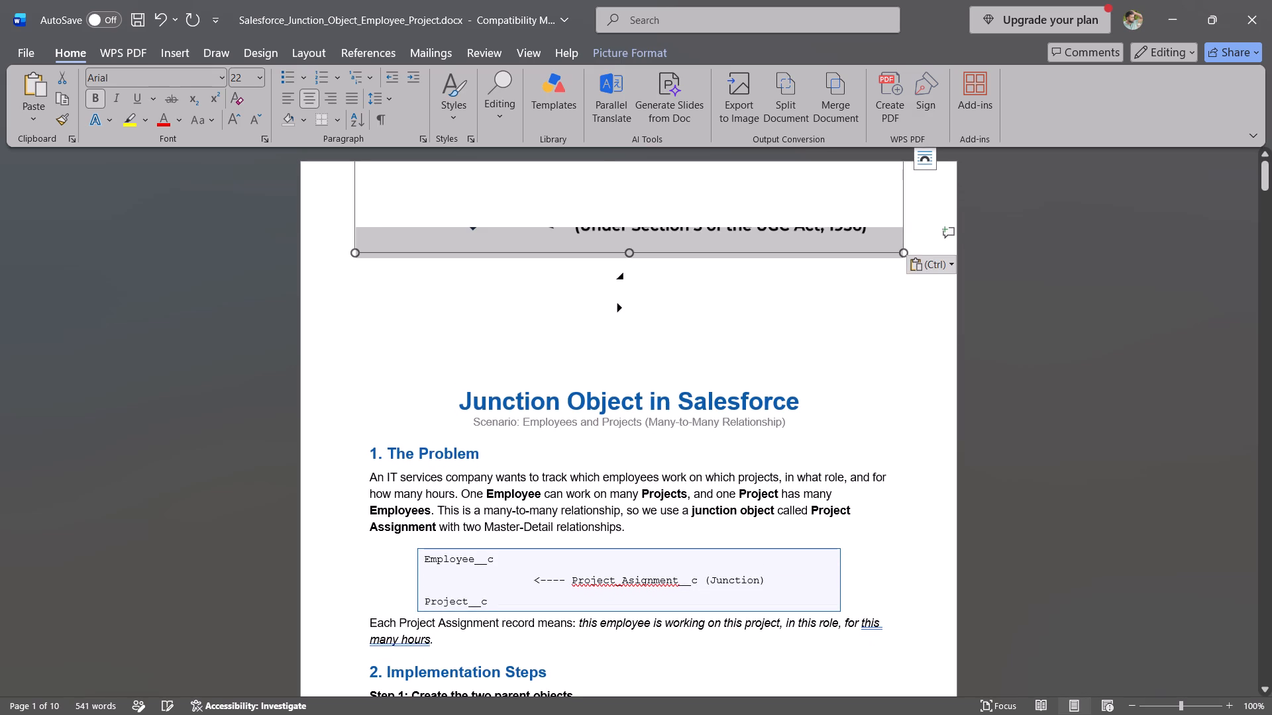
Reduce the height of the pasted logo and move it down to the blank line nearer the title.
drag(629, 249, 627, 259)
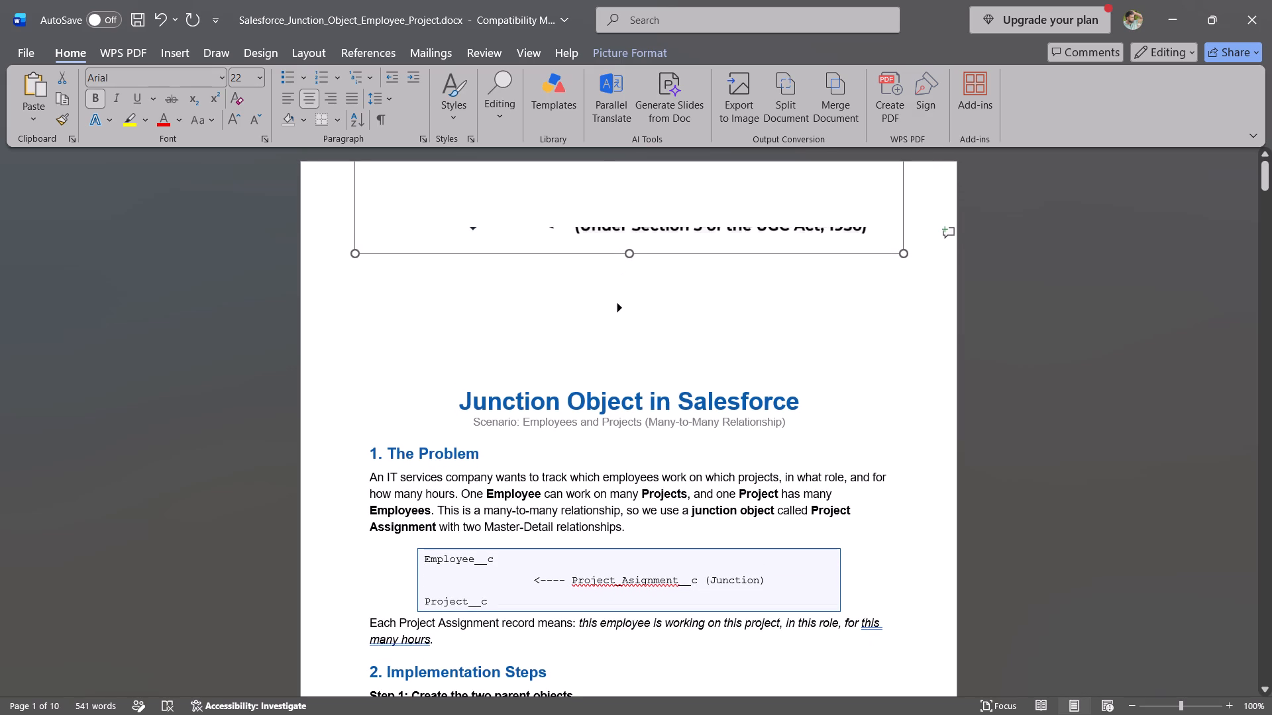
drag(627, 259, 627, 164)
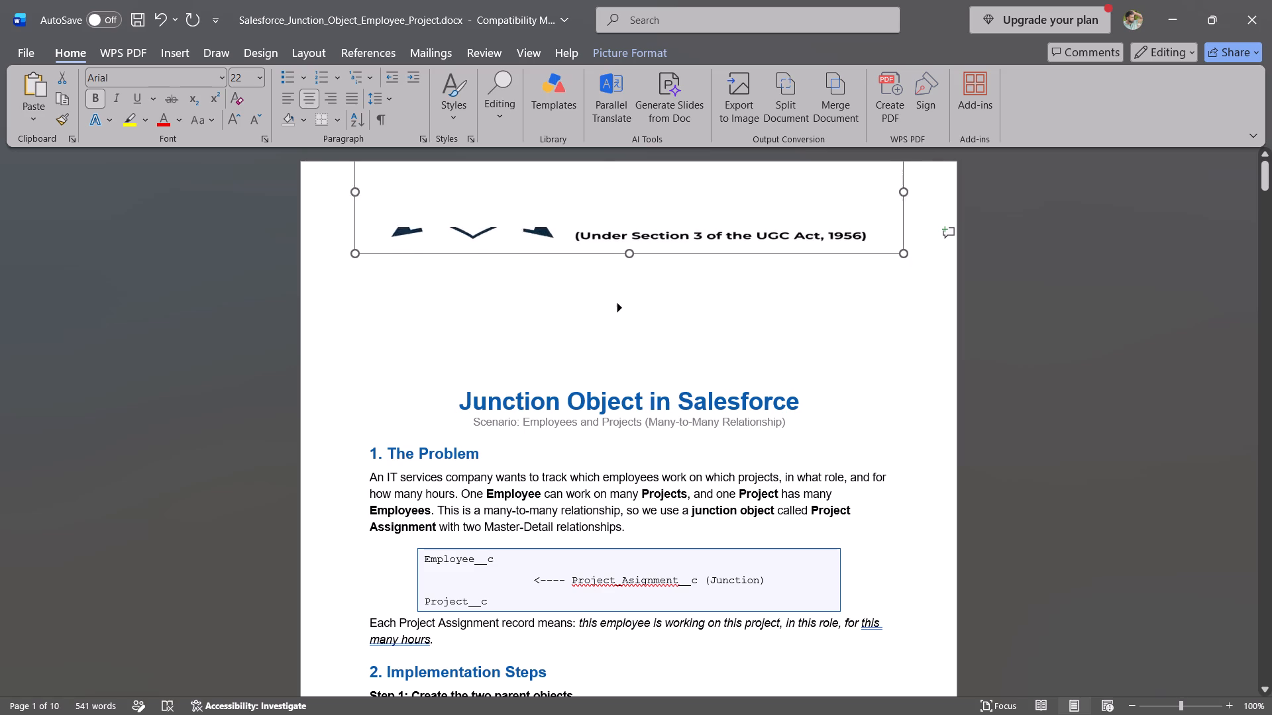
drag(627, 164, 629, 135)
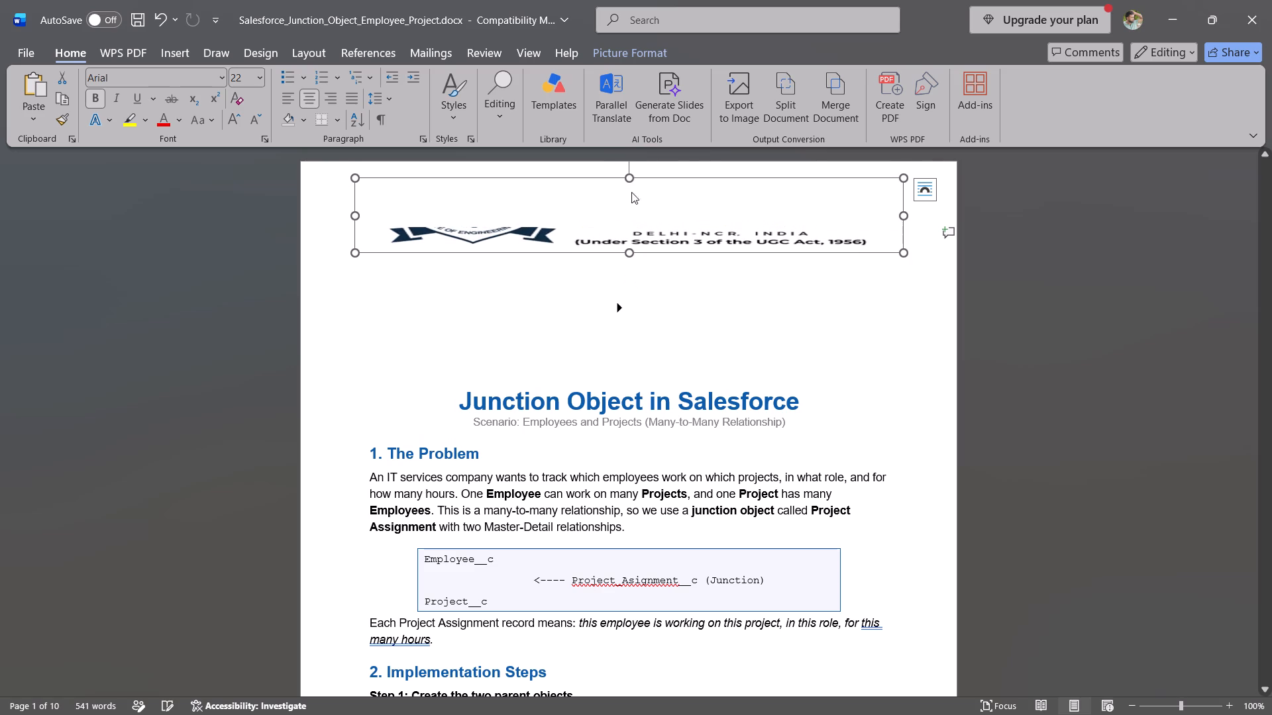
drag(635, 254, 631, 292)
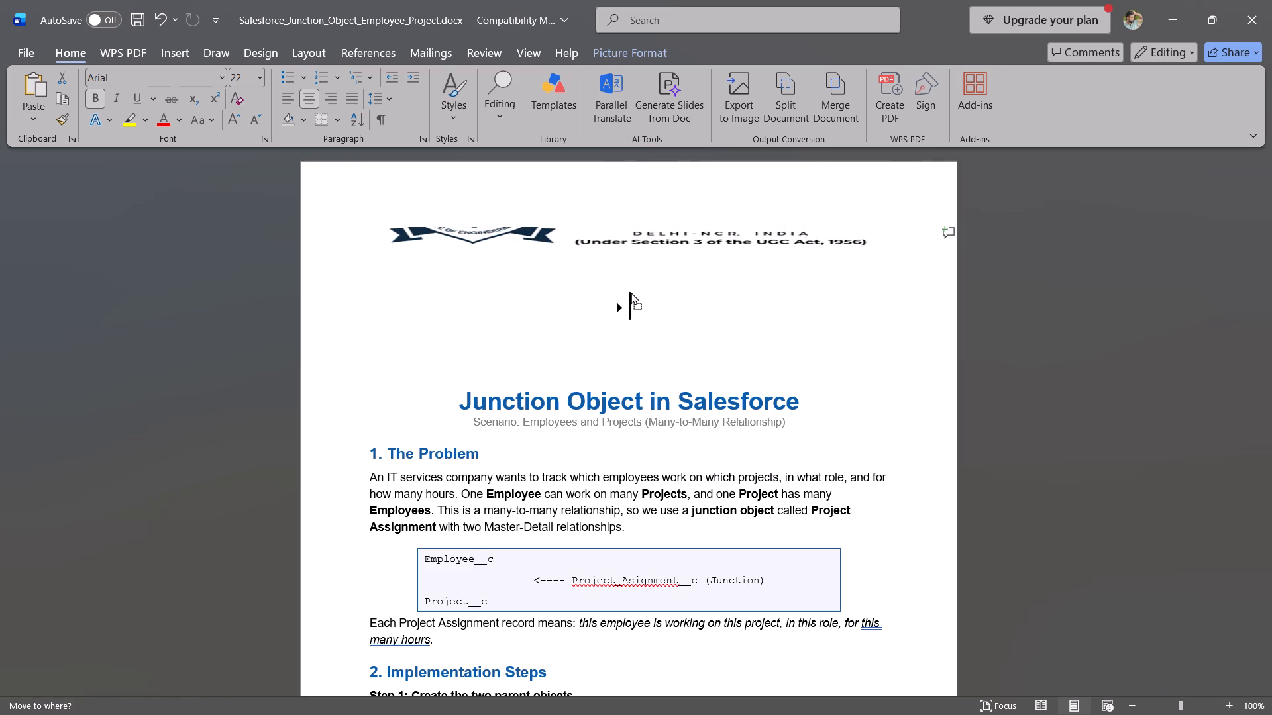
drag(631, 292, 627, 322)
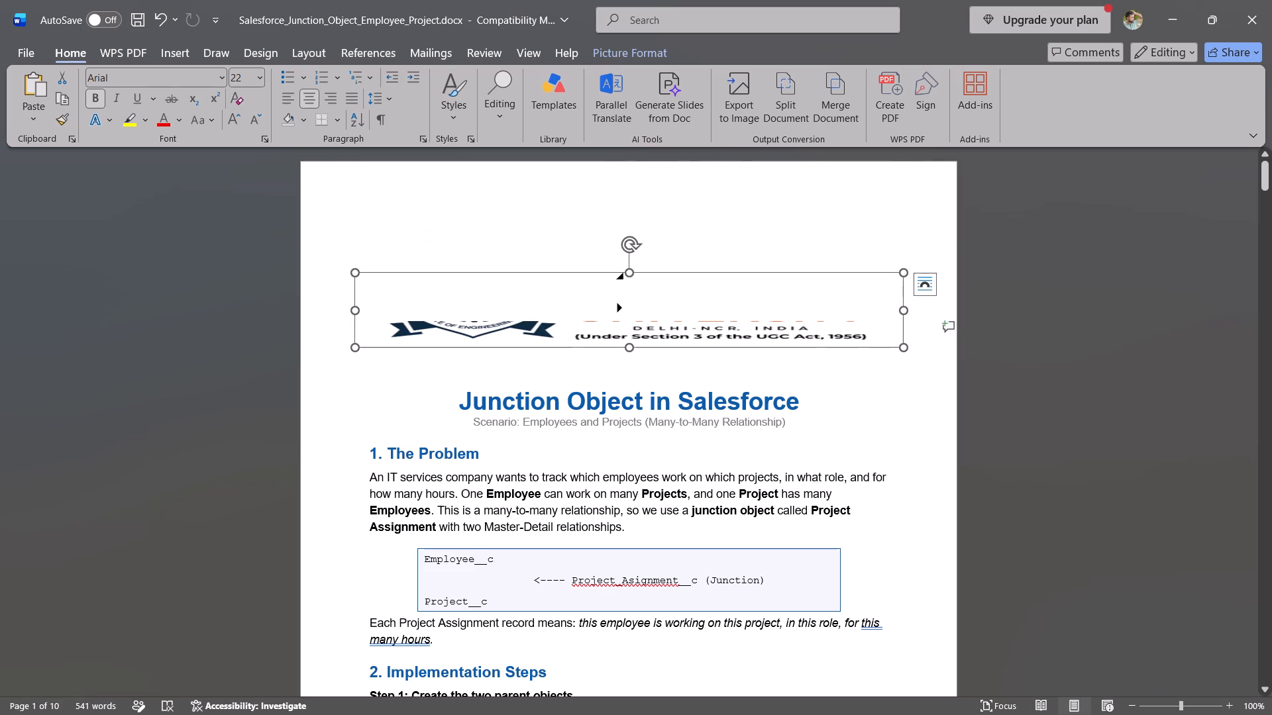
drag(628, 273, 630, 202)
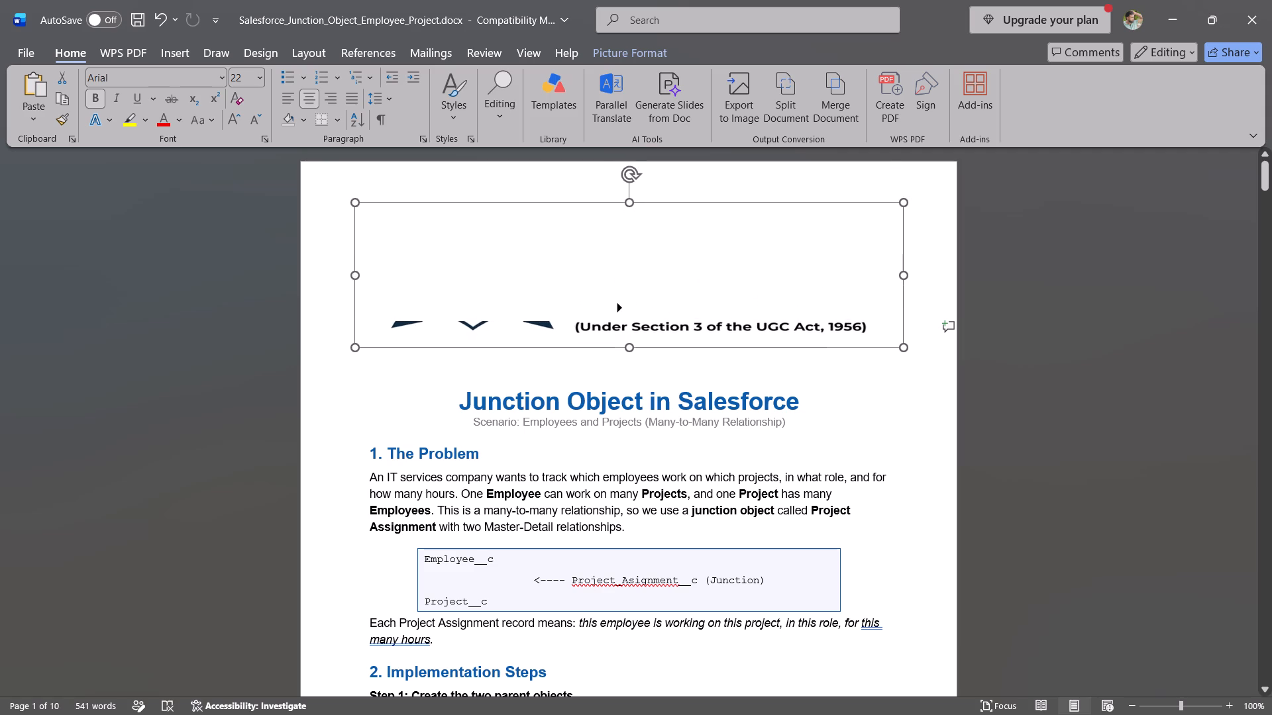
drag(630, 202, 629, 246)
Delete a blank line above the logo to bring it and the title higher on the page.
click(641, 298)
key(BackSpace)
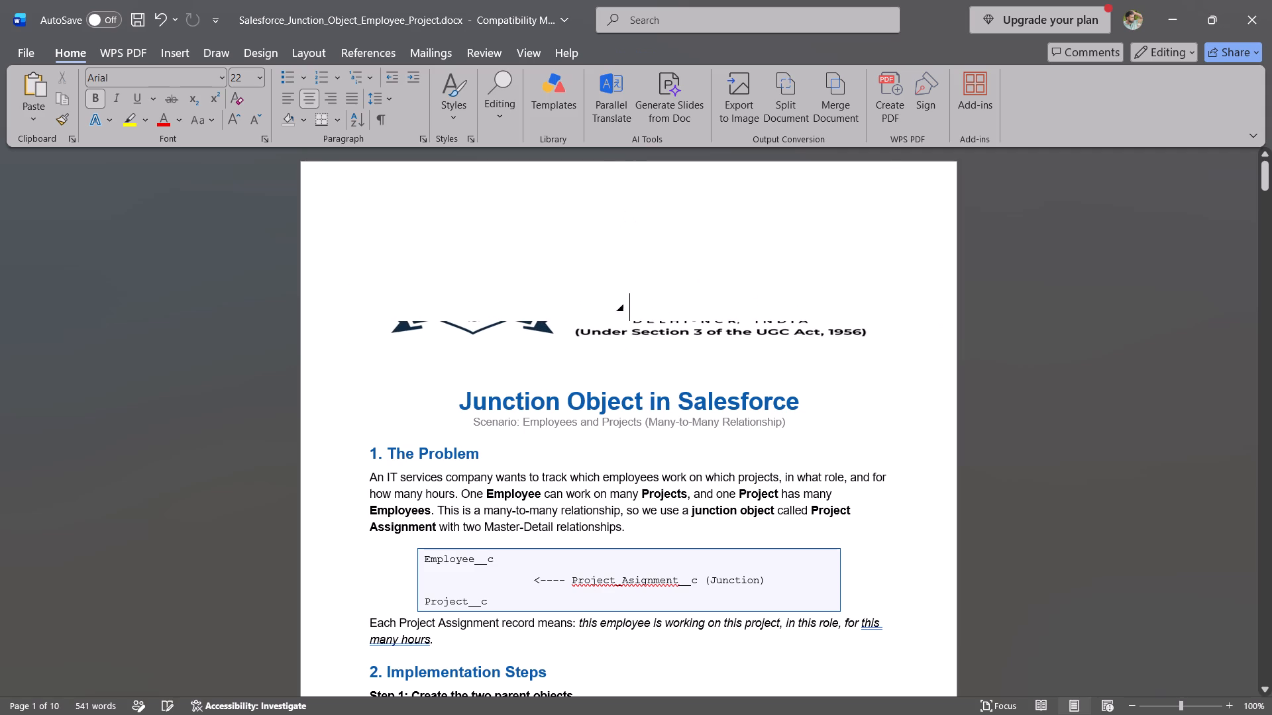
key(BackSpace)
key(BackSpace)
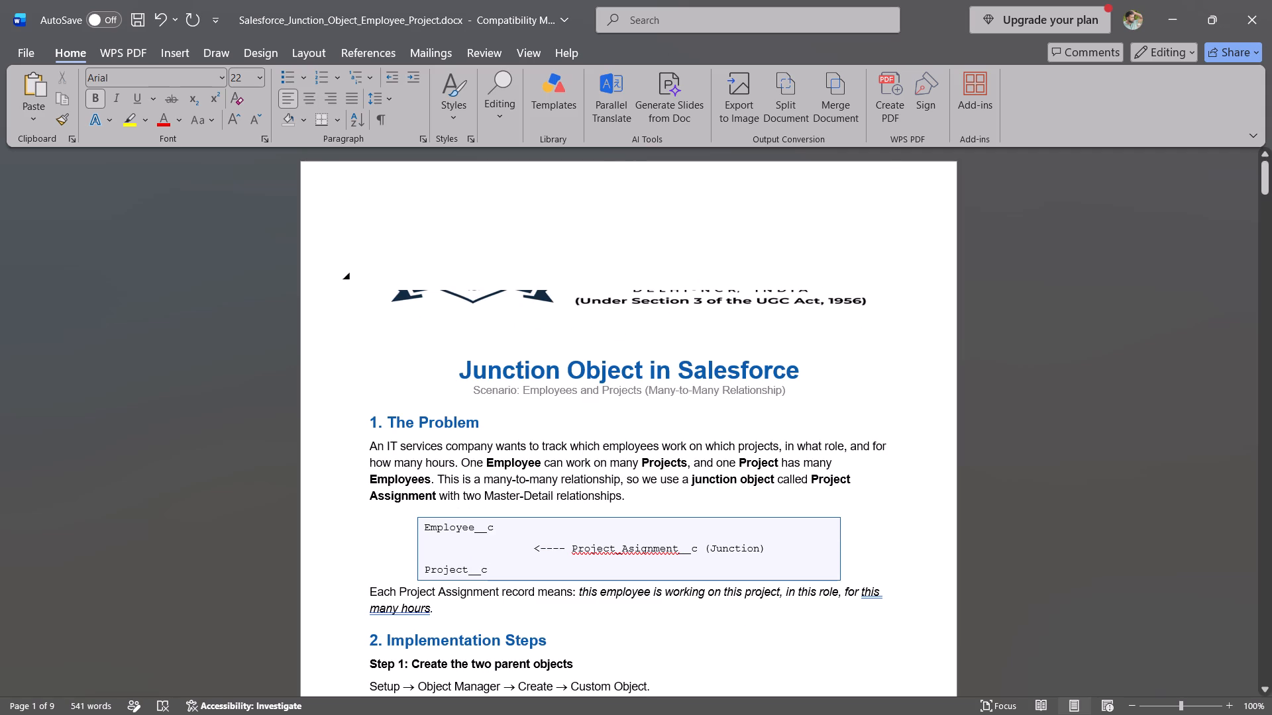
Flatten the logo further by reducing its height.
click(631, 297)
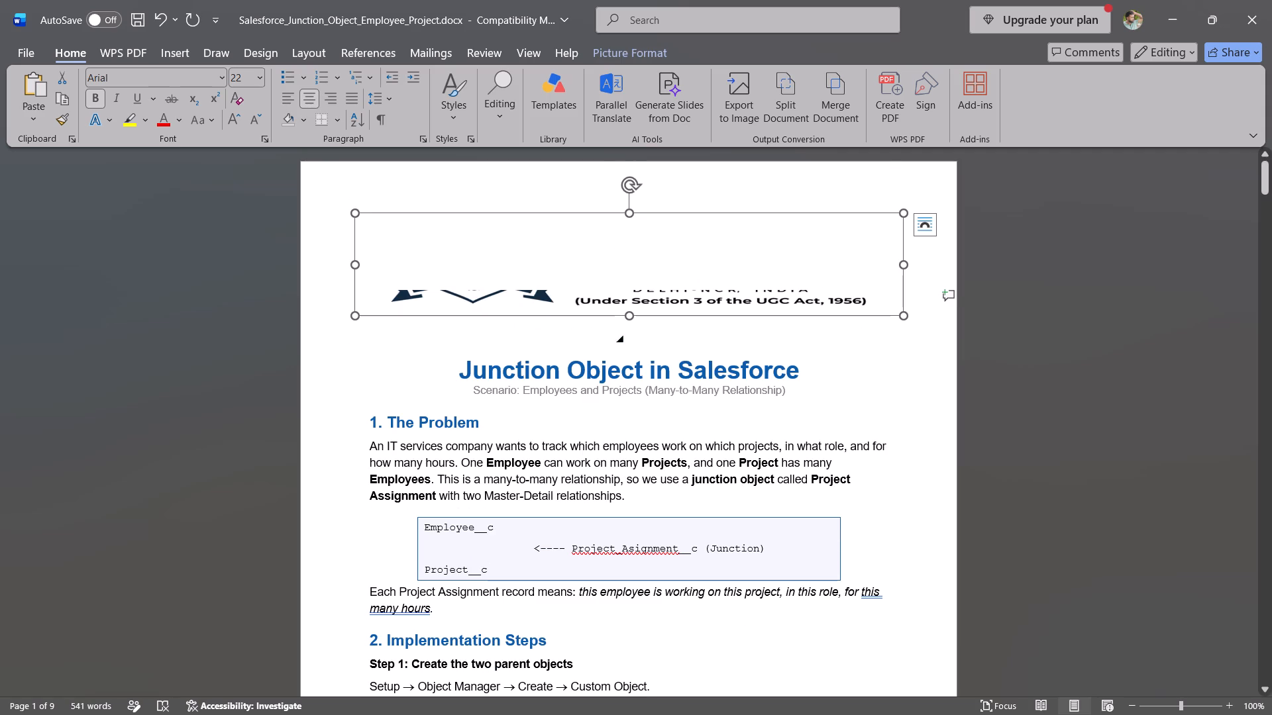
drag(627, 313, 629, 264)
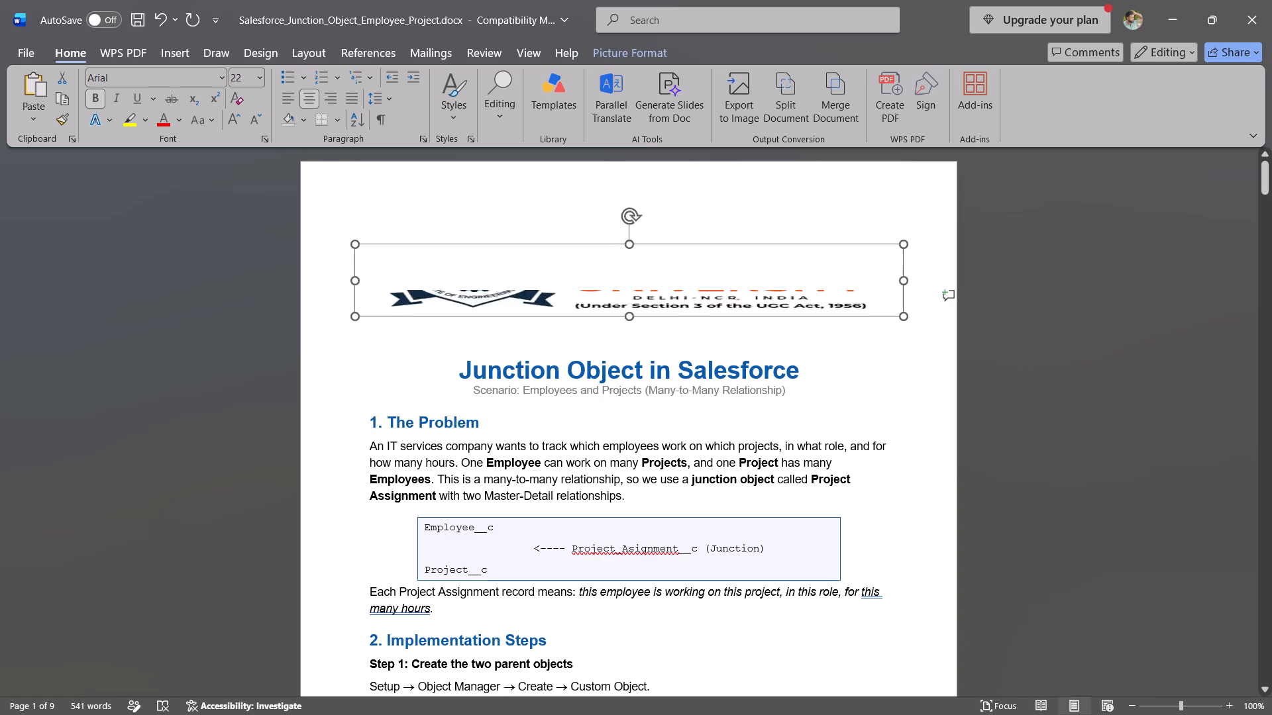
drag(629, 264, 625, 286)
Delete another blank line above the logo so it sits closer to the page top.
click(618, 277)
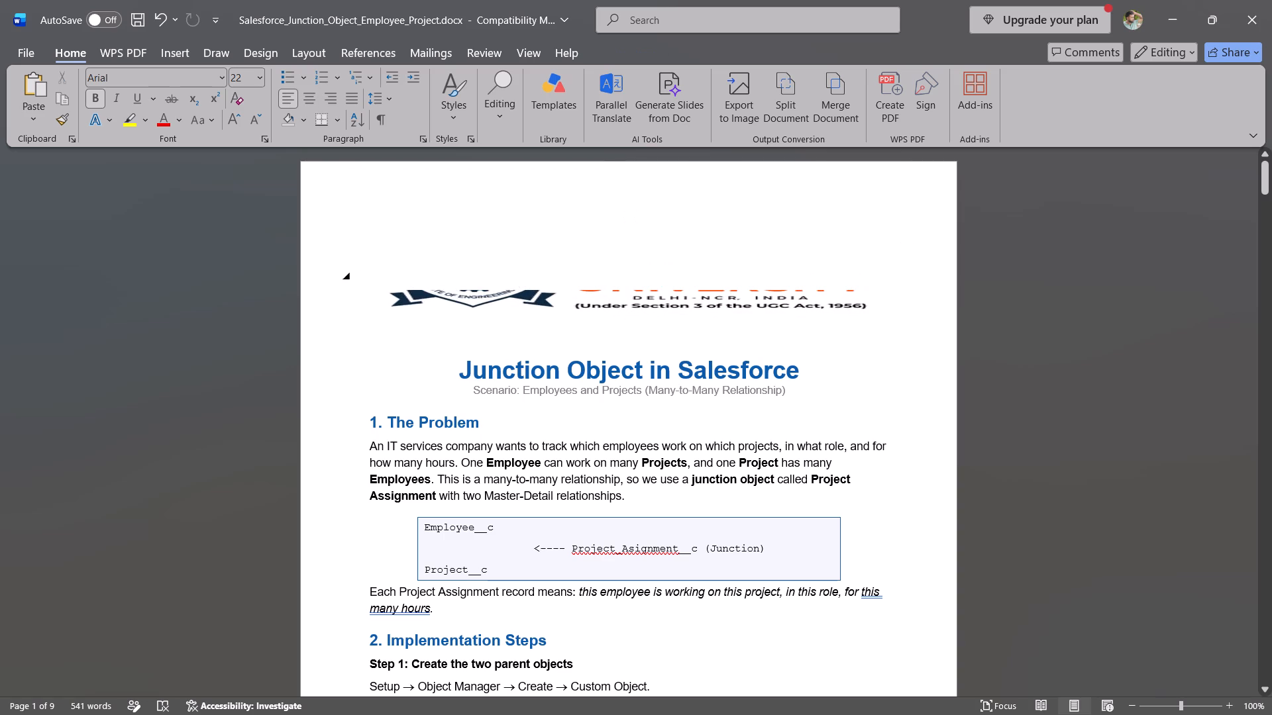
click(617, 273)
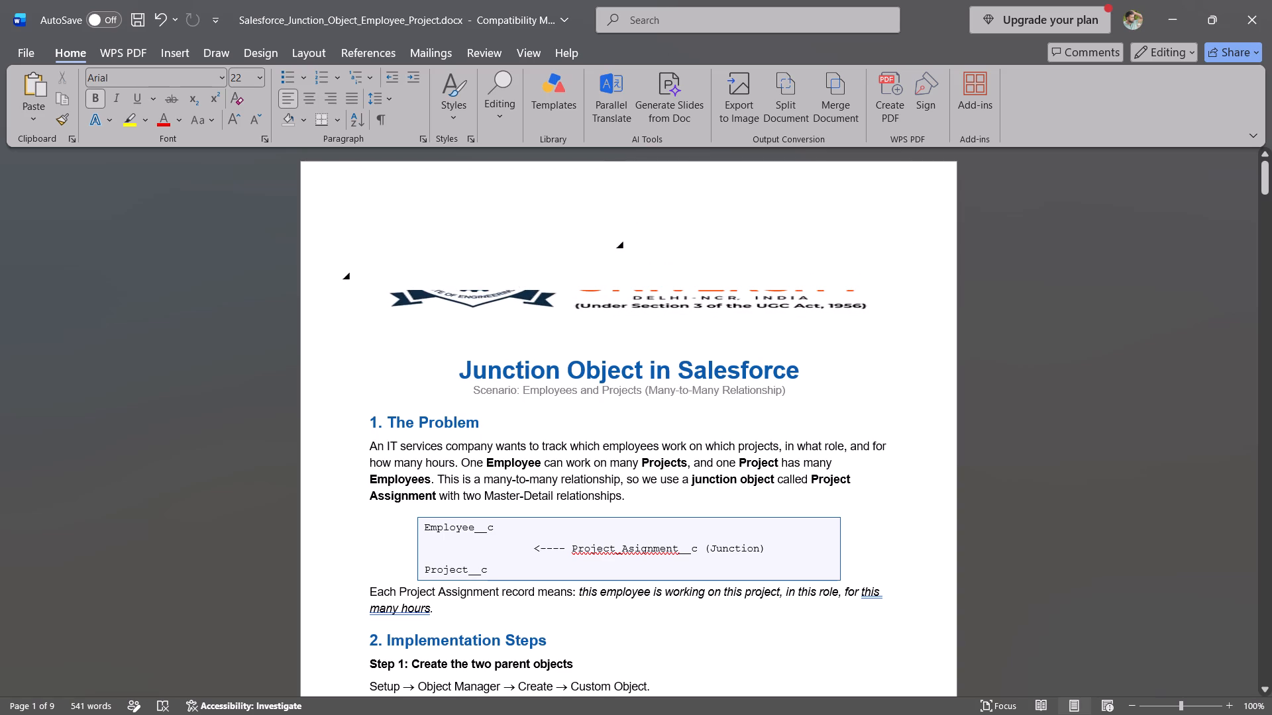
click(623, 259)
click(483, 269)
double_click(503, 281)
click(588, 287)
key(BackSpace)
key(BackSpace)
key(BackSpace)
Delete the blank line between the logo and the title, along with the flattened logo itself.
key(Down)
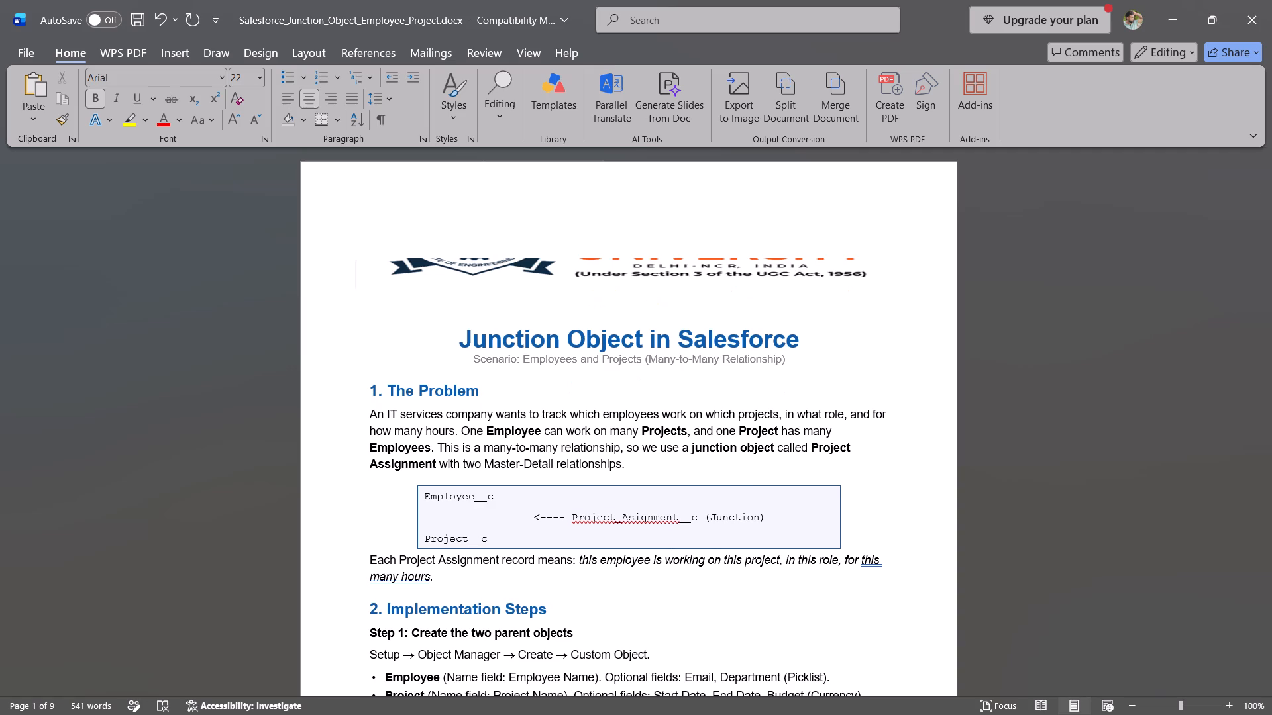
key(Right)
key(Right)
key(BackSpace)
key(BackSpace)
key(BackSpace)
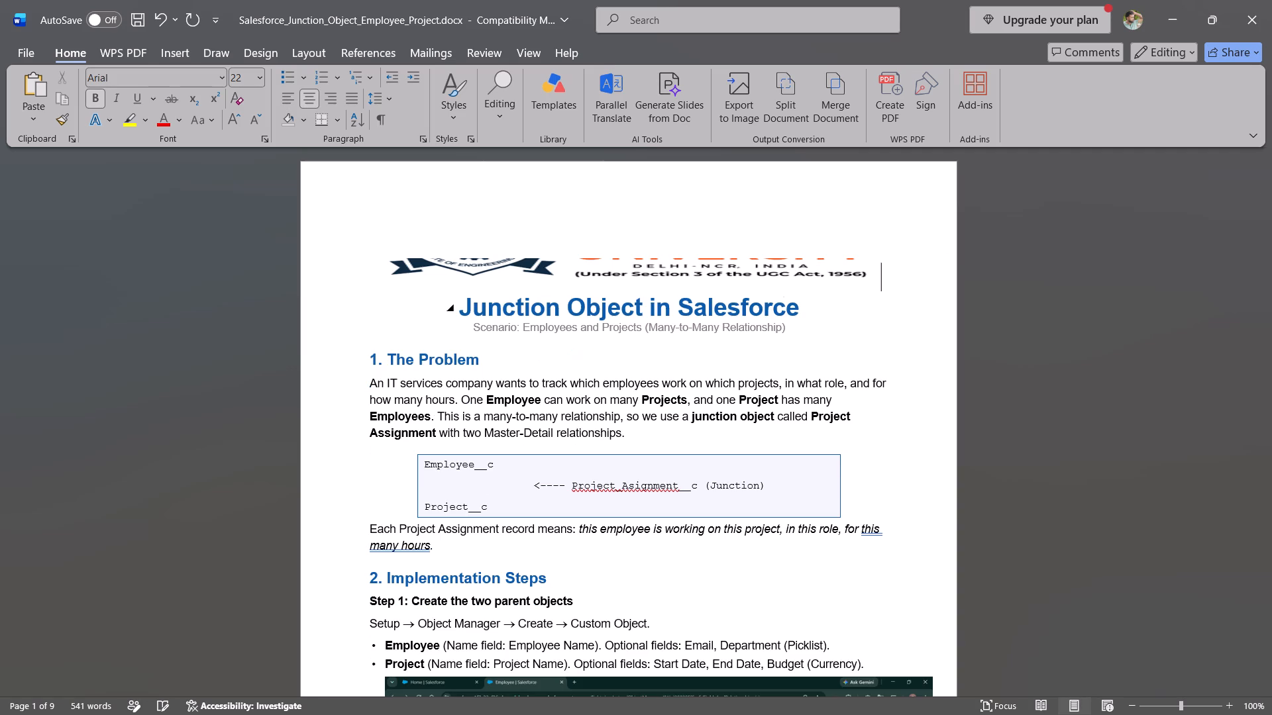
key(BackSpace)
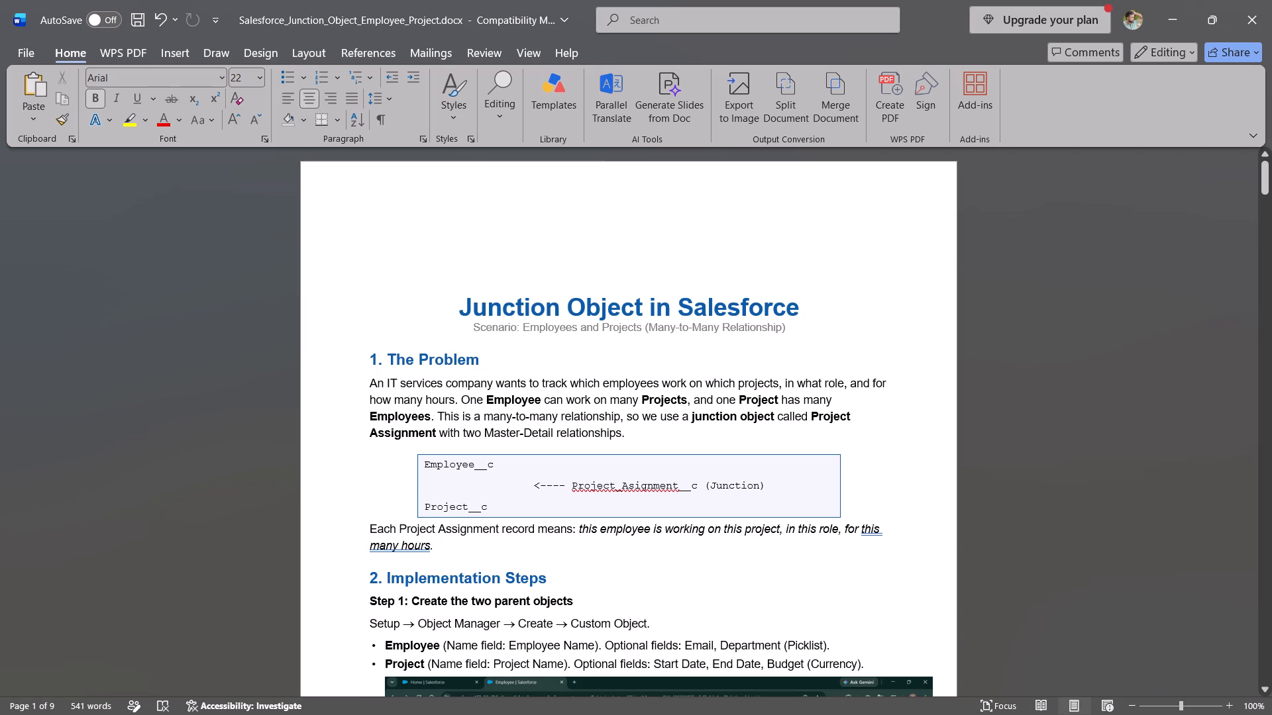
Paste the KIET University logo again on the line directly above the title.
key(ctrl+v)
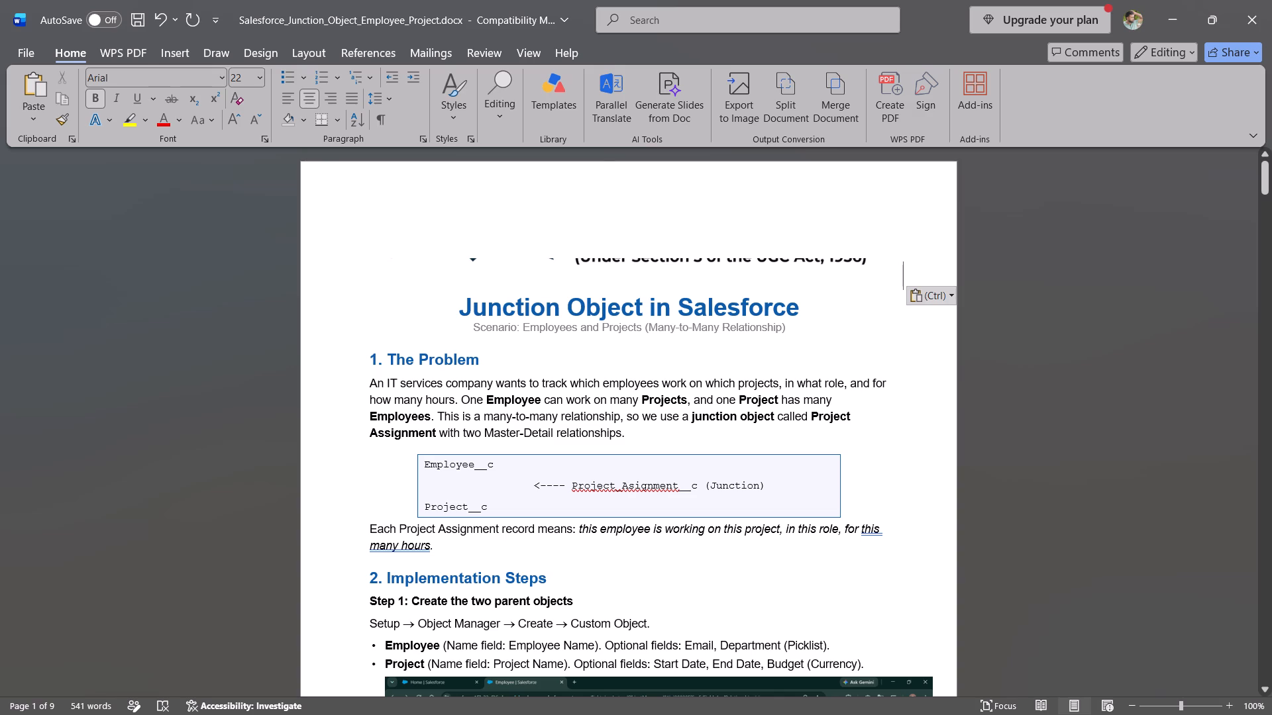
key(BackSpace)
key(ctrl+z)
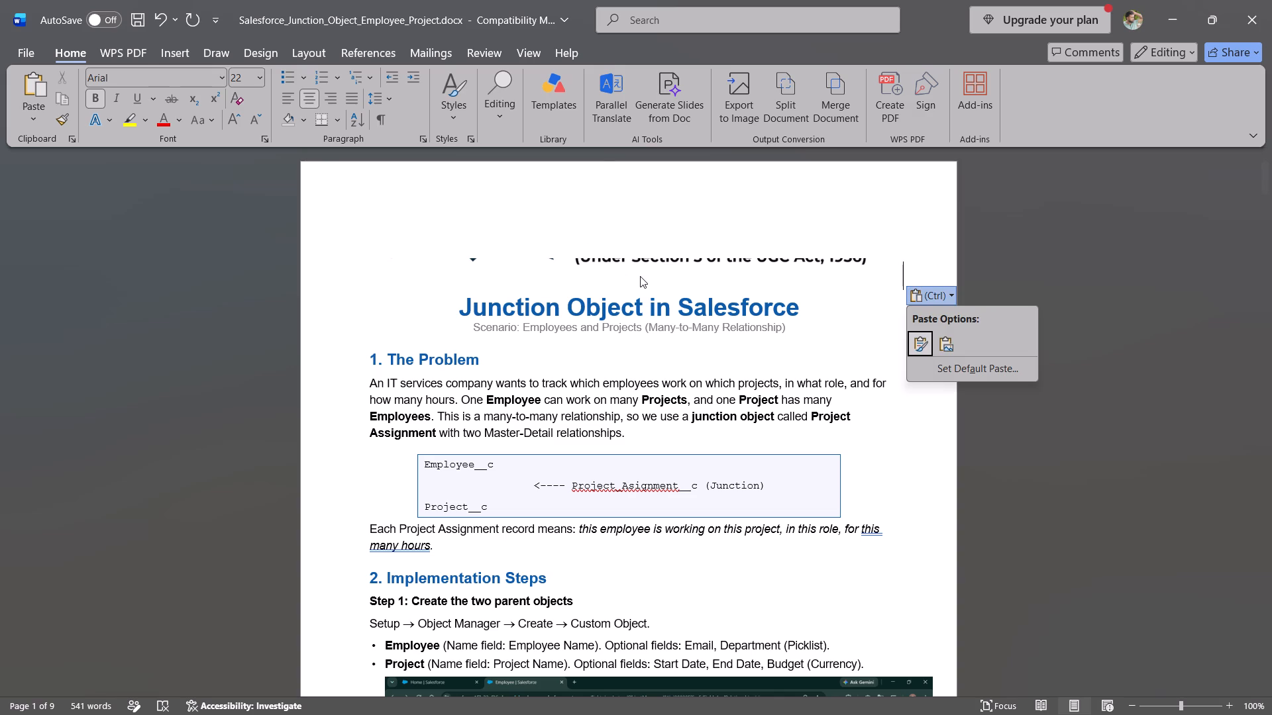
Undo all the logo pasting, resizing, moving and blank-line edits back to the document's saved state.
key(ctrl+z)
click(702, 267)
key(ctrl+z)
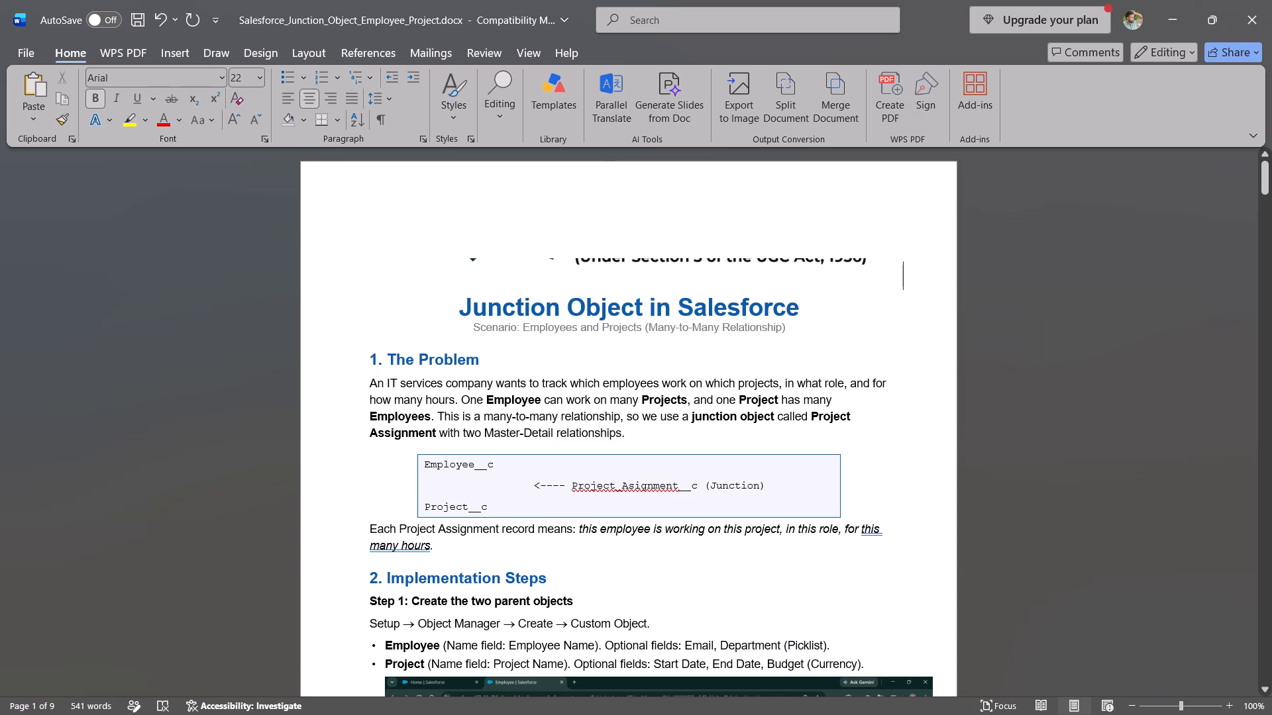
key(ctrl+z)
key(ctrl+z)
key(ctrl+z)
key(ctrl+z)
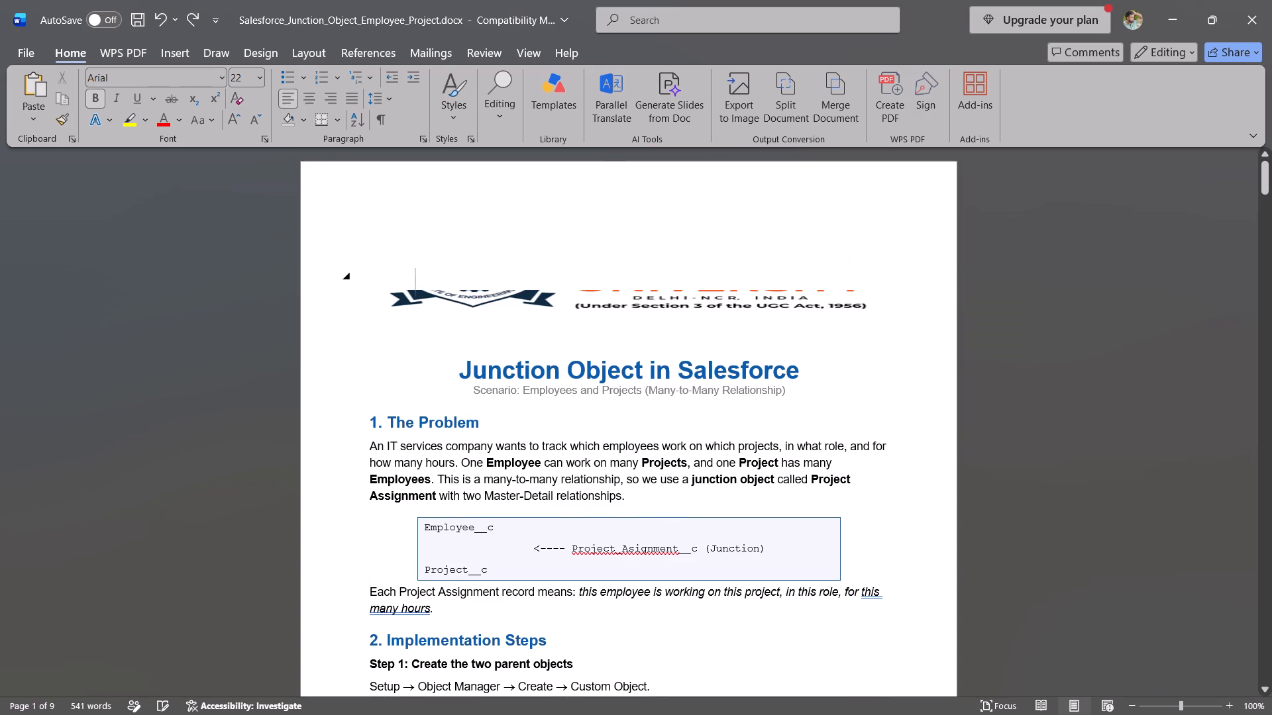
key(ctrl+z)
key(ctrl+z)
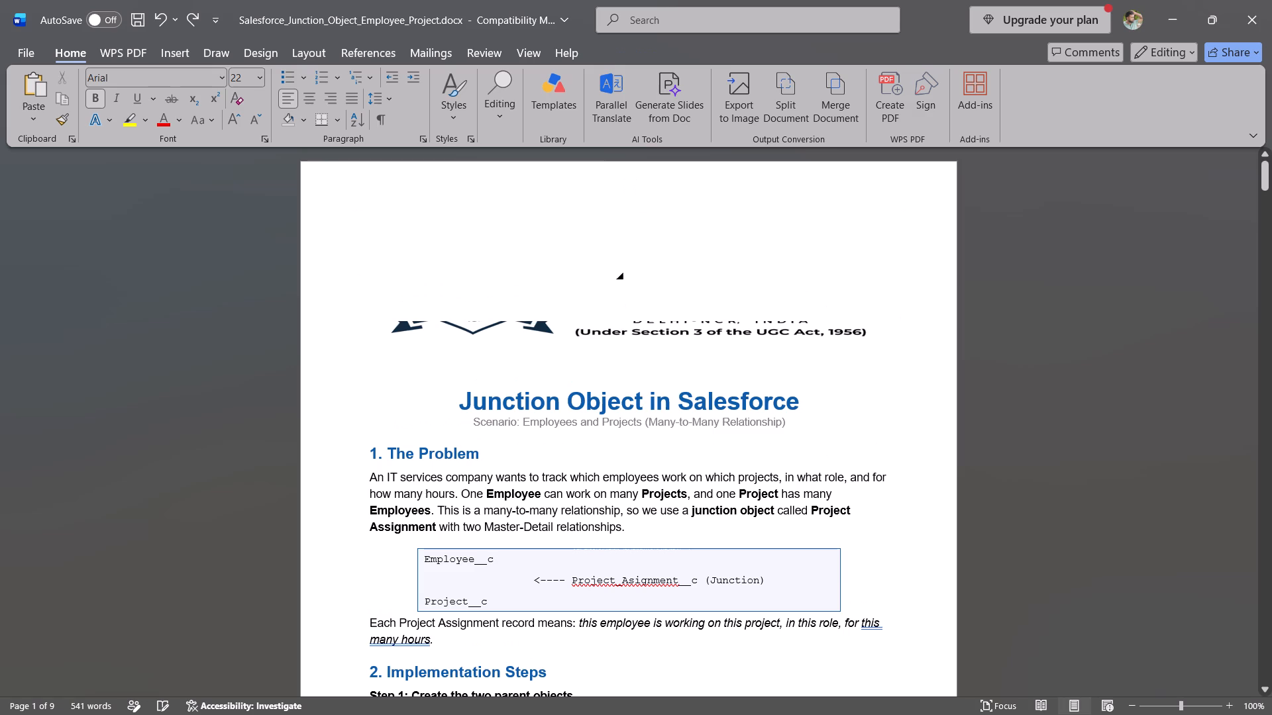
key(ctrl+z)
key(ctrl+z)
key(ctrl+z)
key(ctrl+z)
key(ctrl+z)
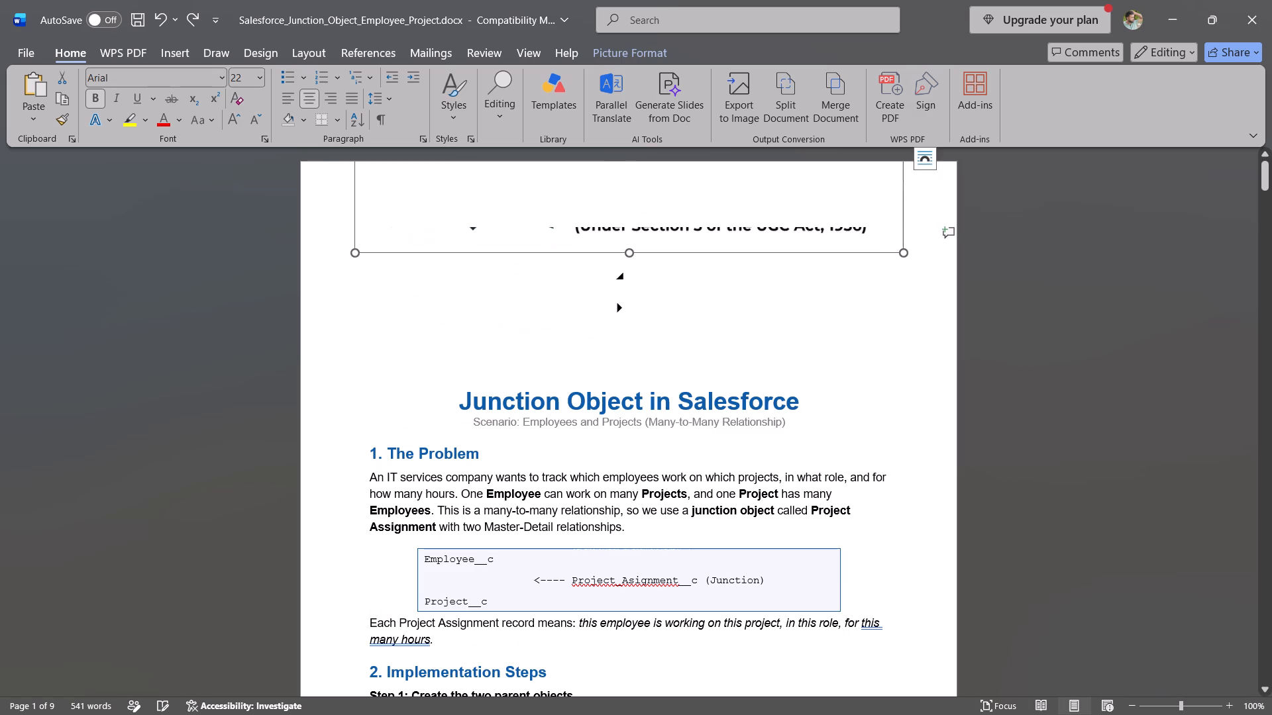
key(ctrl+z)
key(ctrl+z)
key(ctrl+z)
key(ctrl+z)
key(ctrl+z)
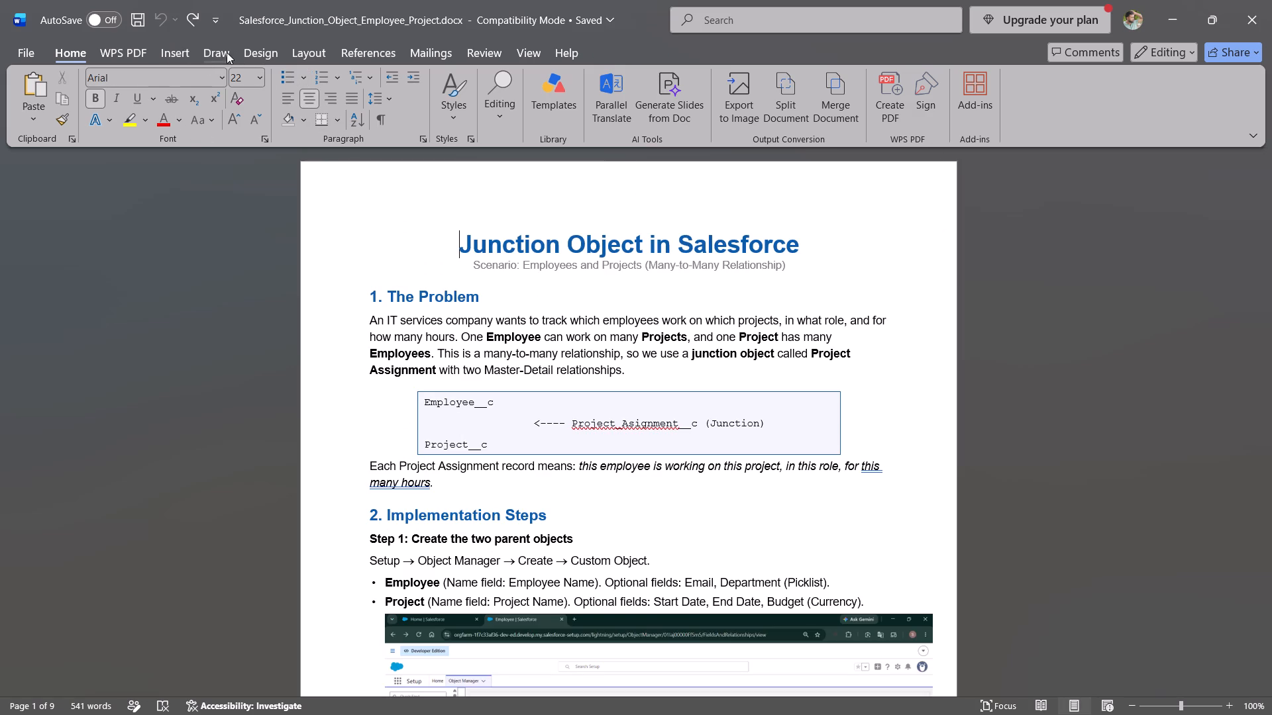
Draw a text box about 5.22 inches wide and 0.63 inches high above the title "Junction Object in Salesforce".
click(178, 49)
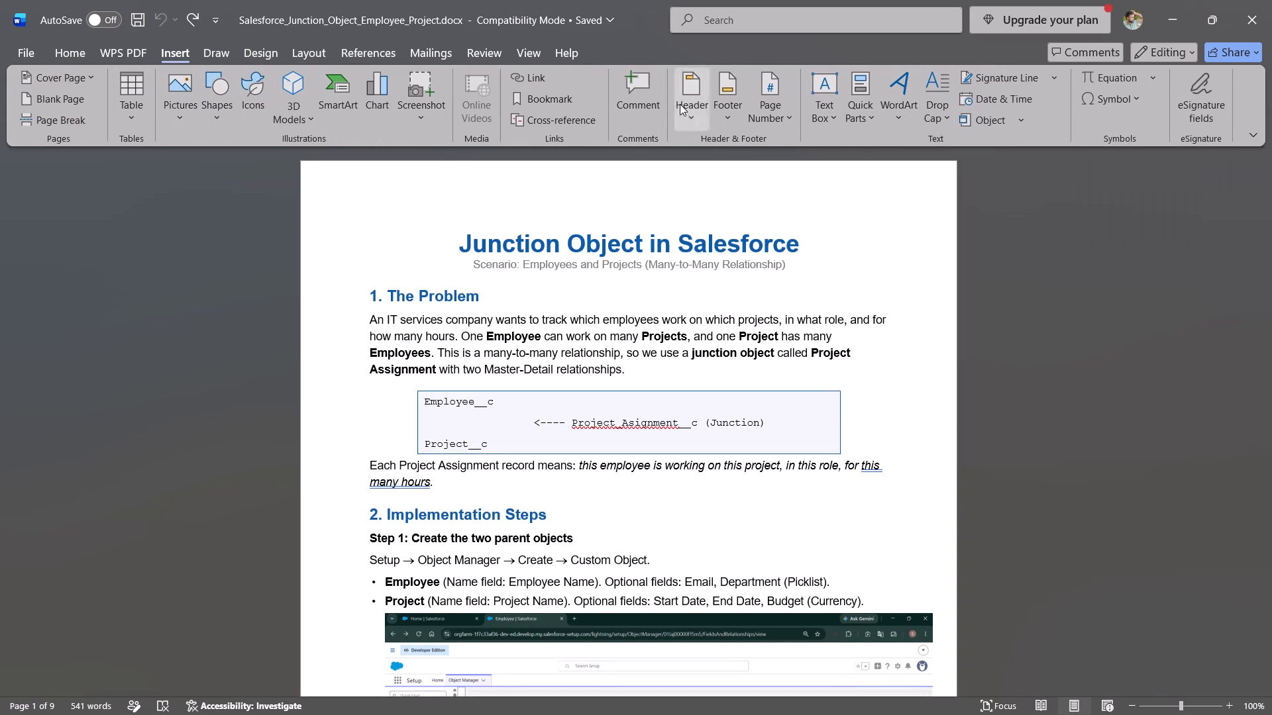
click(817, 115)
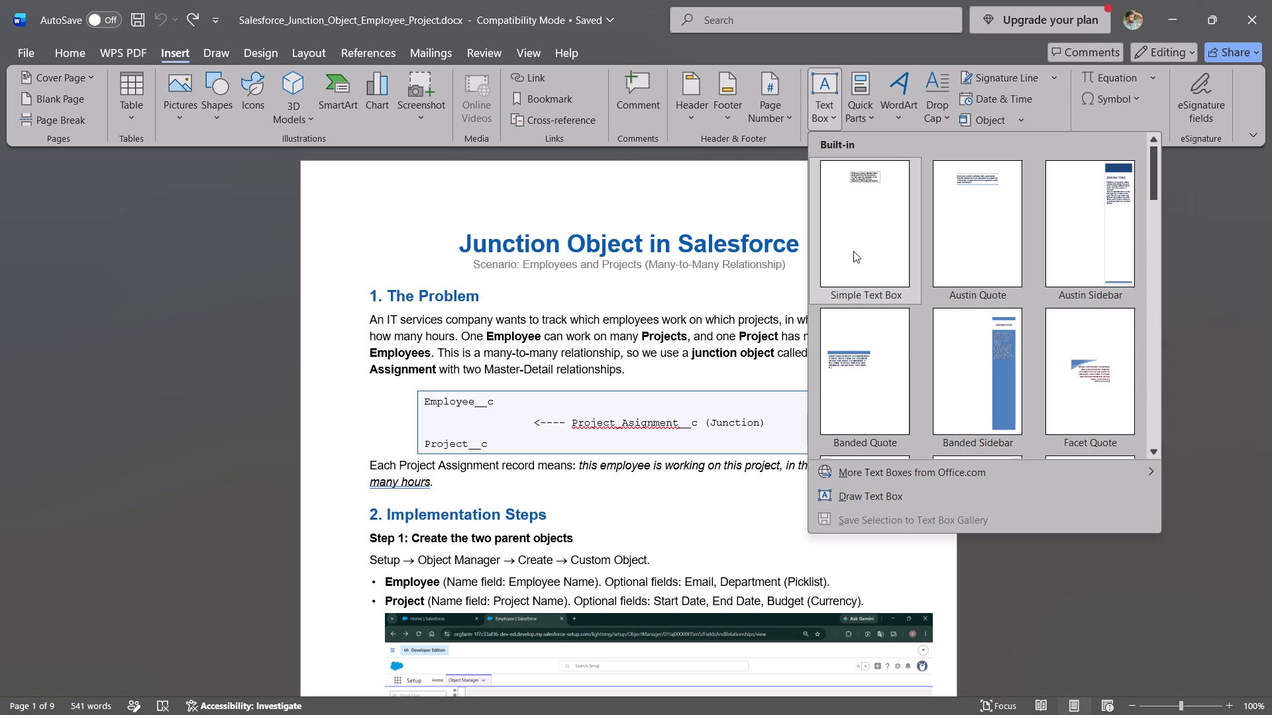
scroll(854, 254, down, 1)
scroll(861, 266, up, 2)
scroll(866, 412, up, 15)
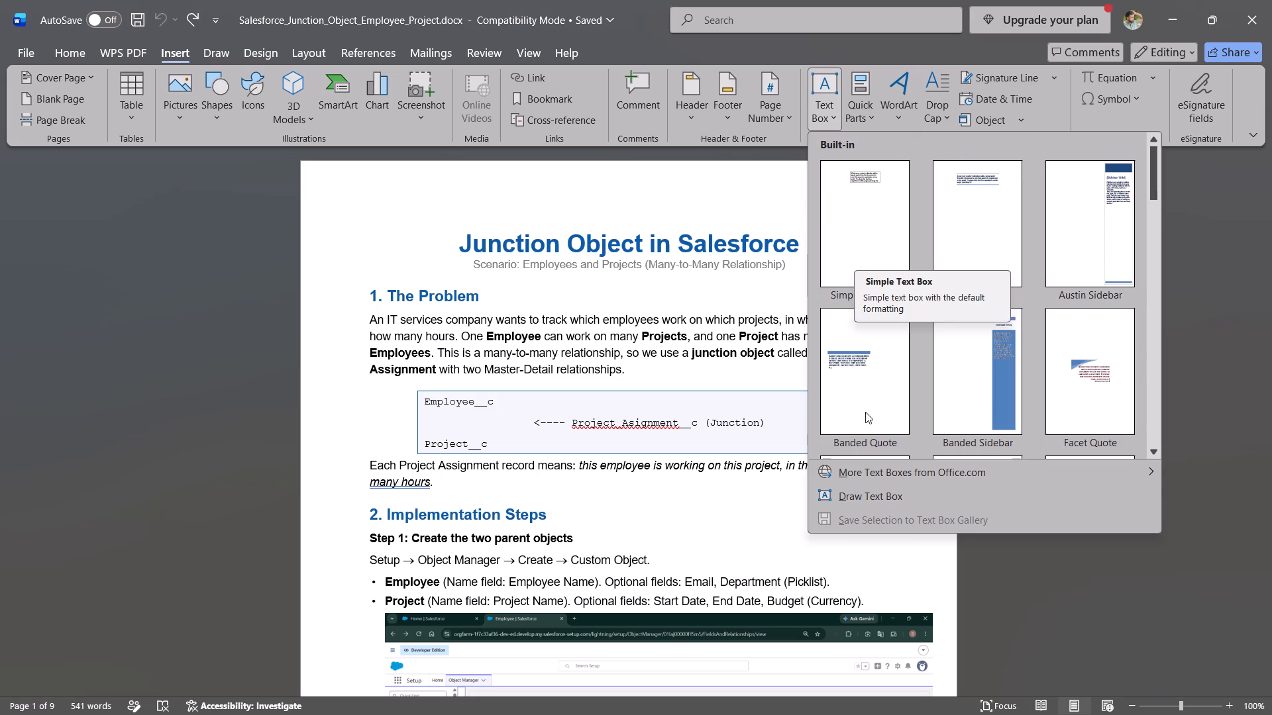
click(880, 496)
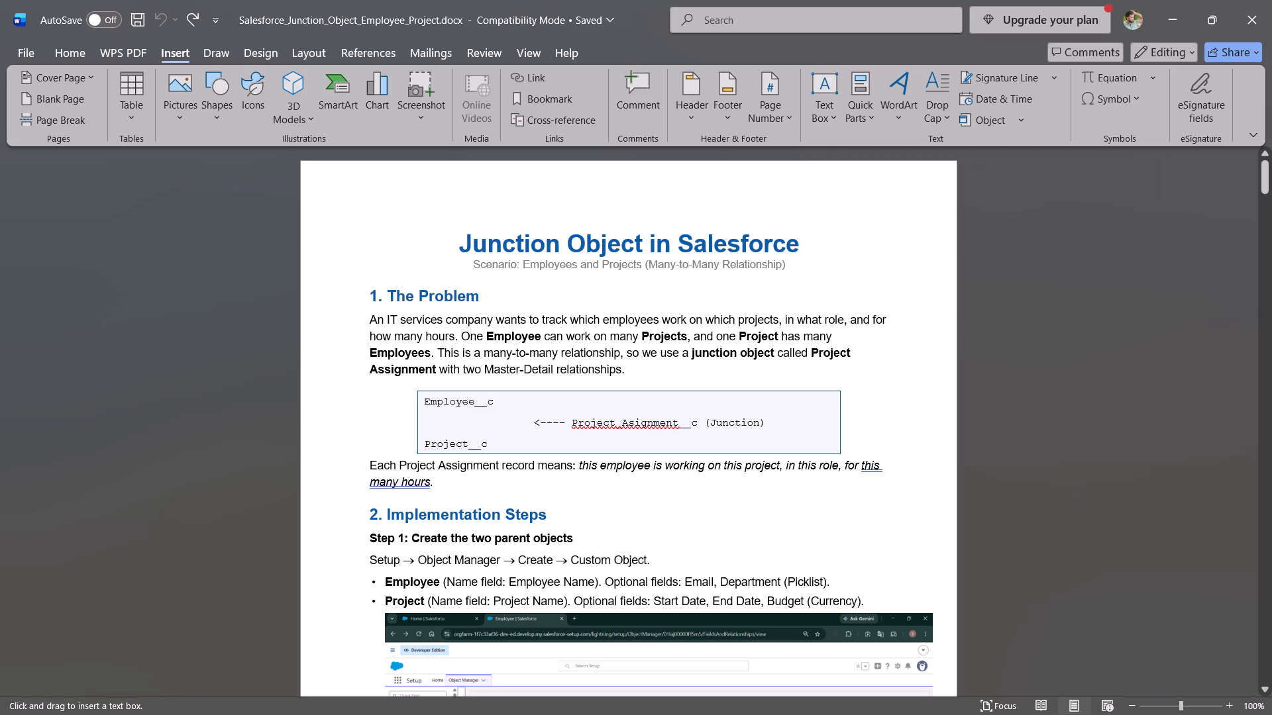
drag(420, 177, 763, 234)
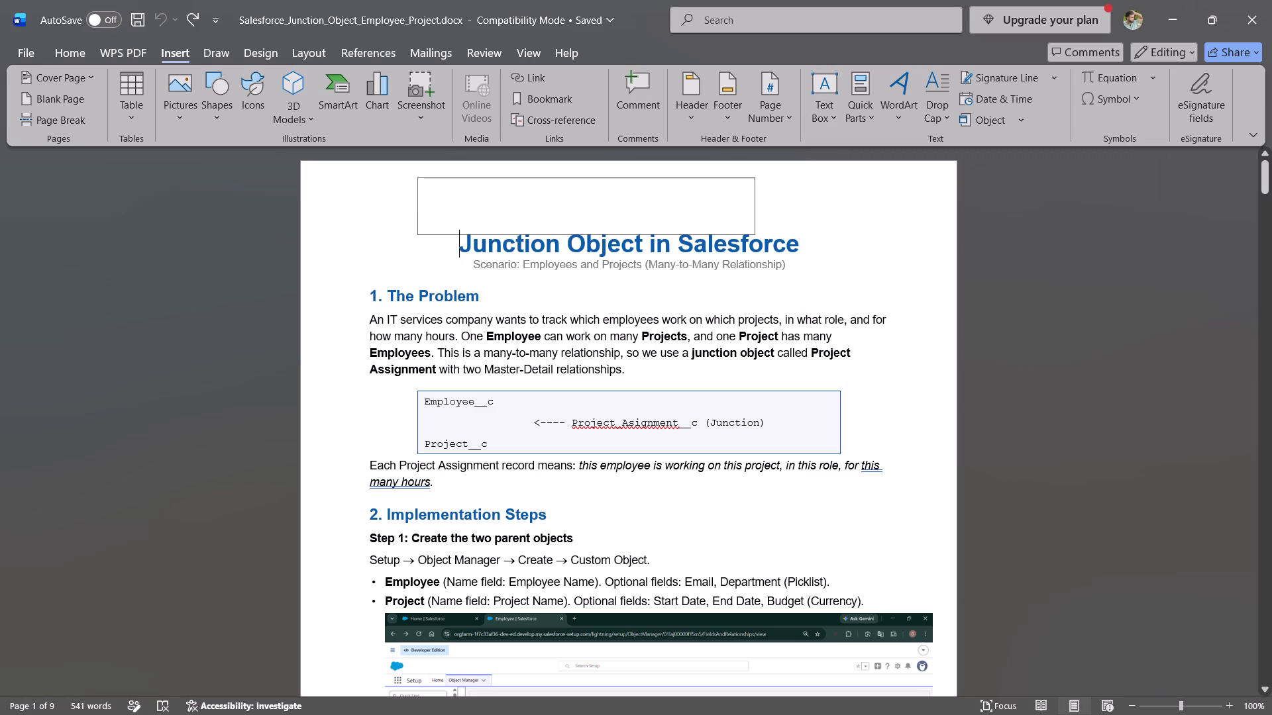
drag(763, 234, 833, 226)
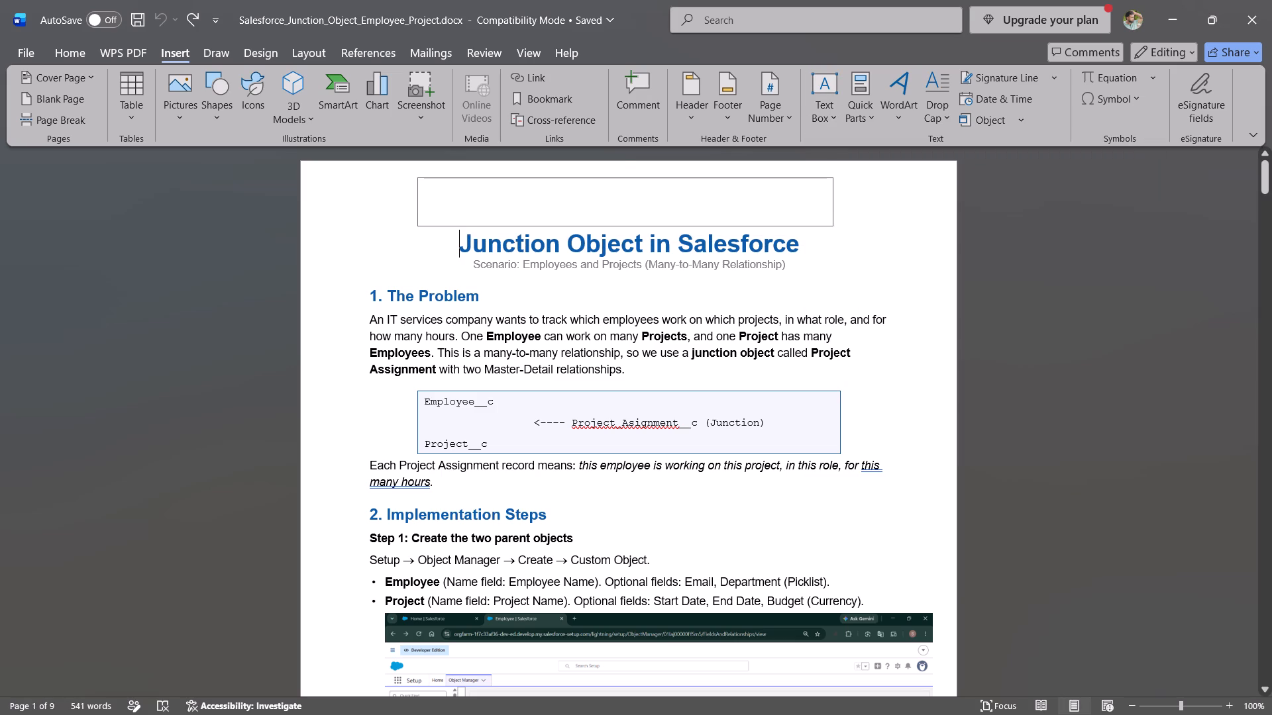
drag(833, 226, 832, 228)
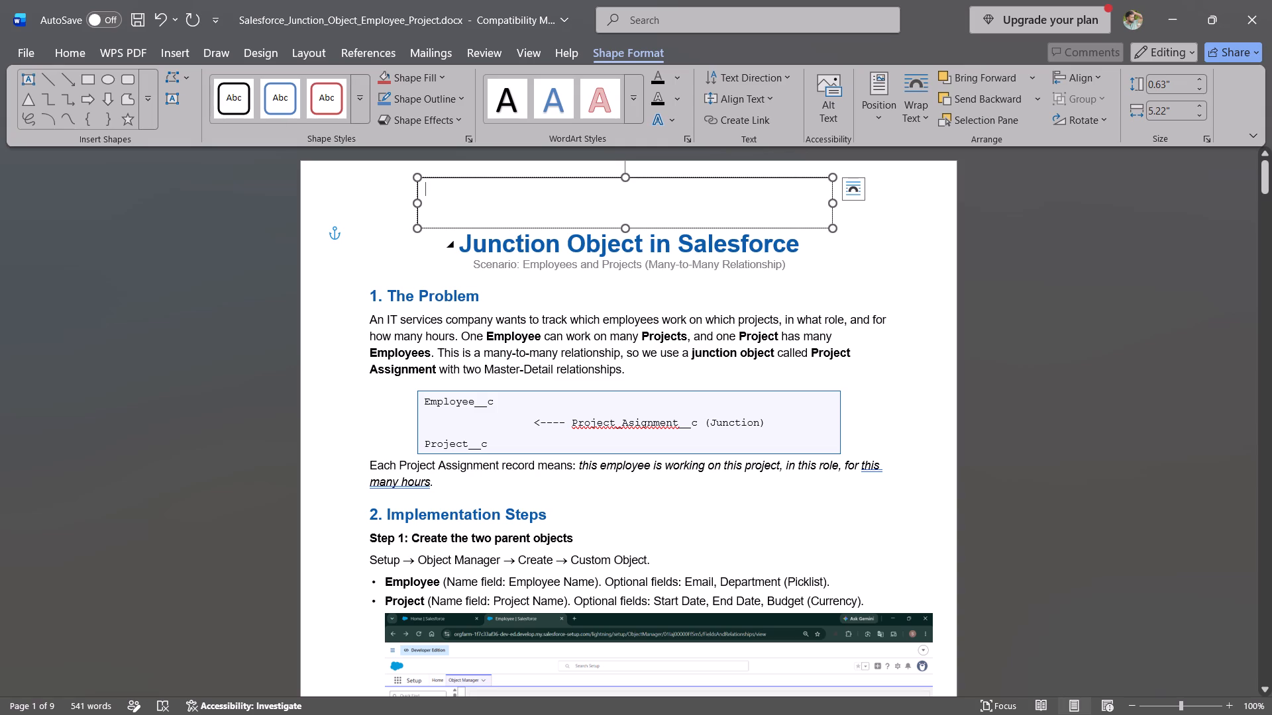
Increase the text box's height to about 0.69 inches and shift it slightly down towards the title.
drag(626, 227, 635, 220)
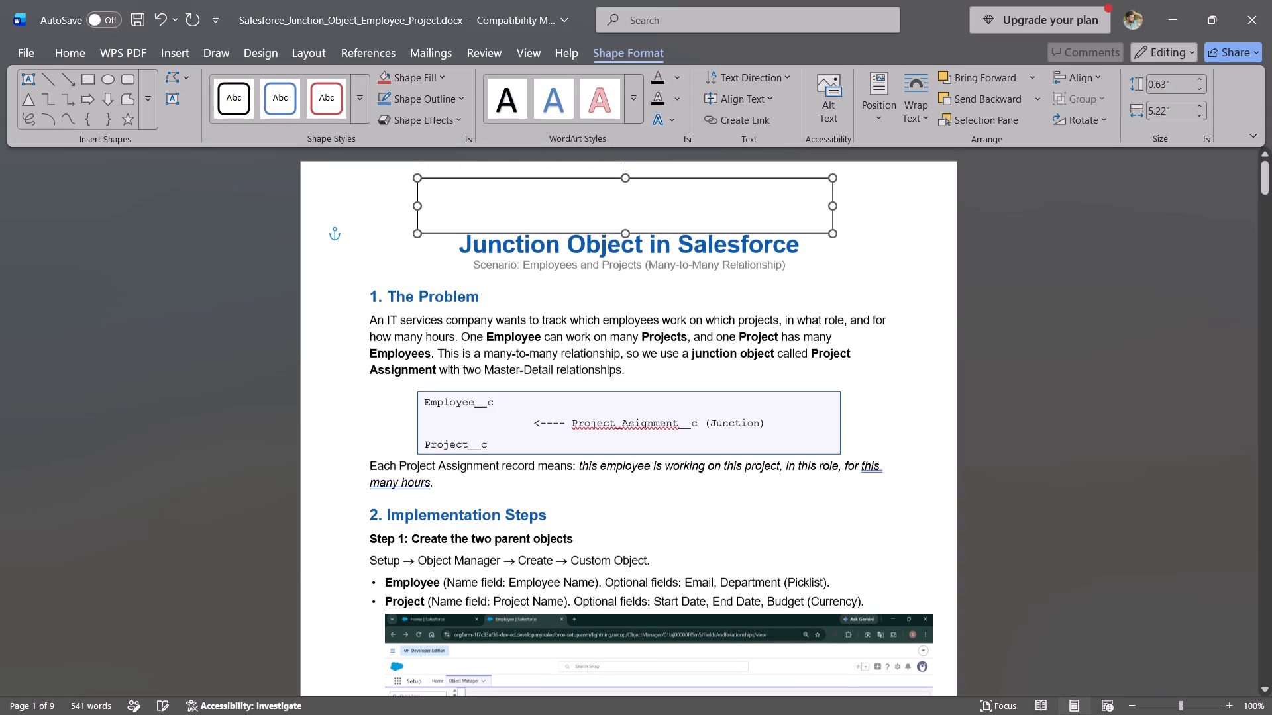
drag(617, 234, 619, 240)
drag(636, 197, 631, 167)
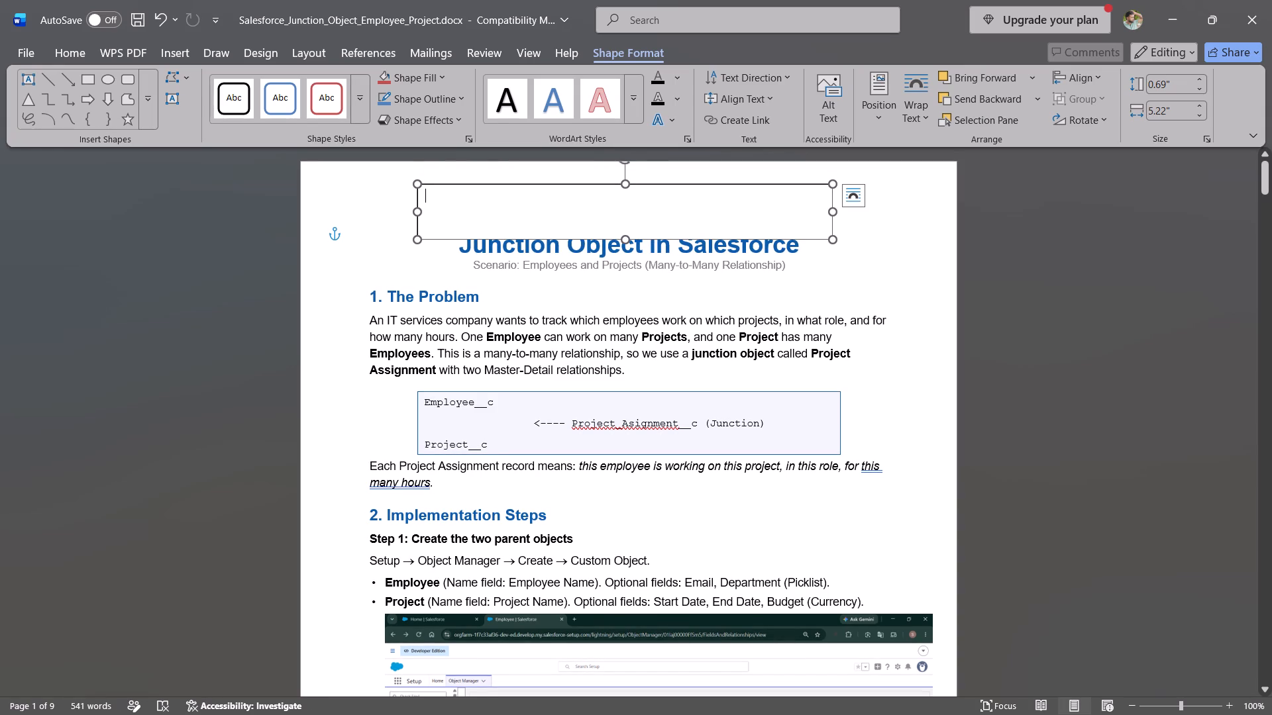
scroll(597, 260, down, 1)
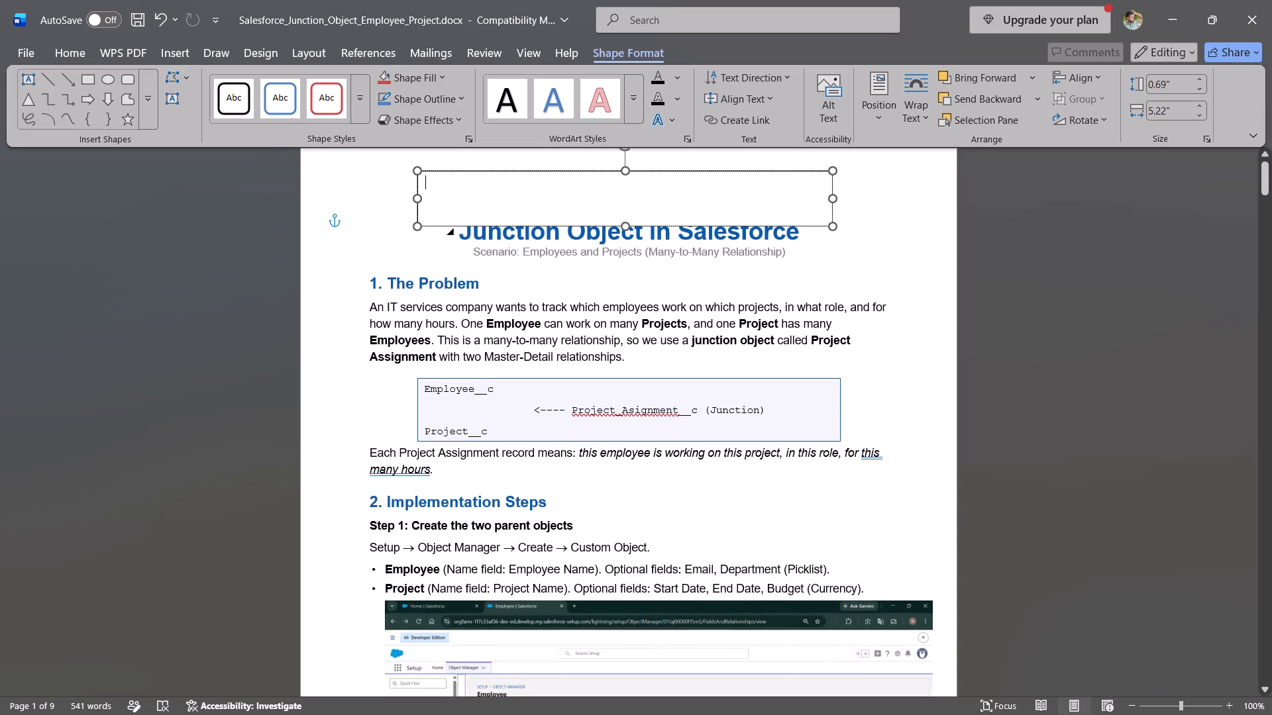
scroll(598, 297, up, 1)
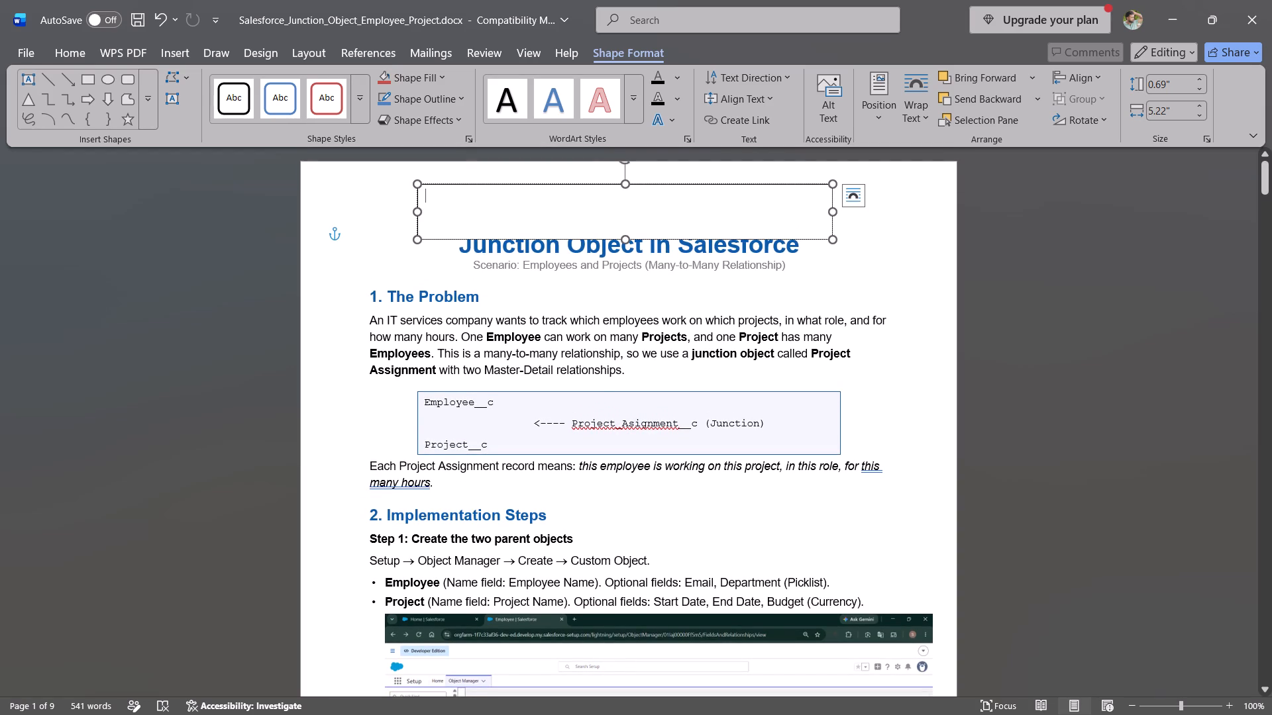
Remove the empty text box above the title "Junction Object in Salesforce".
scroll(685, 285, up, 1)
click(849, 218)
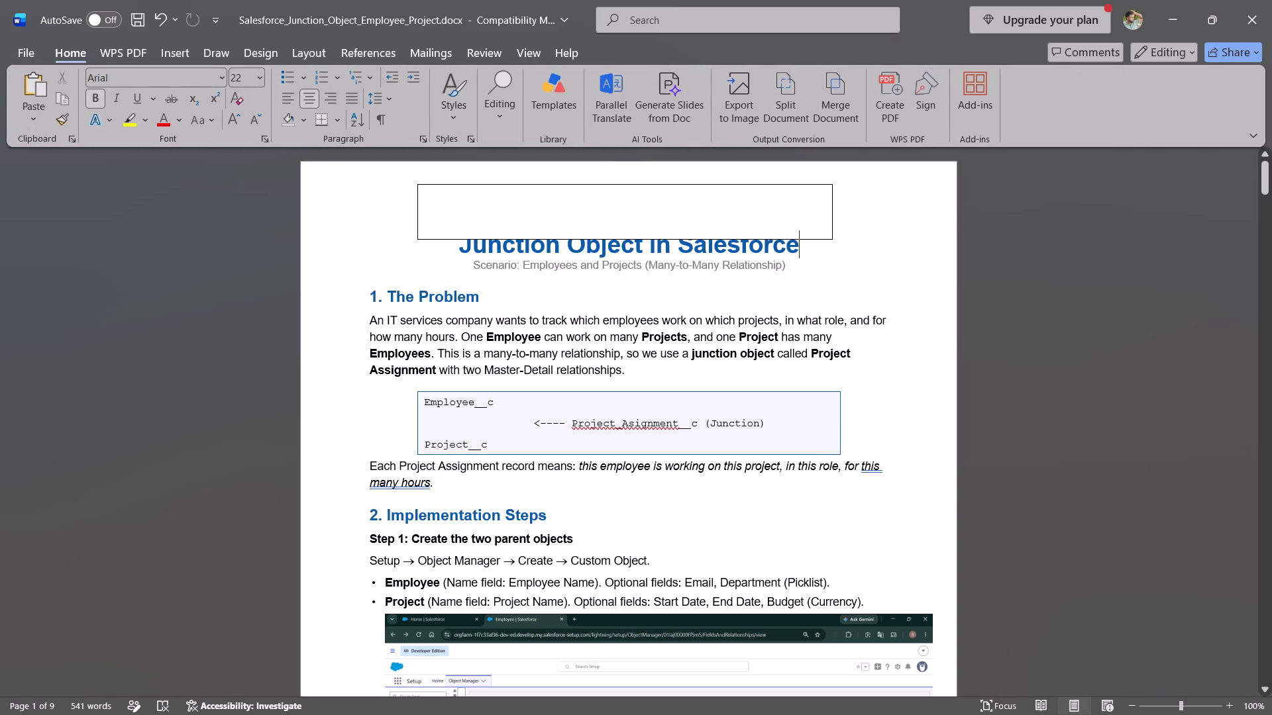
click(641, 205)
key(BackSpace)
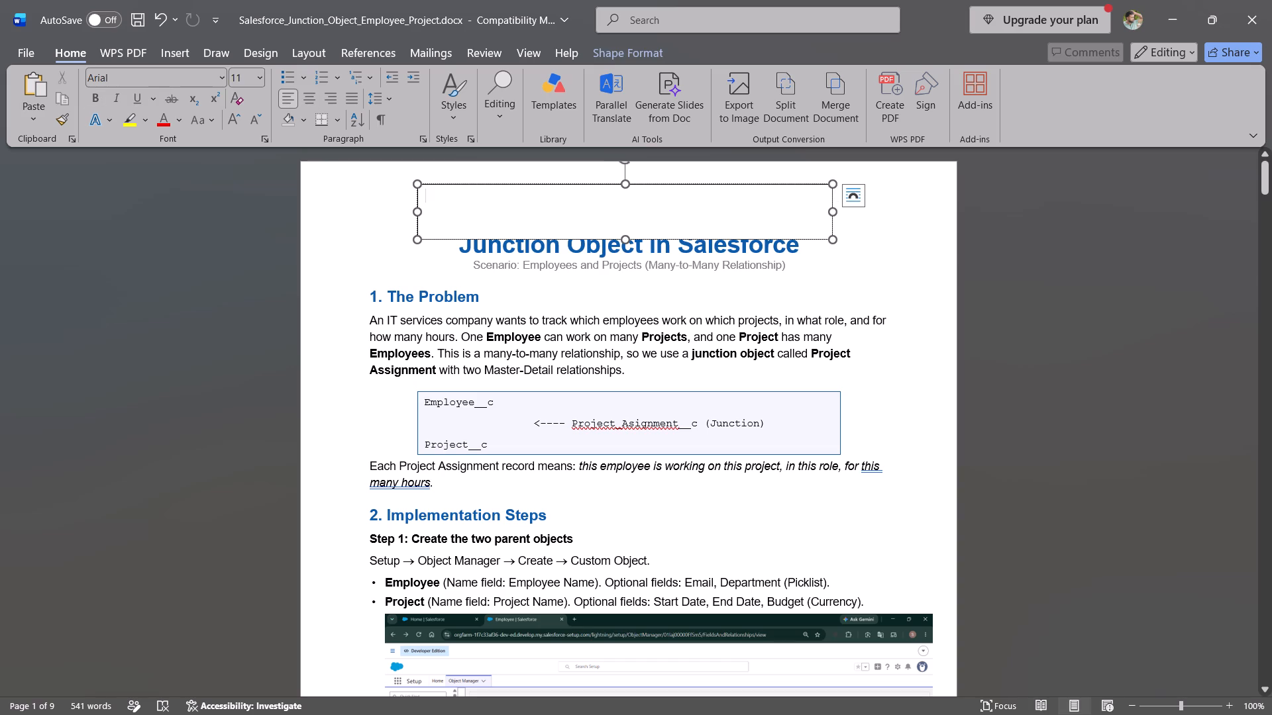
key(BackSpace)
key(ctrl+z)
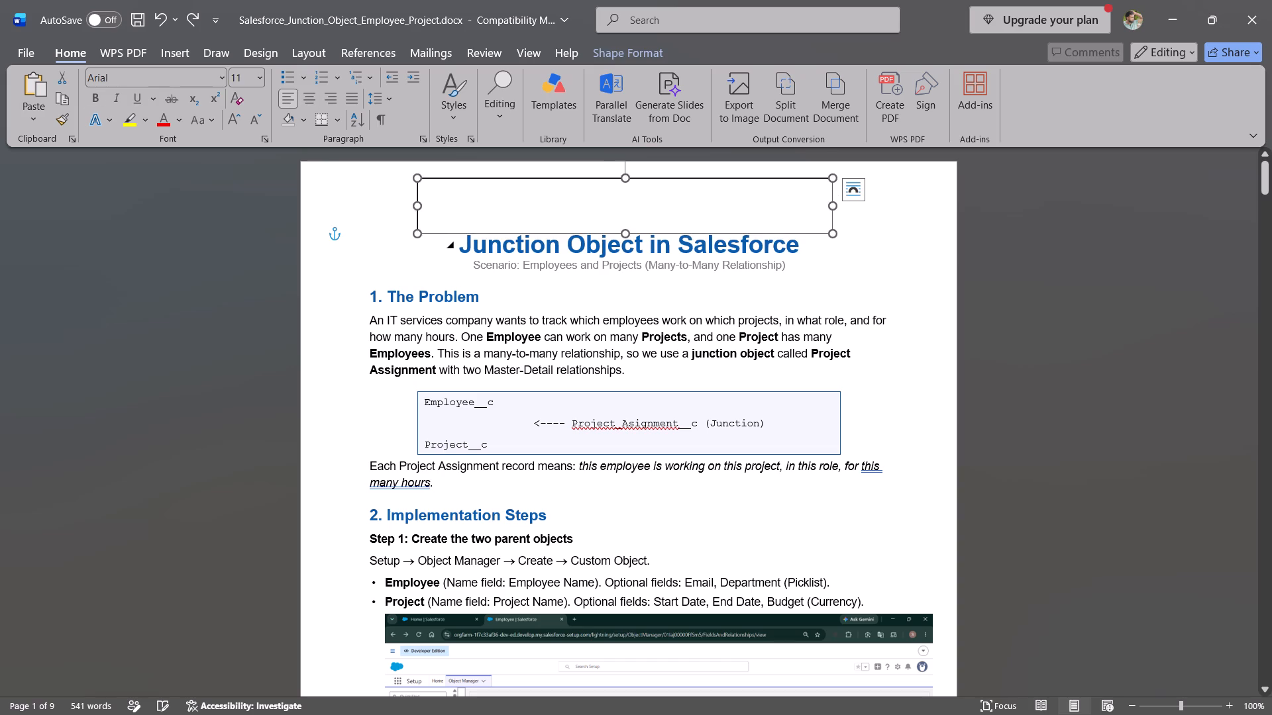
key(ctrl+z)
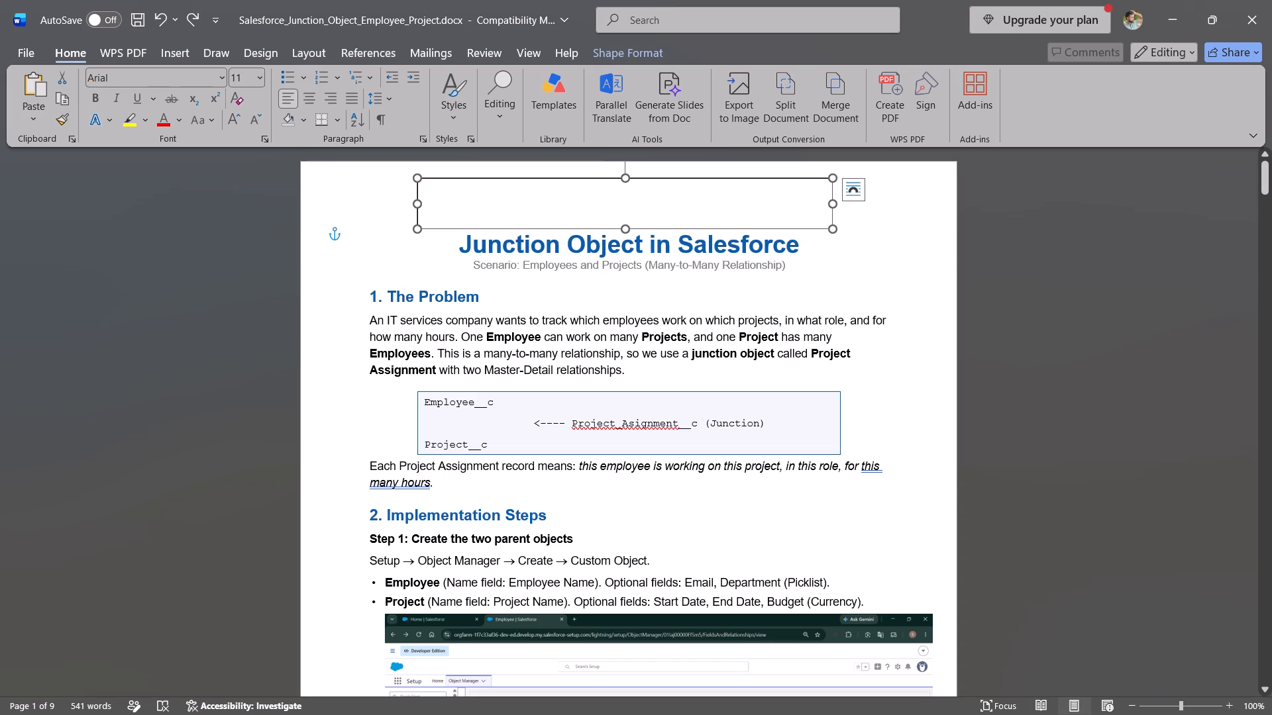
click(624, 176)
key(BackSpace)
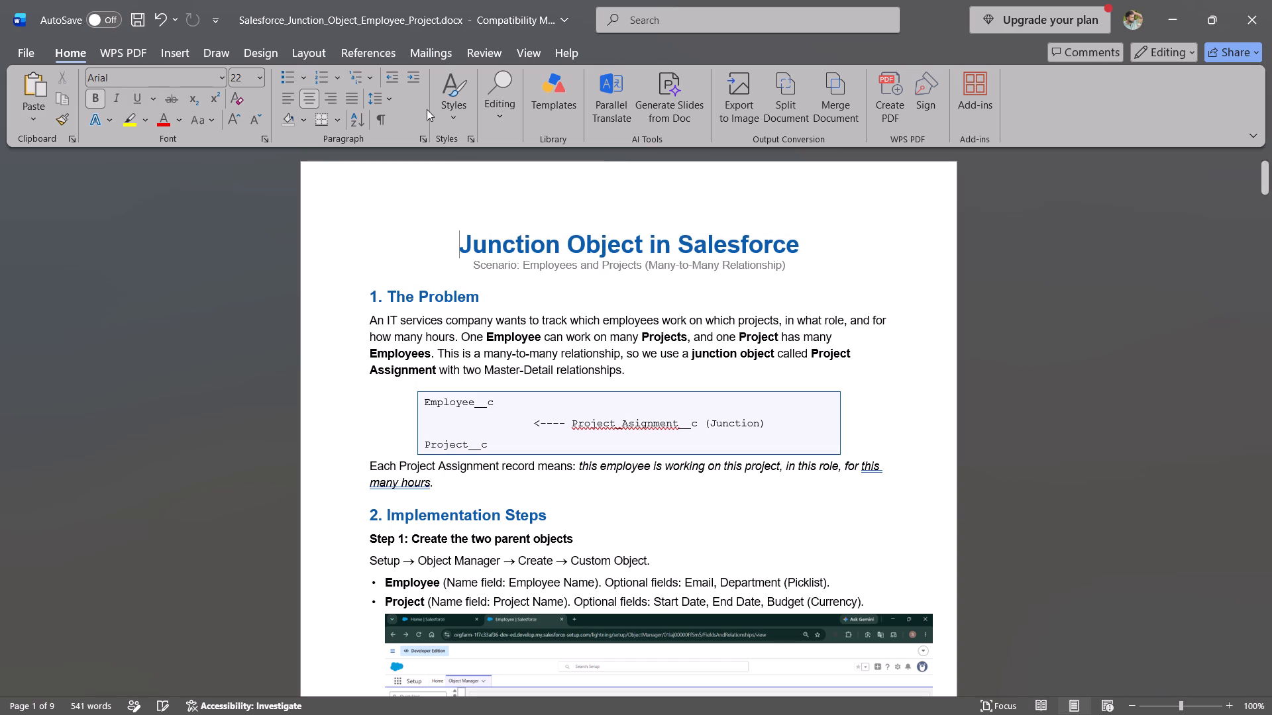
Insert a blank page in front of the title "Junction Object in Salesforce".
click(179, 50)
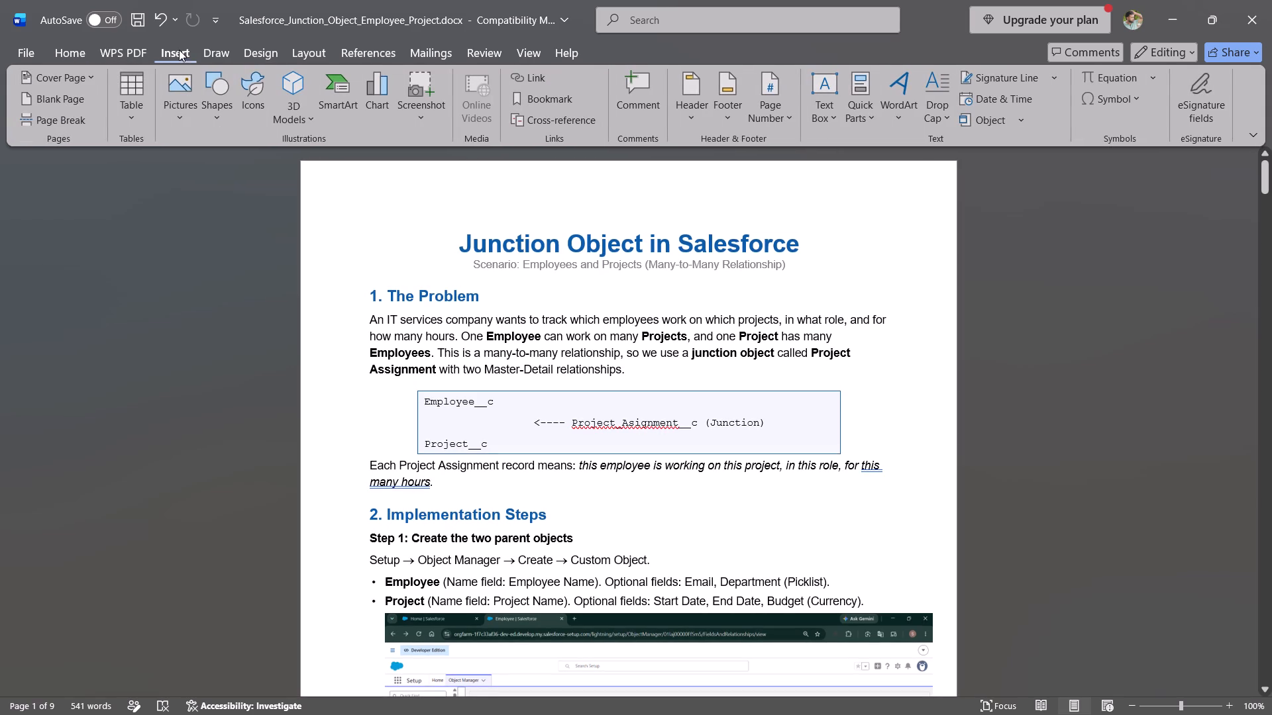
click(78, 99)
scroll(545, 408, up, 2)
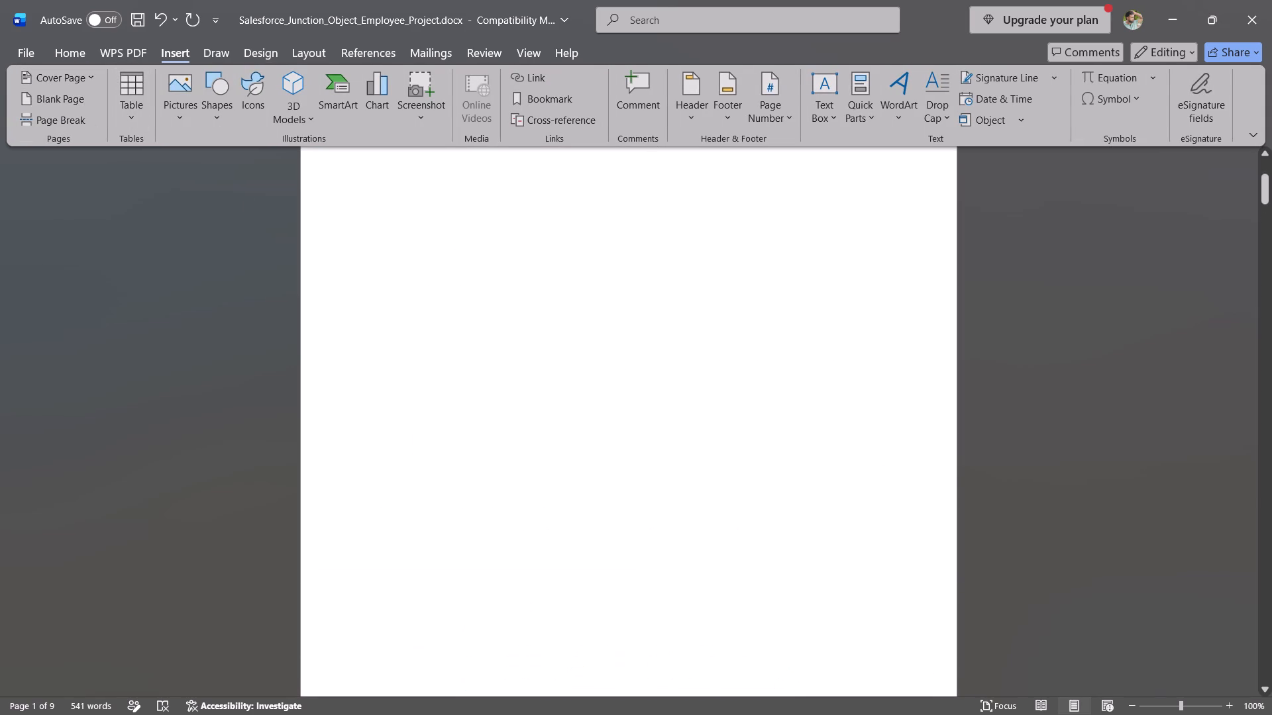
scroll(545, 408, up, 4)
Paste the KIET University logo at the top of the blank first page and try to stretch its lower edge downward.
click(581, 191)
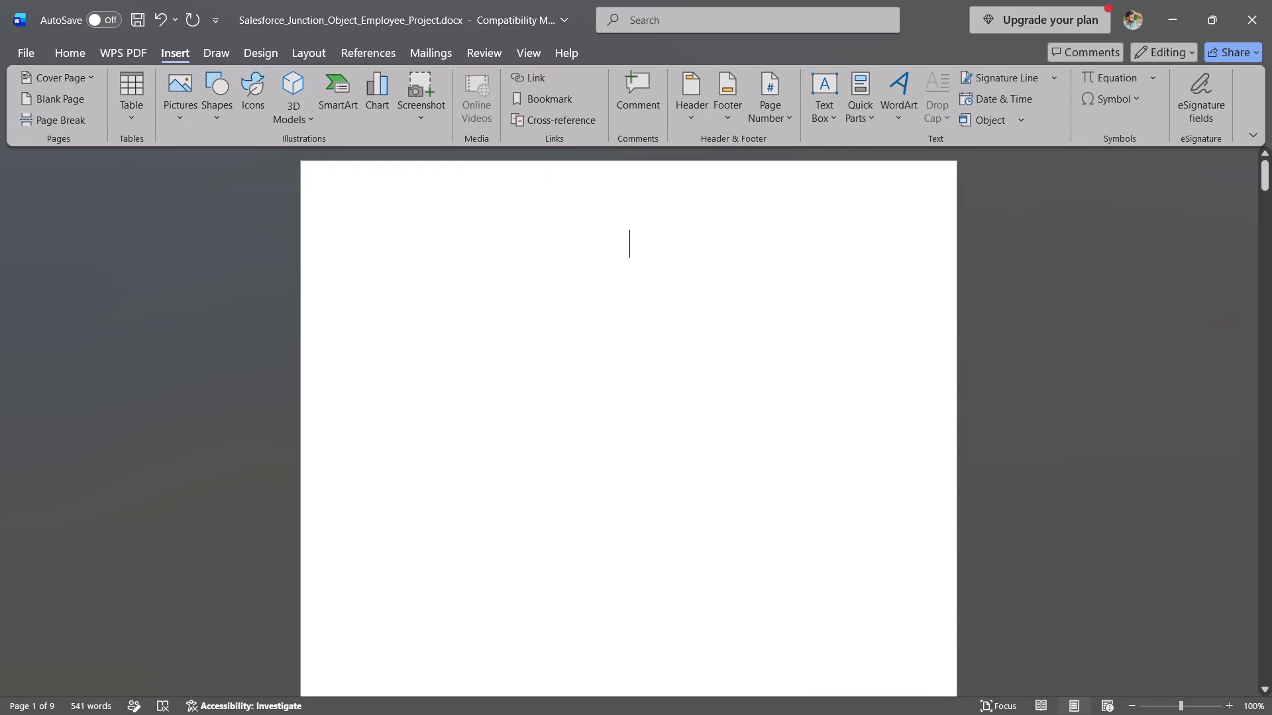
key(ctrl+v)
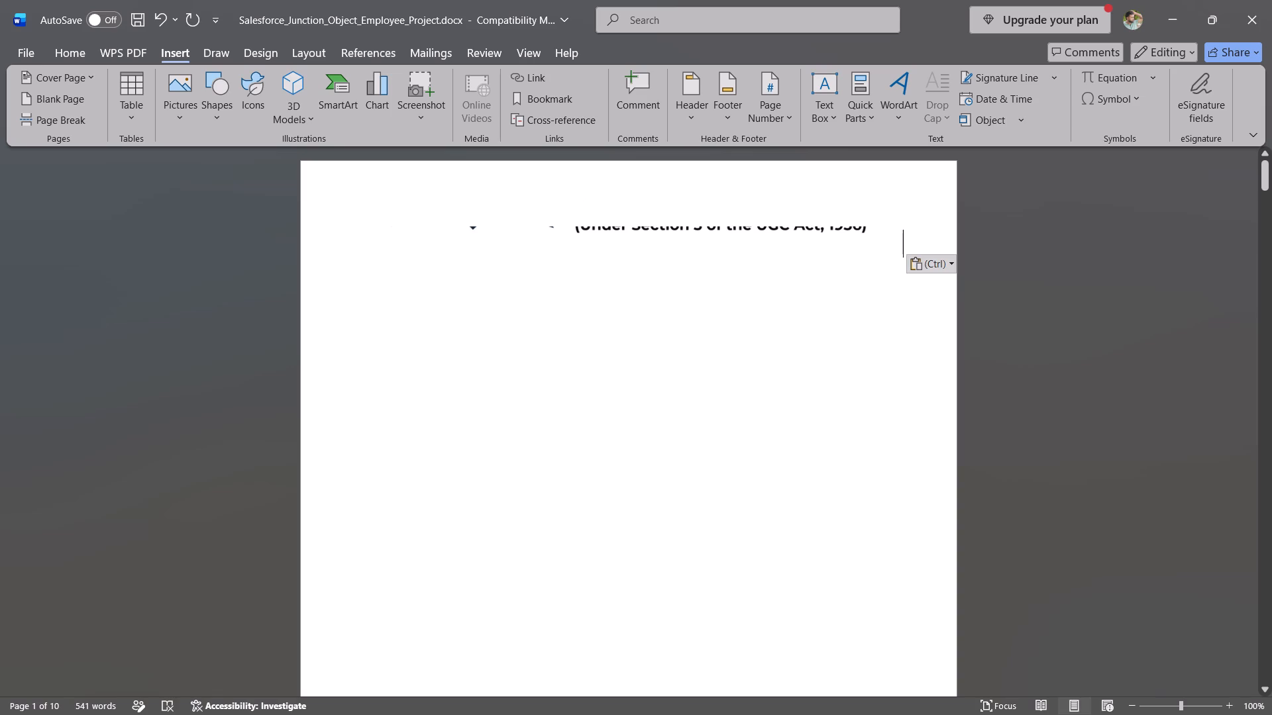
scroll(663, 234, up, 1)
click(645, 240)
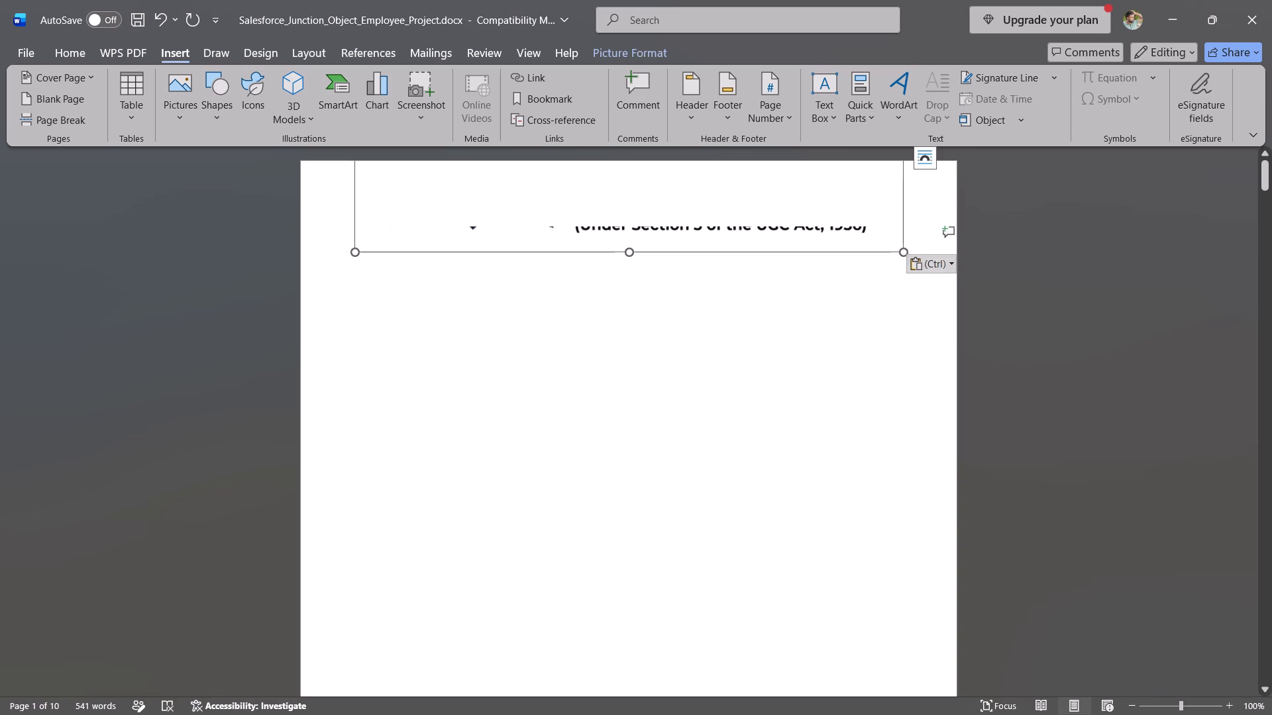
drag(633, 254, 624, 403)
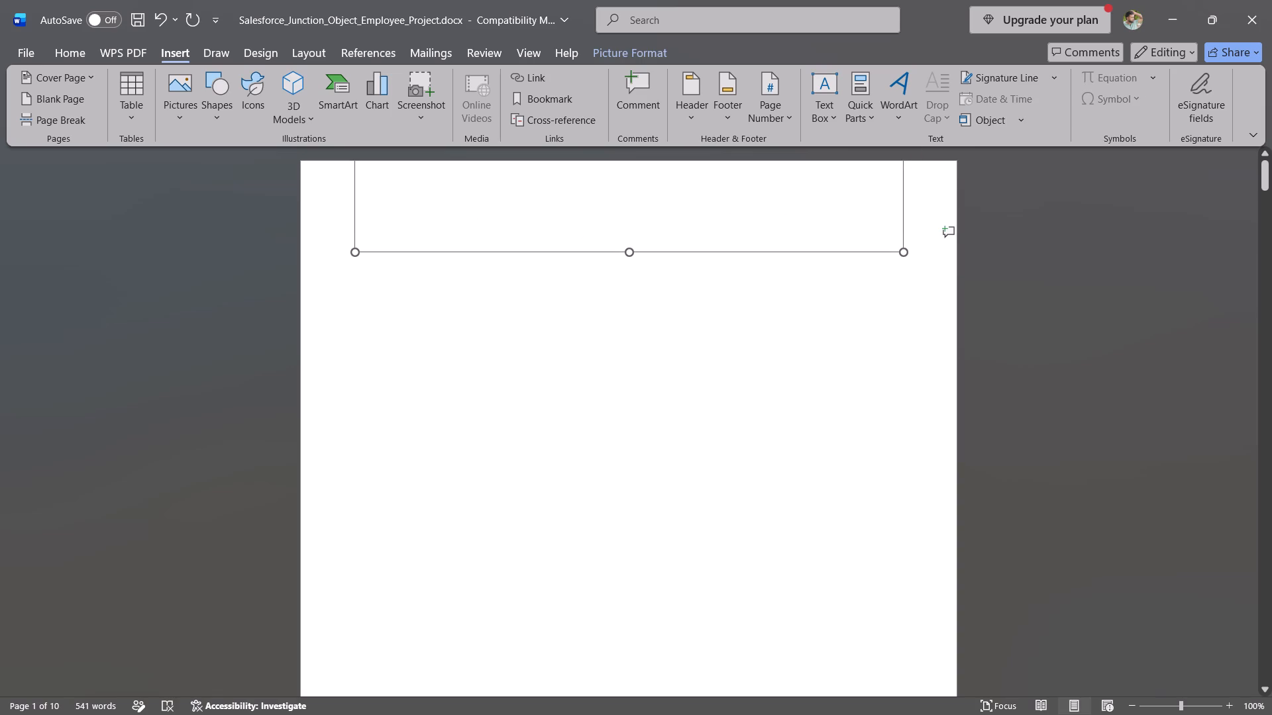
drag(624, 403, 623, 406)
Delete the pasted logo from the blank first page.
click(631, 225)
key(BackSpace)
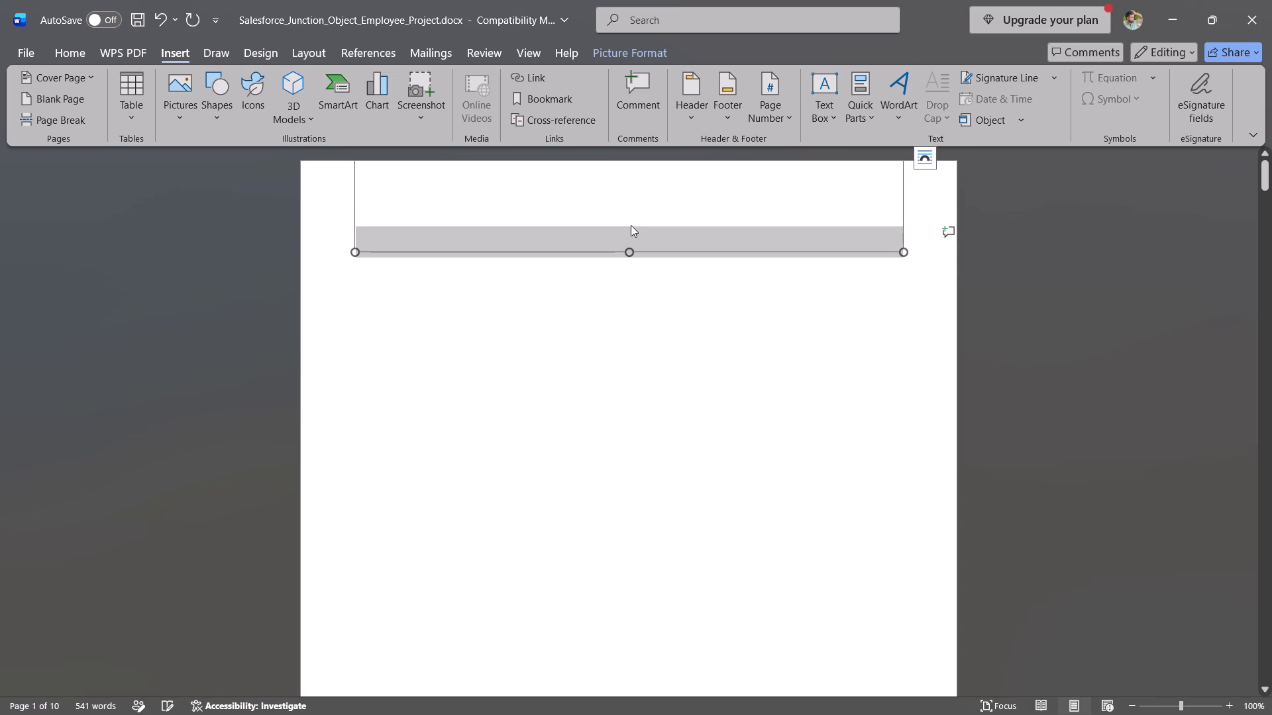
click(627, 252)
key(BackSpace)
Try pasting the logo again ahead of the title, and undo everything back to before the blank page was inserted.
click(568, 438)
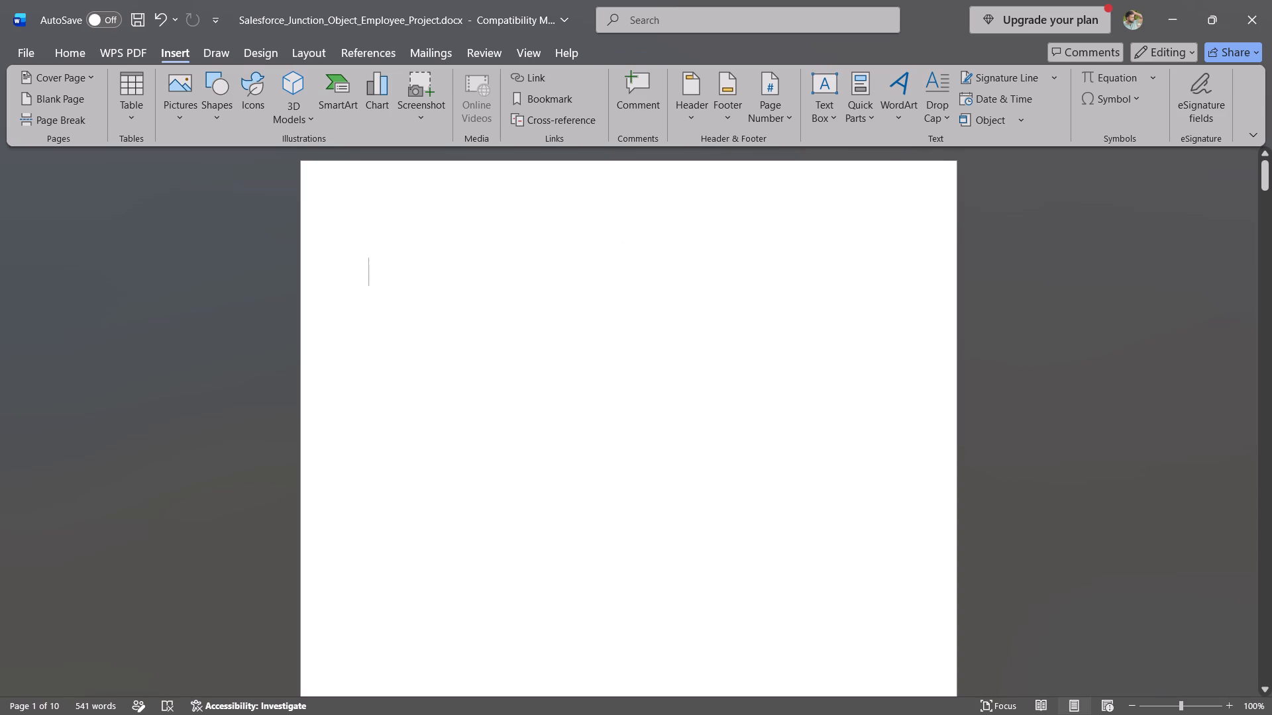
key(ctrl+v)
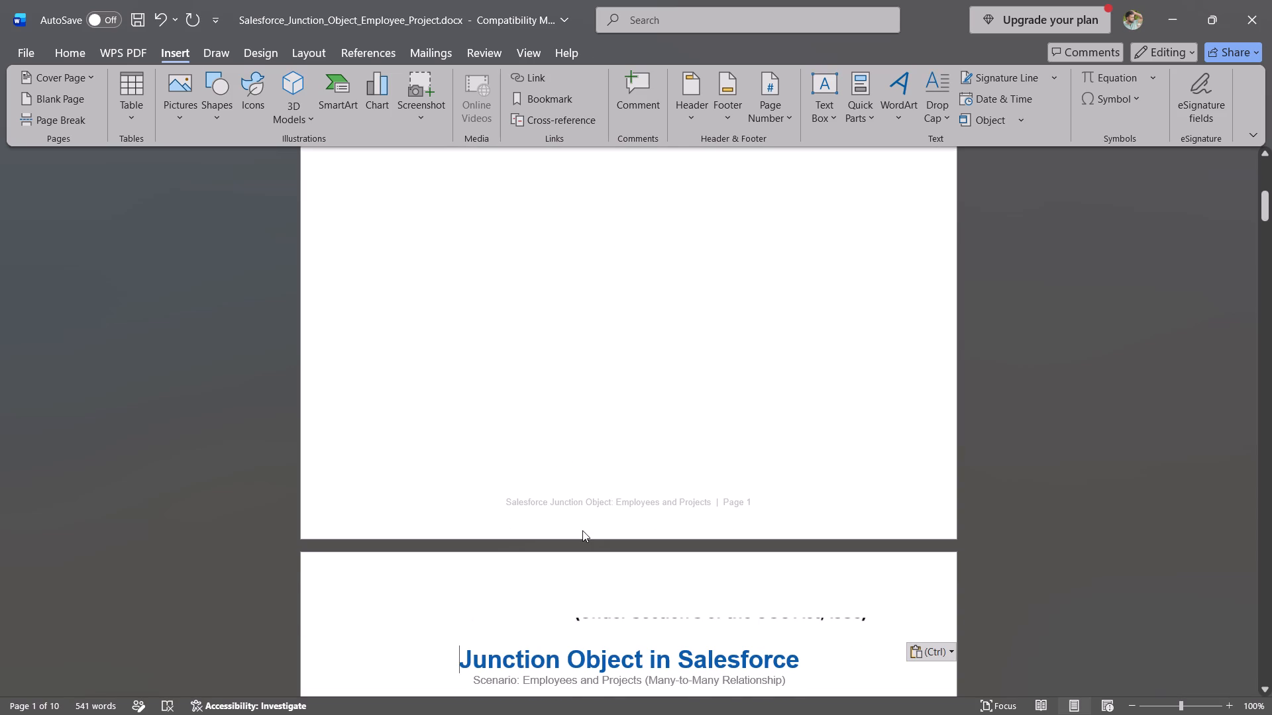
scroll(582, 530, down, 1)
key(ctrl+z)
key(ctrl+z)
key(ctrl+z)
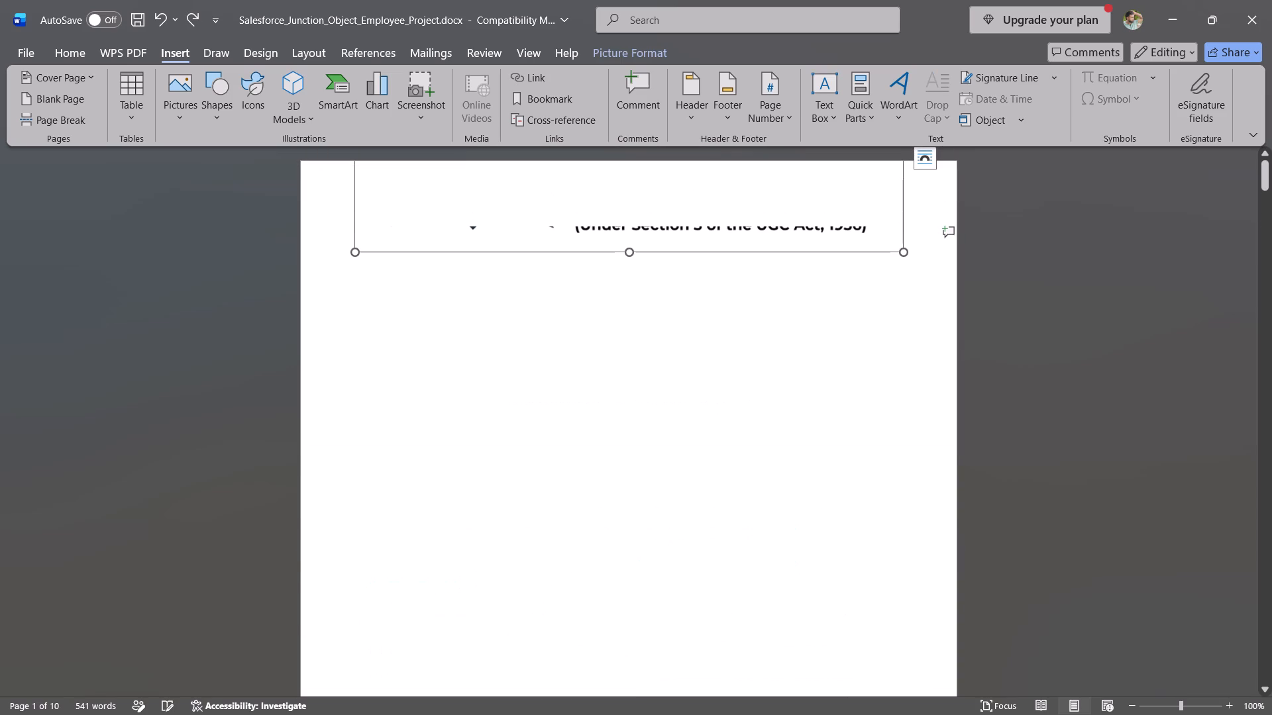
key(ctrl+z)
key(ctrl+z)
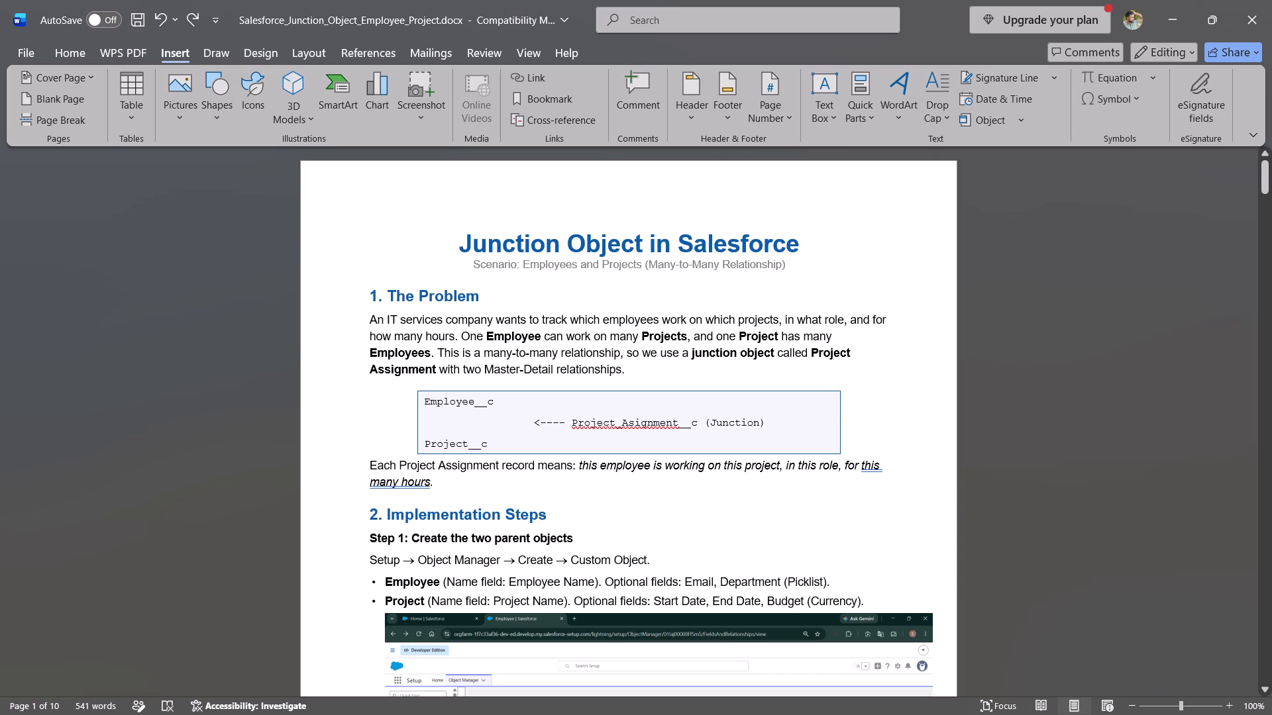
Open the page header above the title for editing and paste the KIET University logo into it.
scroll(610, 455, right, 1)
scroll(610, 455, up, 1)
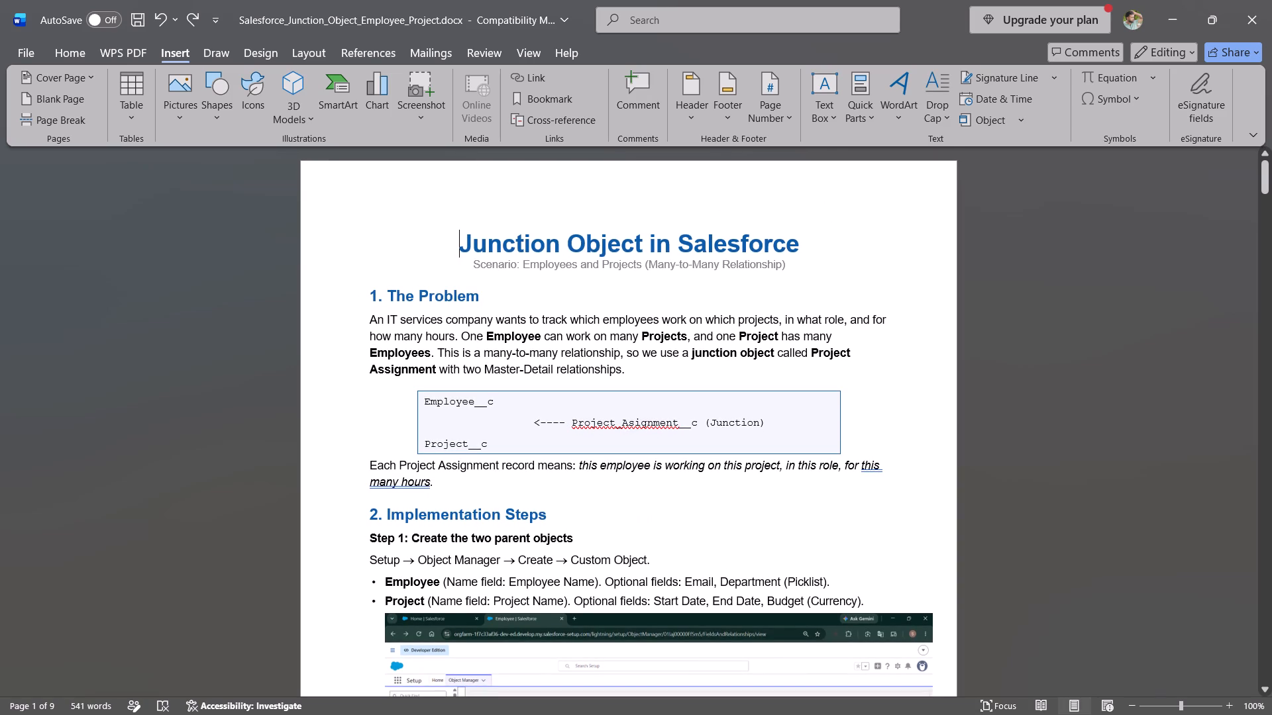
scroll(665, 263, up, 1)
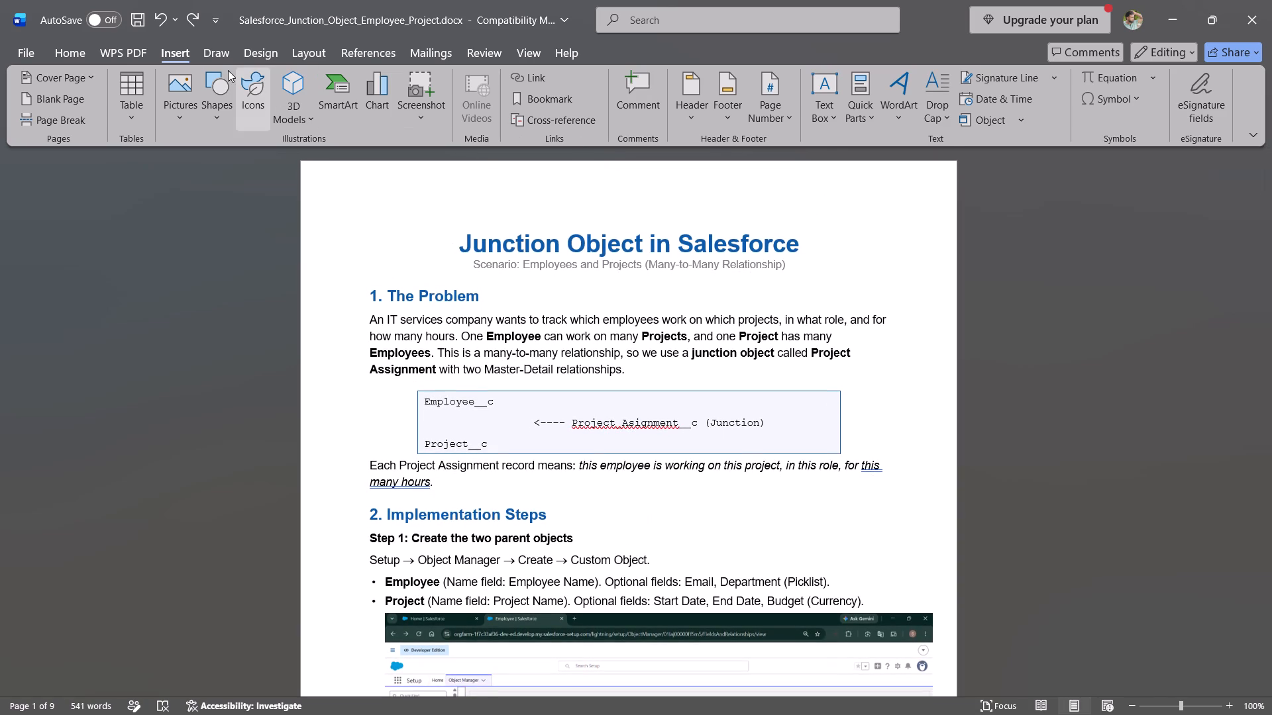
double_click(543, 242)
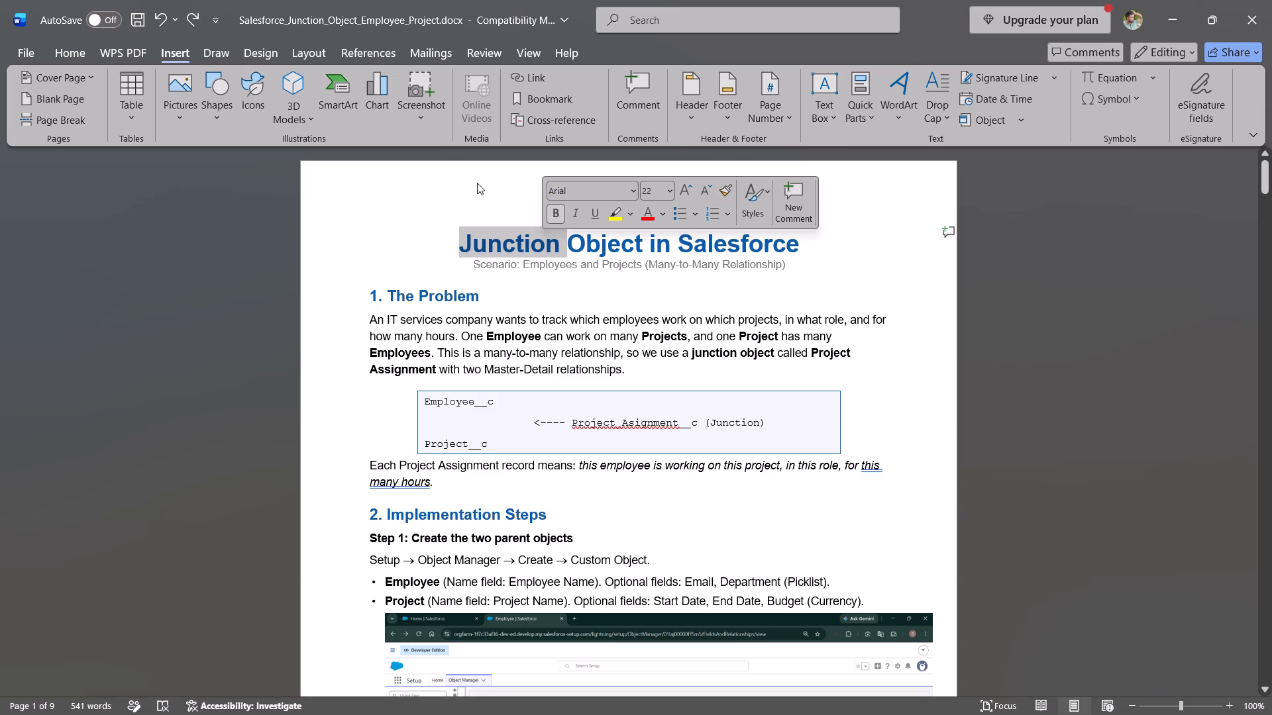
double_click(477, 183)
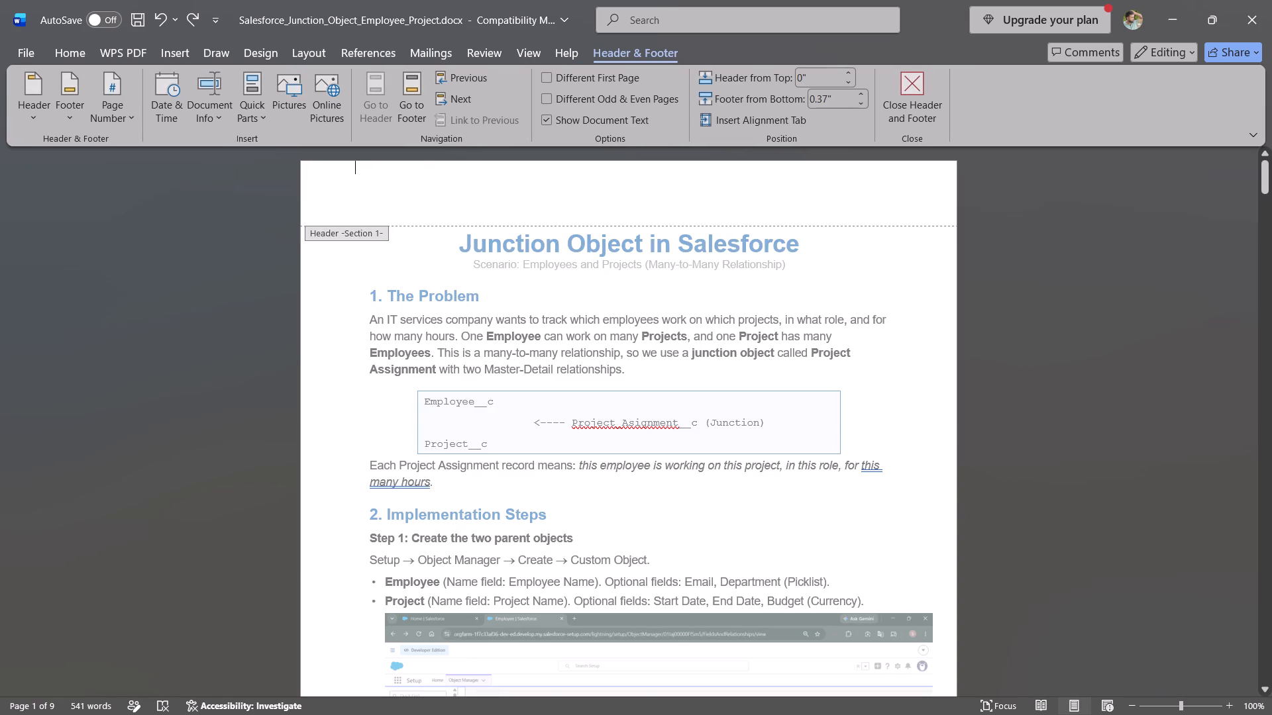
key(ctrl+v)
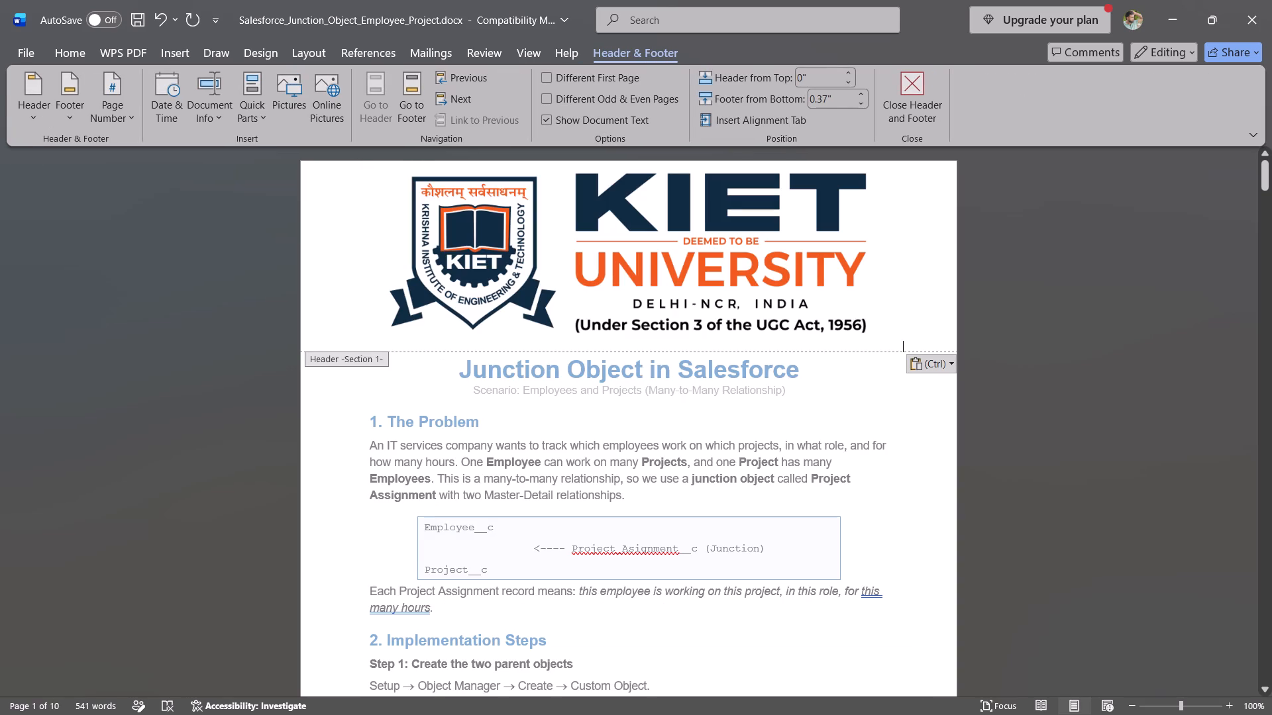
Shrink the header logo proportionally so it spans about half of the page width.
click(834, 305)
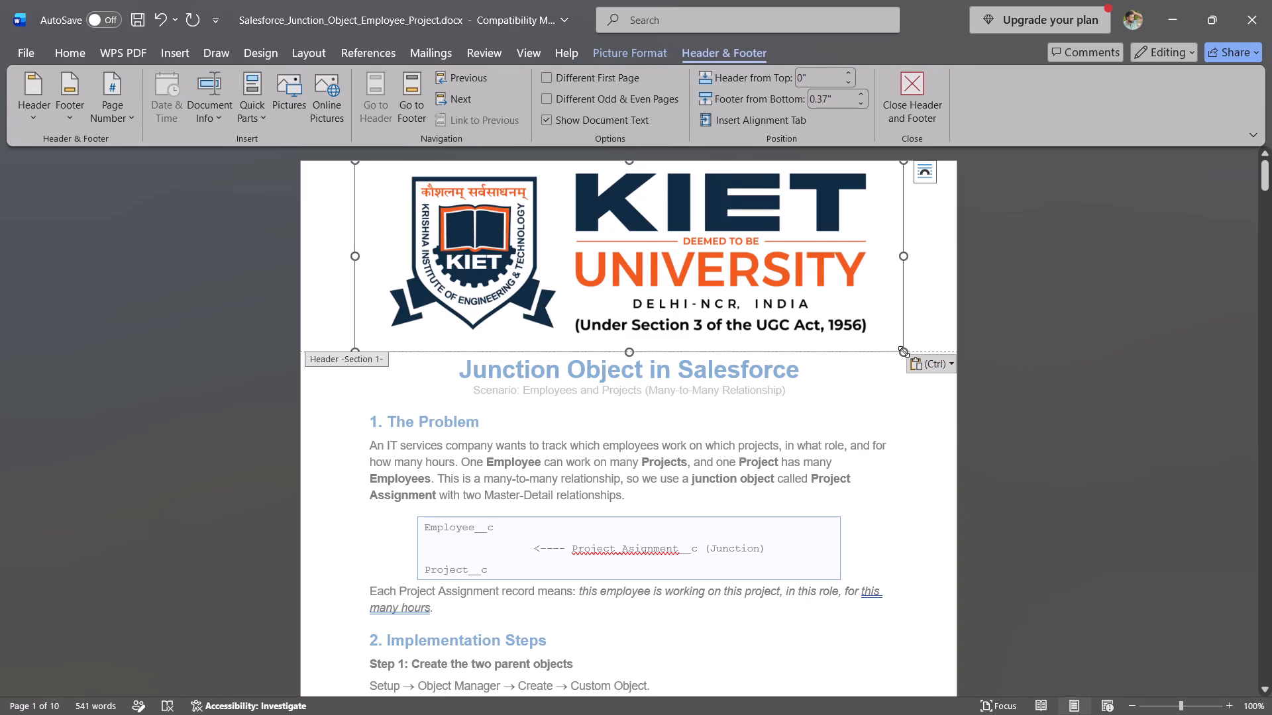
drag(904, 352, 680, 217)
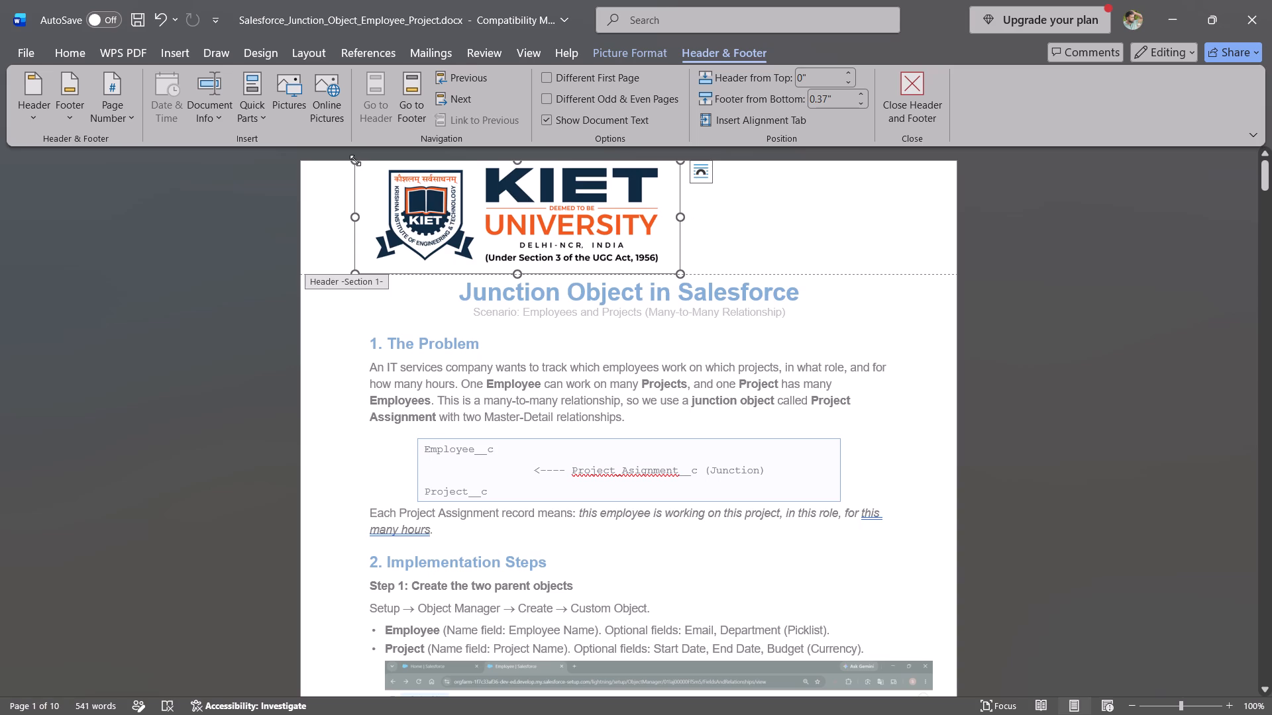
Centre the KIET University logo horizontally in the header.
drag(437, 171, 537, 173)
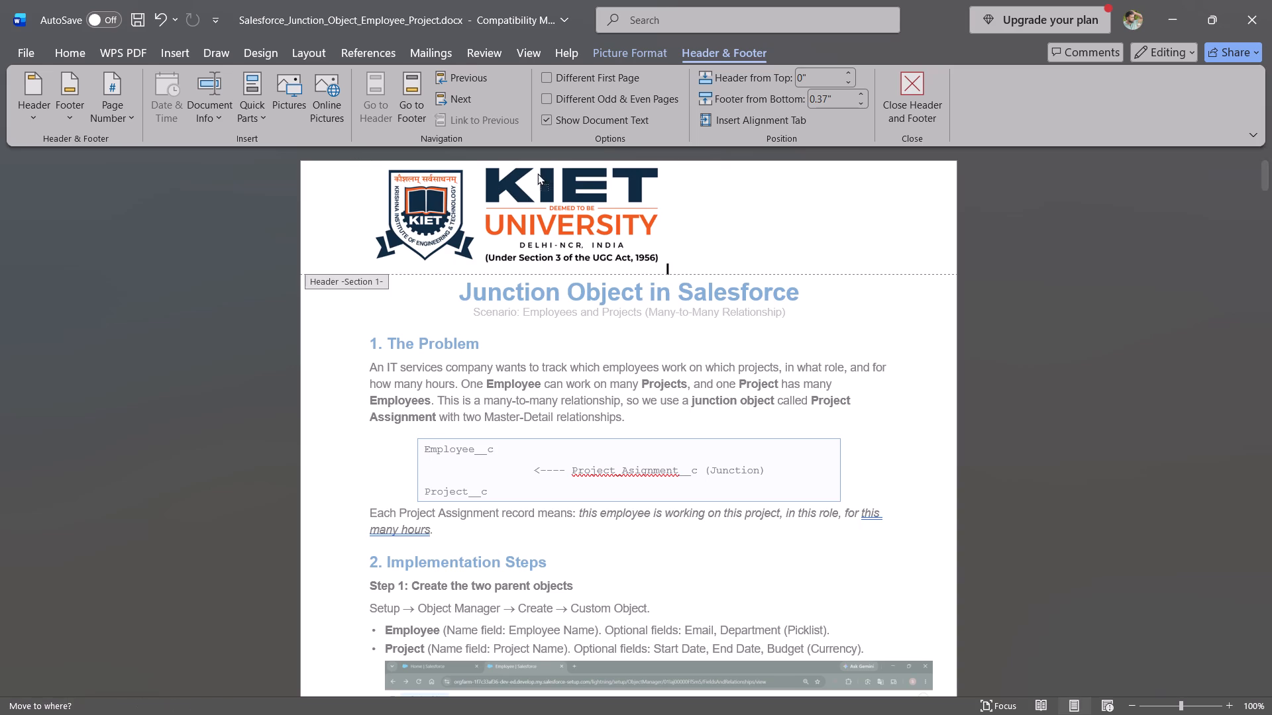
drag(537, 173, 599, 181)
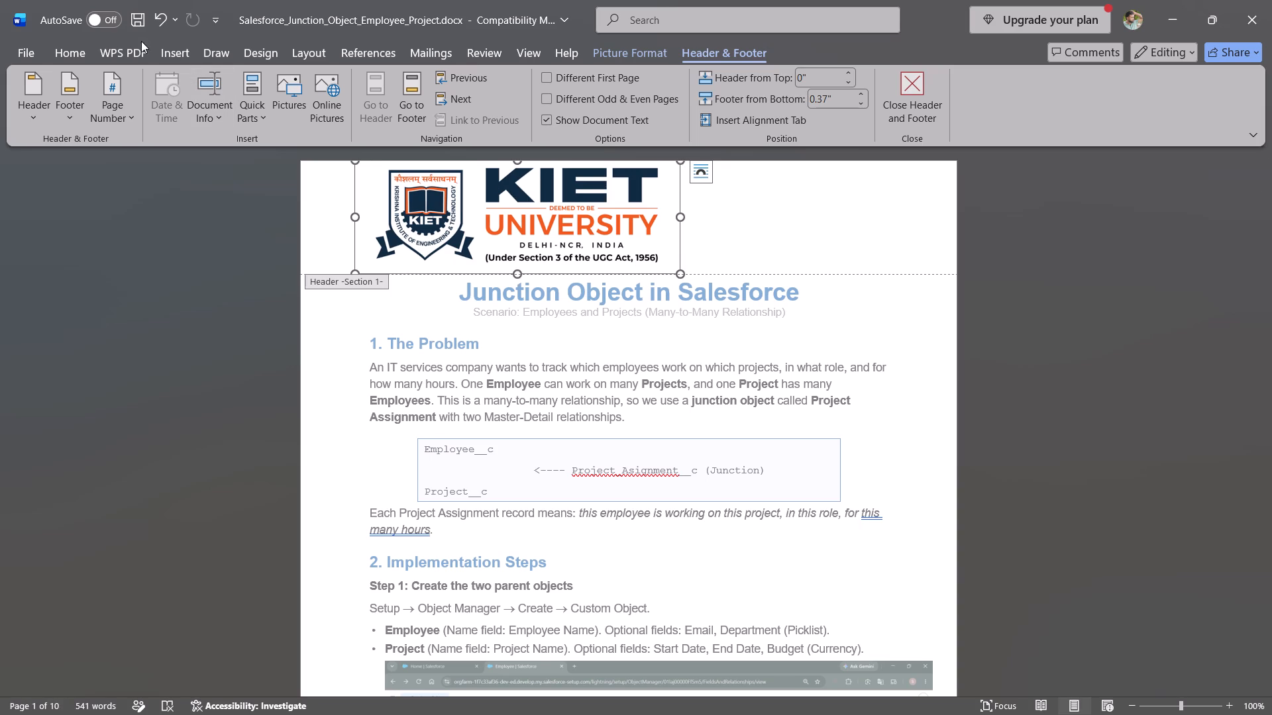
click(81, 44)
click(303, 102)
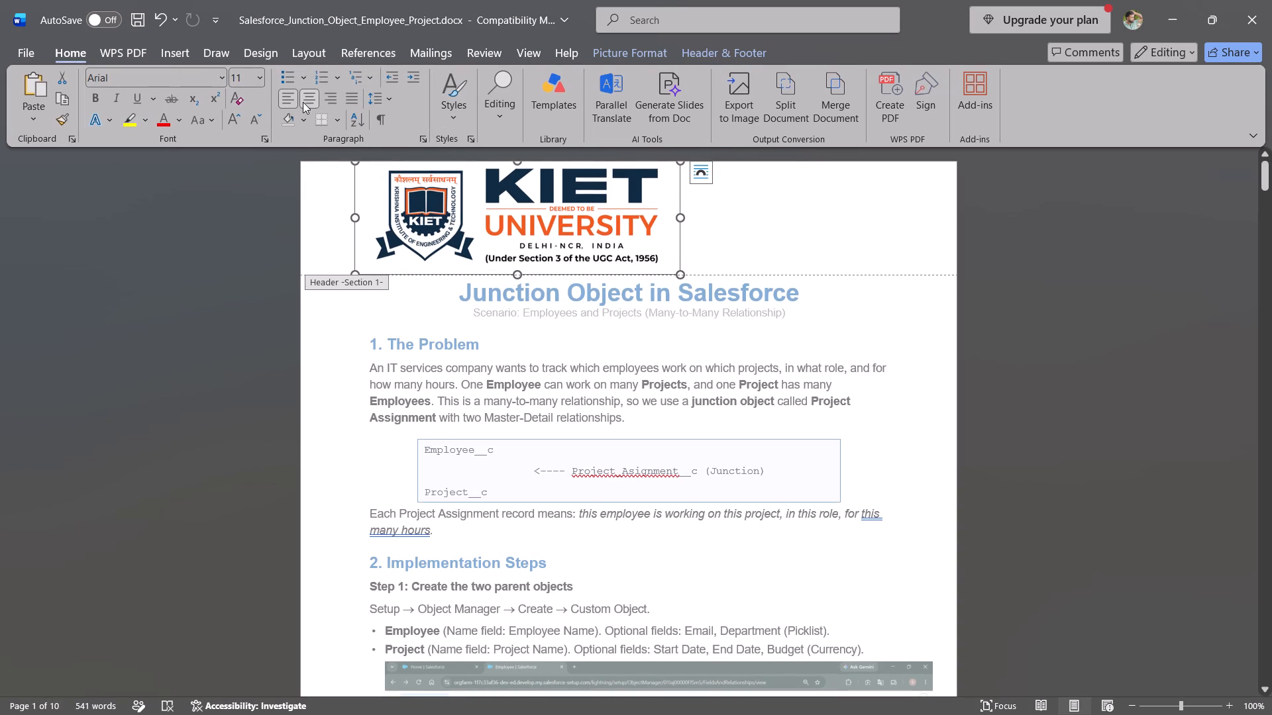
Reduce the header logo's height and width so it is slightly narrower than the title below it.
drag(632, 271, 633, 230)
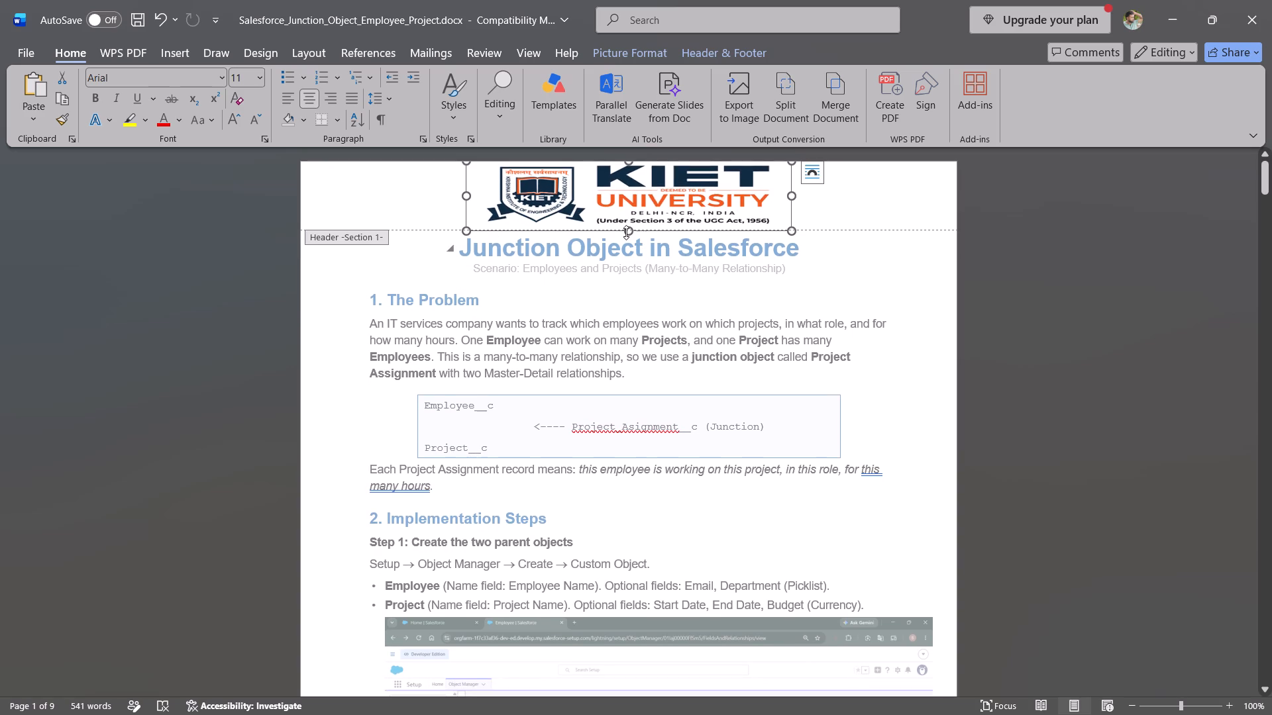
drag(626, 231, 627, 243)
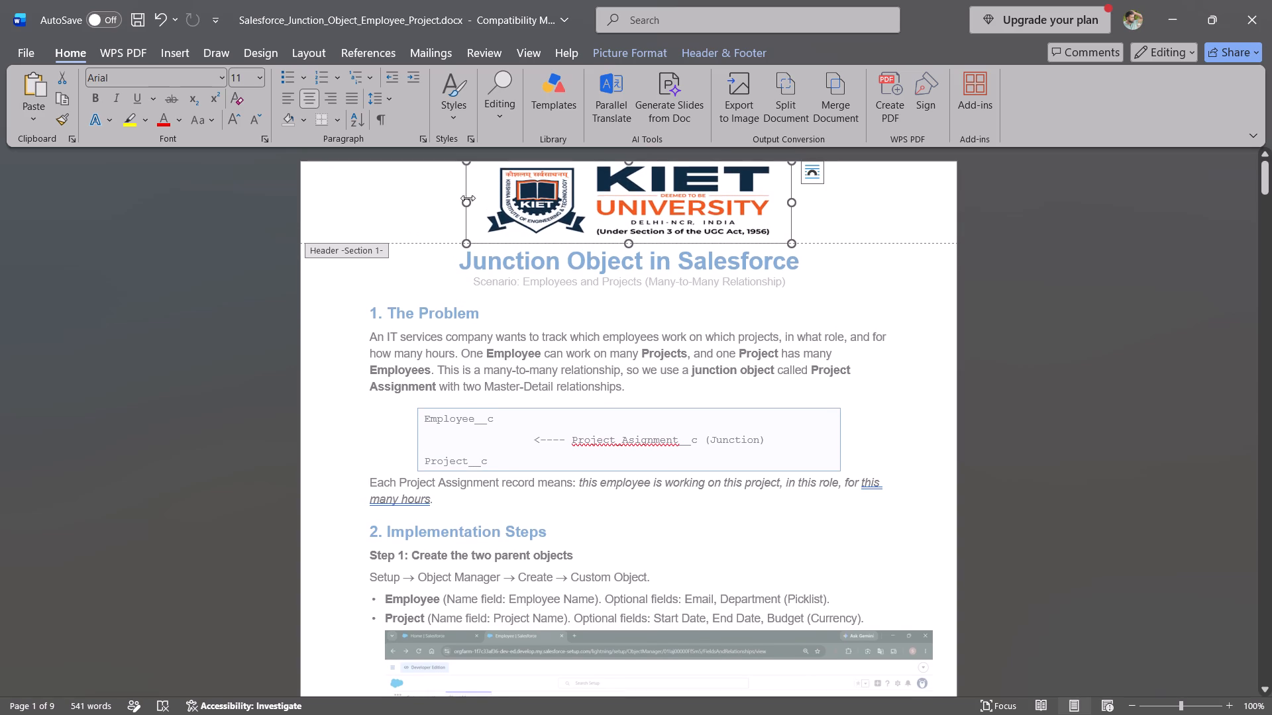
drag(467, 198, 527, 203)
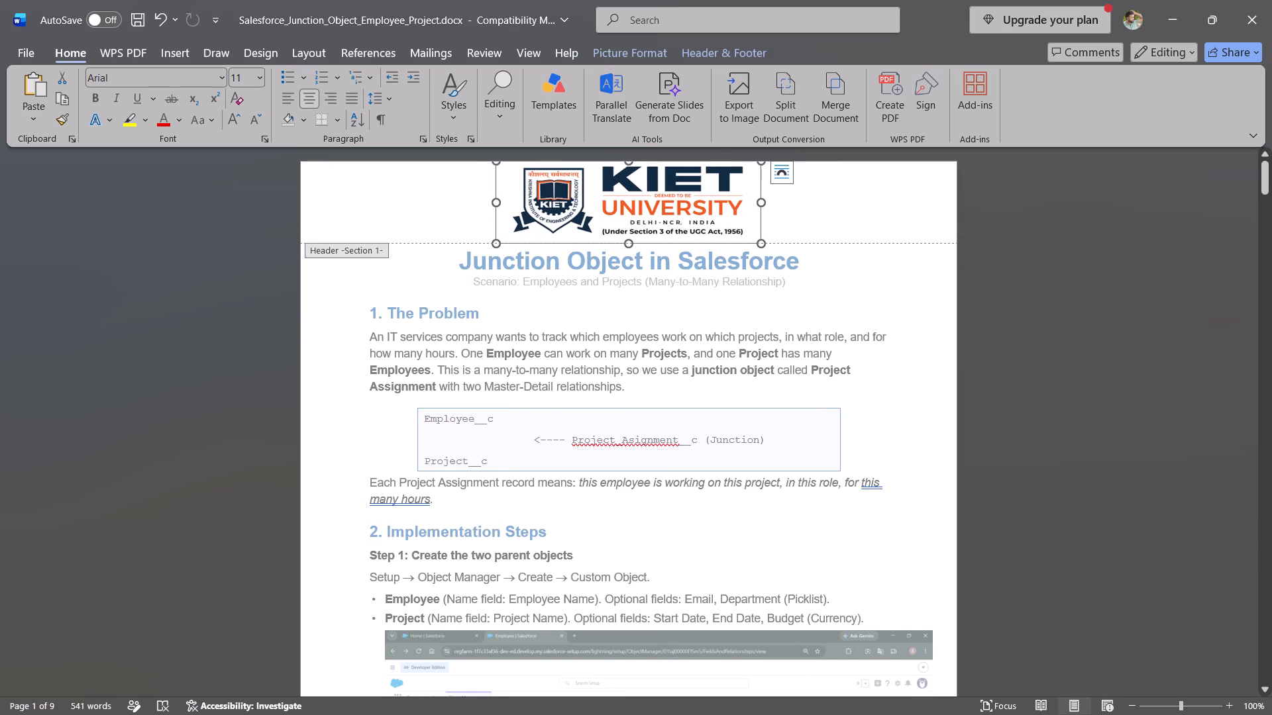
Add an empty line below the logo in the header.
click(874, 238)
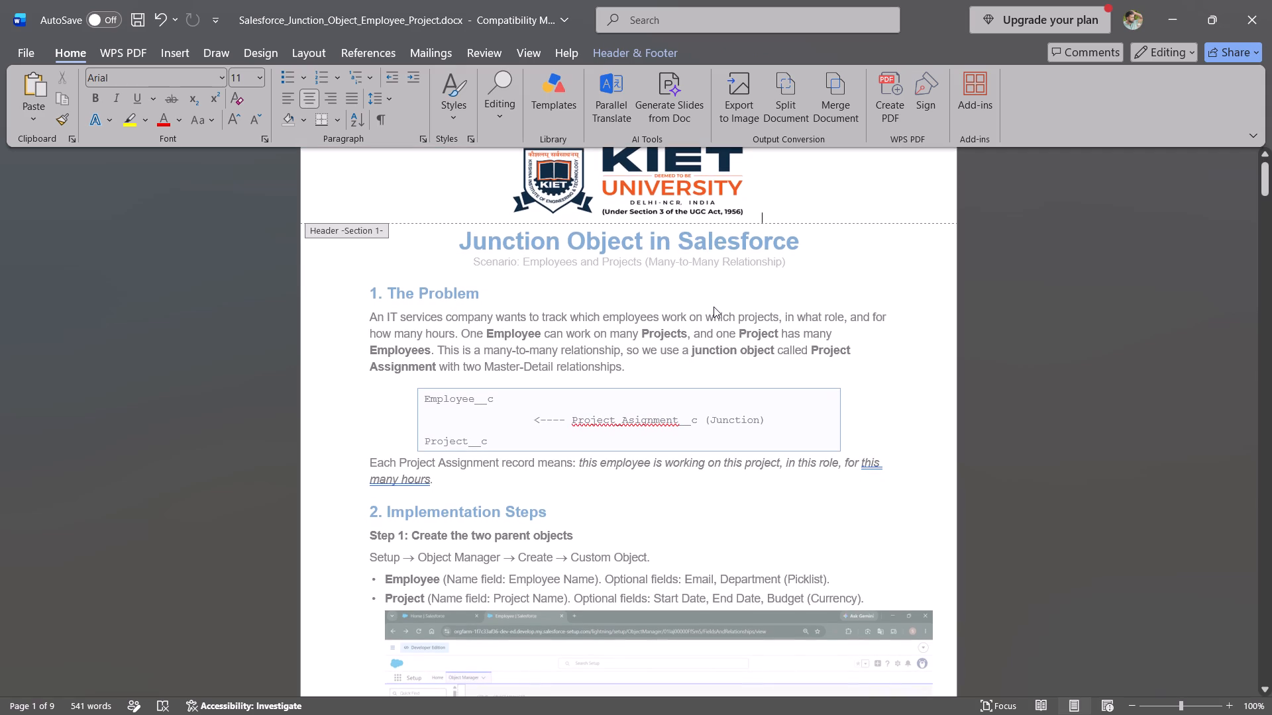
key(Return)
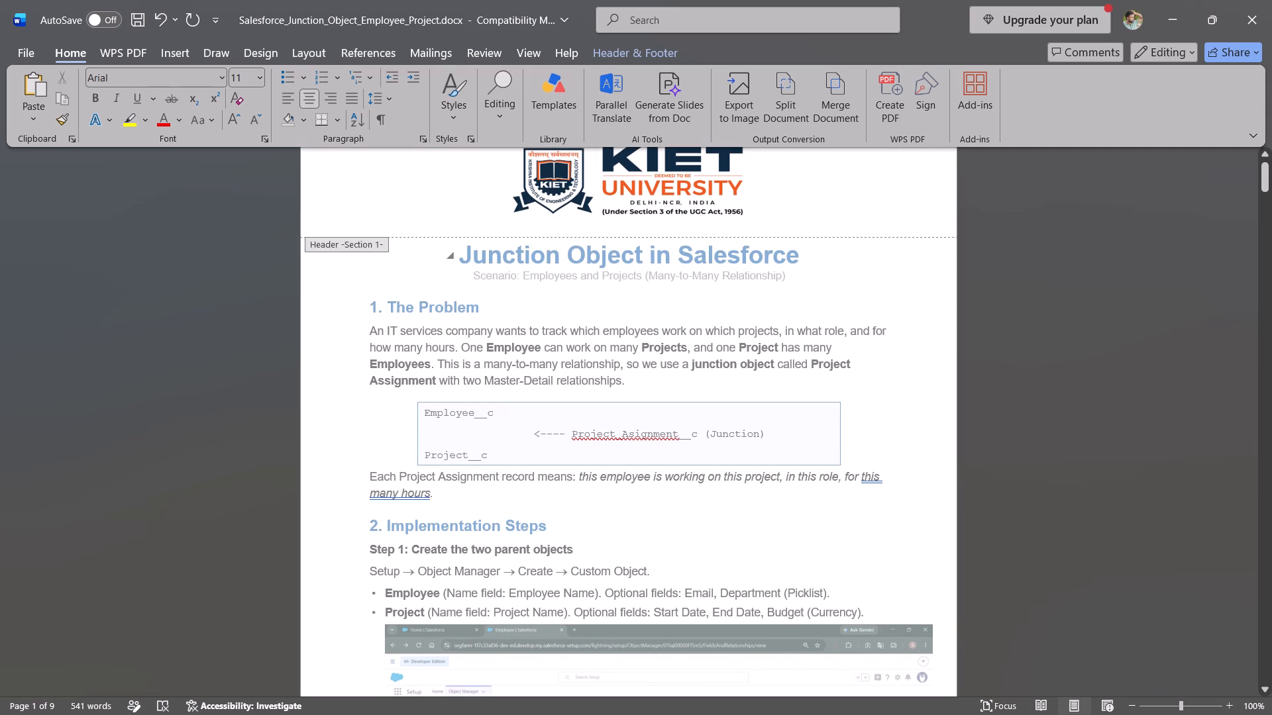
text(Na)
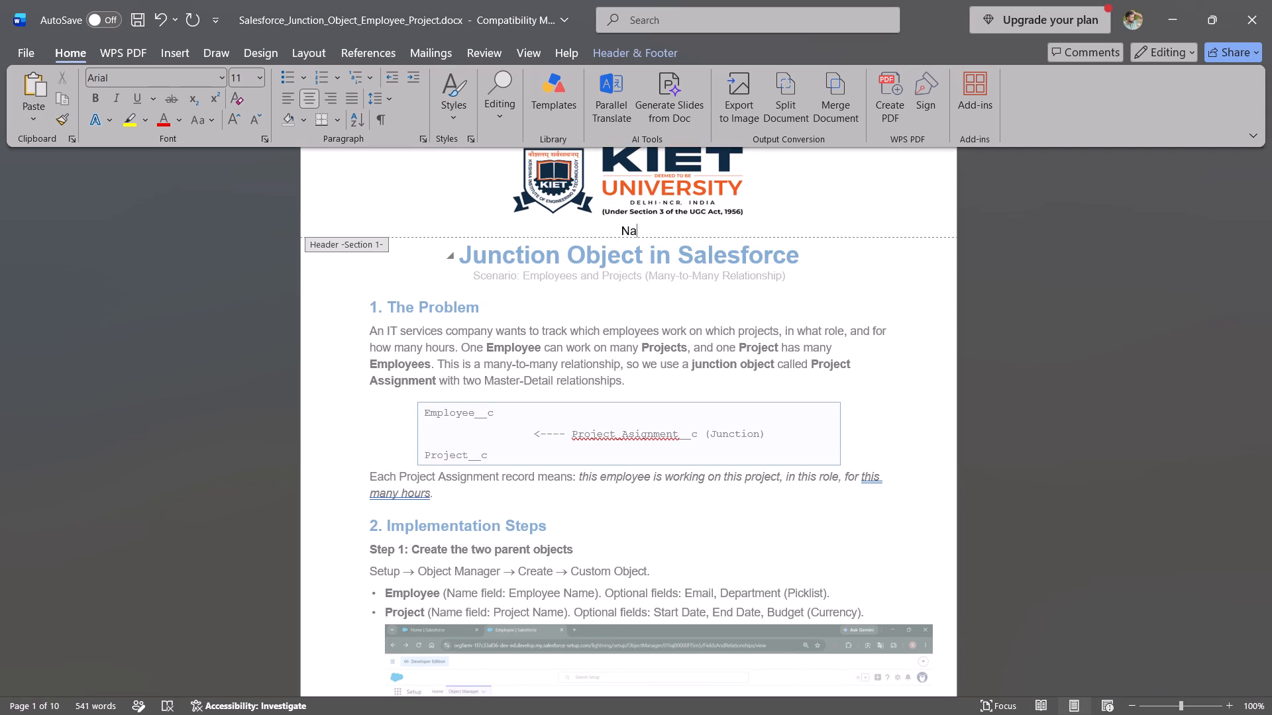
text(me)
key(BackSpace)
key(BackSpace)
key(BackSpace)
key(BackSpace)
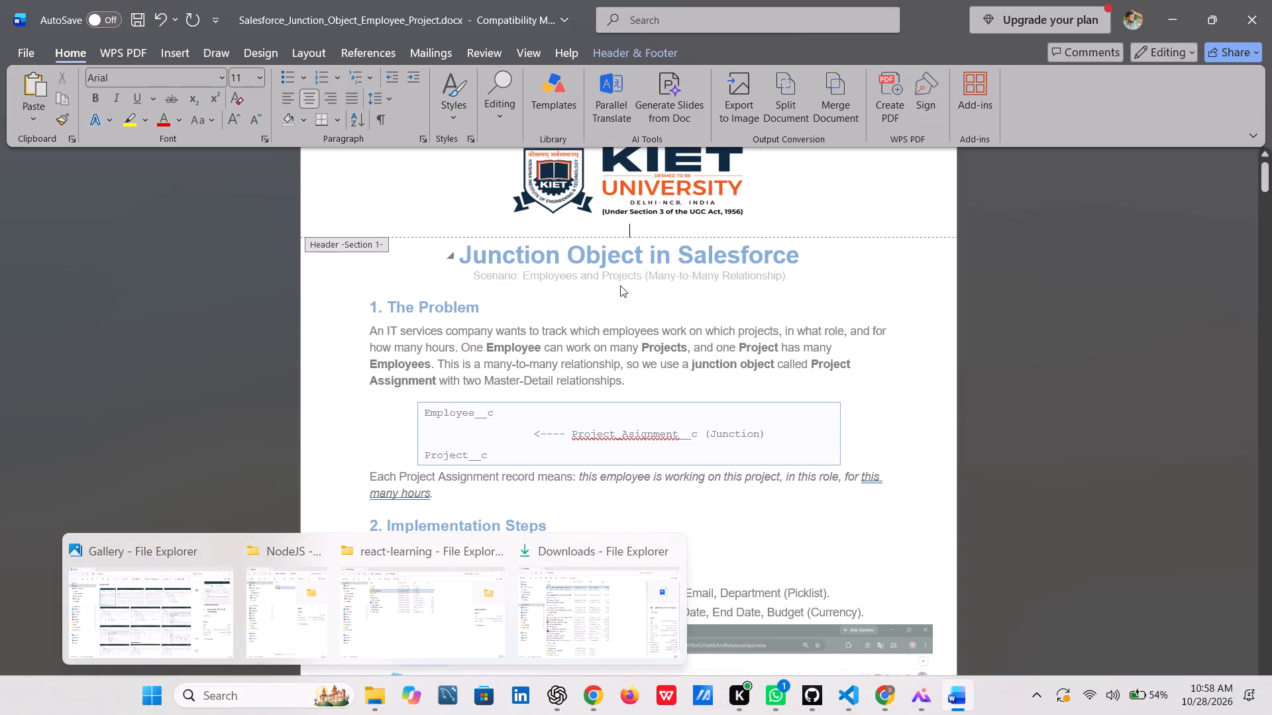
Enter a "Name:" line with the student's full name below the logo in the header.
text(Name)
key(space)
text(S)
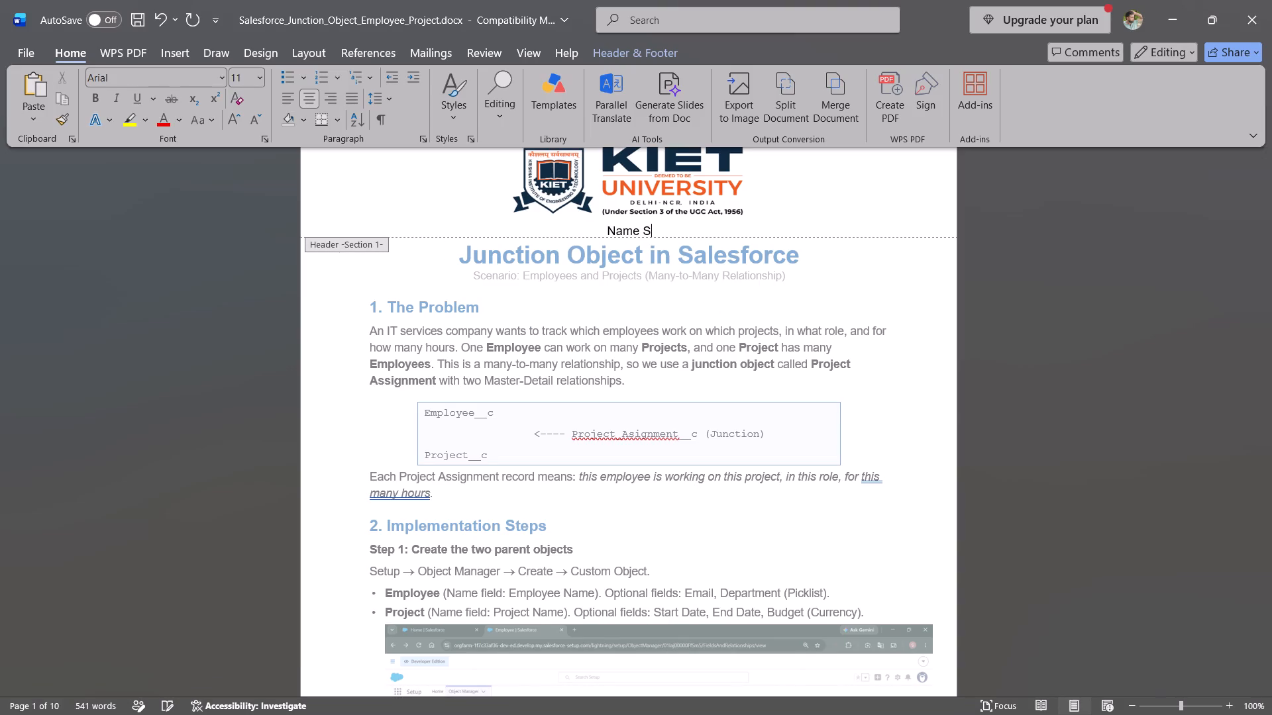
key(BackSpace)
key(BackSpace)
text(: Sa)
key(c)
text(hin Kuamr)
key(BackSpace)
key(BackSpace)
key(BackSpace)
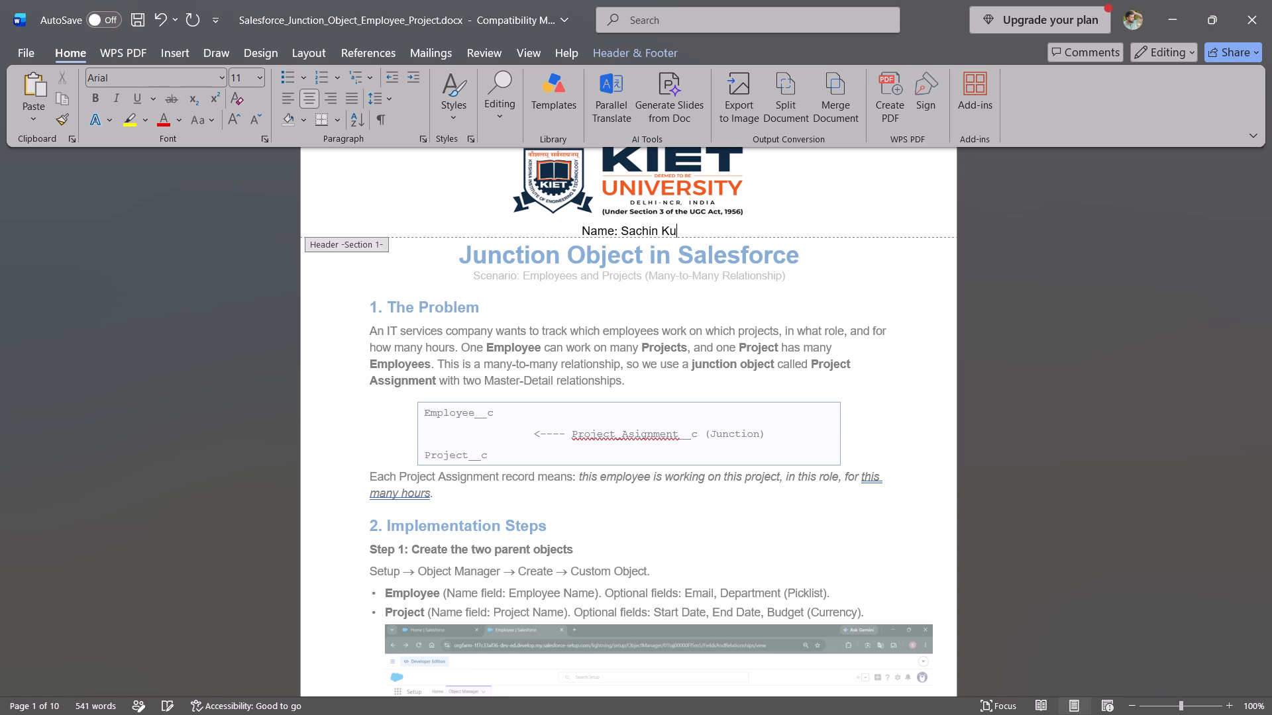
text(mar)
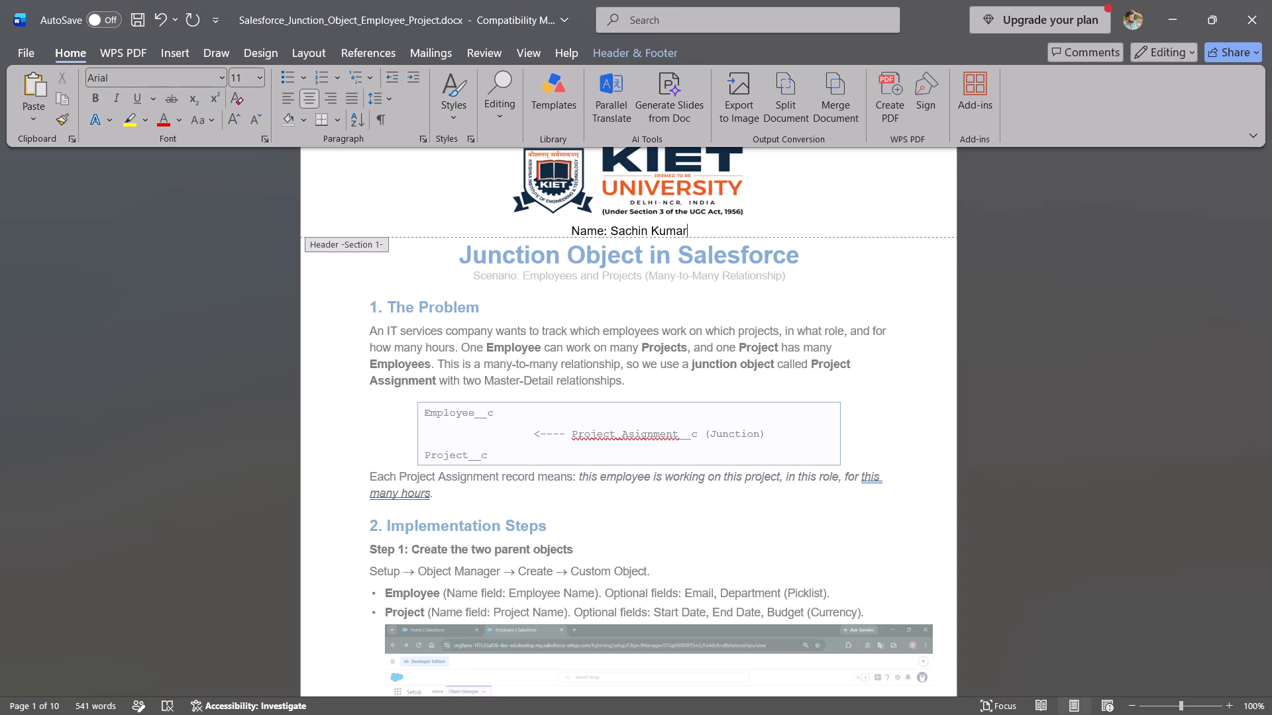
Format the name line in the header as bold 14 pt Times New Roman.
drag(573, 226, 668, 232)
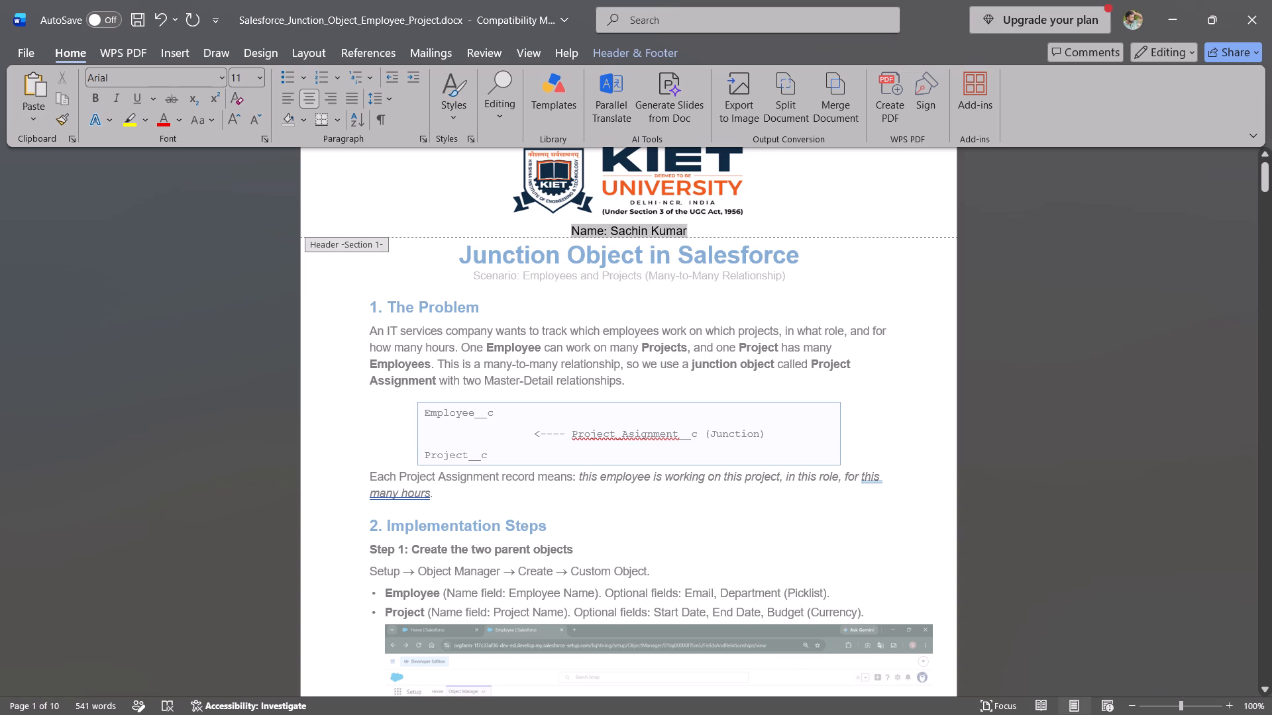
drag(668, 232, 683, 230)
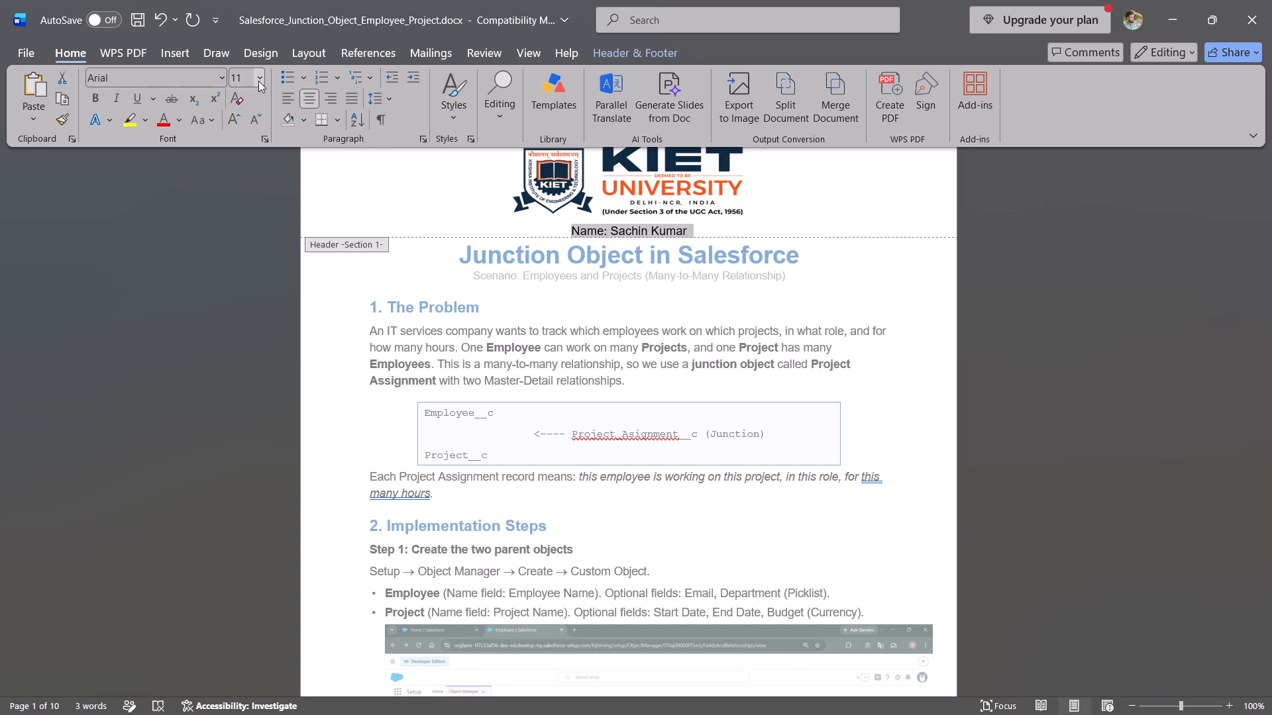
click(260, 80)
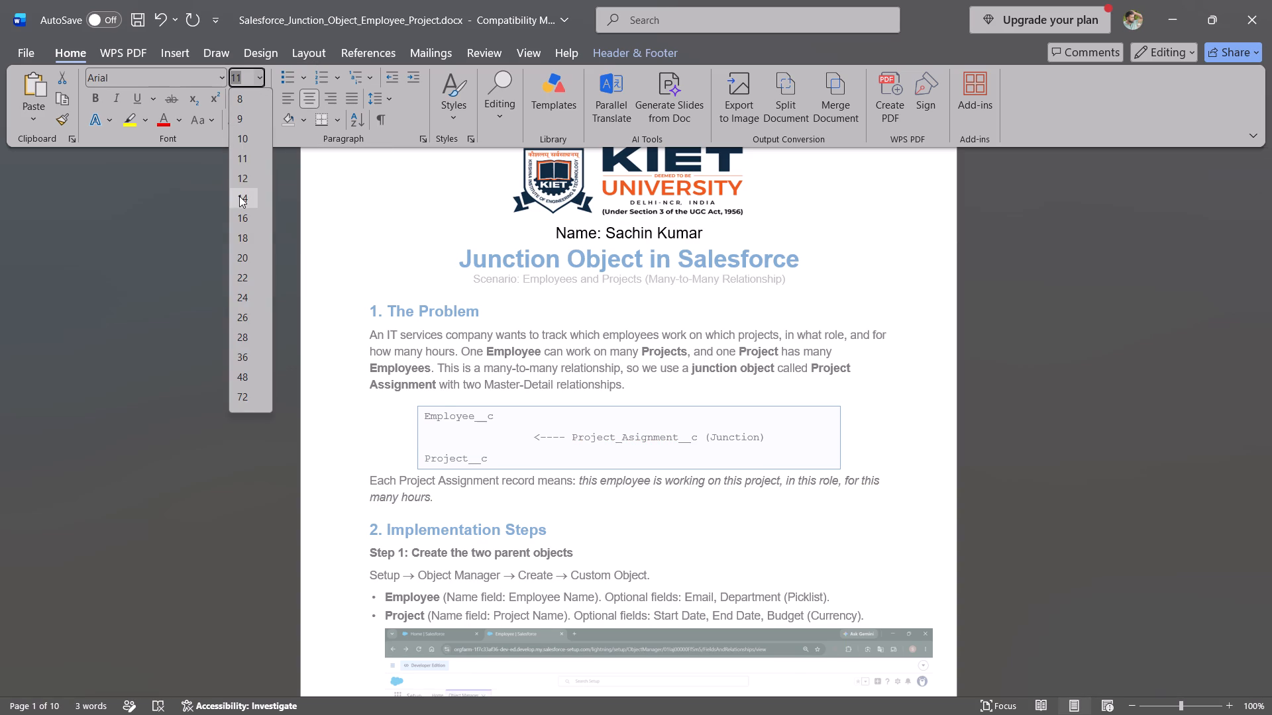
click(239, 196)
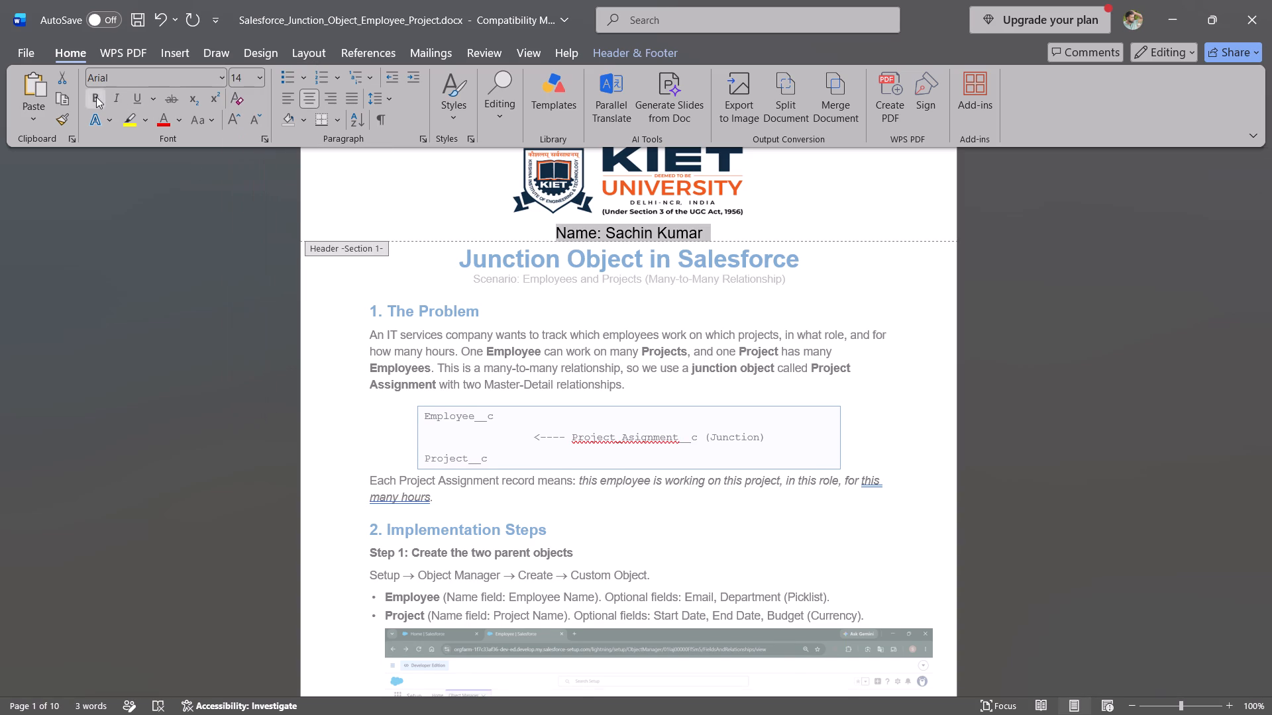
click(96, 97)
click(219, 69)
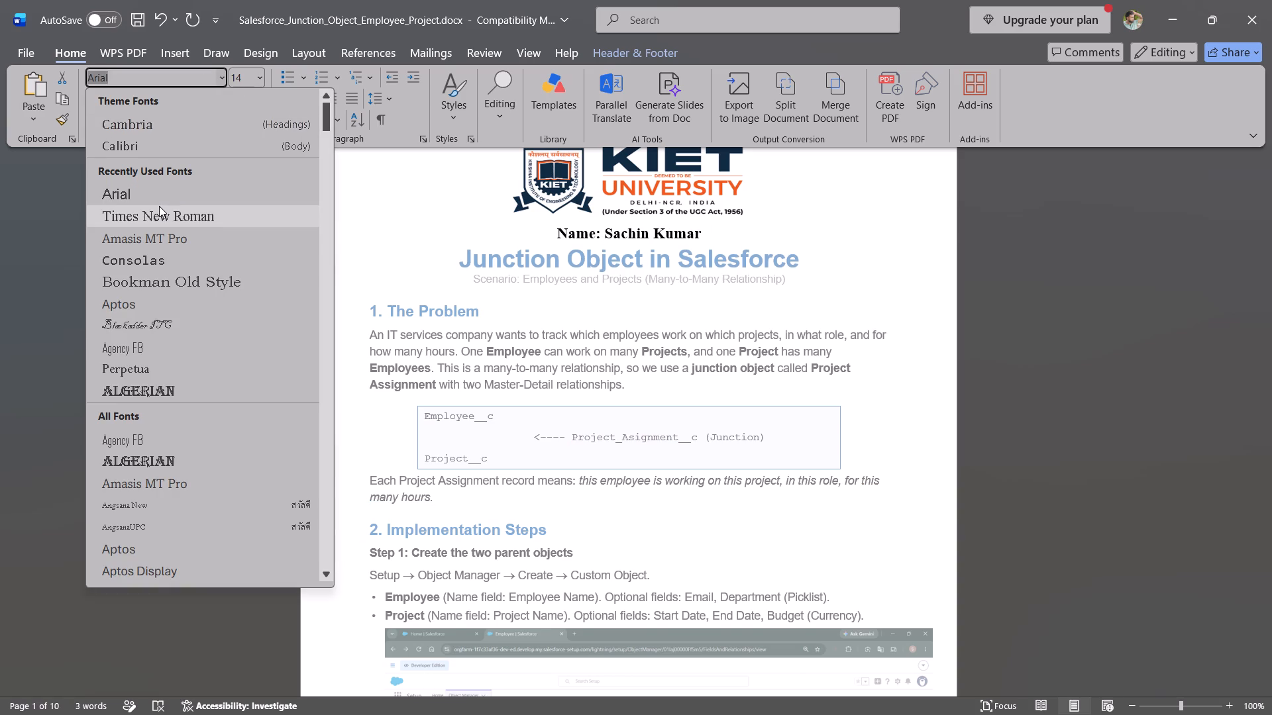
click(159, 206)
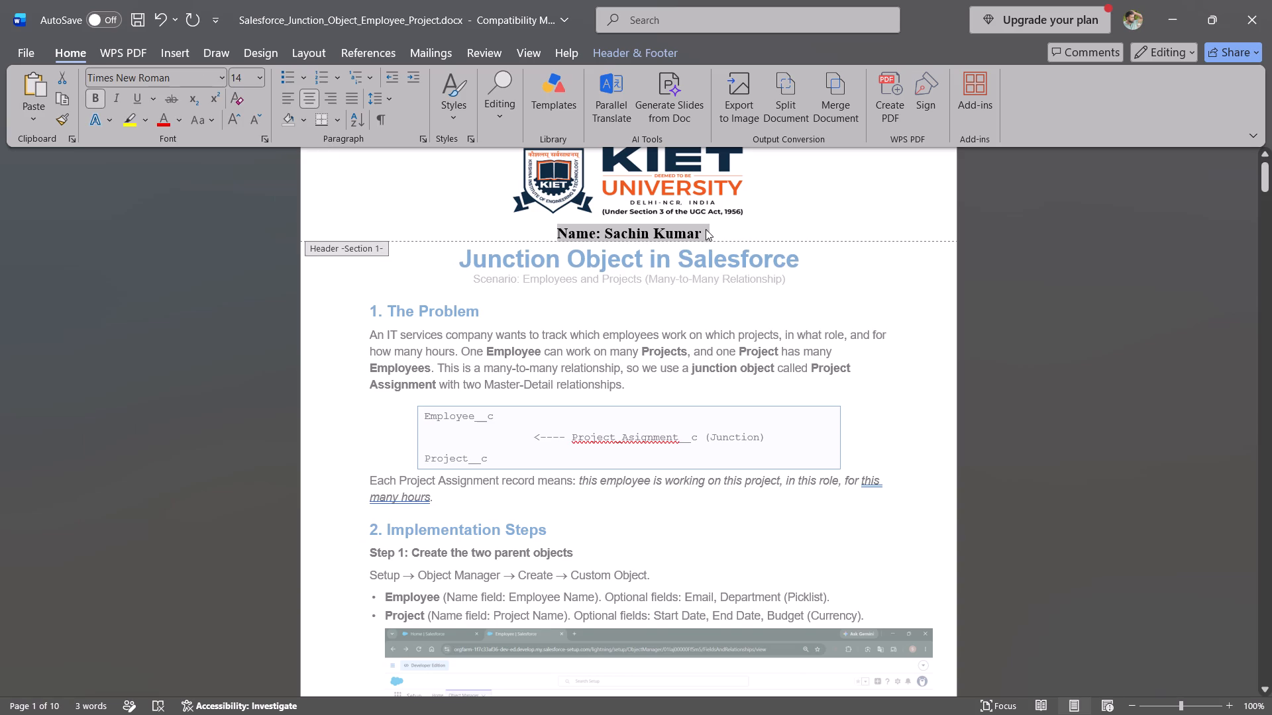
Add a "Roll no:" line with the student's roll number below the name in the header.
click(706, 229)
key(Return)
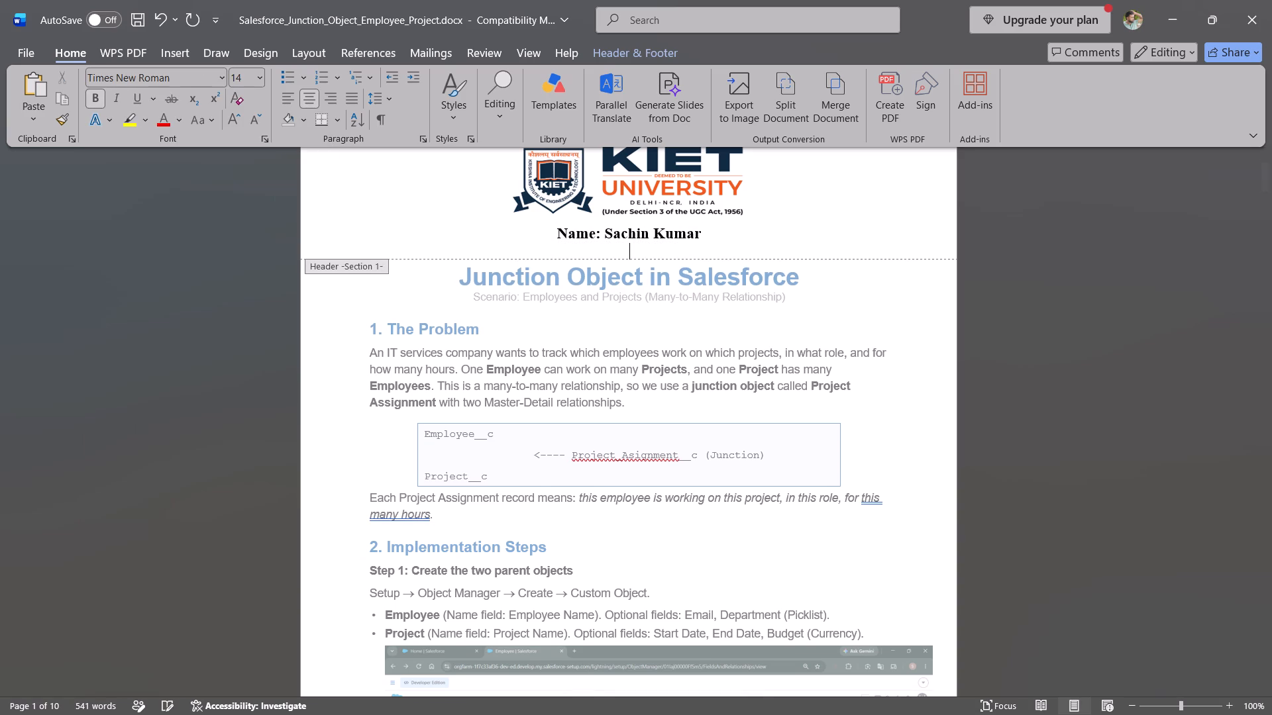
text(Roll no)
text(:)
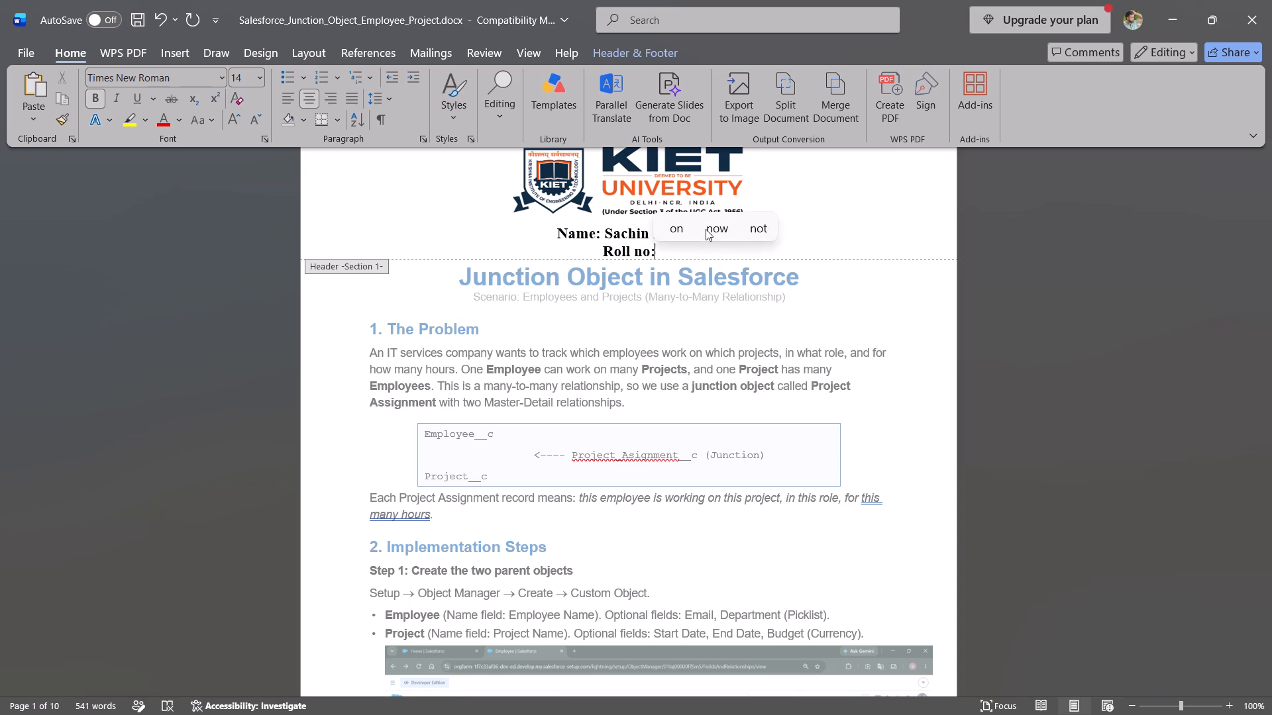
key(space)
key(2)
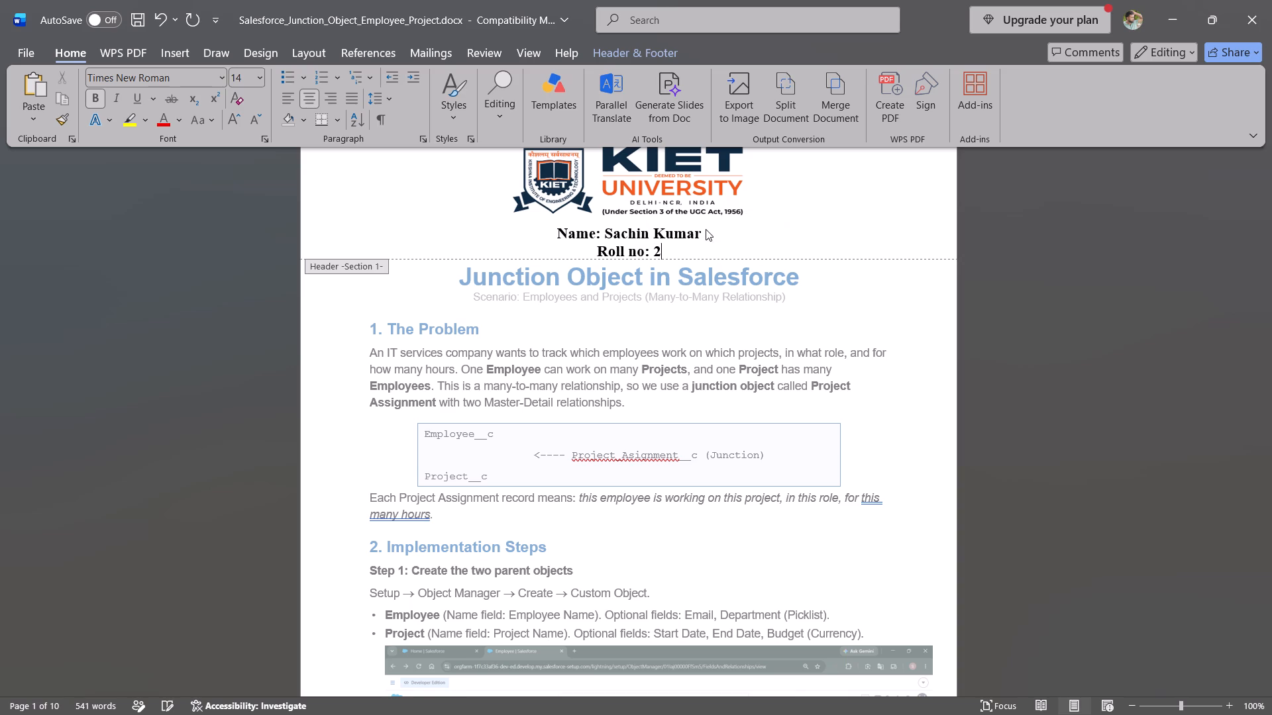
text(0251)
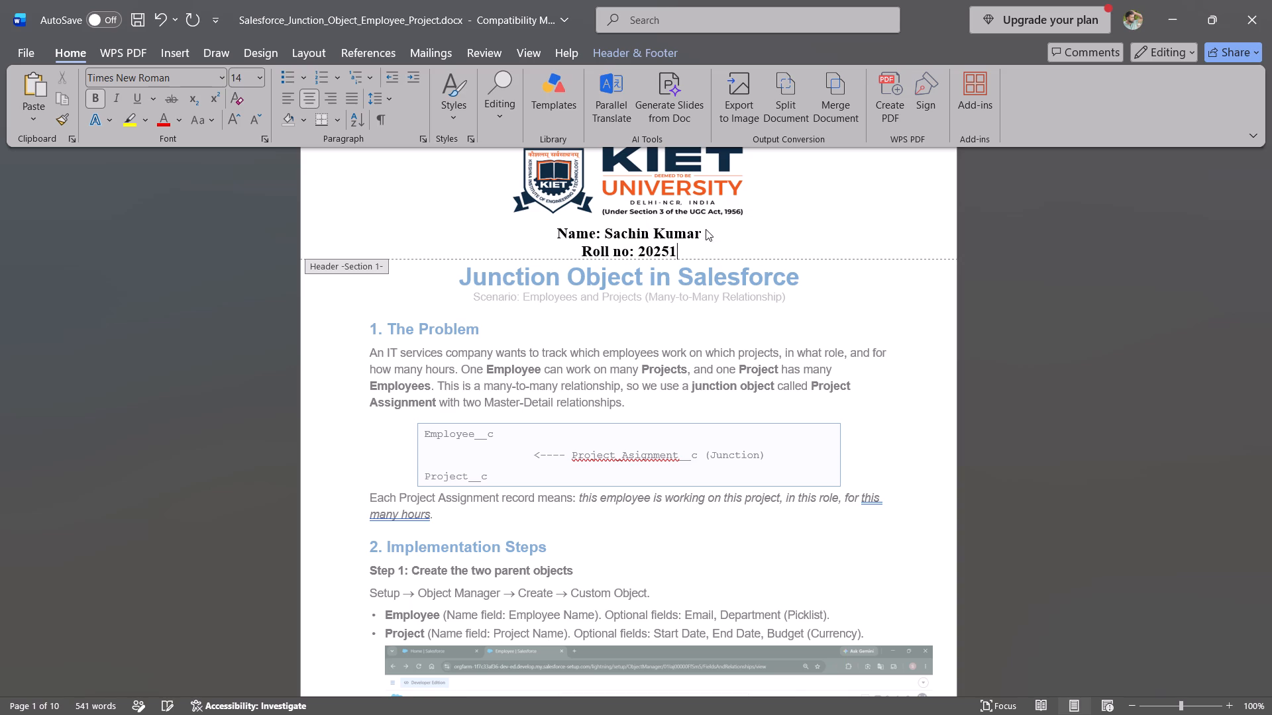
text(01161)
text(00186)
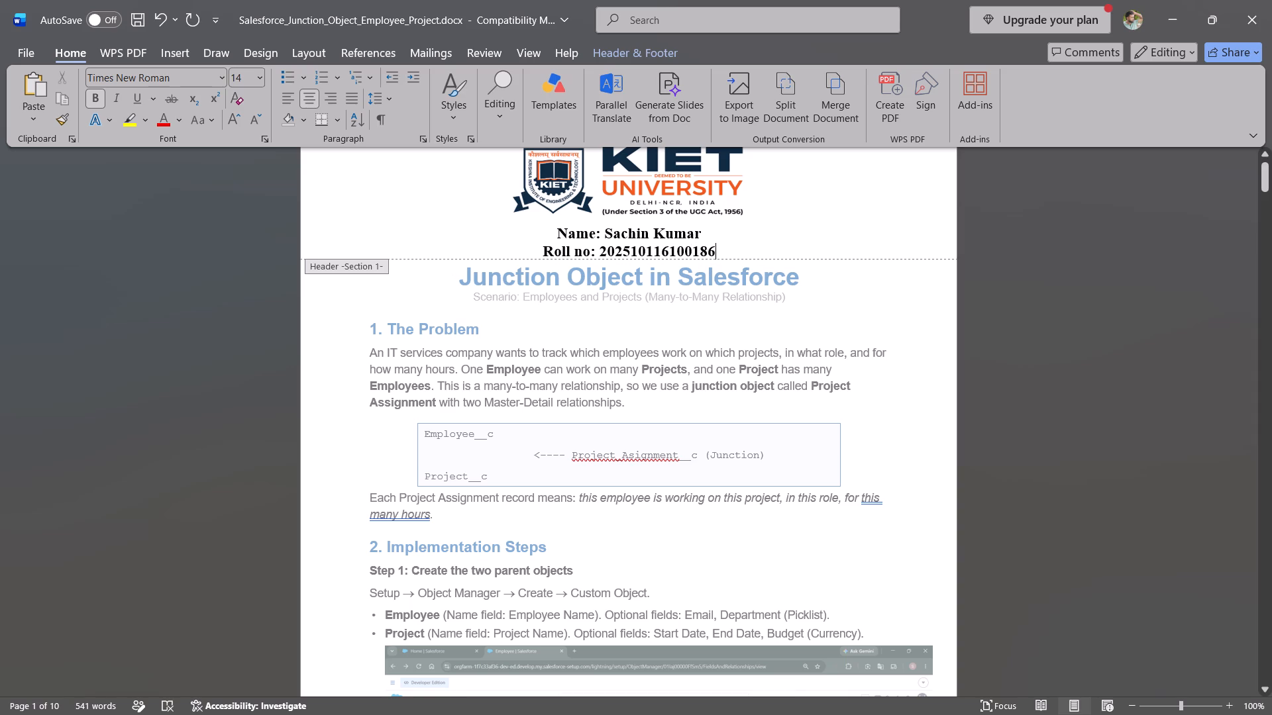
Add the line "Section -C" below the roll number in the header, followed by a new empty line.
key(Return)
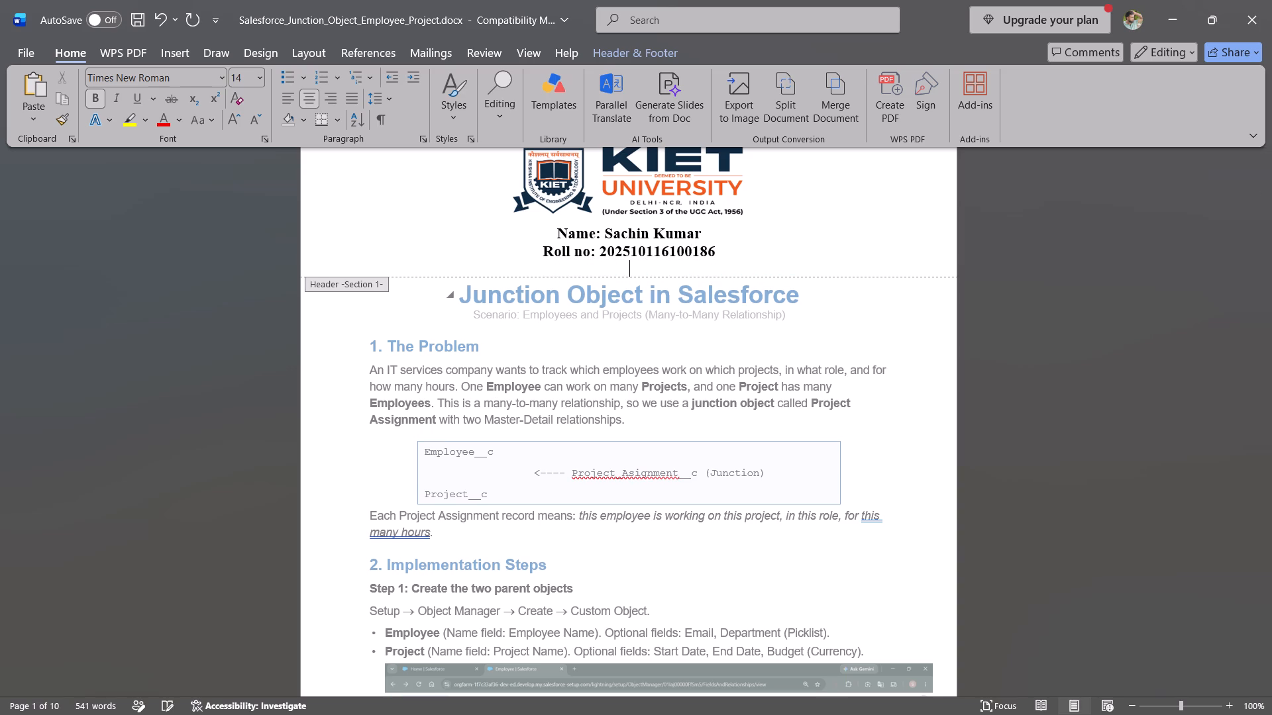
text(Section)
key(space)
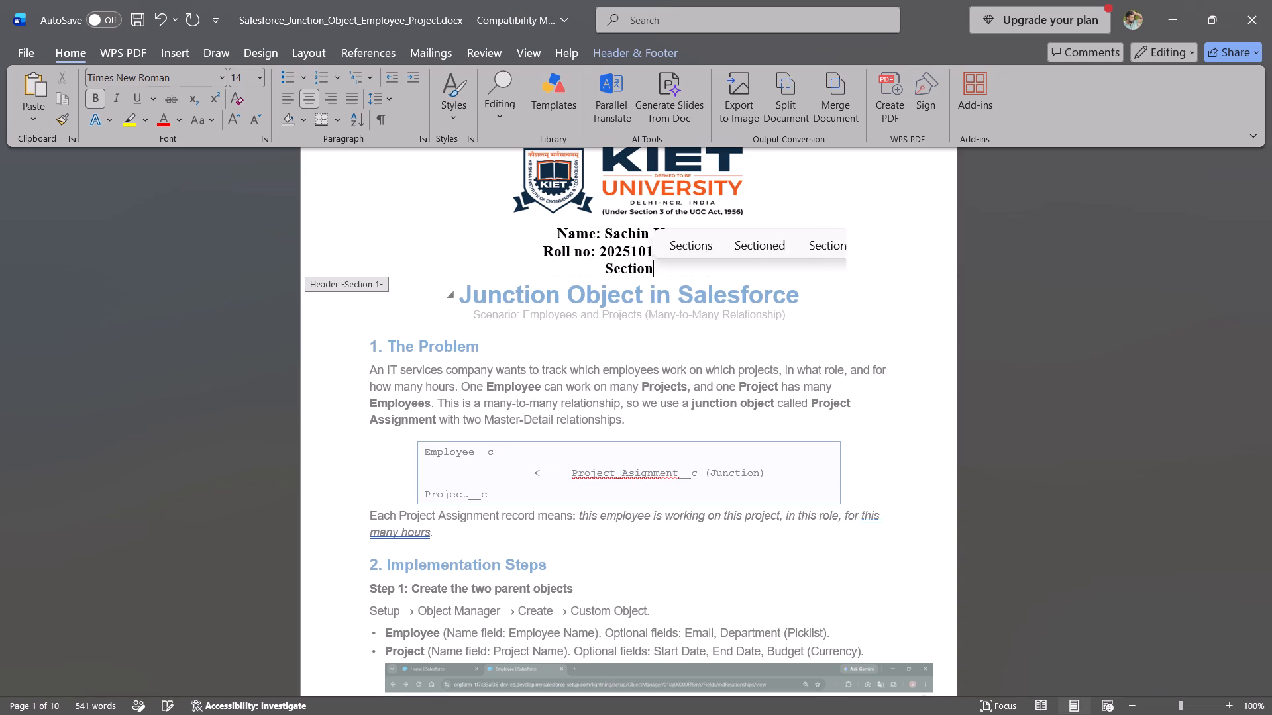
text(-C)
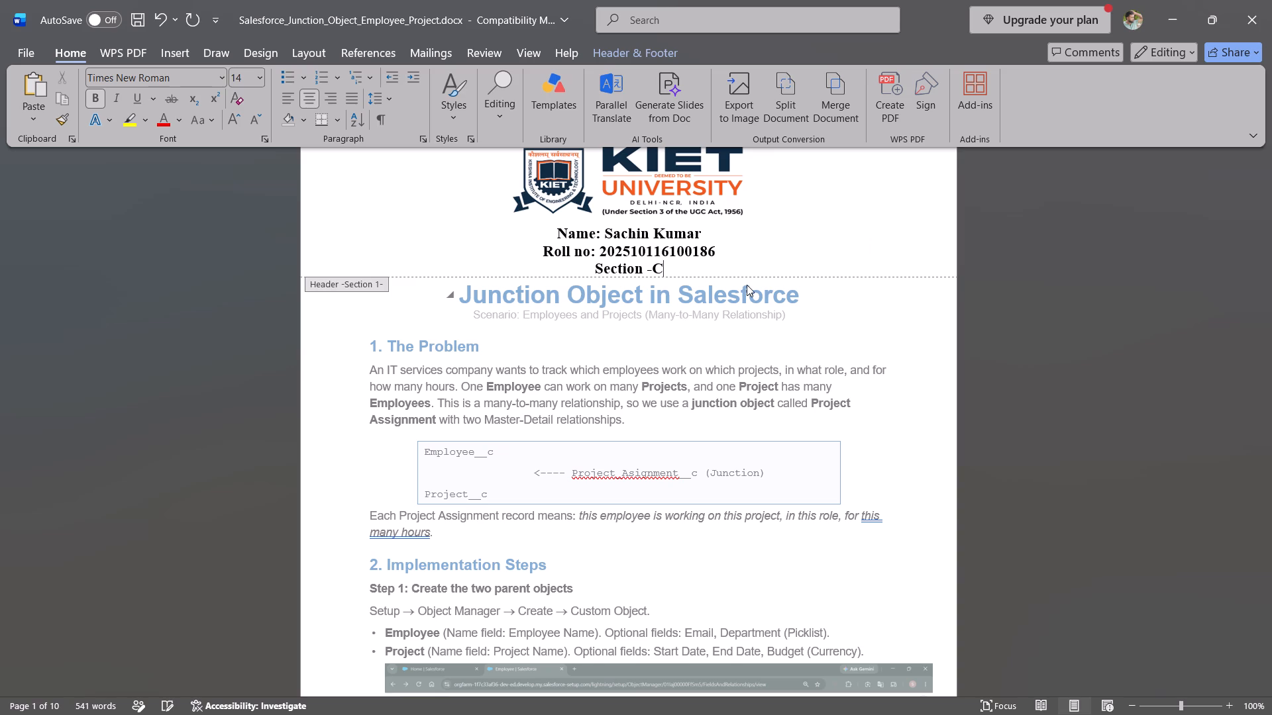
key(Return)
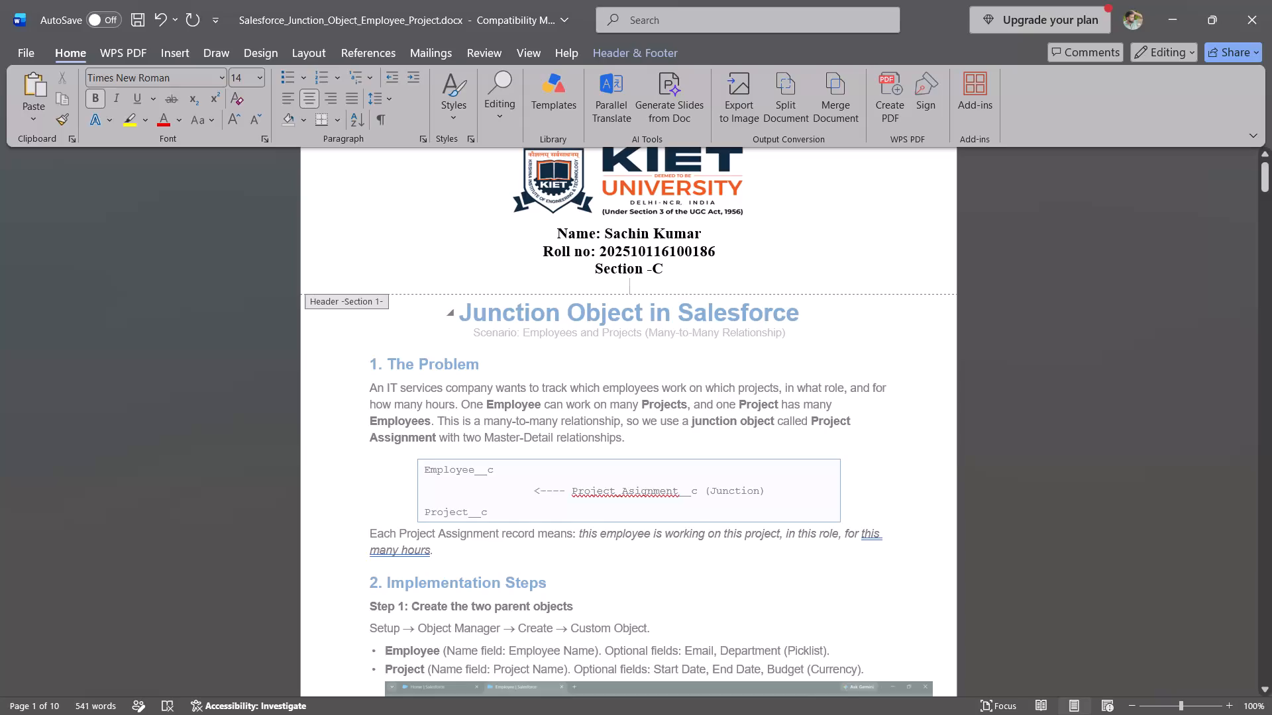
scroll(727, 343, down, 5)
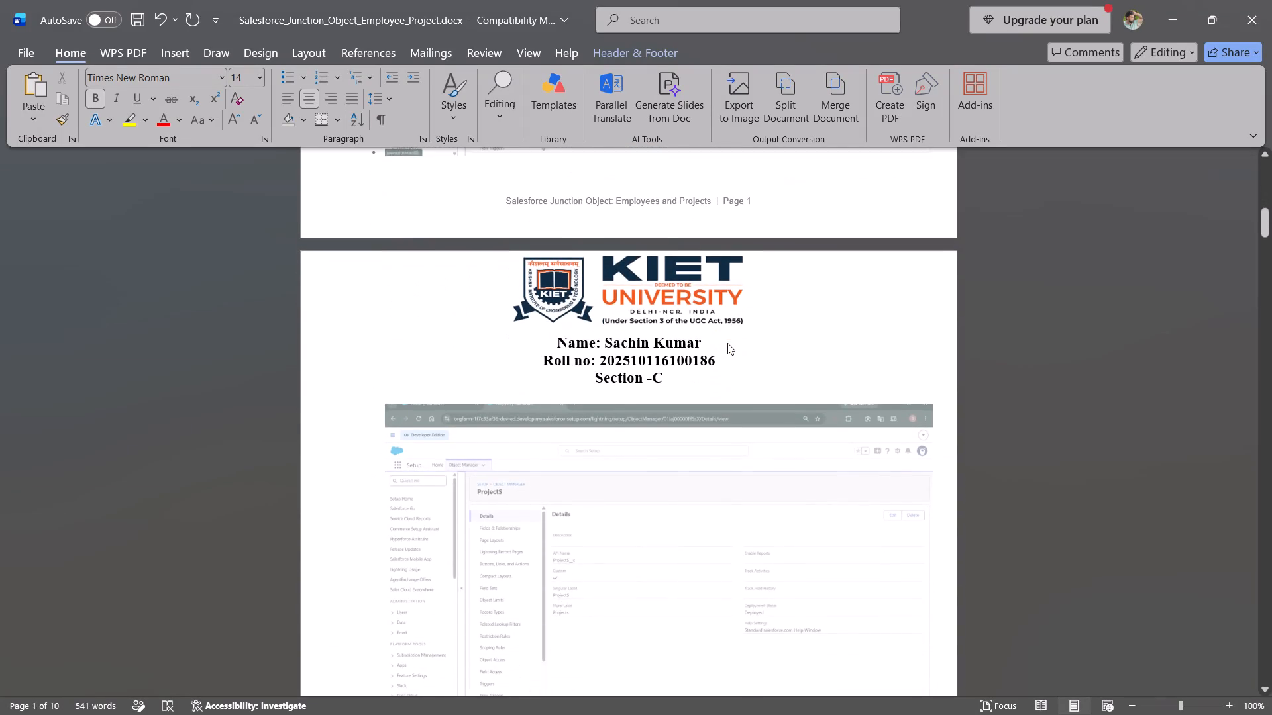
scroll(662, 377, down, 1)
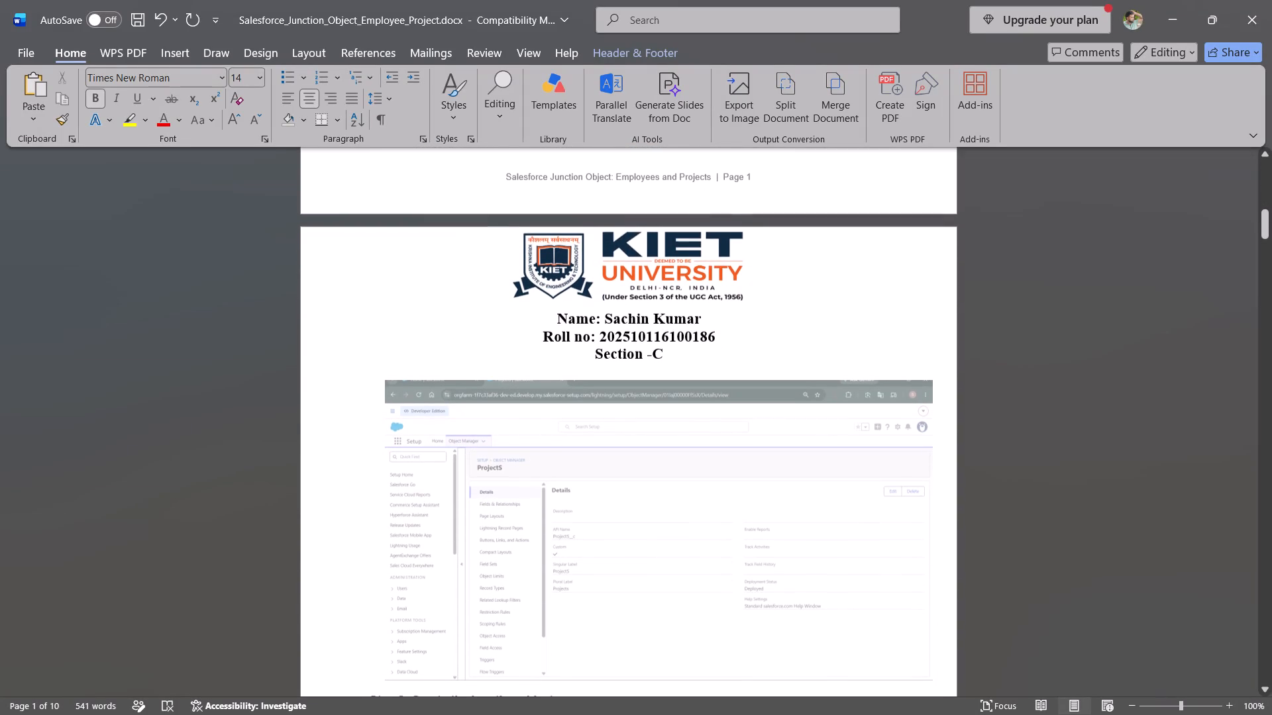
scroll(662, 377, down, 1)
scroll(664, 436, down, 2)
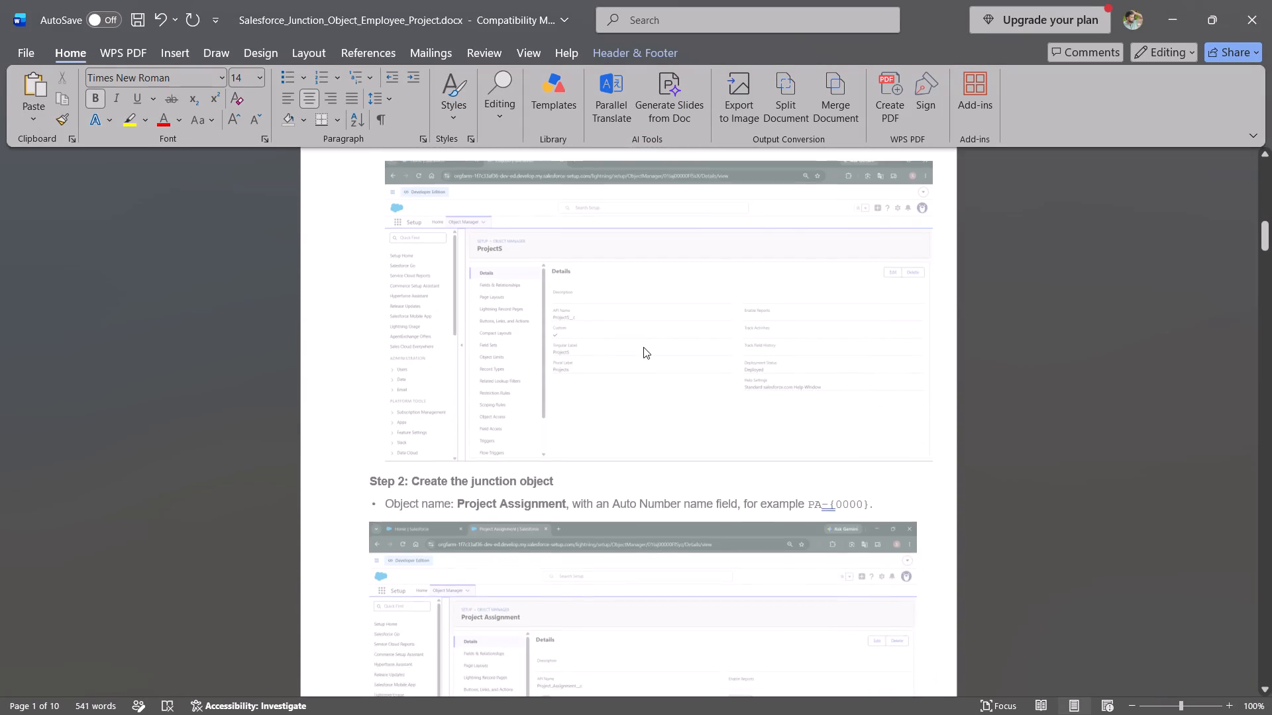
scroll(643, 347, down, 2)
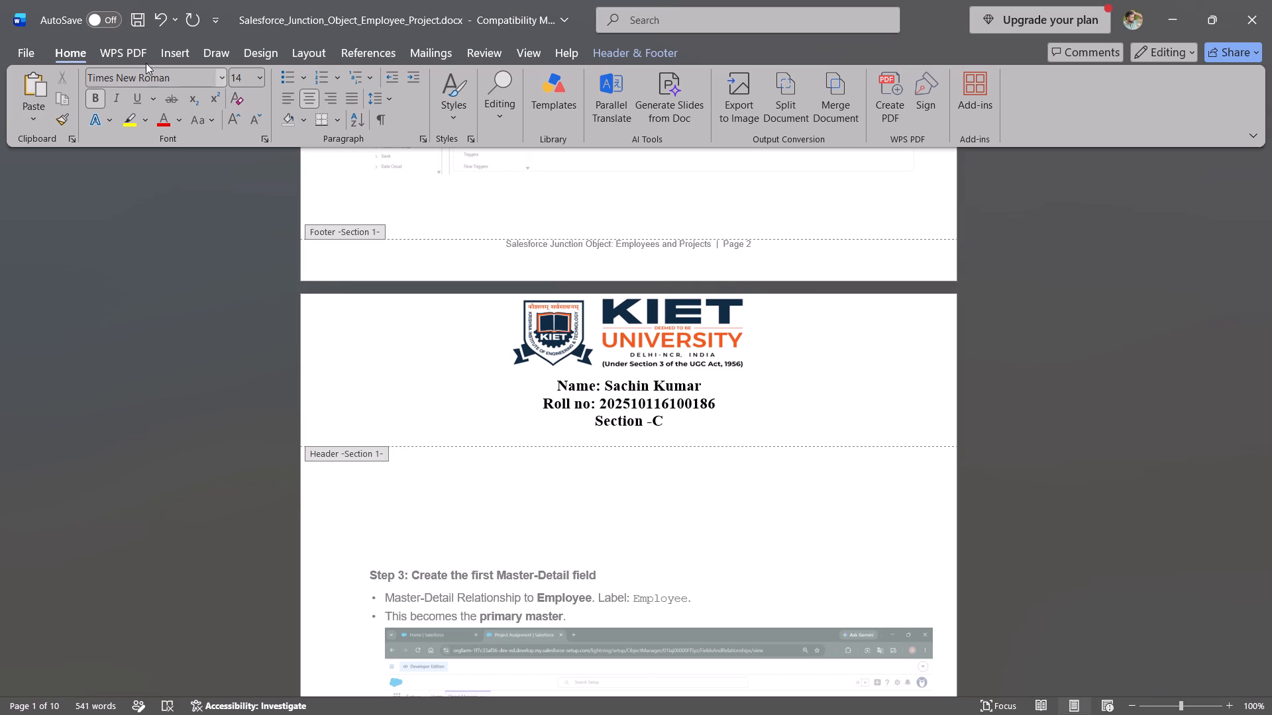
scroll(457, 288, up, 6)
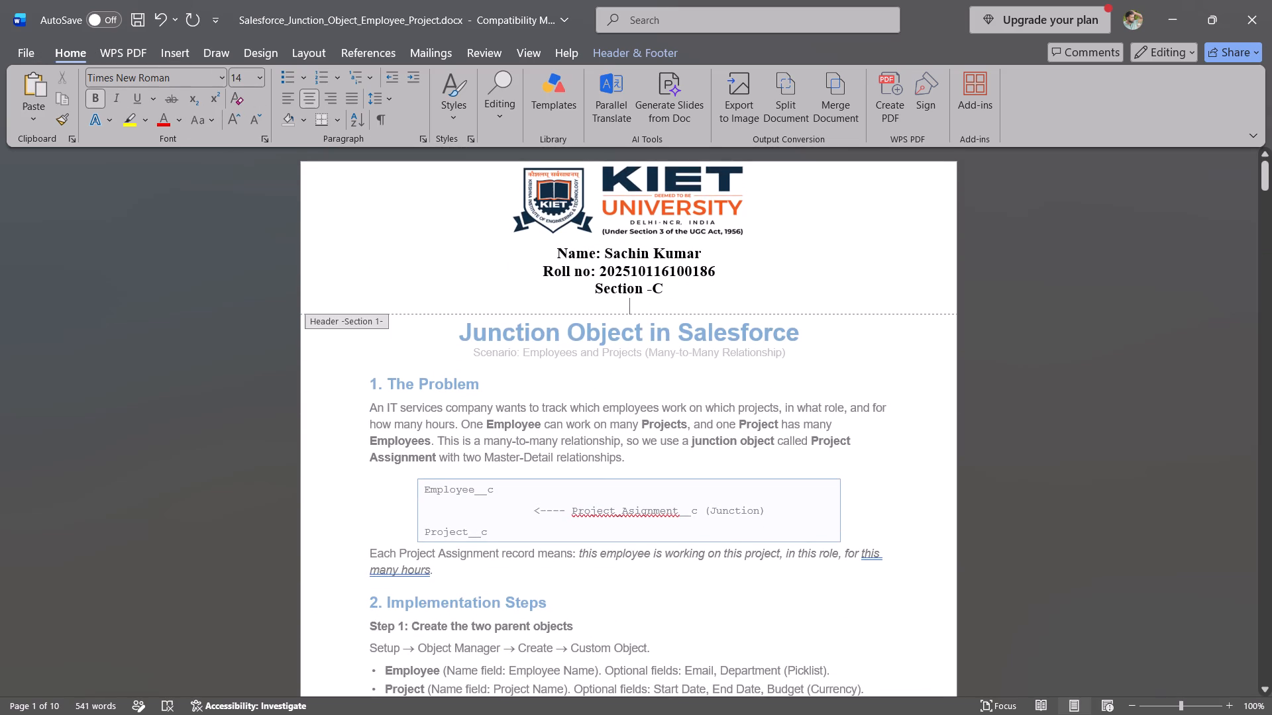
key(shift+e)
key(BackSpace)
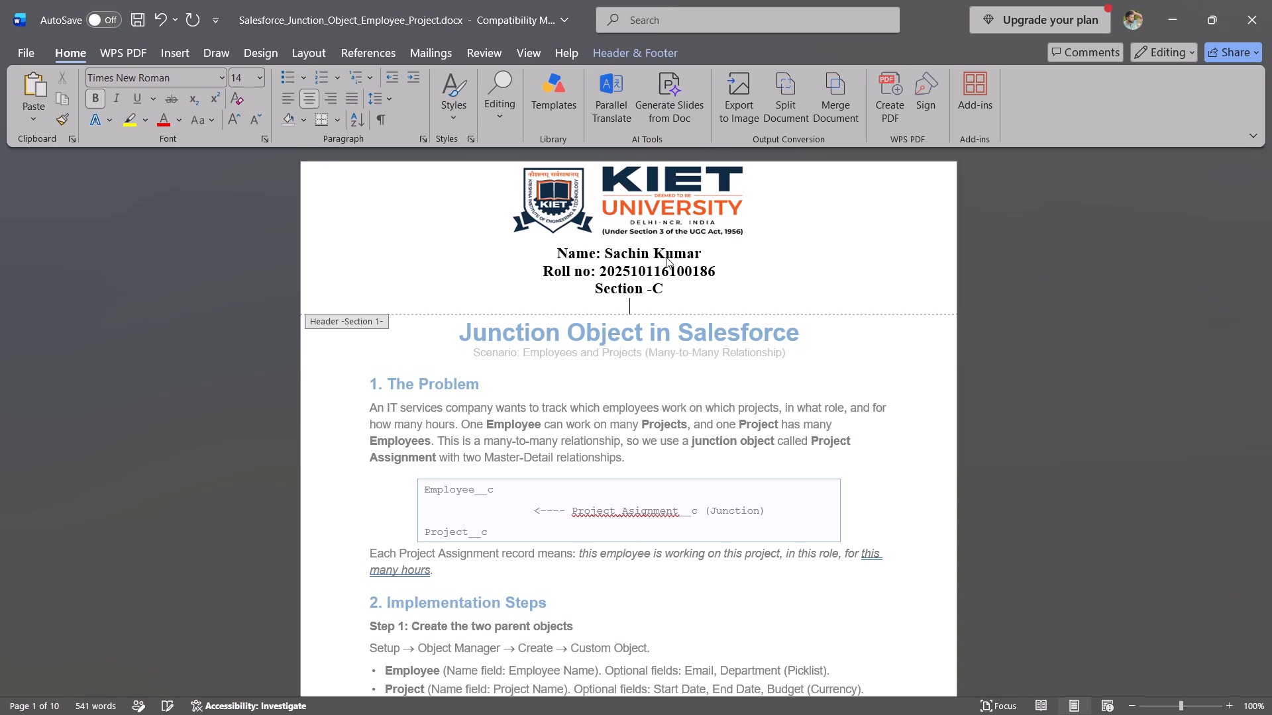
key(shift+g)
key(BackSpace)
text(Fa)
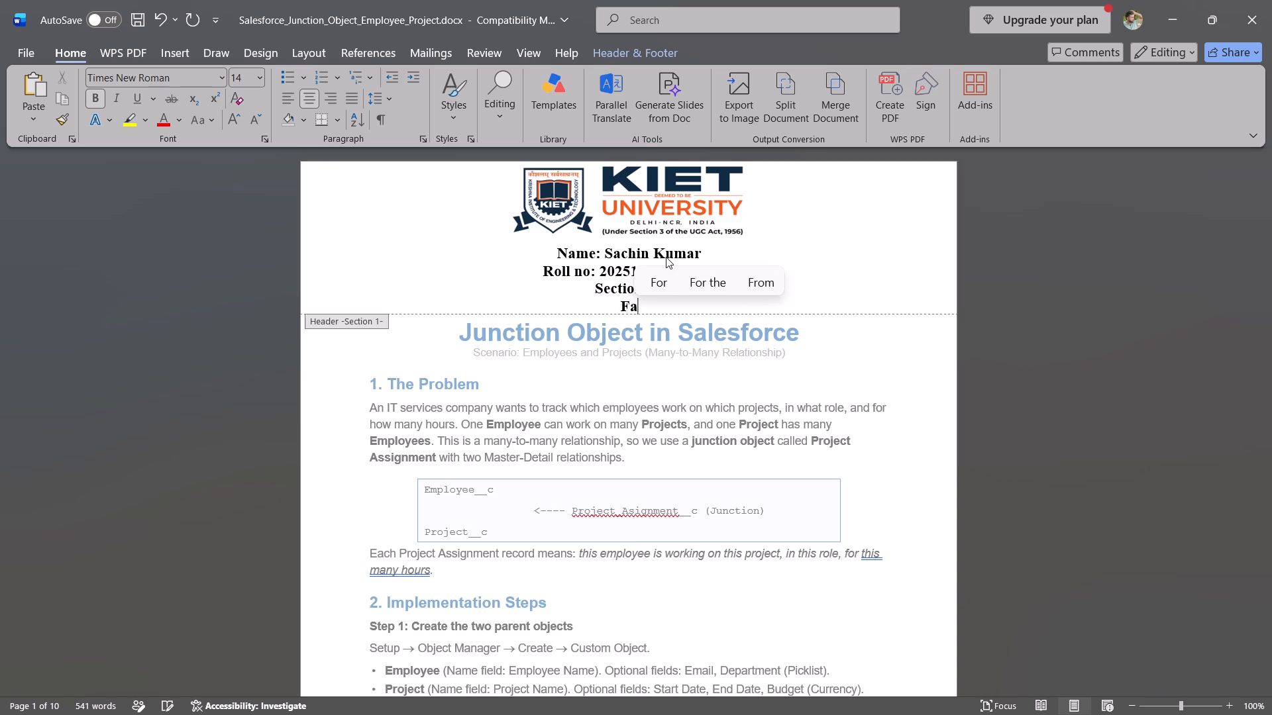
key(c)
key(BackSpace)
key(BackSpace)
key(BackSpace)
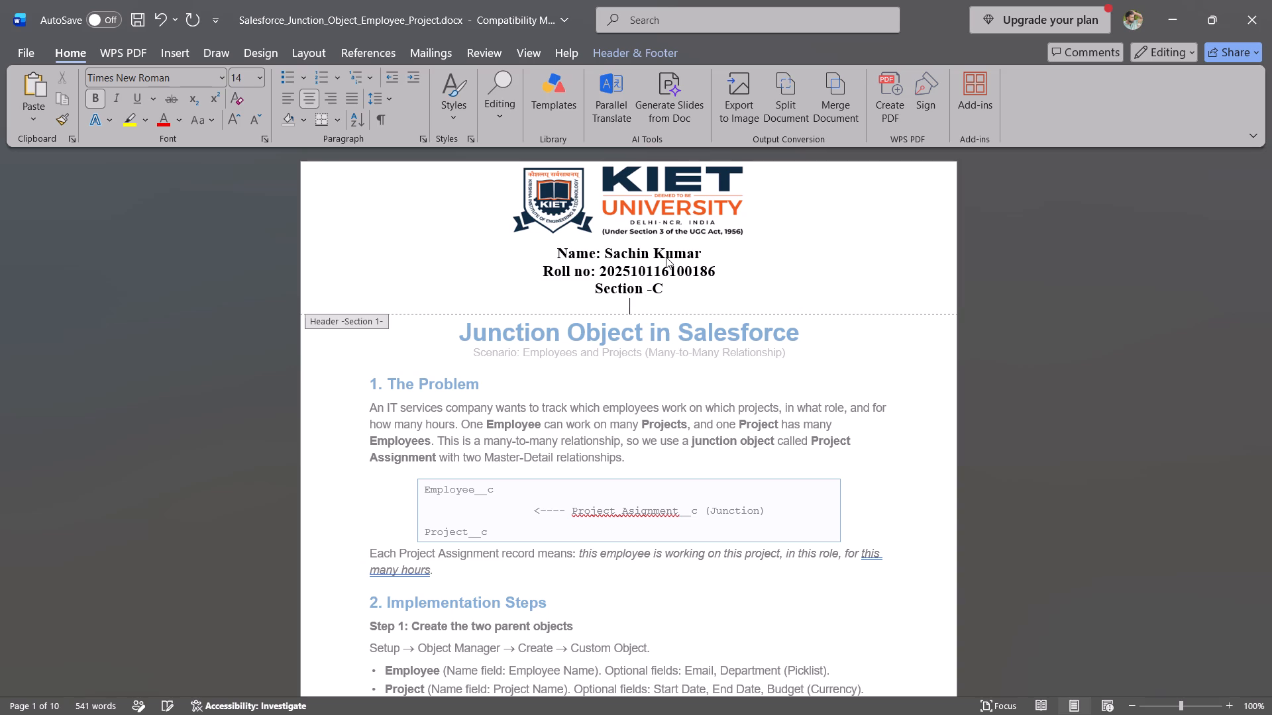
Enter a "Submitted to :" line with the teacher's name below the section line in the header.
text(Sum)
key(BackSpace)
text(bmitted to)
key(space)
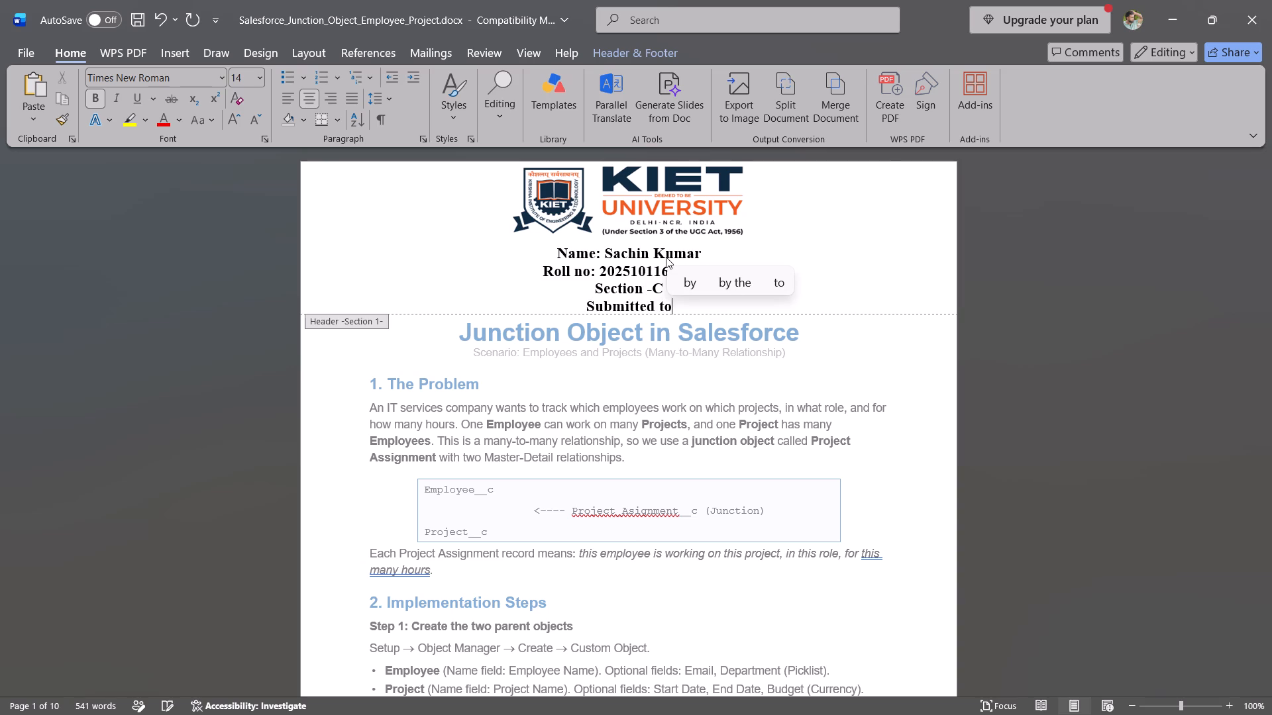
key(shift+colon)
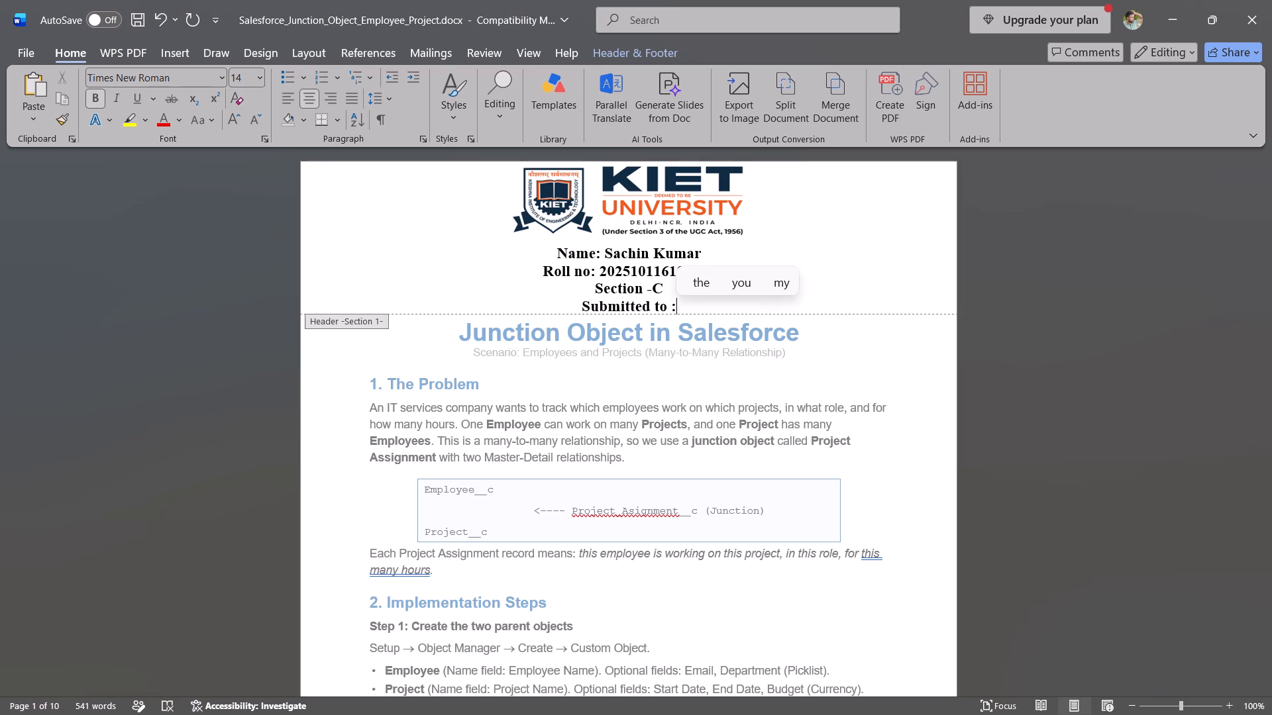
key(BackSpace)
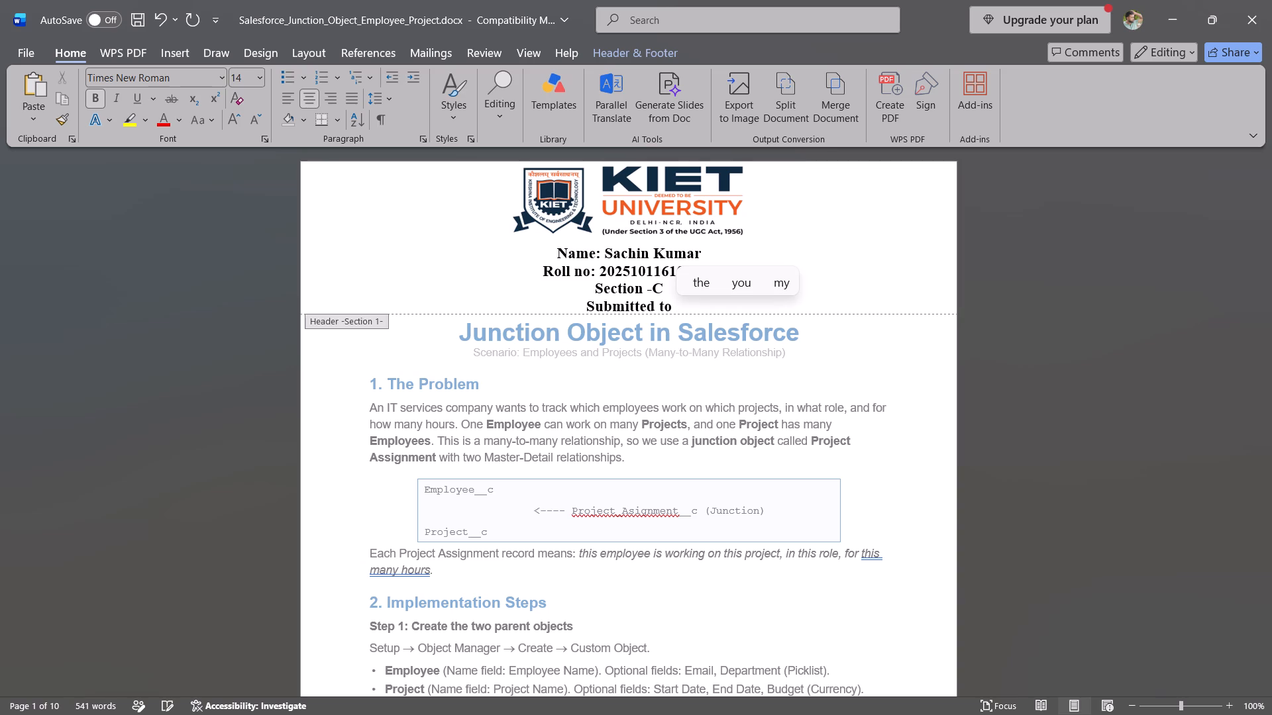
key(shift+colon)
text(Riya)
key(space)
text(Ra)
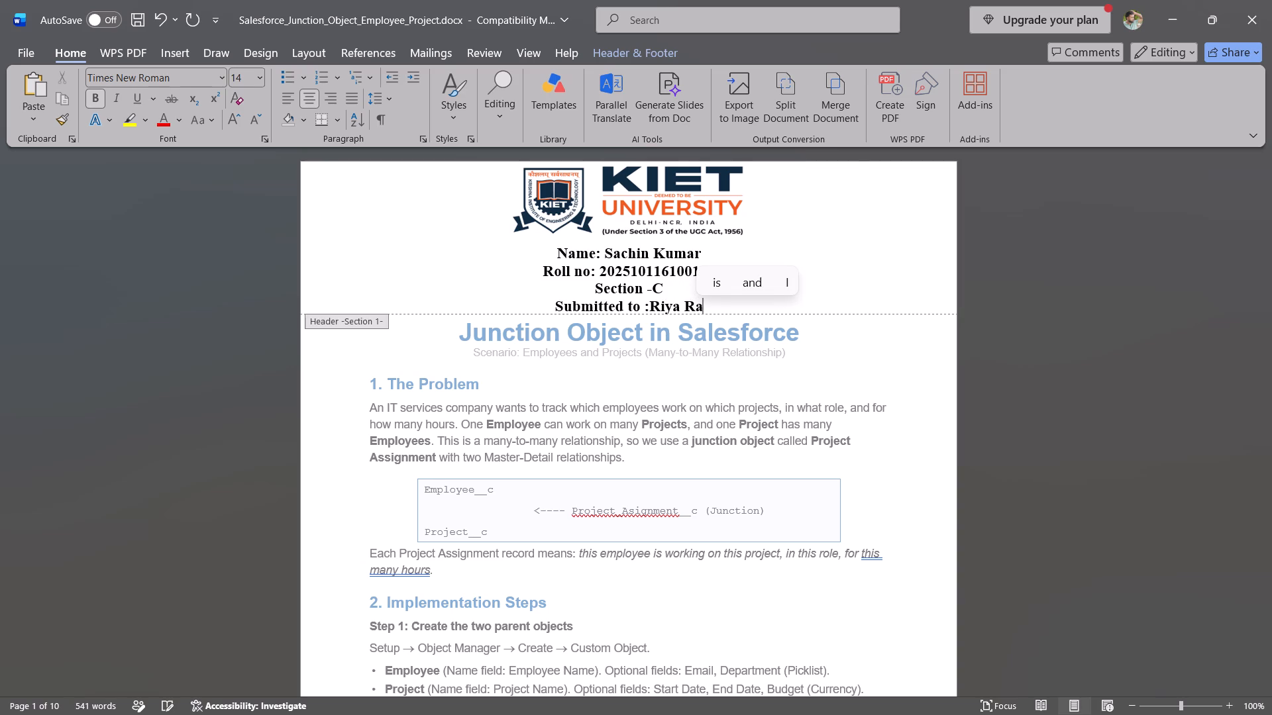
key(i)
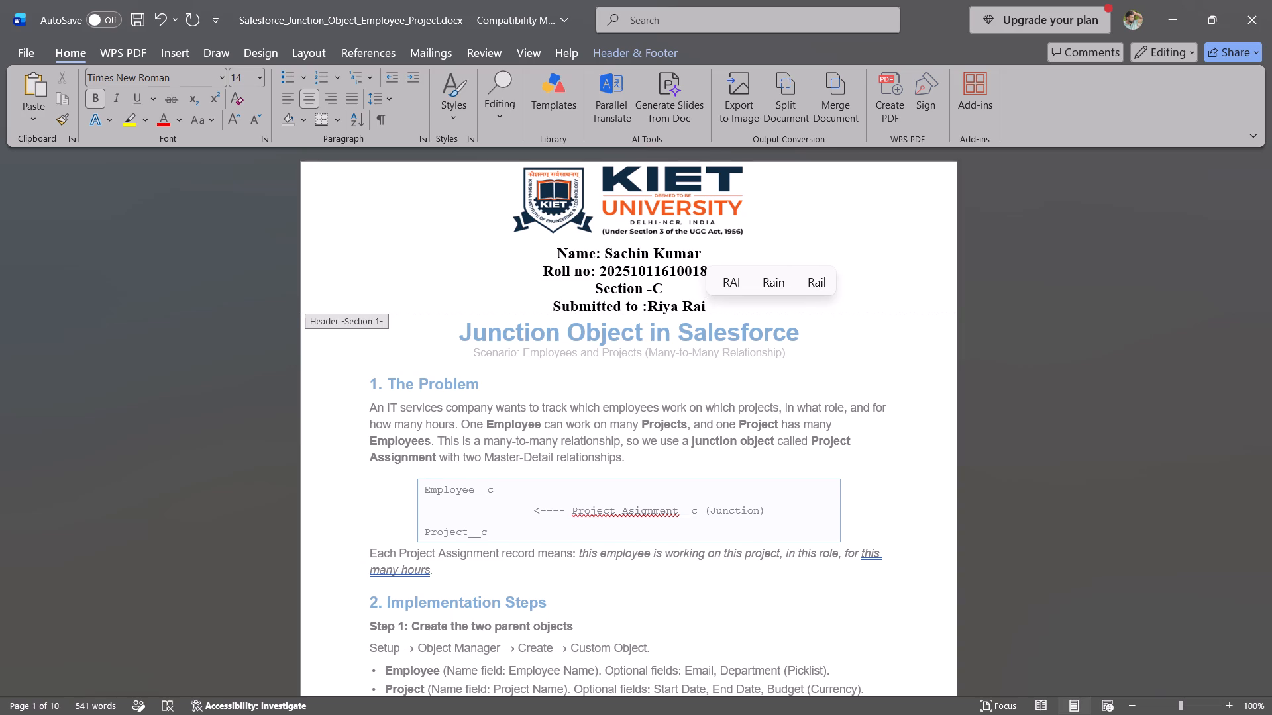
Add a new line with the label "Course:" below the "Submitted to" line in the header.
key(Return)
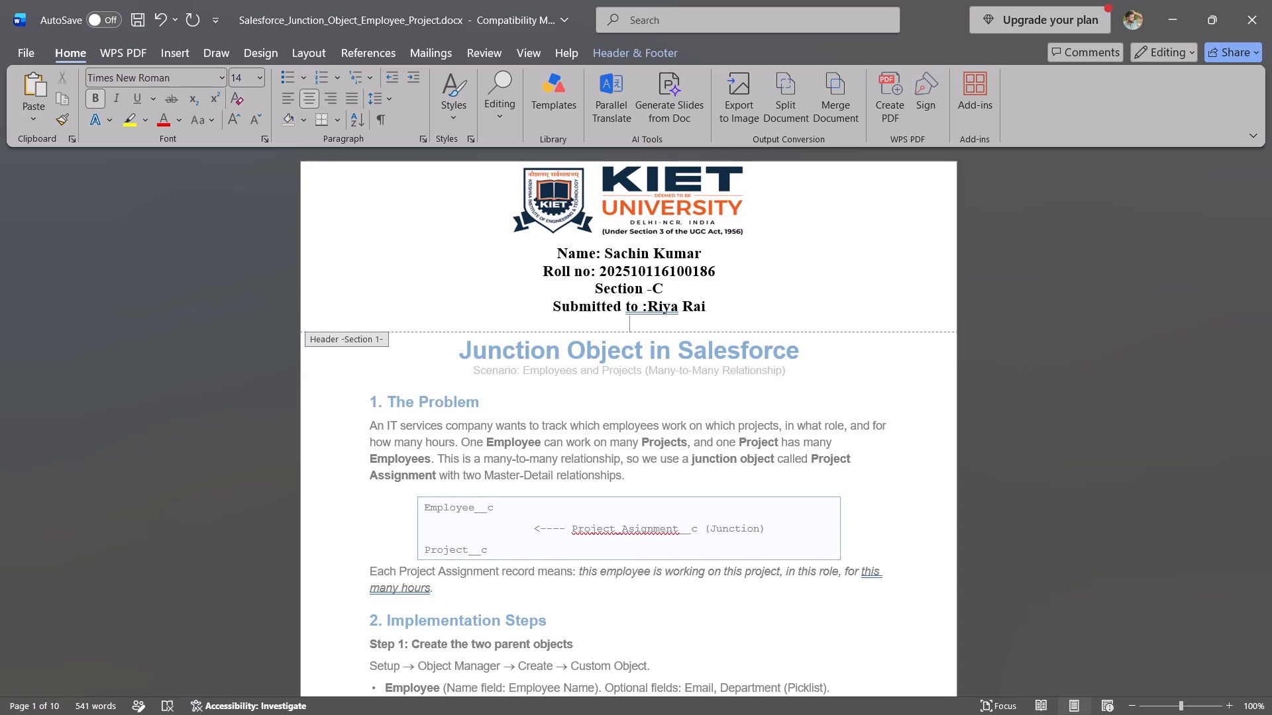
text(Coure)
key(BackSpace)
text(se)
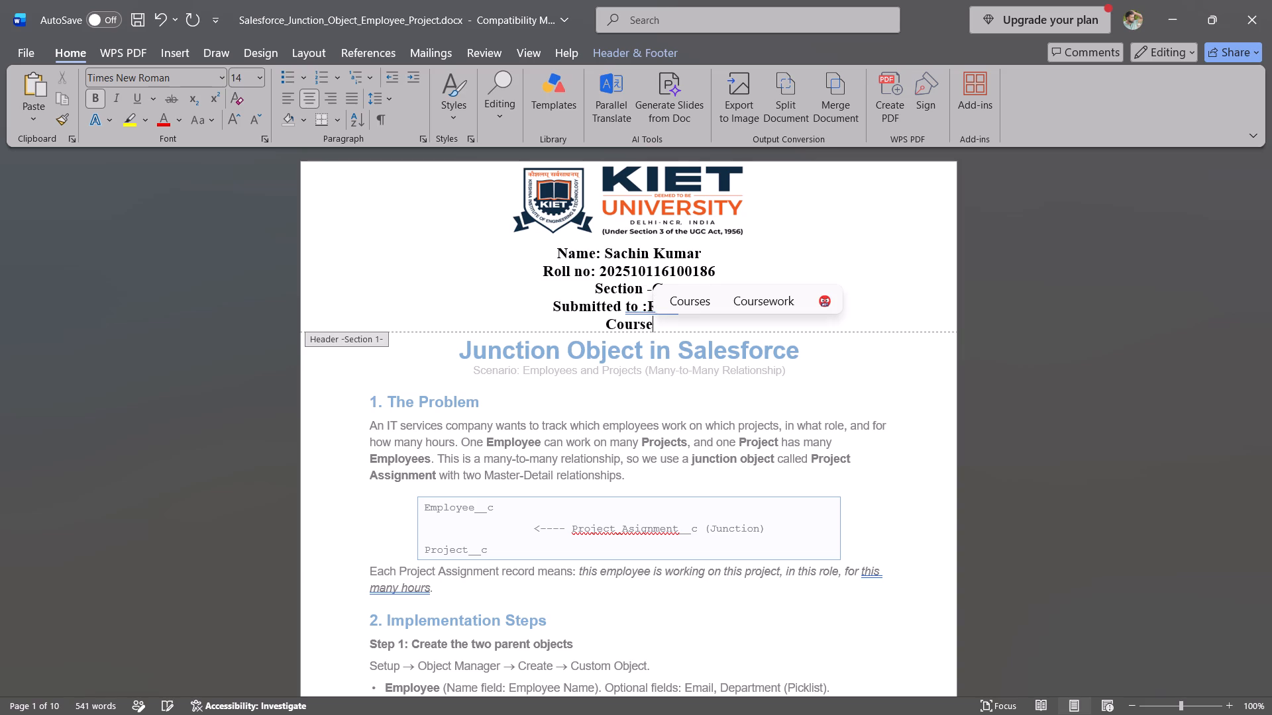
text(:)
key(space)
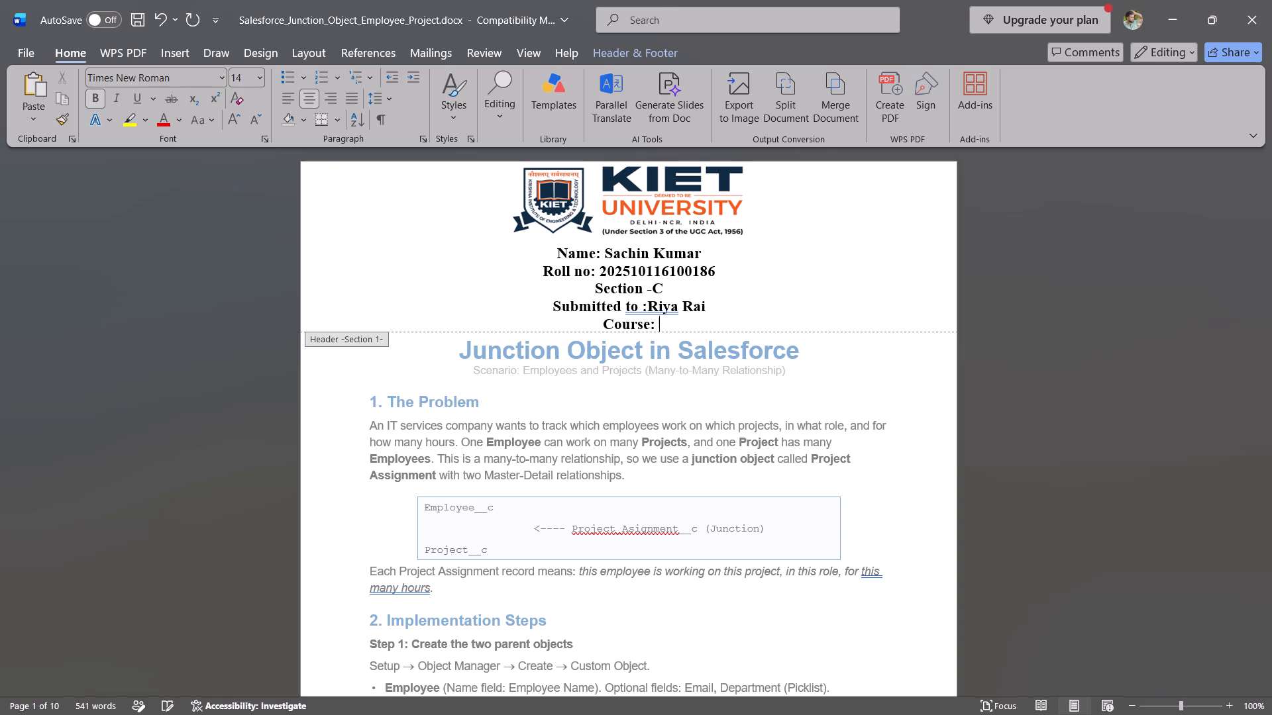
Correct the colon spacing in the teacher line of the header so the label reads "Submitted to: ".
click(646, 307)
key(BackSpace)
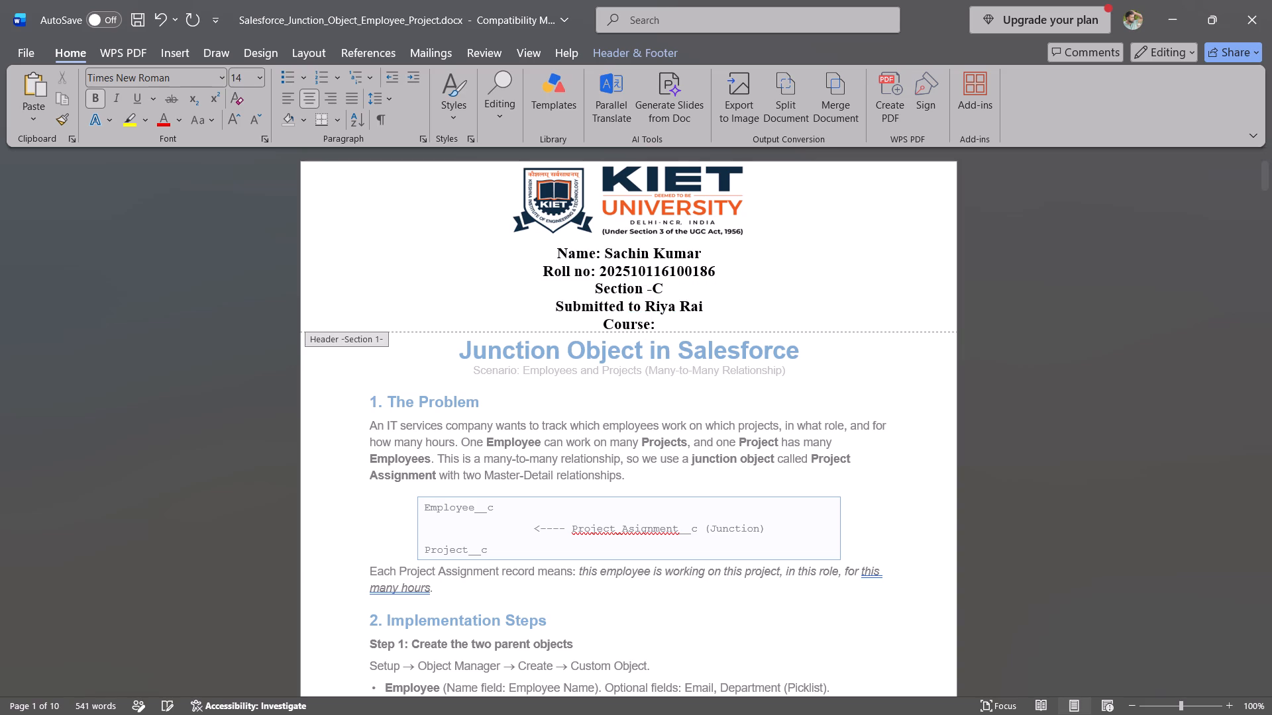
key(BackSpace)
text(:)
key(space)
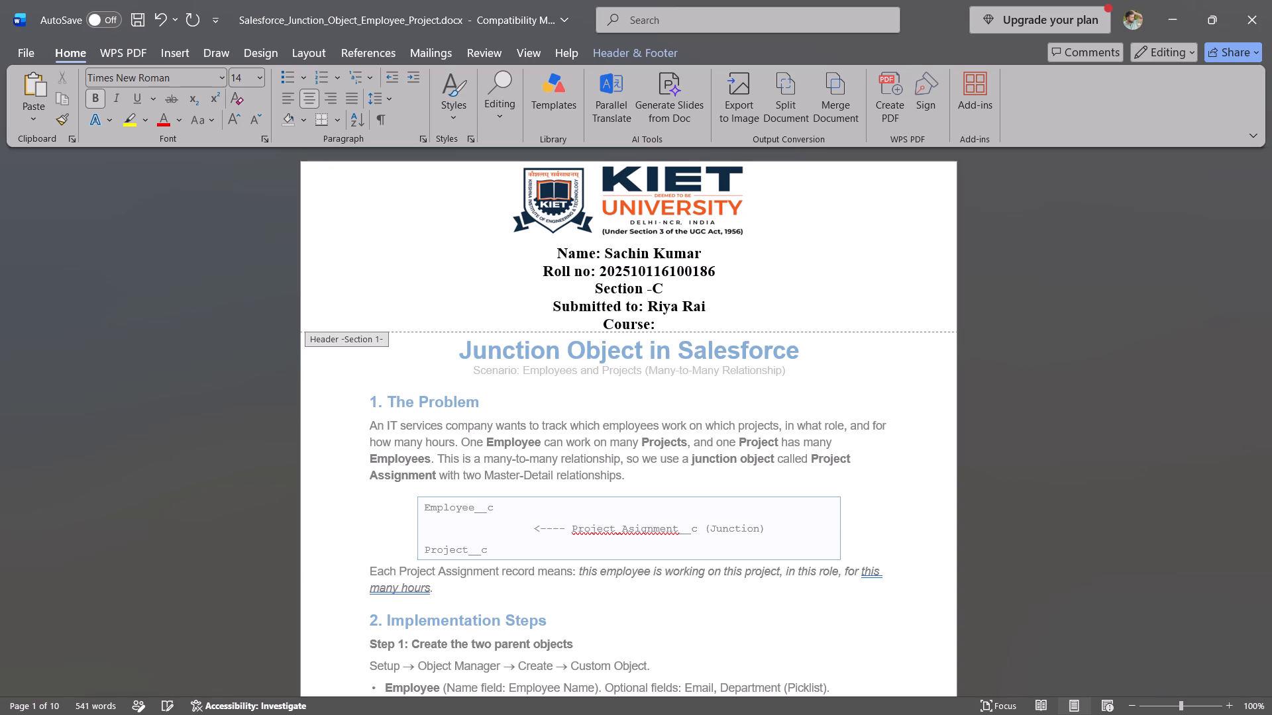
Replace "-C" in the header's section line with a colon so the line reads "Section: ".
click(650, 291)
key(Delete)
key(BackSpace)
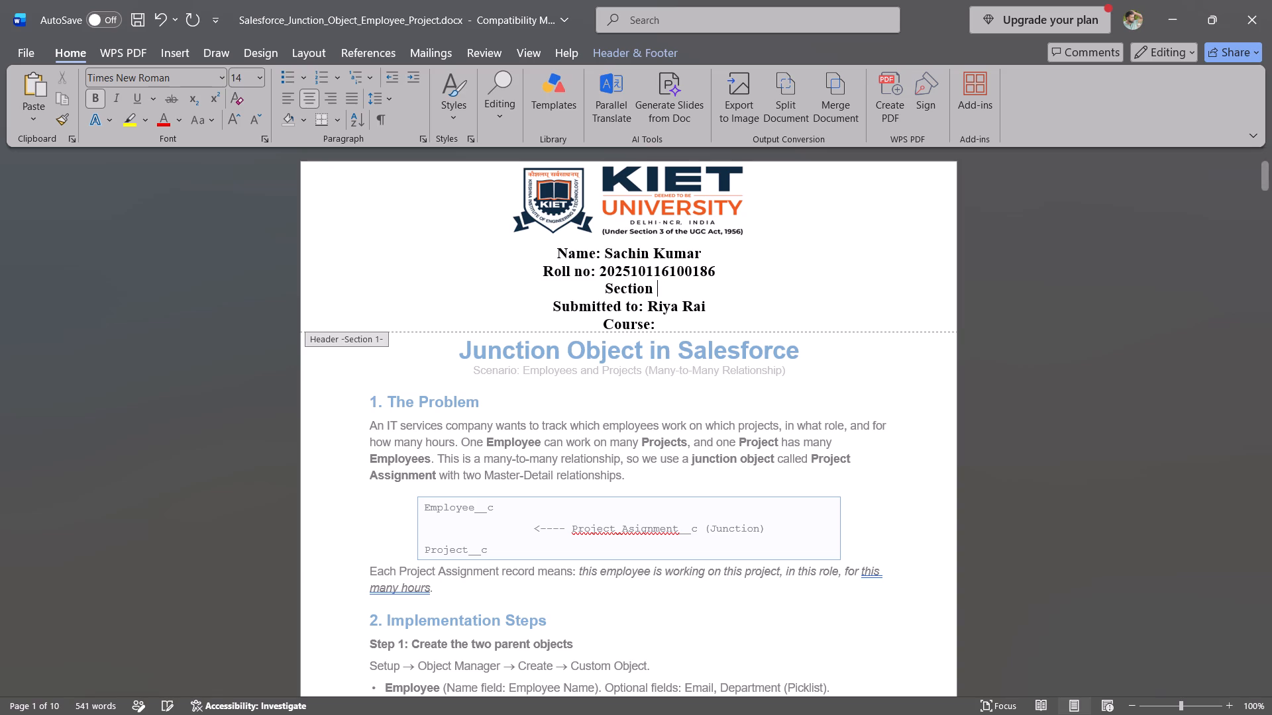
key(BackSpace)
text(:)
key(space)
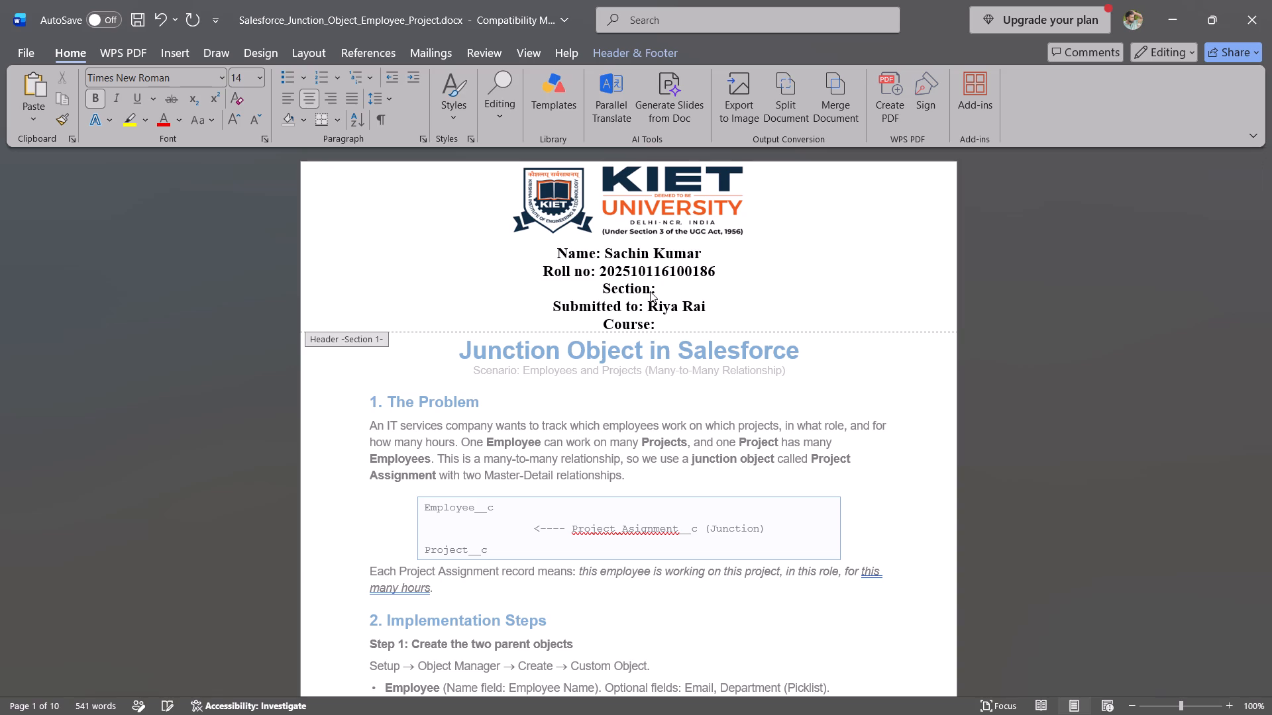
Enter "Fundamental of Salesforce" as the course name on the "Course:" line in the header.
click(661, 325)
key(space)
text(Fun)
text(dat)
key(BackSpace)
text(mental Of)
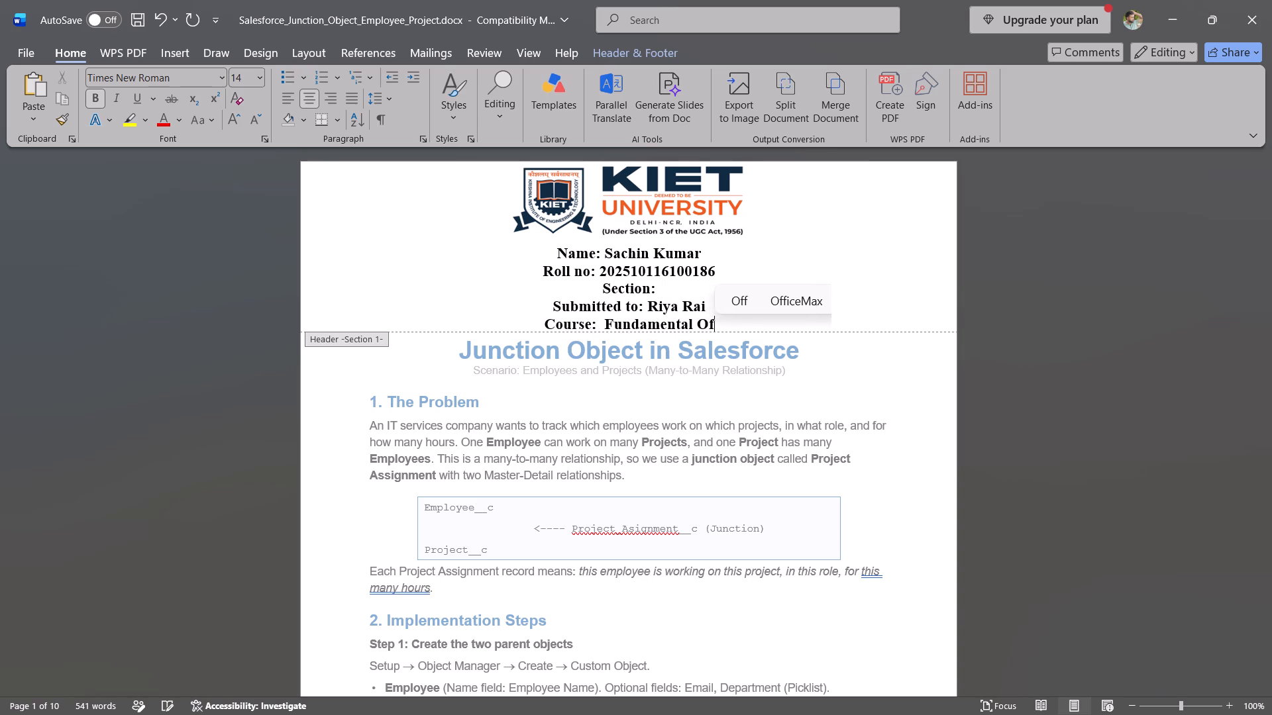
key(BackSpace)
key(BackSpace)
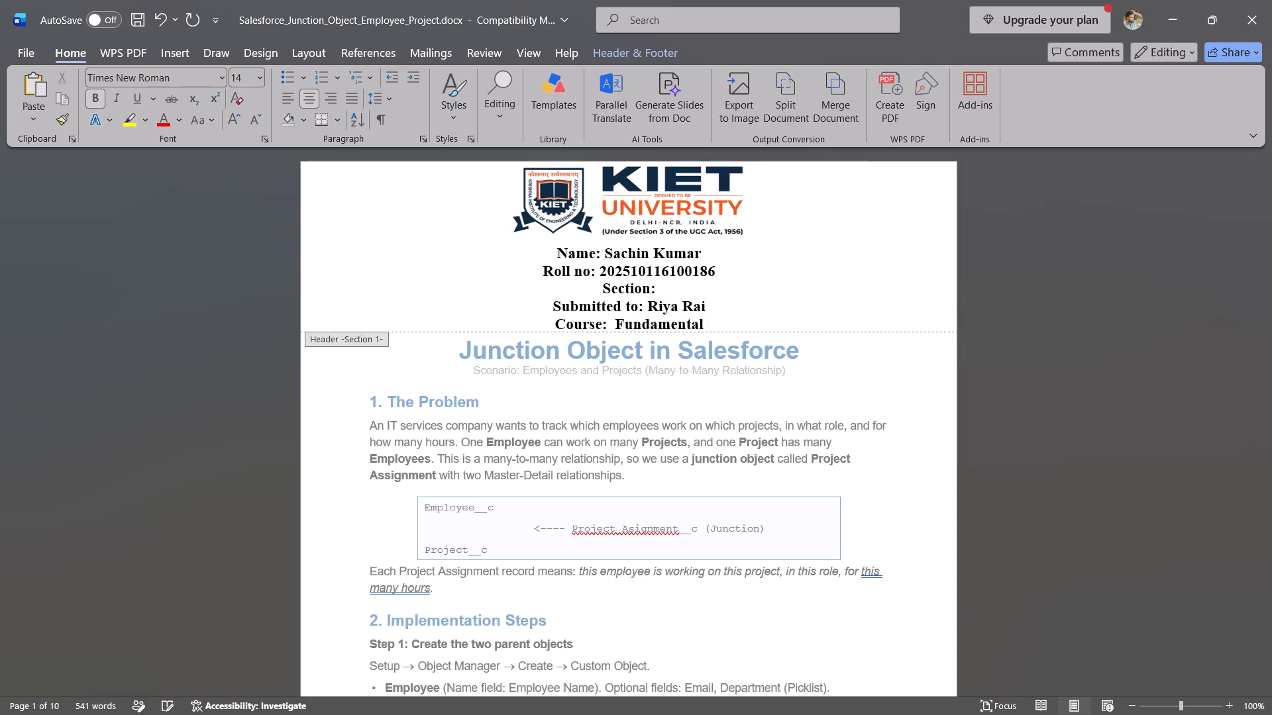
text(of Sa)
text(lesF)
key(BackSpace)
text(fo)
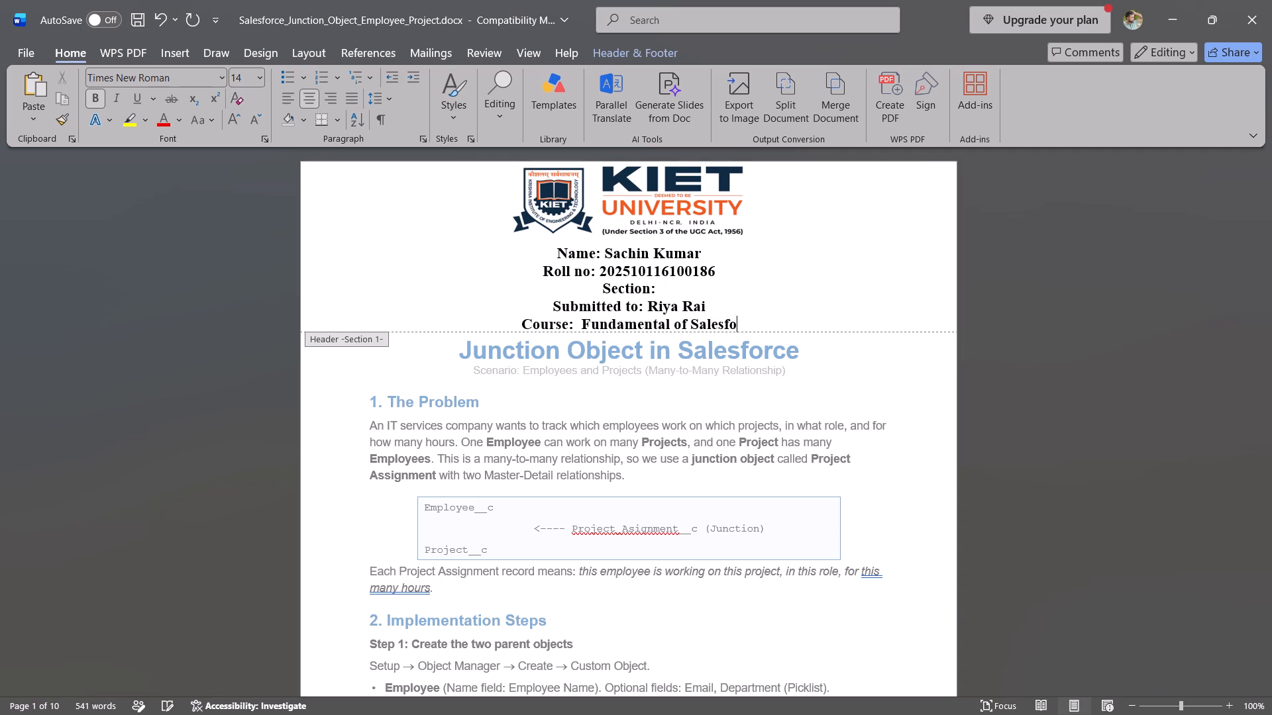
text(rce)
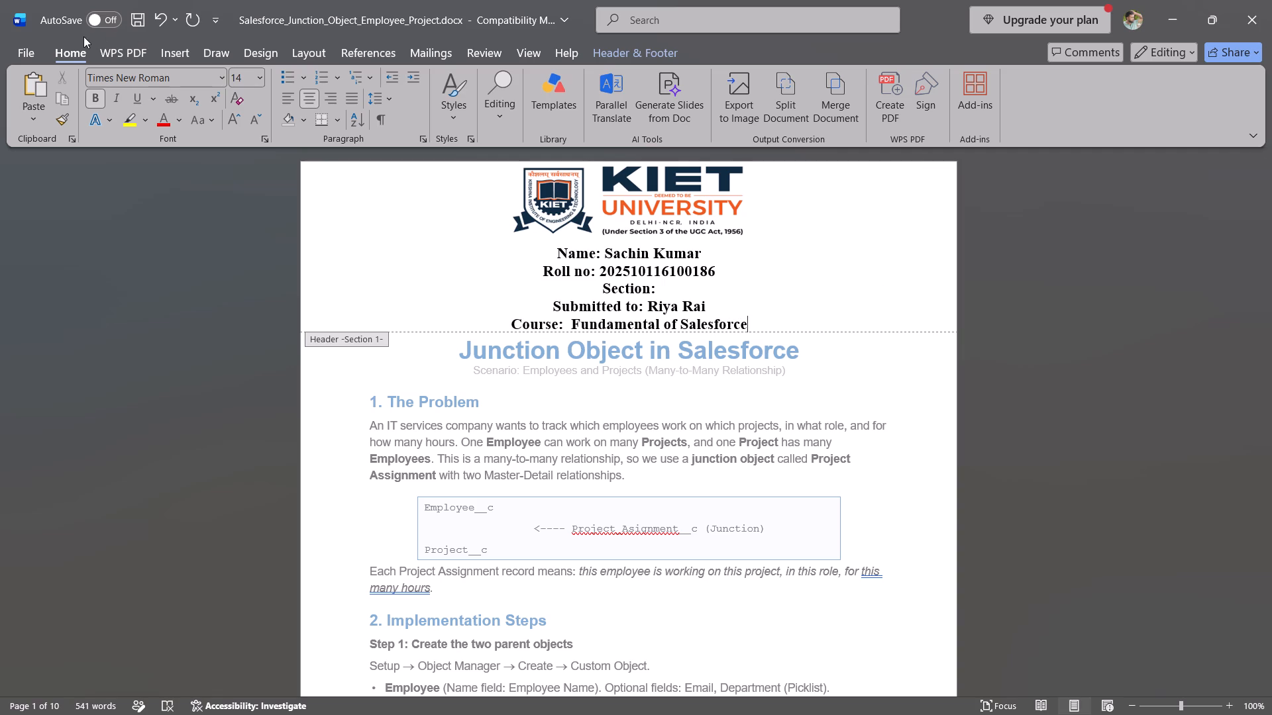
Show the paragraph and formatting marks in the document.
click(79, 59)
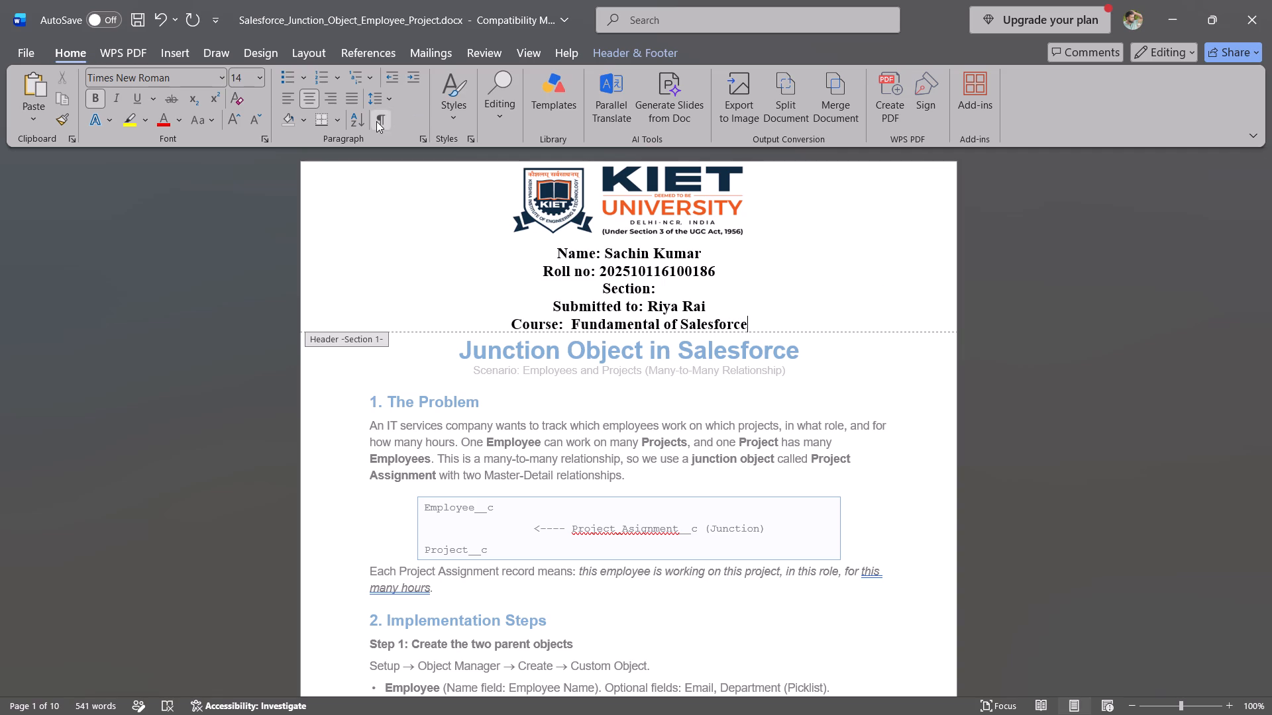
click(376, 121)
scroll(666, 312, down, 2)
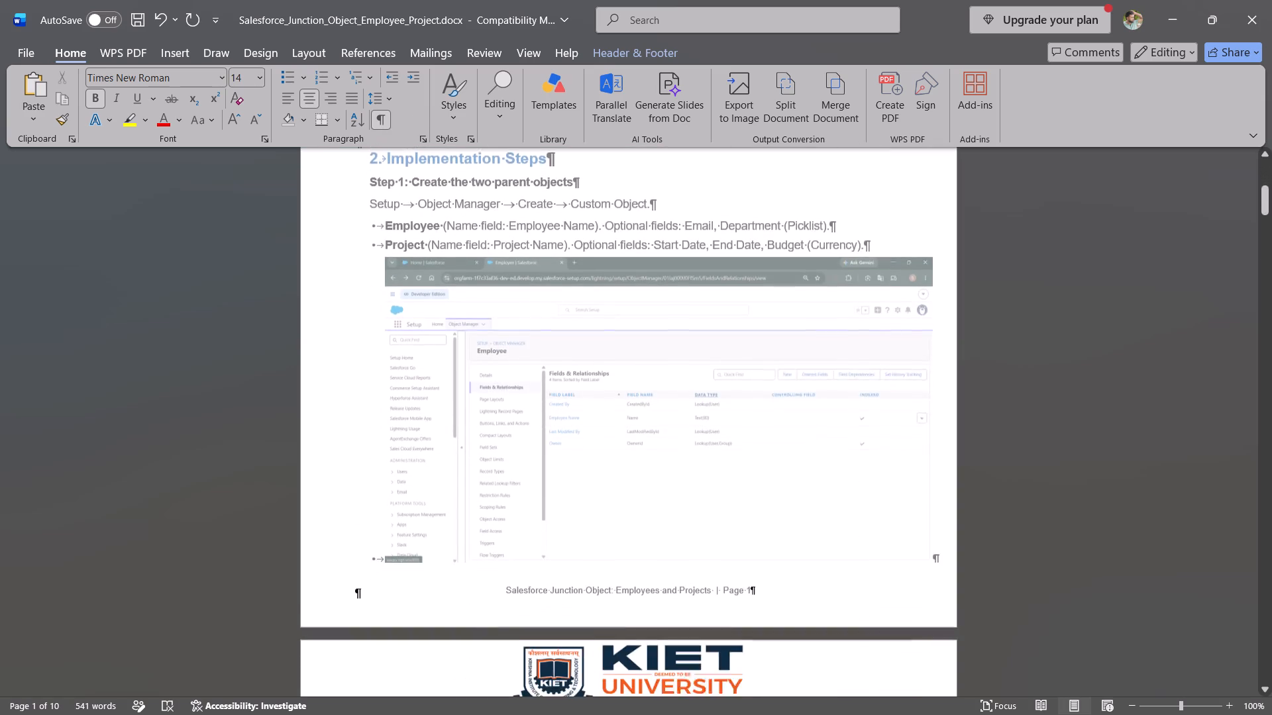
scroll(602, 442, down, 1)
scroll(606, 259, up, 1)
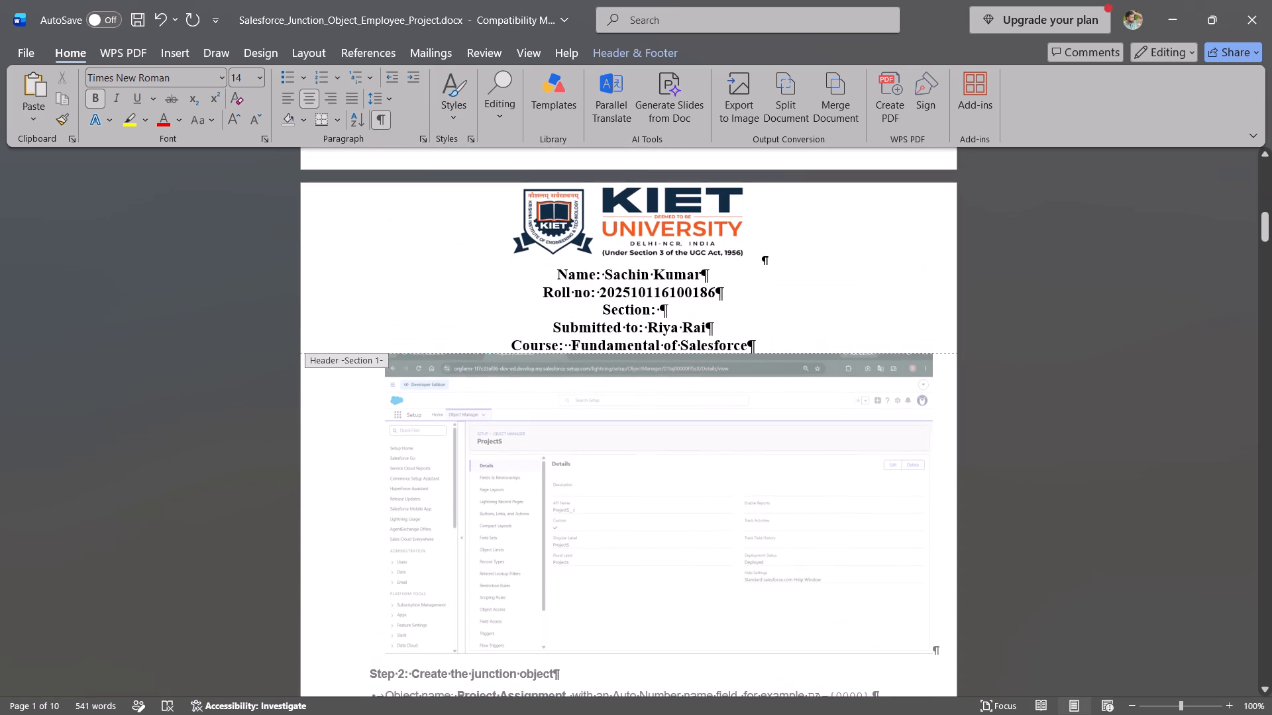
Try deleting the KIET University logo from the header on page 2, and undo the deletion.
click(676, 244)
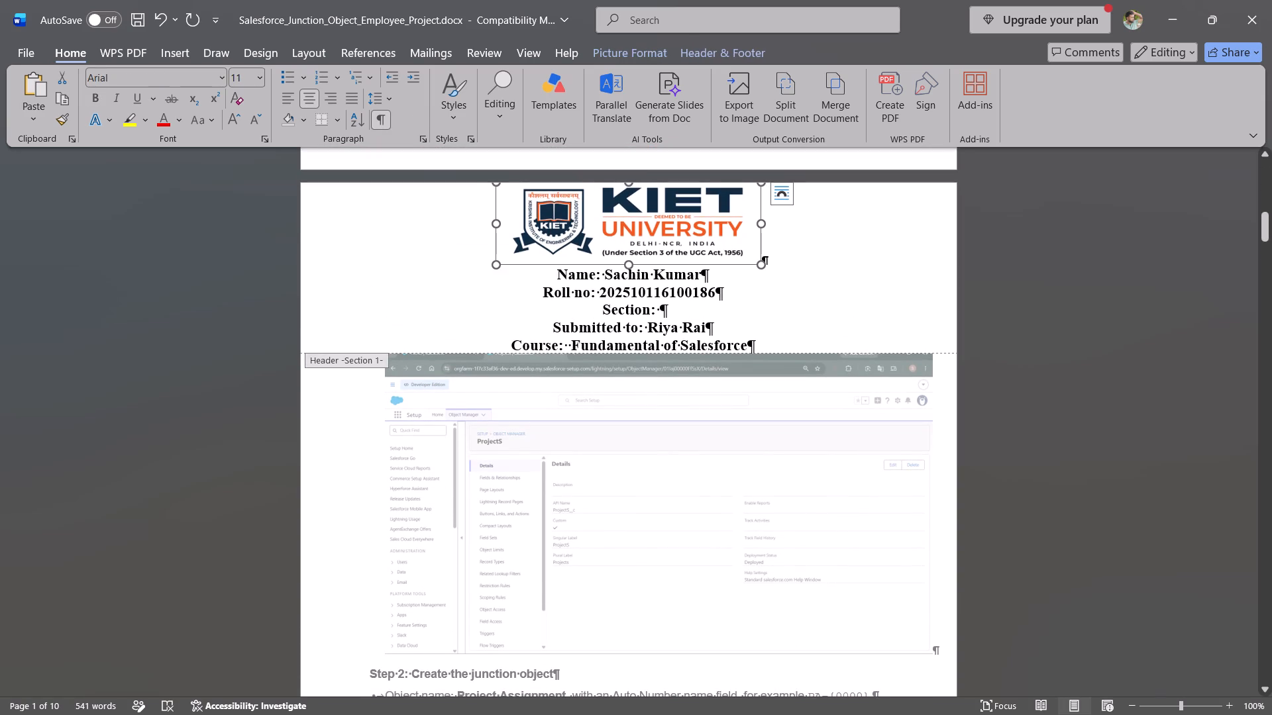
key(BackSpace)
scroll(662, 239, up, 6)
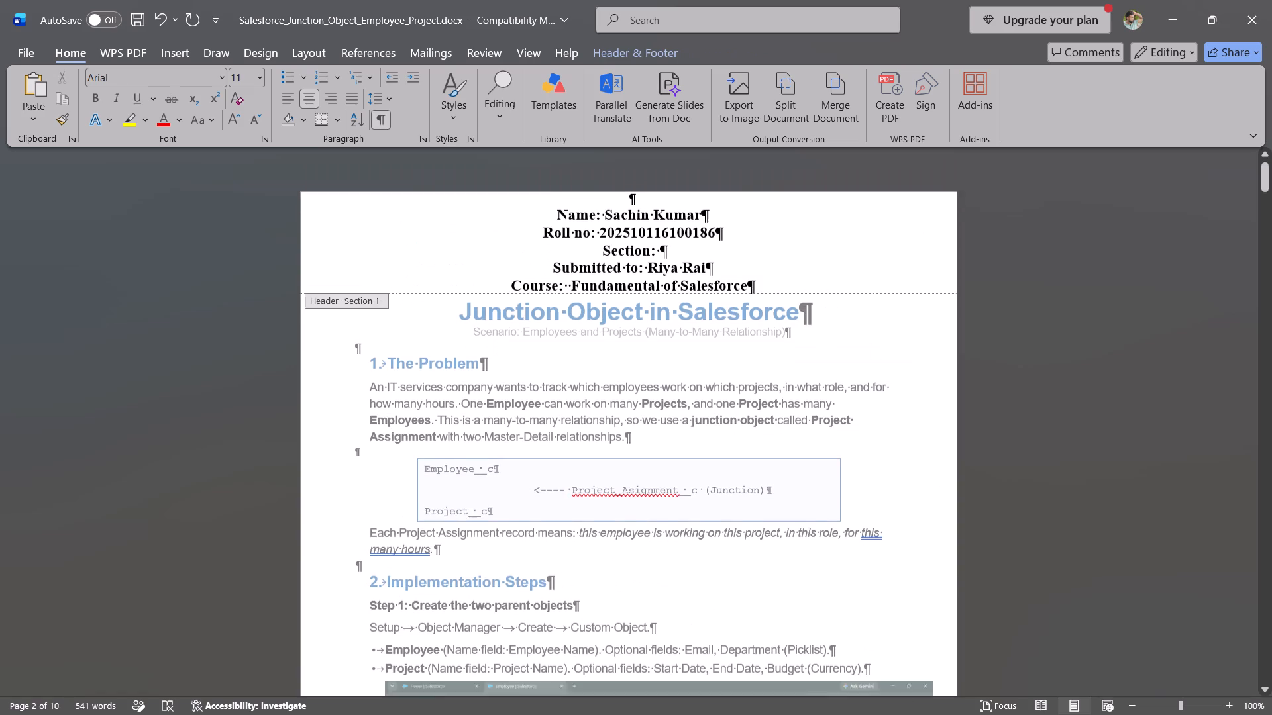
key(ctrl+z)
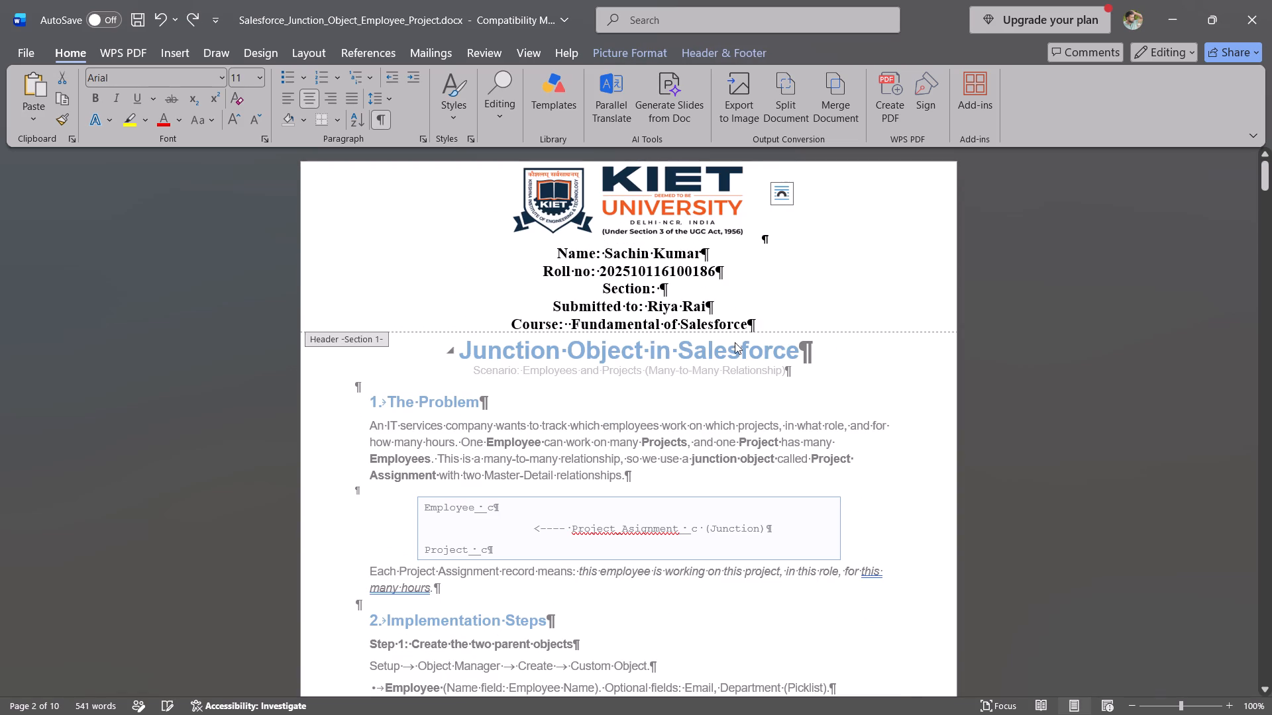
Save the document with the updated header.
key(ctrl+s)
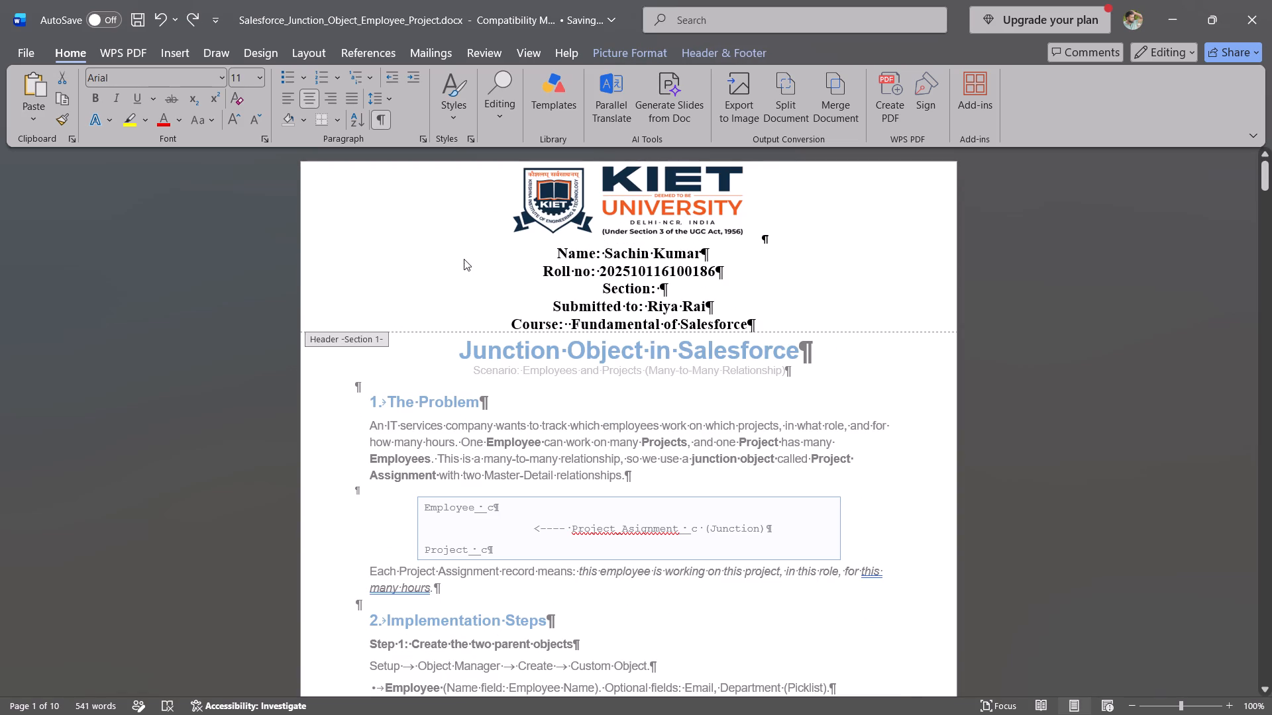
Review the header and content layout on the document's pages down to the "3. Test It" section.
scroll(664, 441, down, 2)
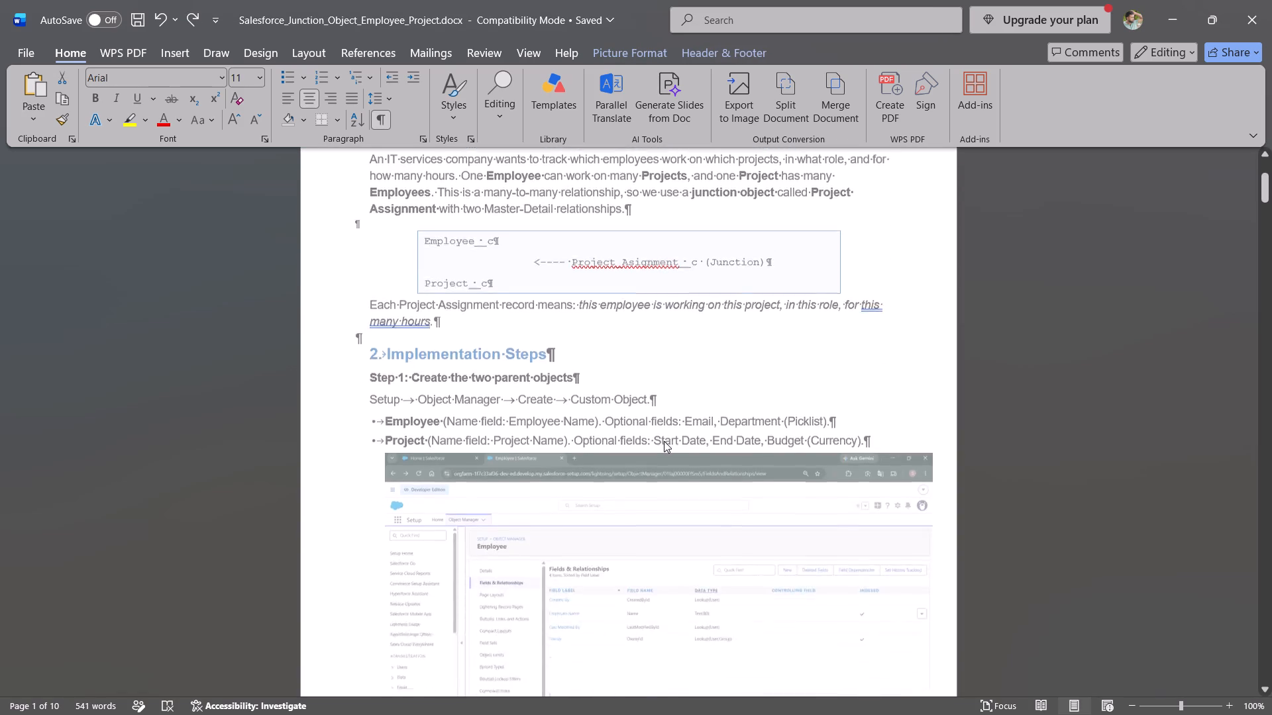
scroll(664, 441, down, 1)
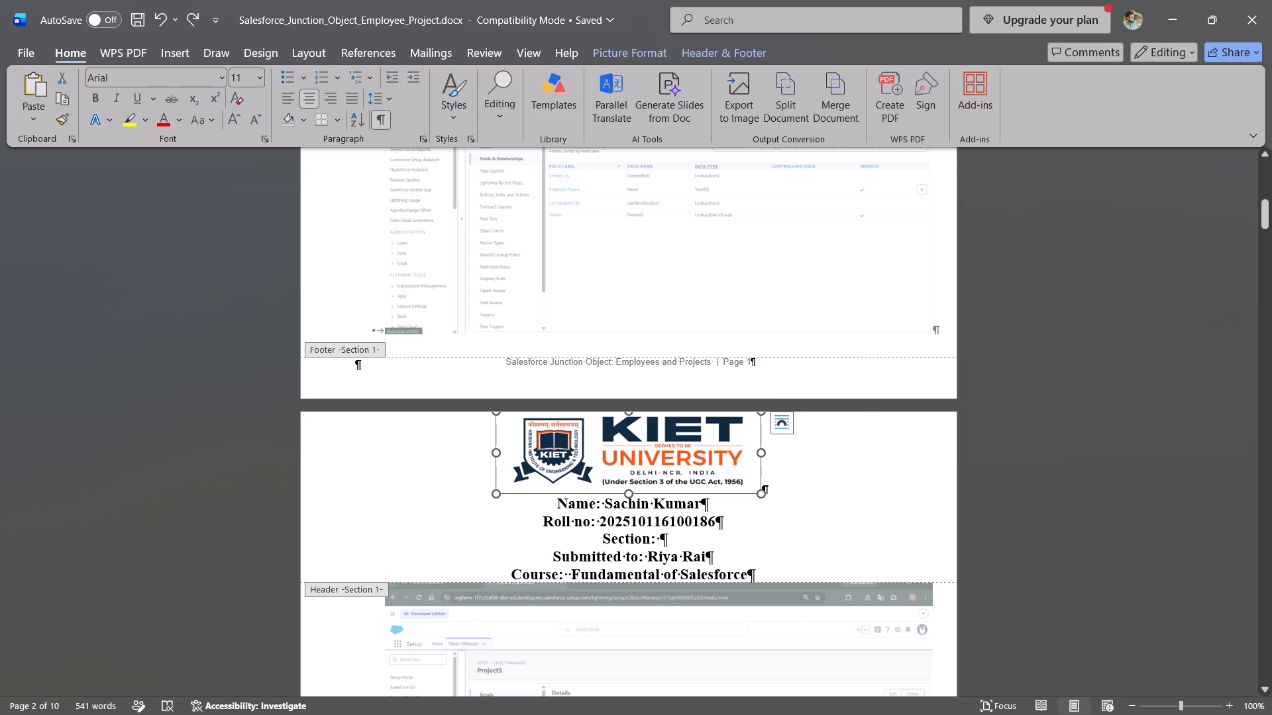
scroll(568, 497, down, 1)
scroll(659, 465, down, 2)
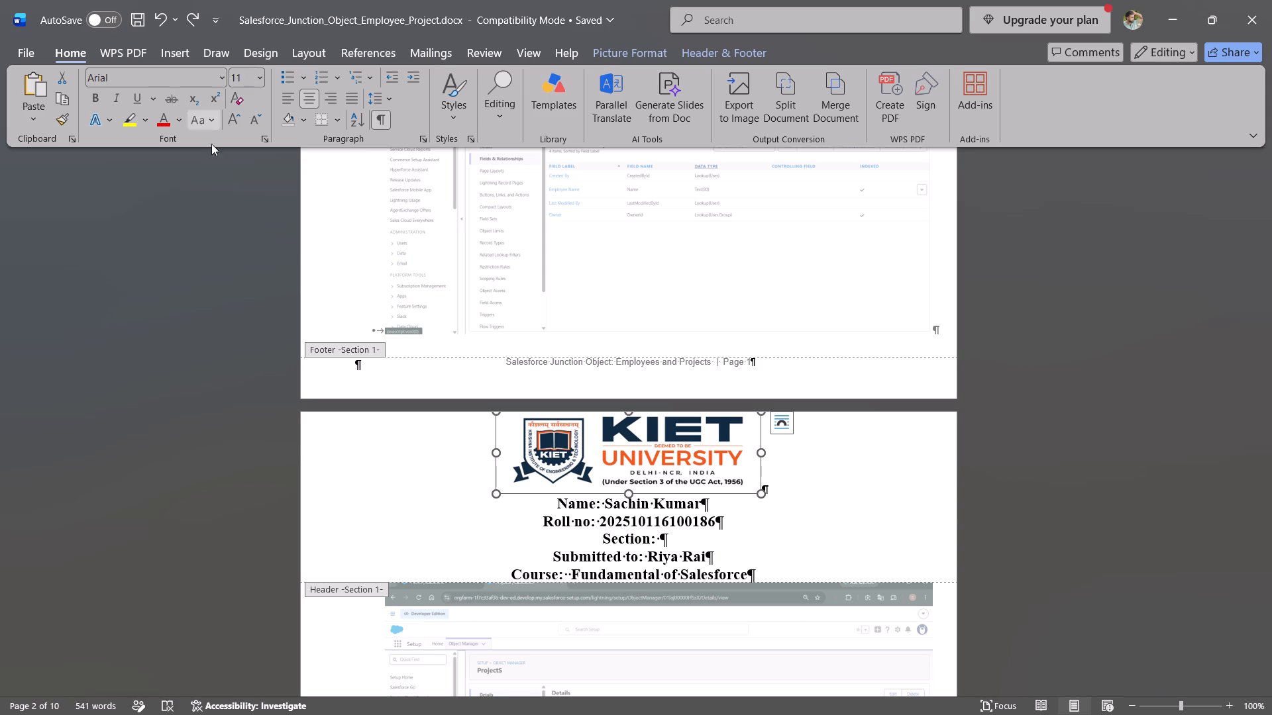
scroll(354, 269, down, 4)
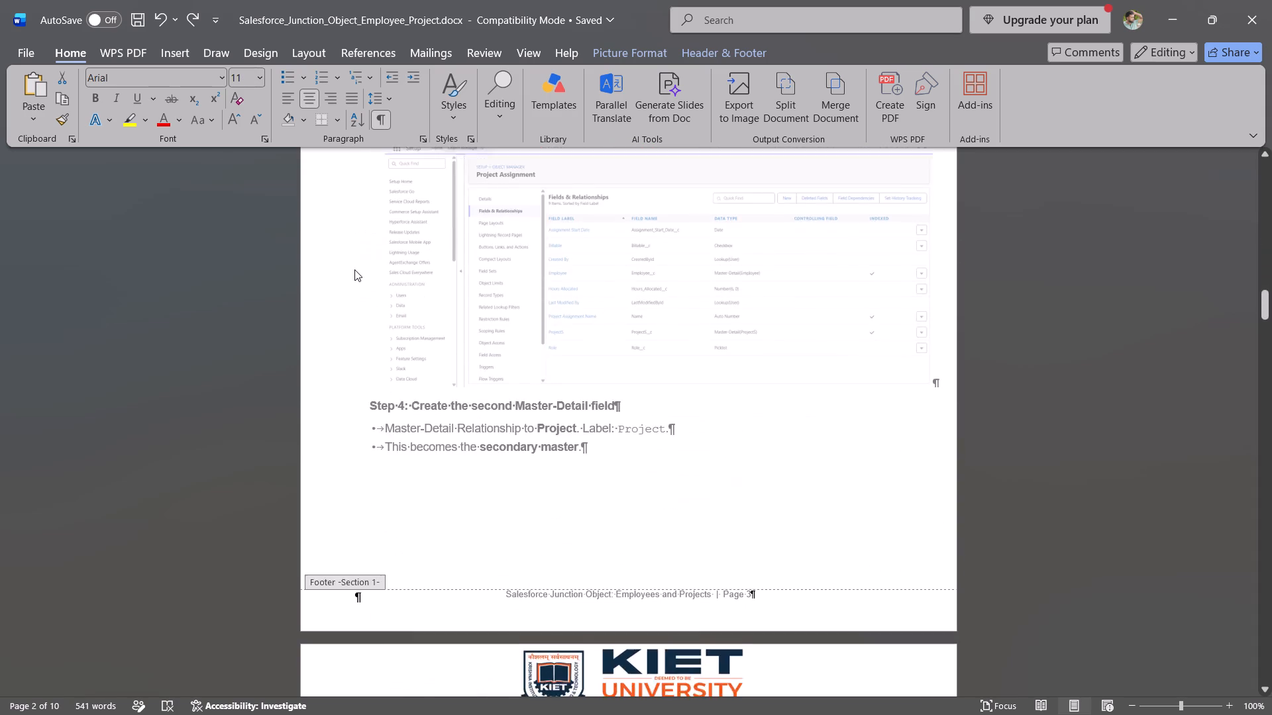
scroll(354, 269, down, 4)
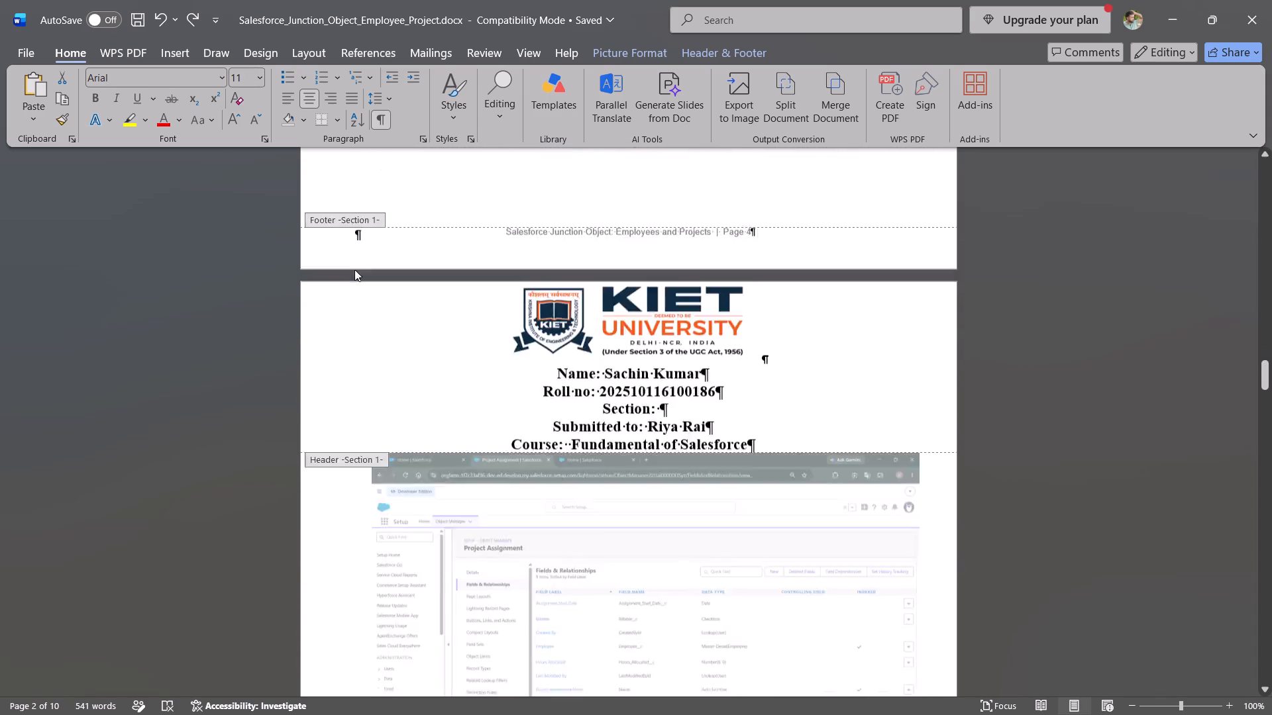
scroll(354, 269, down, 4)
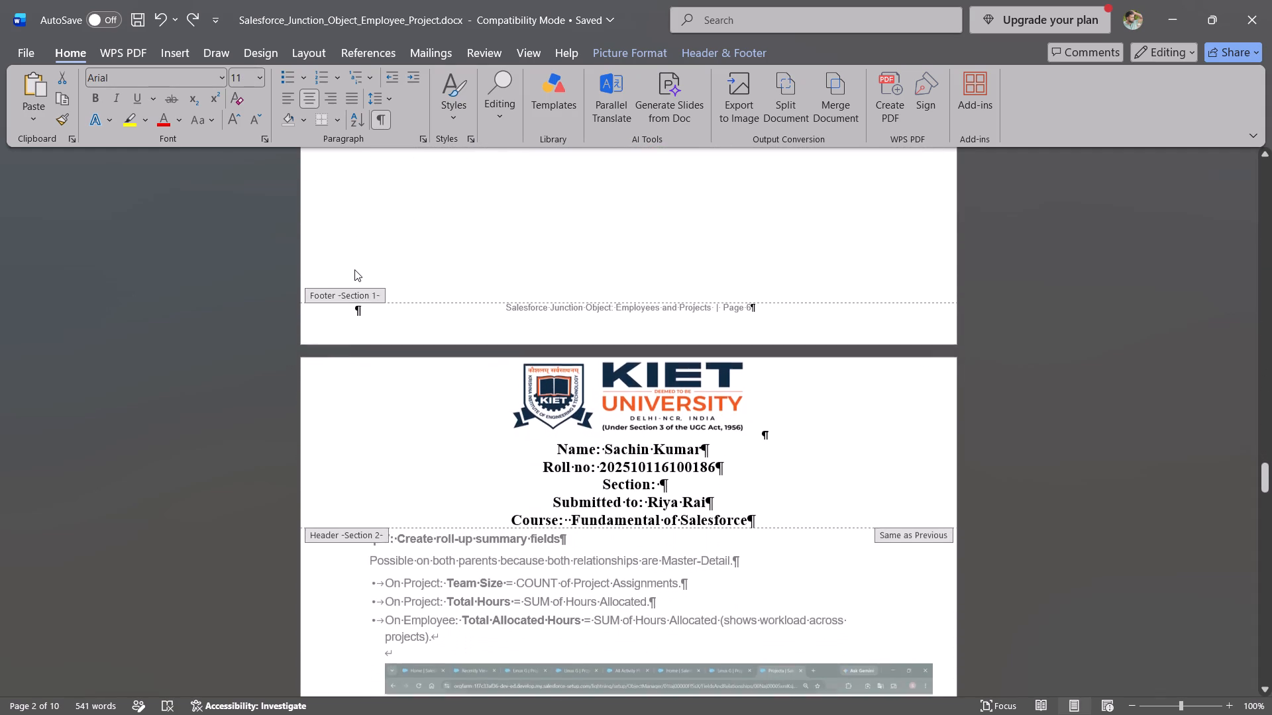
scroll(354, 269, down, 3)
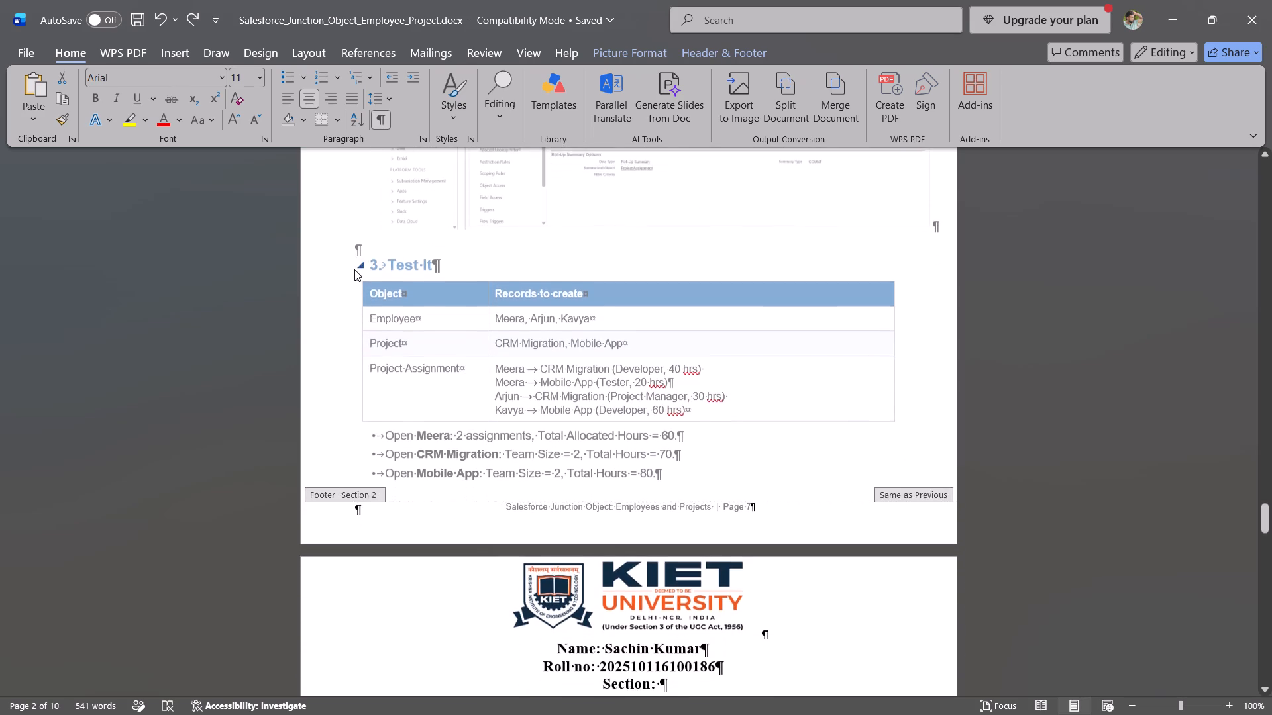
Leave header editing to return to the document body, and hide the paragraph and formatting marks.
triple_click(312, 303)
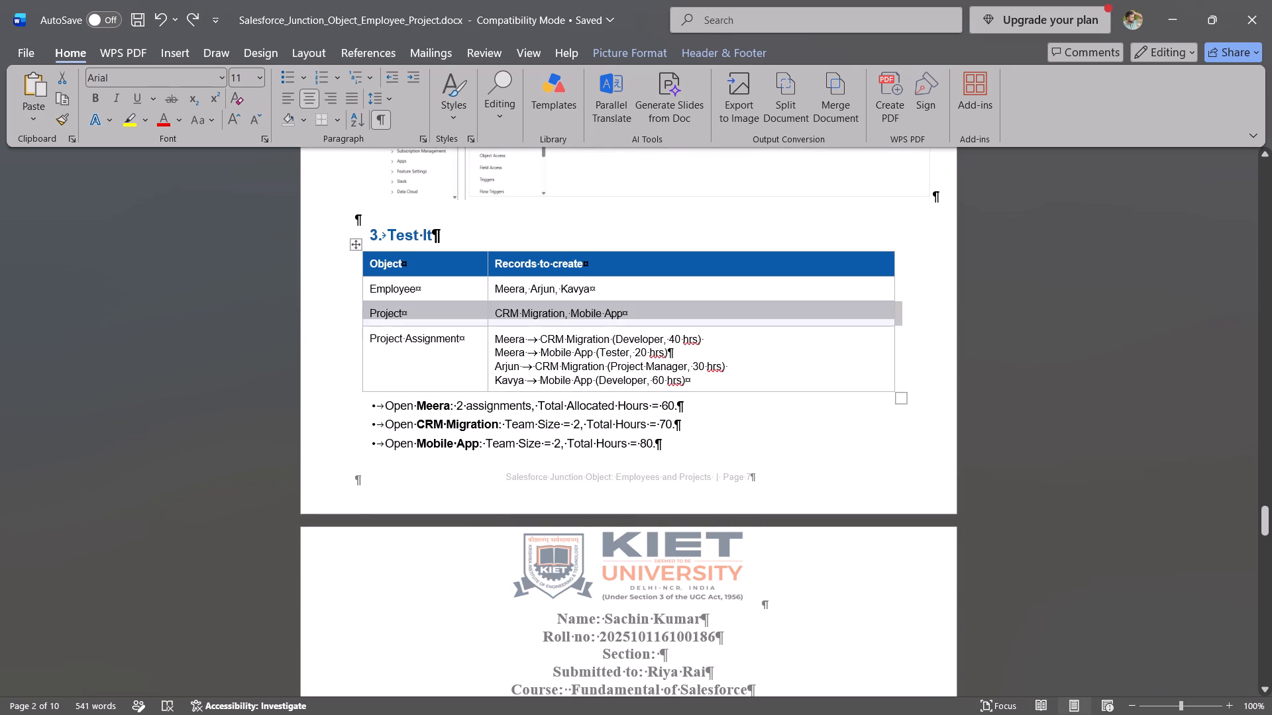
scroll(607, 531, down, 2)
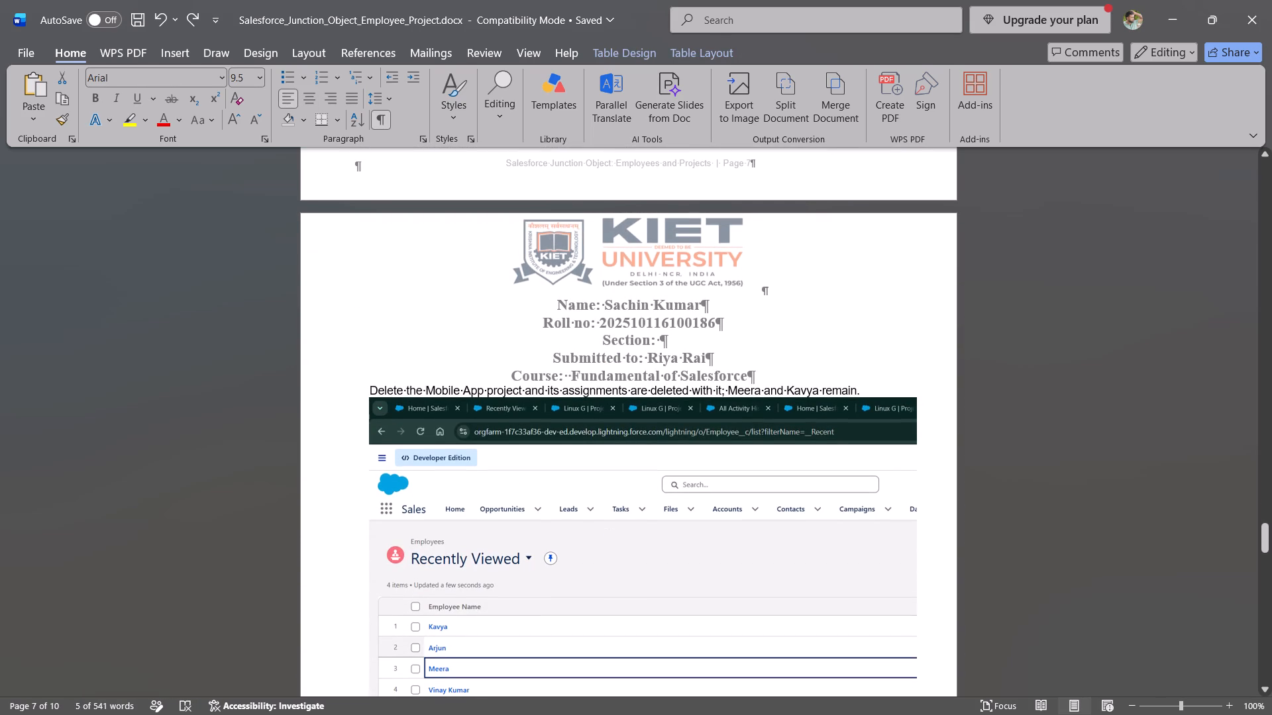
click(380, 119)
scroll(566, 426, down, 1)
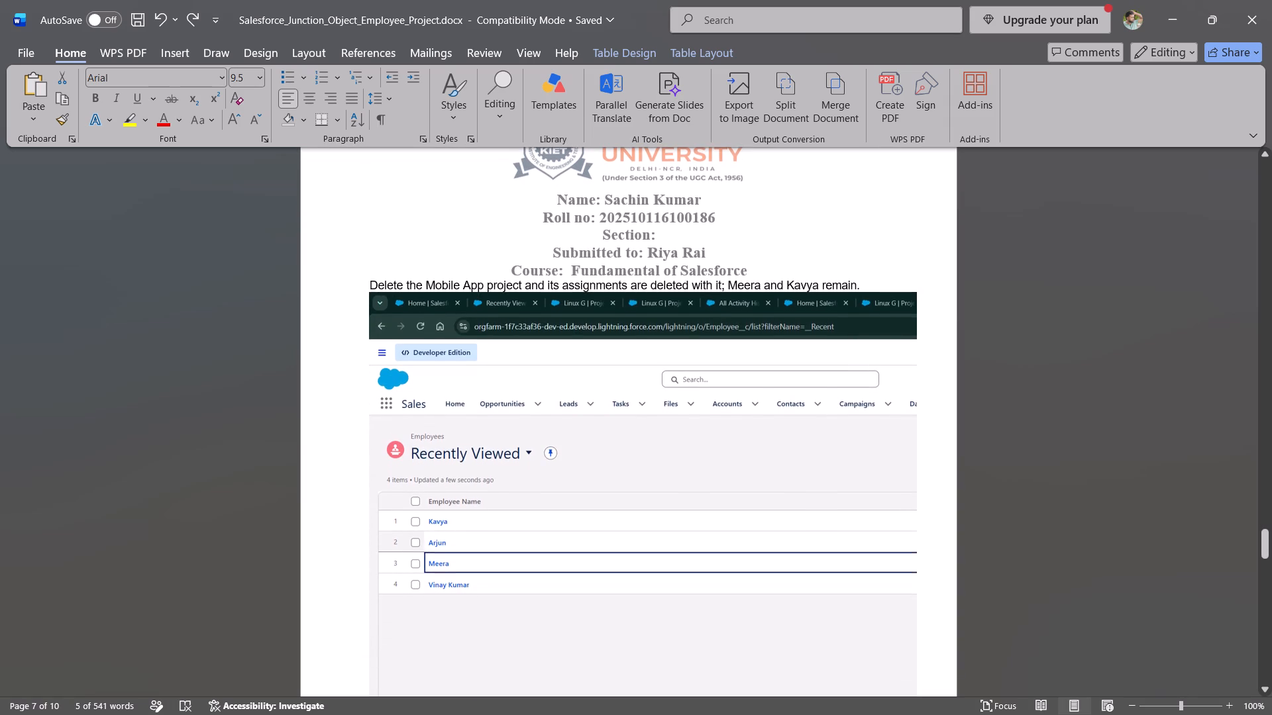
scroll(566, 426, up, 2)
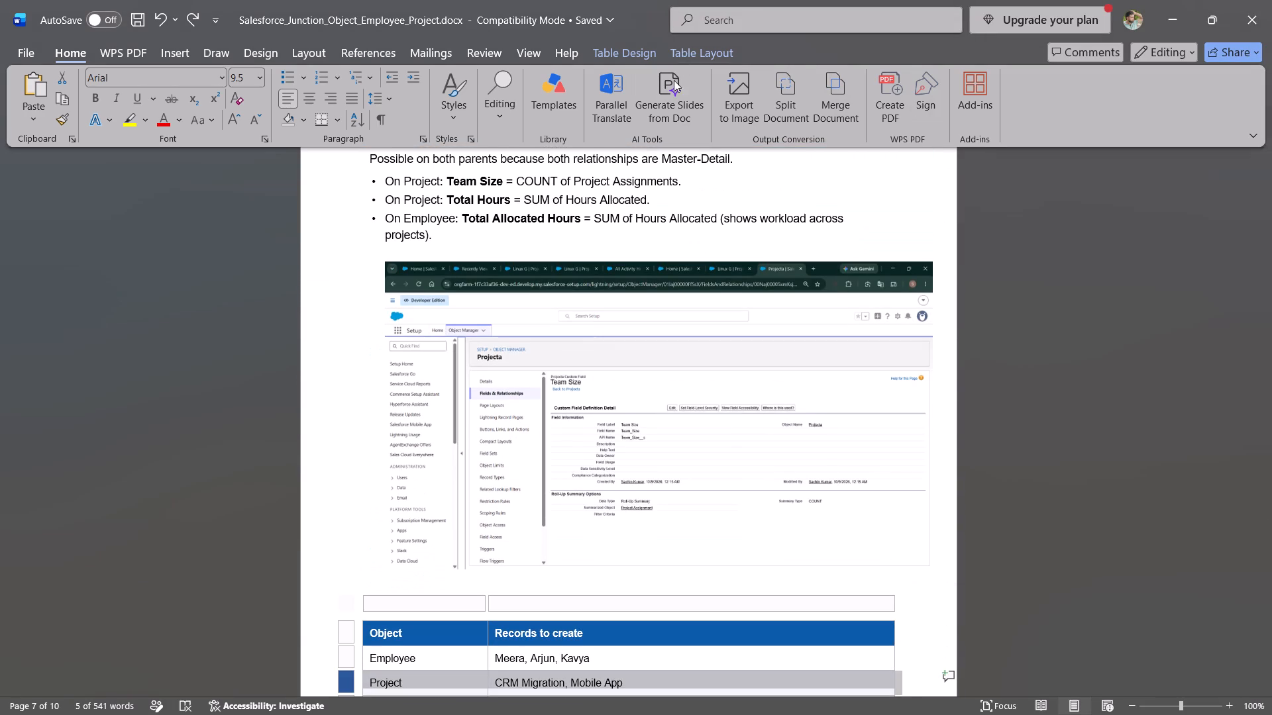
scroll(523, 457, down, 1)
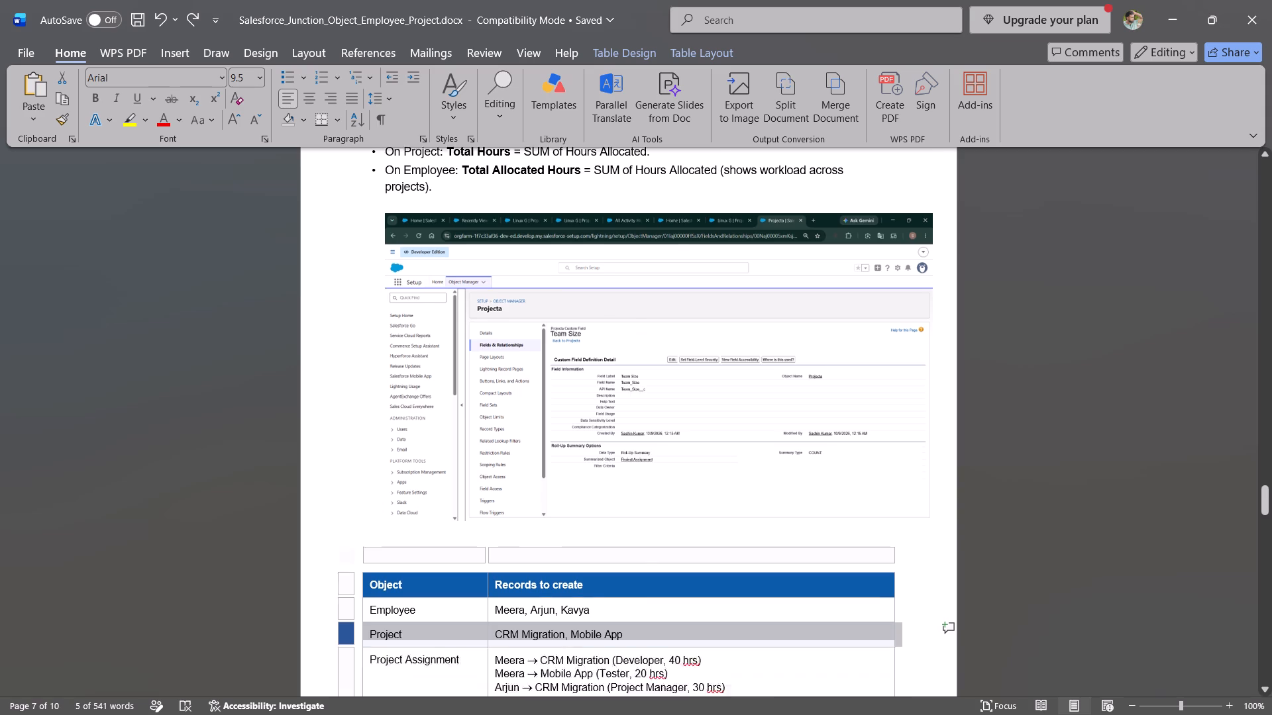
scroll(523, 457, down, 1)
scroll(559, 356, down, 1)
double_click(576, 438)
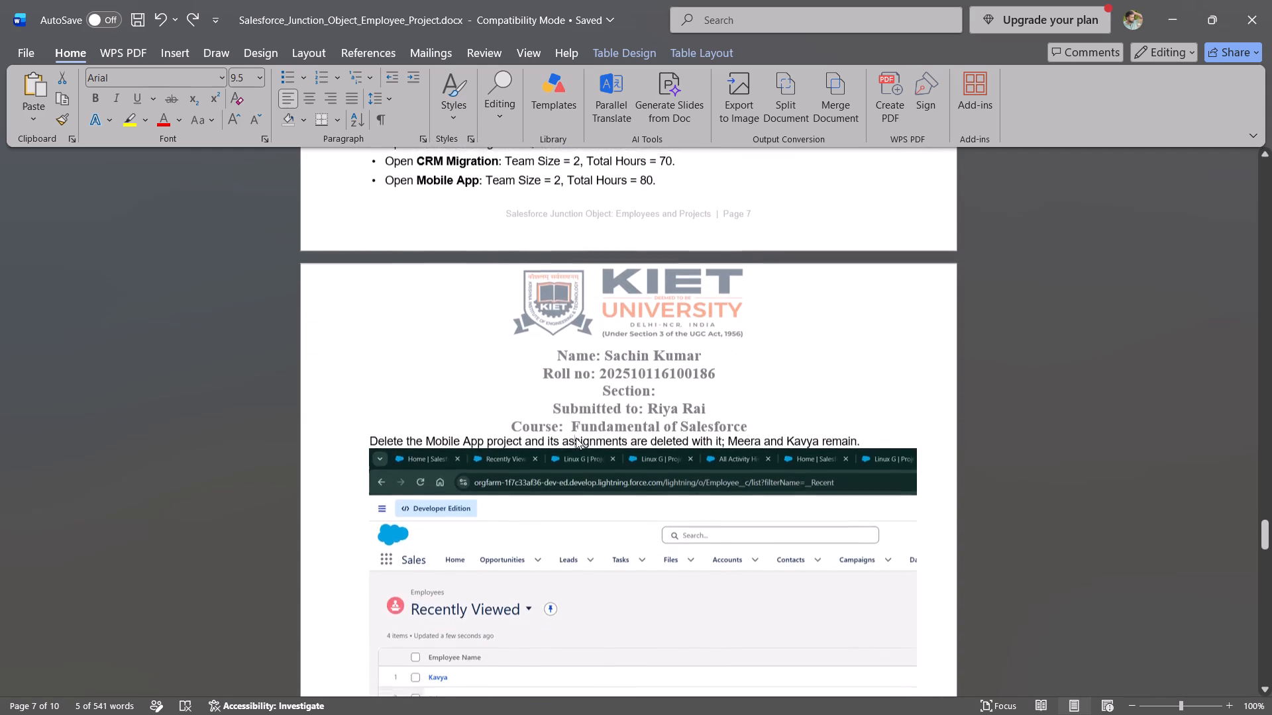
double_click(588, 346)
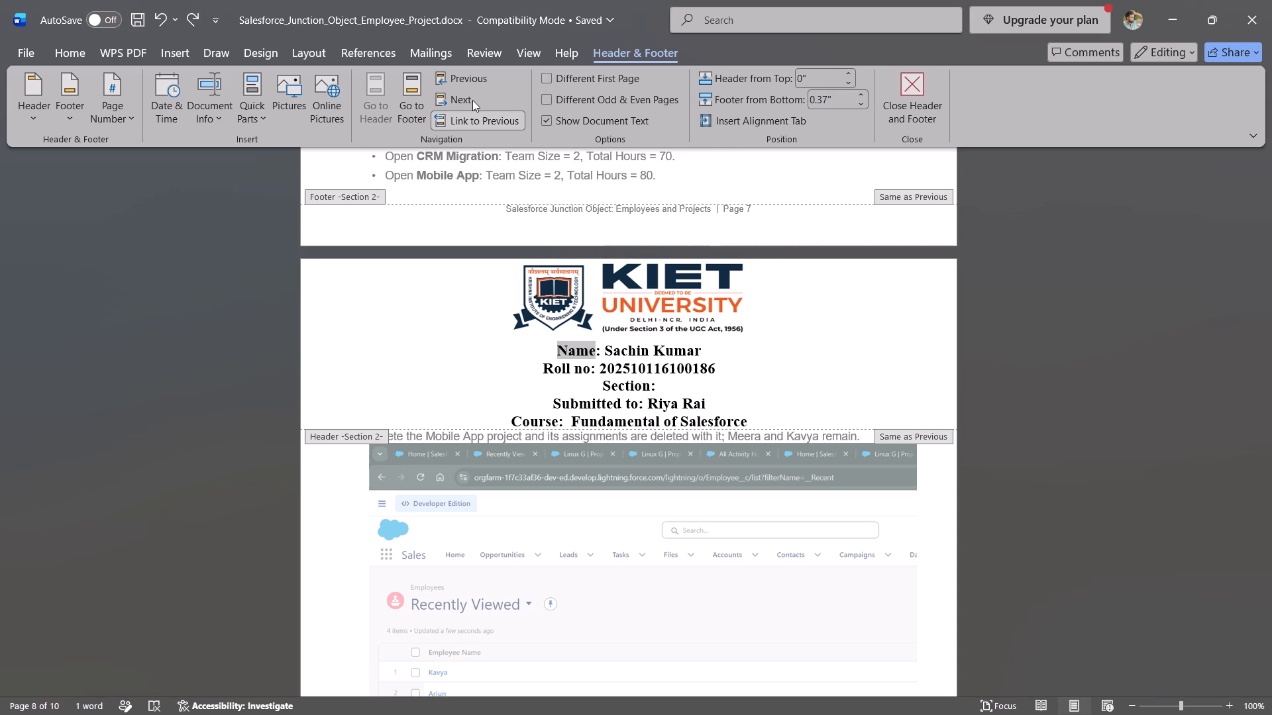
click(456, 81)
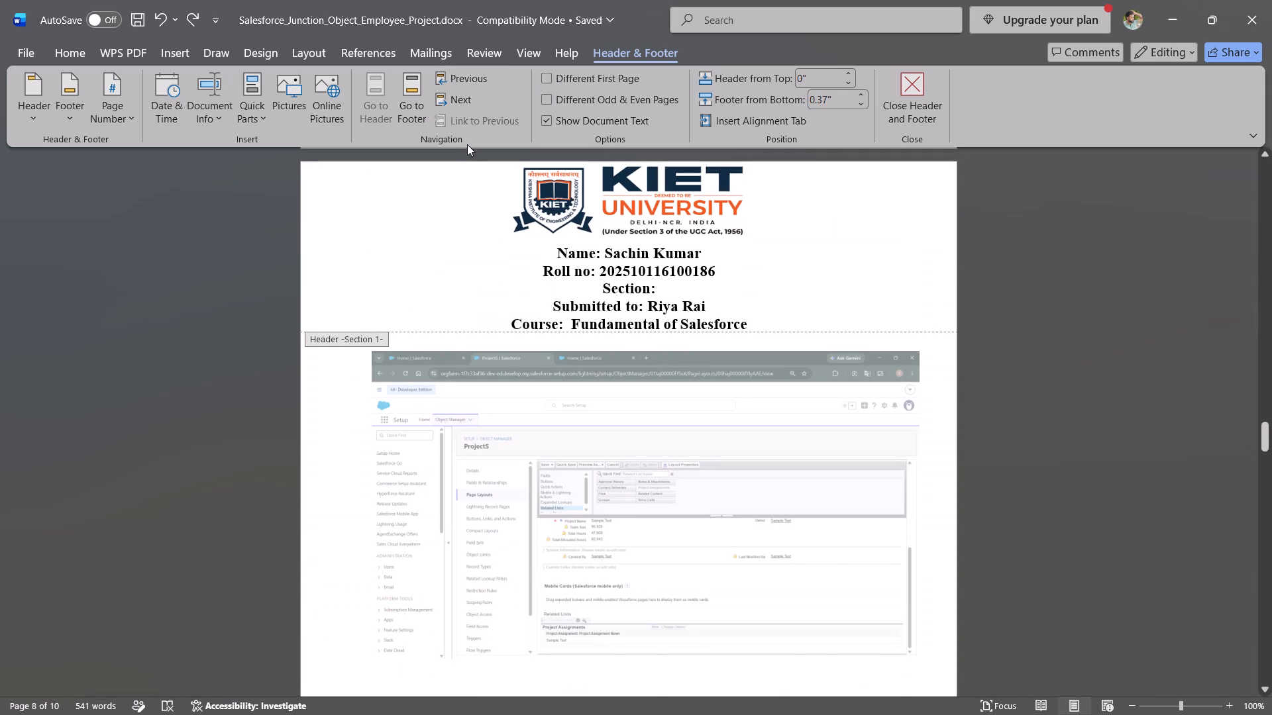
click(472, 128)
Place the cursor in the page 7 header and undo the latest header edits, back into the typing of the course name.
scroll(532, 292, down, 3)
scroll(532, 292, up, 1)
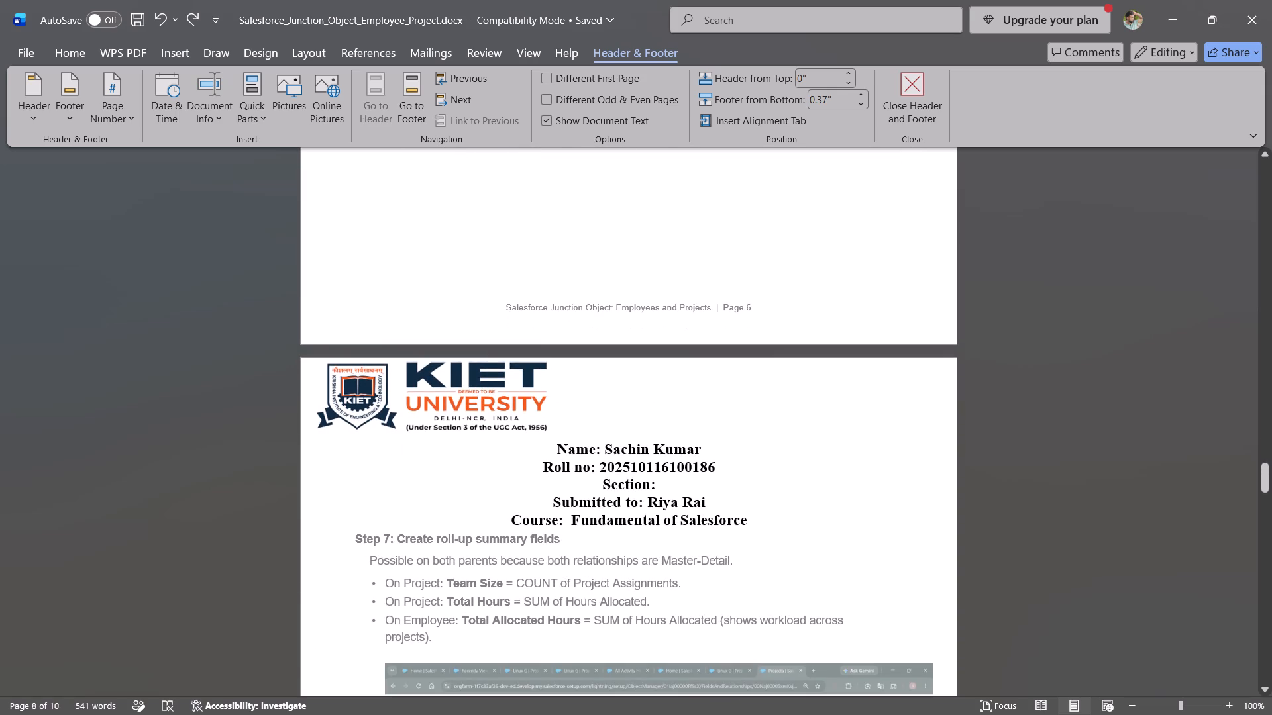
scroll(532, 292, up, 1)
scroll(532, 292, down, 1)
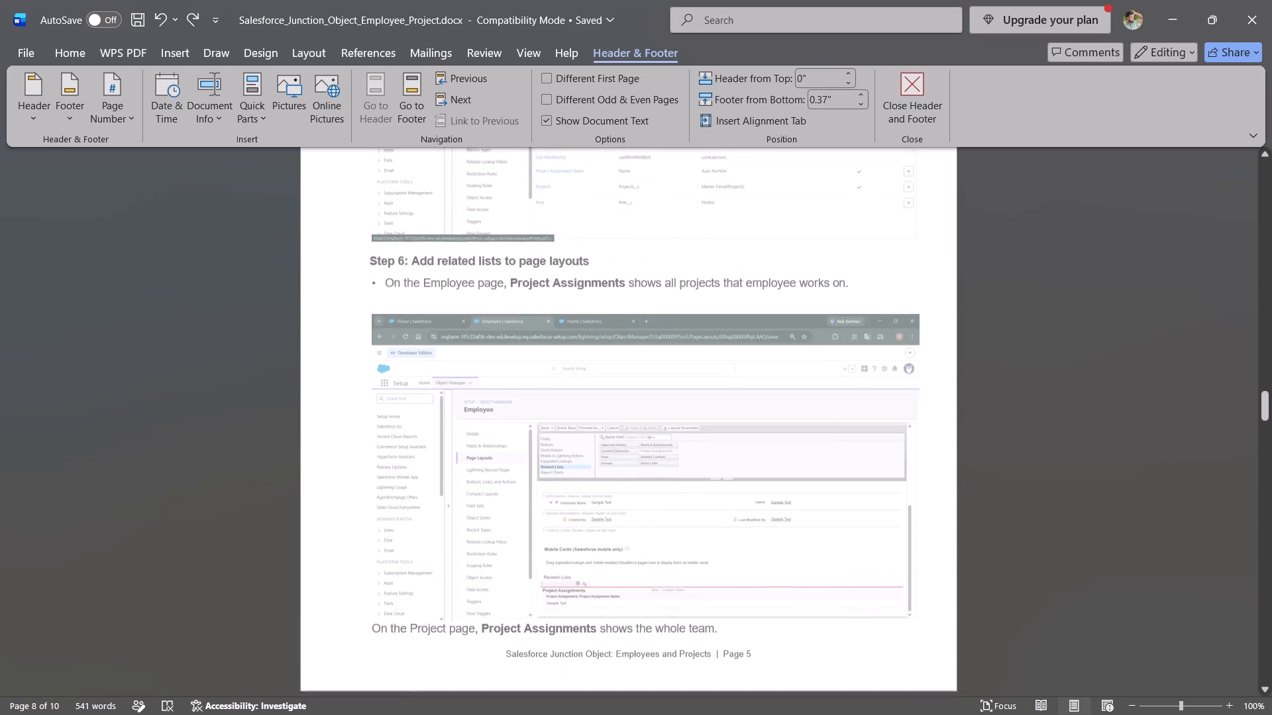
scroll(532, 292, down, 2)
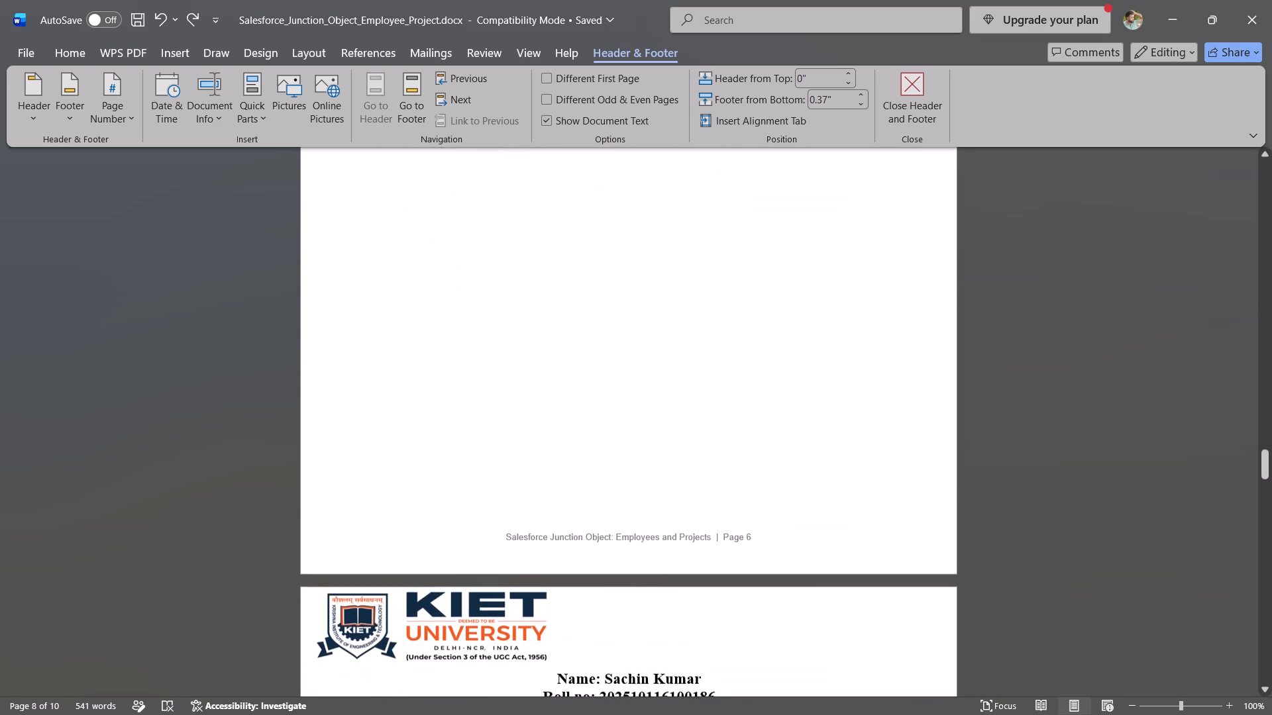
click(493, 580)
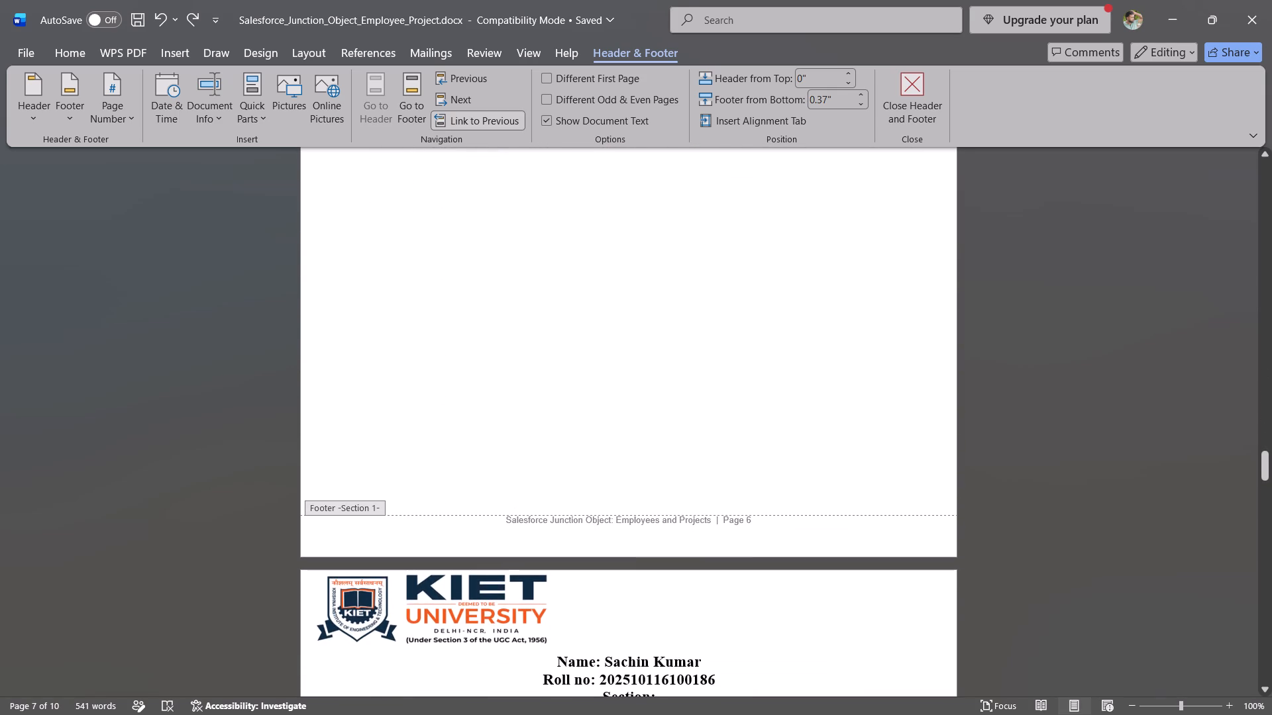
key(ctrl+z)
key(ctrl+z)
key(ctrl+z)
key(ctrl+z)
key(ctrl+z)
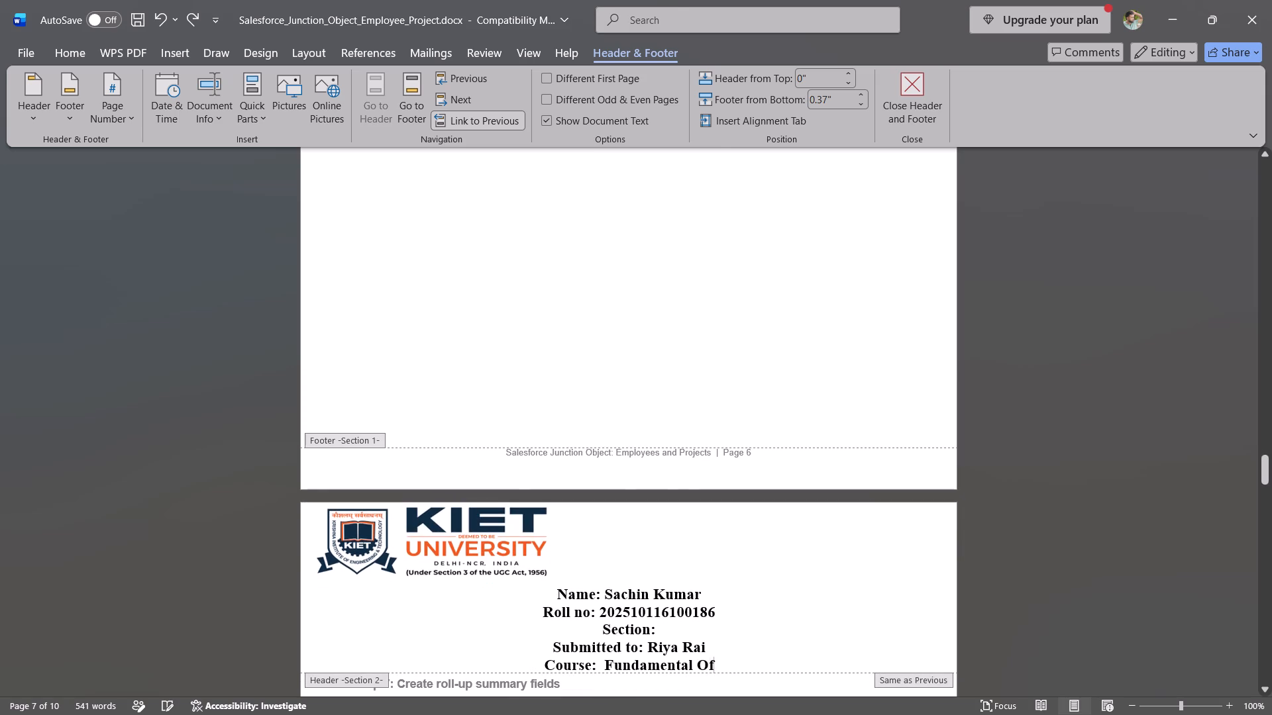
key(ctrl+z)
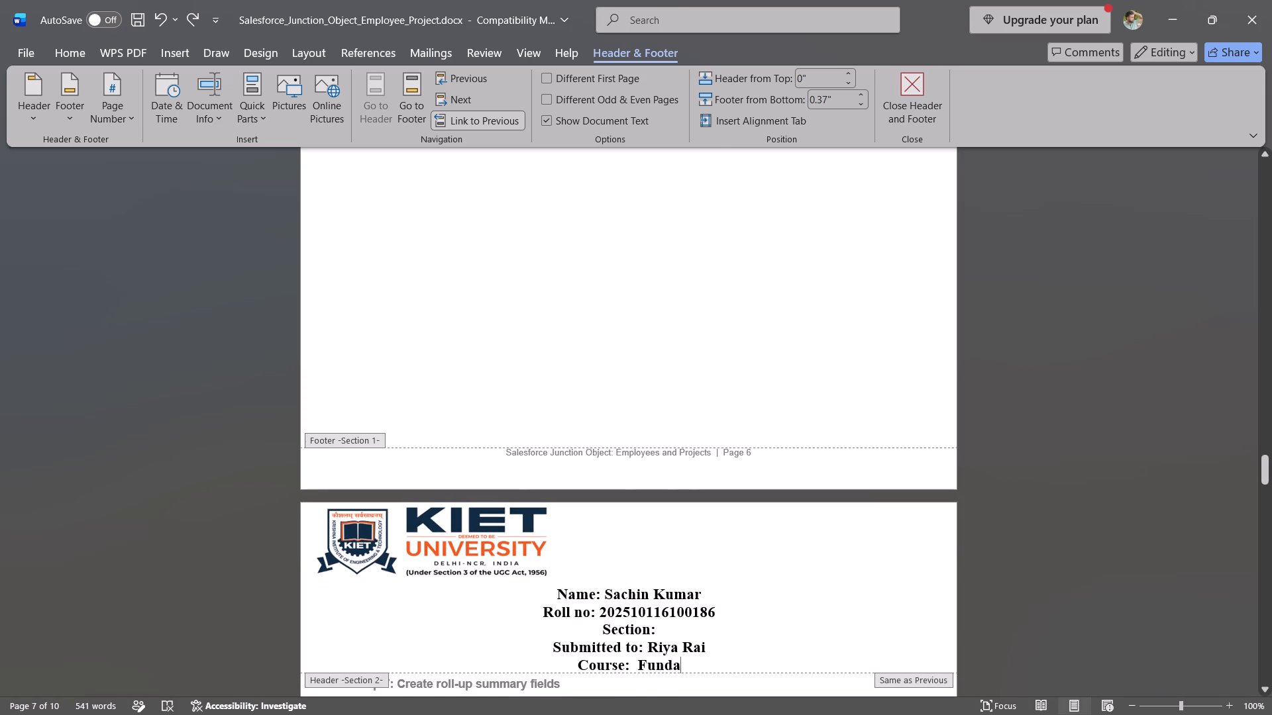
Try to delete the KIET University logo from the Section 2 header on page 7.
click(418, 515)
key(BackSpace)
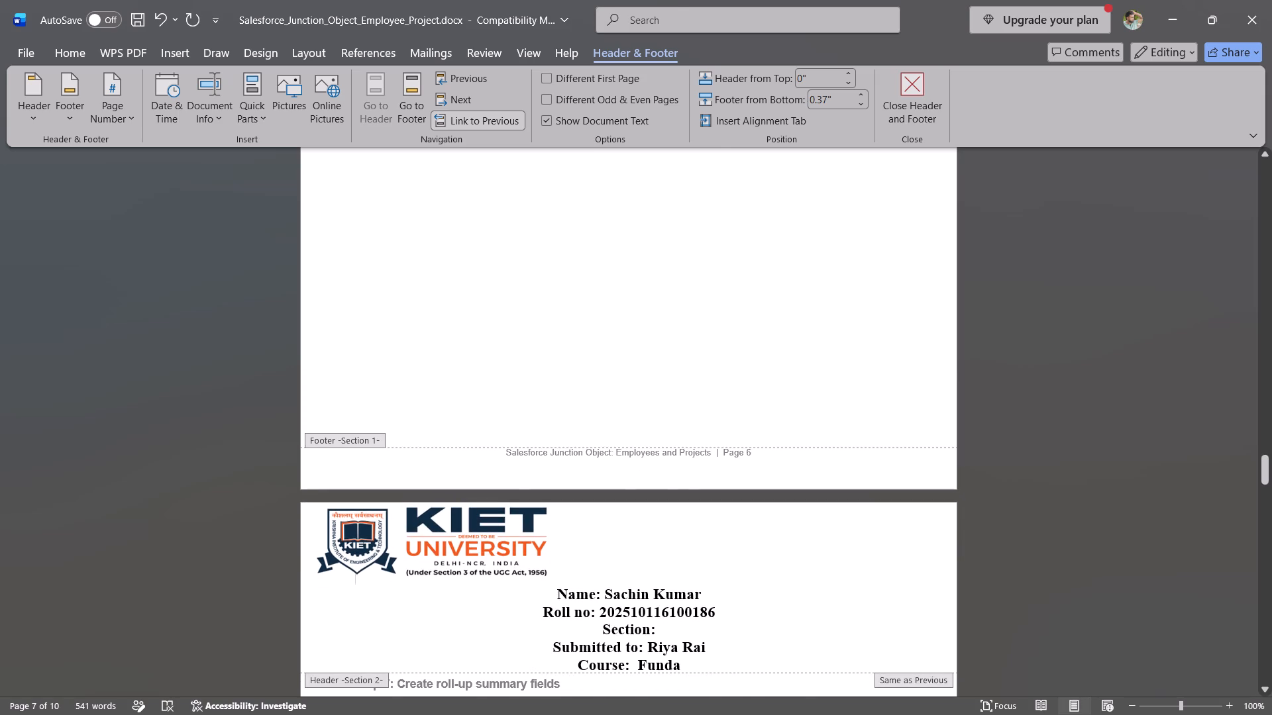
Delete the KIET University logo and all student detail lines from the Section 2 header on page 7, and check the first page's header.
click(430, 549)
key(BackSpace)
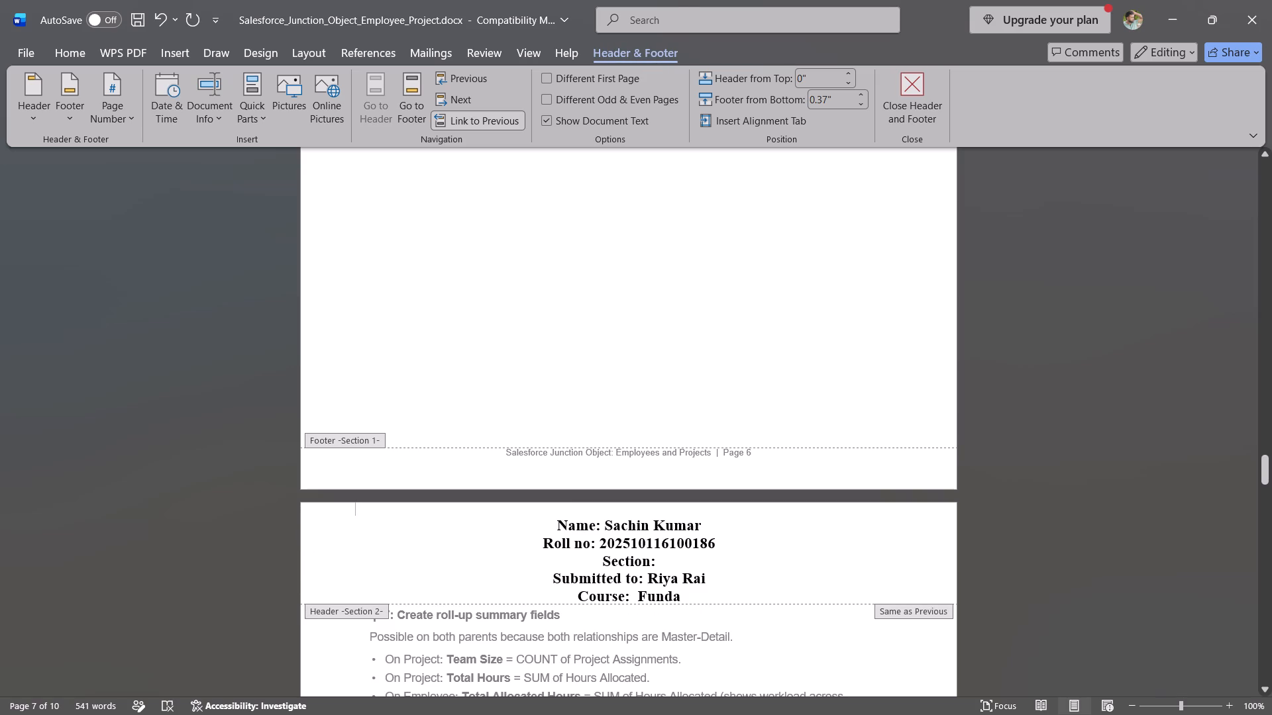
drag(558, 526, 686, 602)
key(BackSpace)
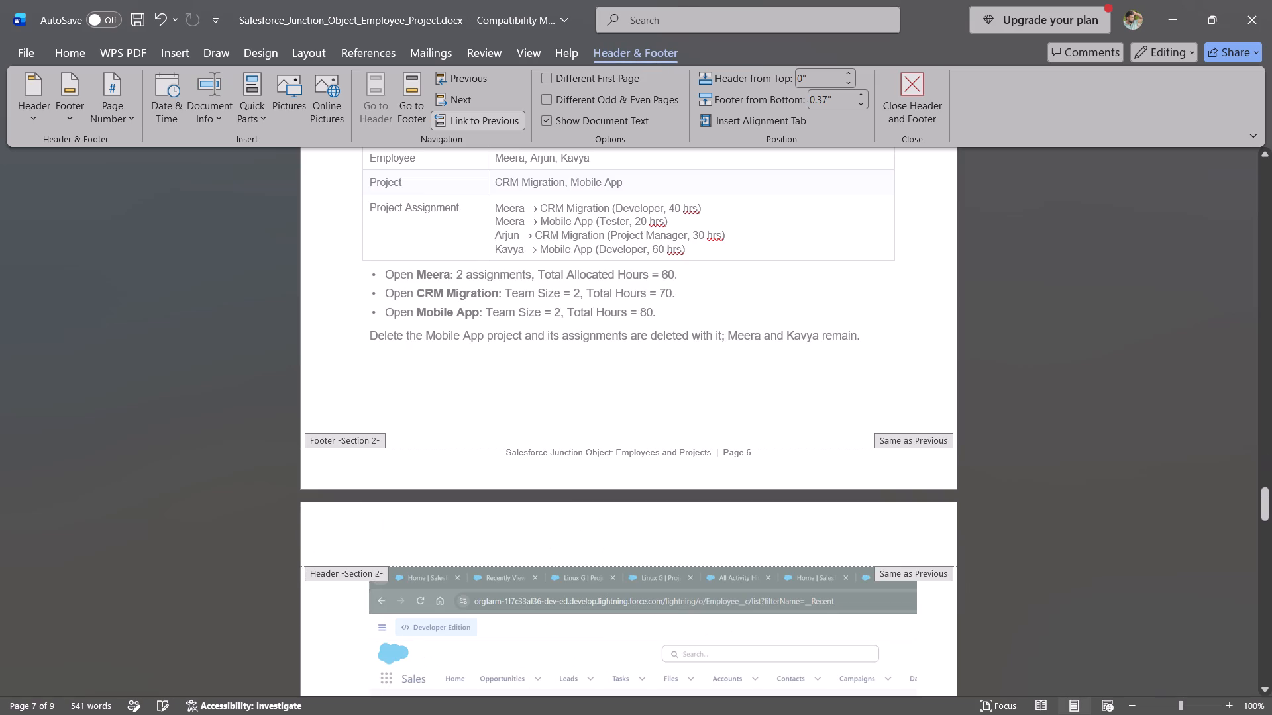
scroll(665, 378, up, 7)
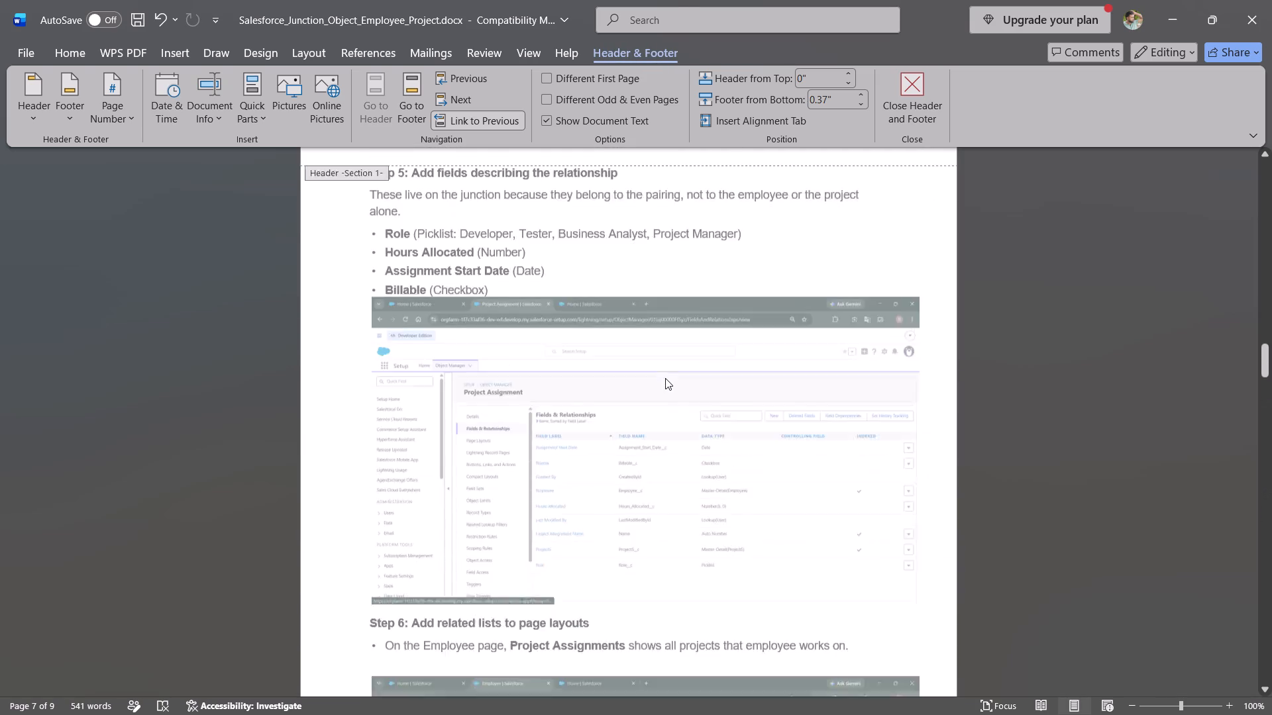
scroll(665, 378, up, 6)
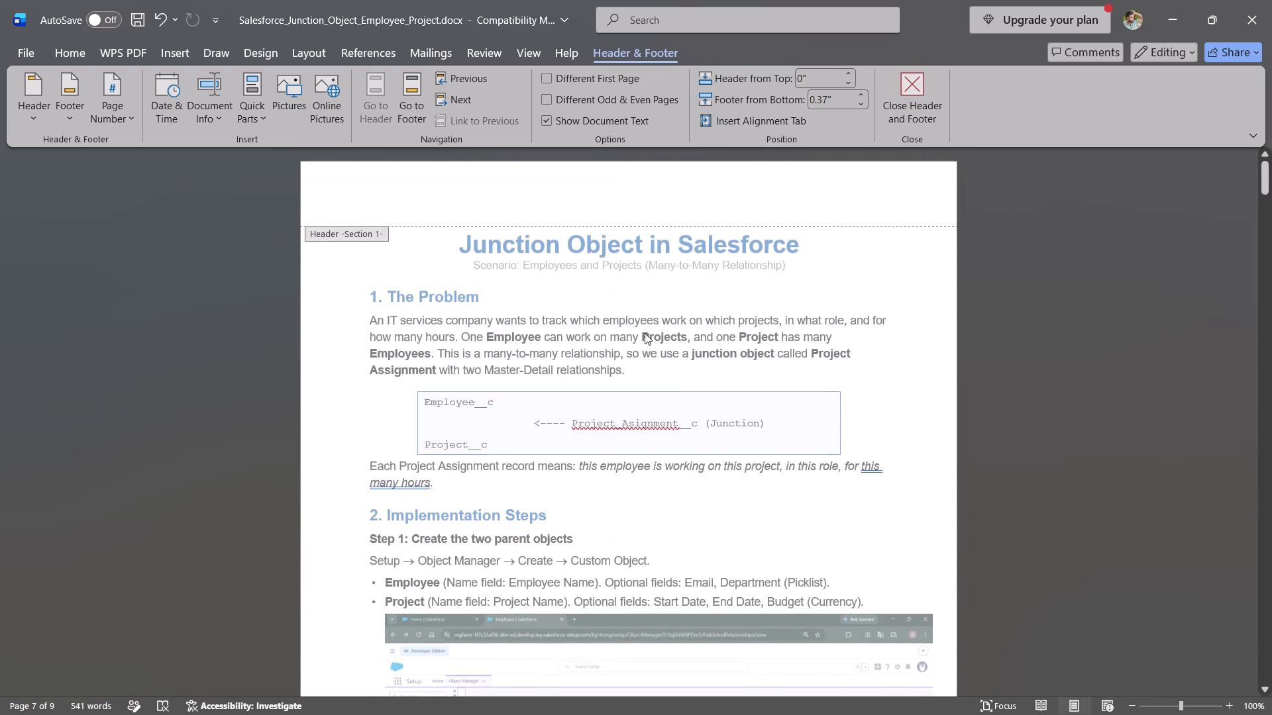
Undo the header deletions and the earlier logo shift, back to the logo centred above the student details on page 1.
key(ctrl+z)
key(ctrl+z)
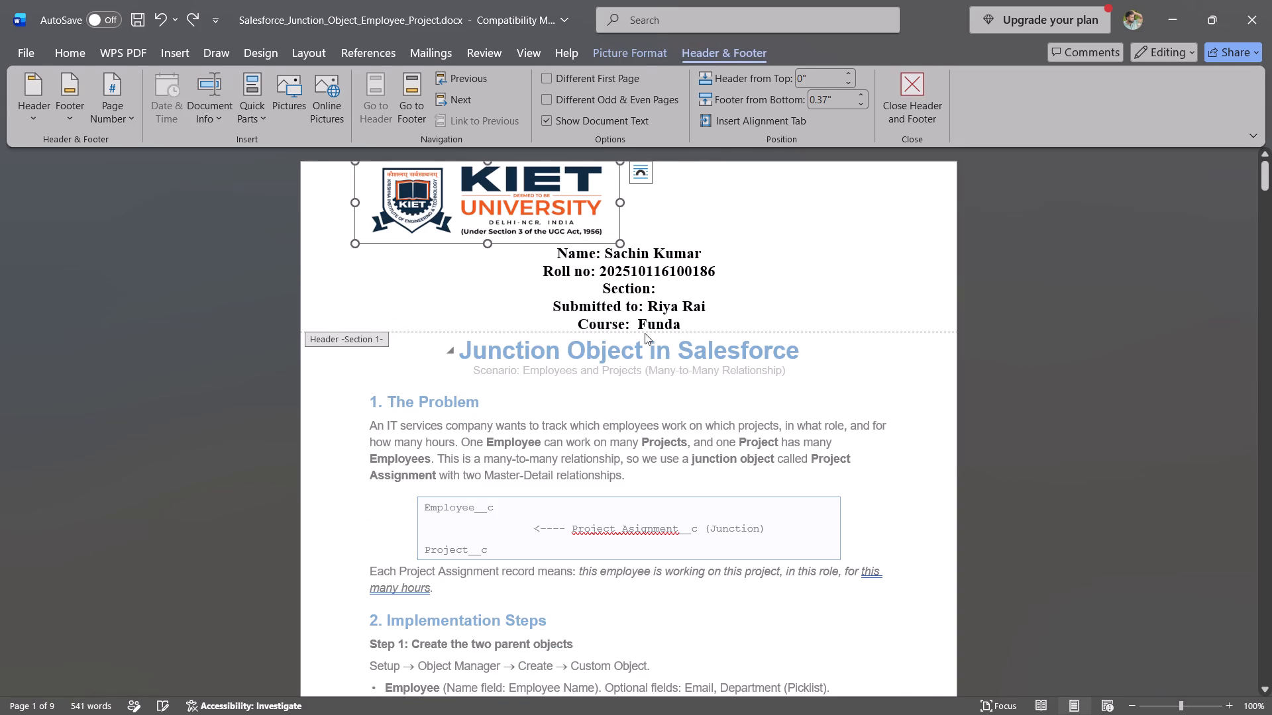
key(ctrl+y)
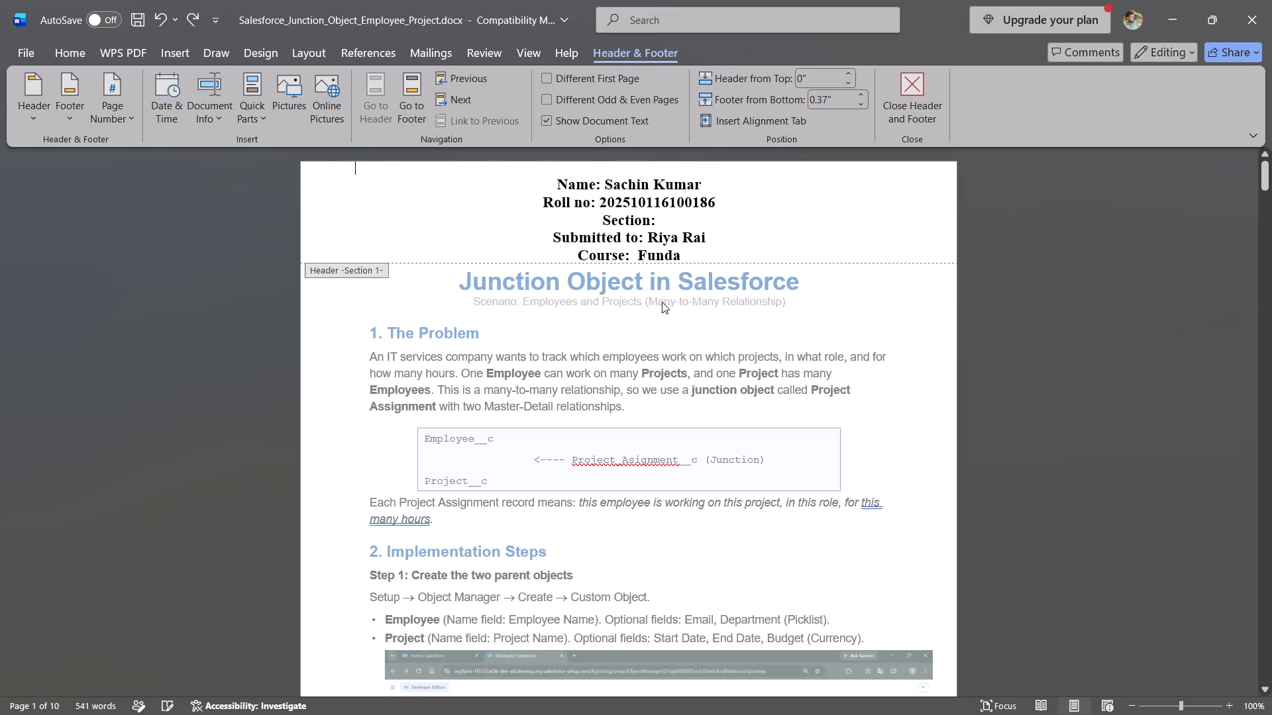
scroll(606, 321, up, 2)
key(ctrl+z)
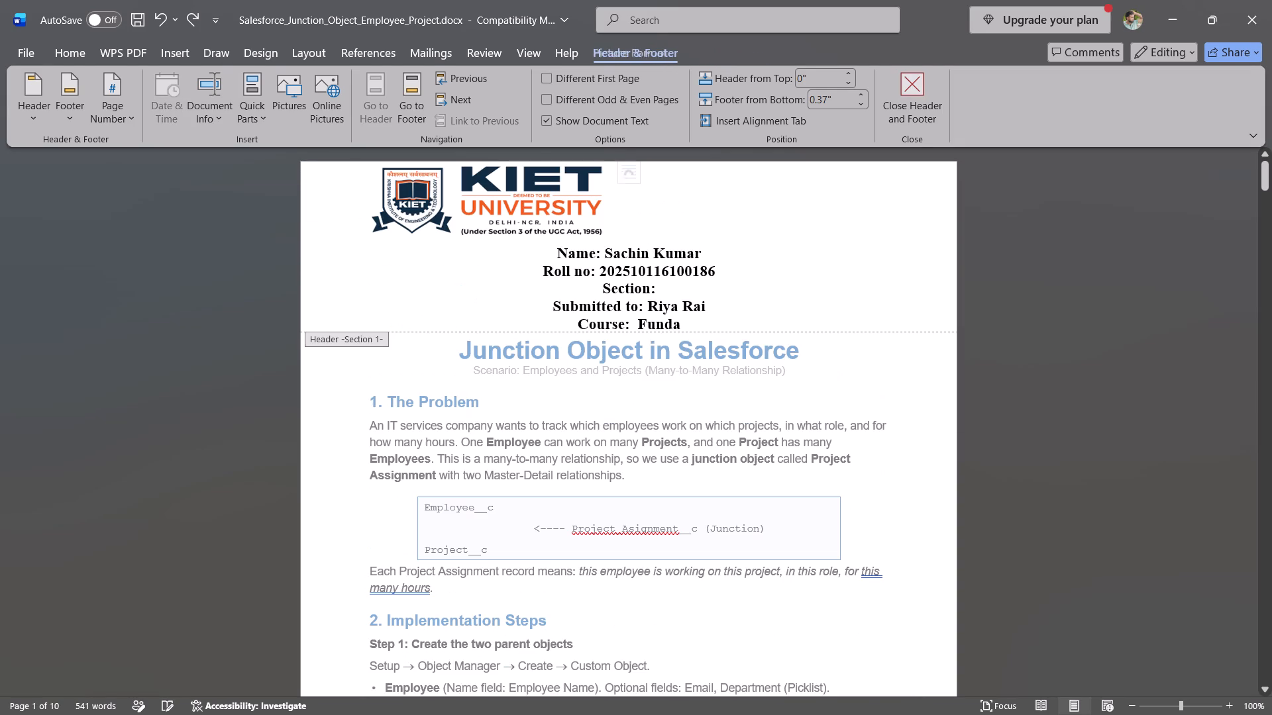
key(ctrl+z)
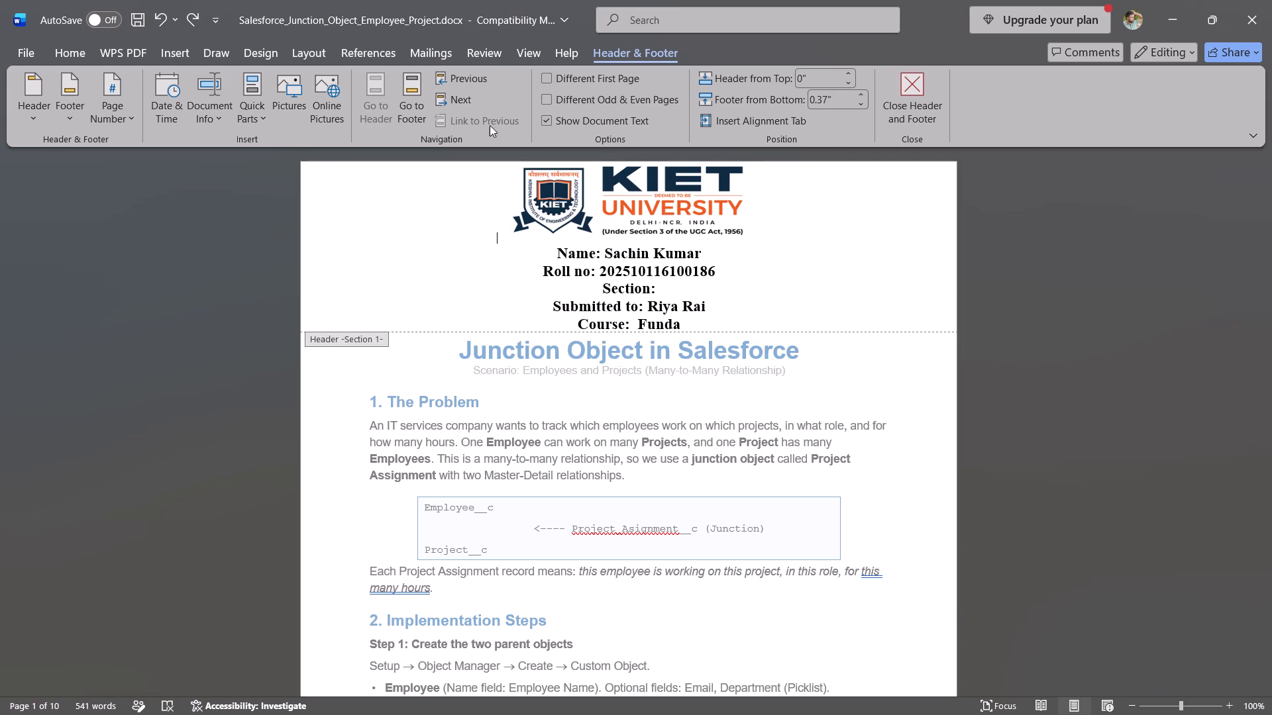
scroll(543, 250, down, 1)
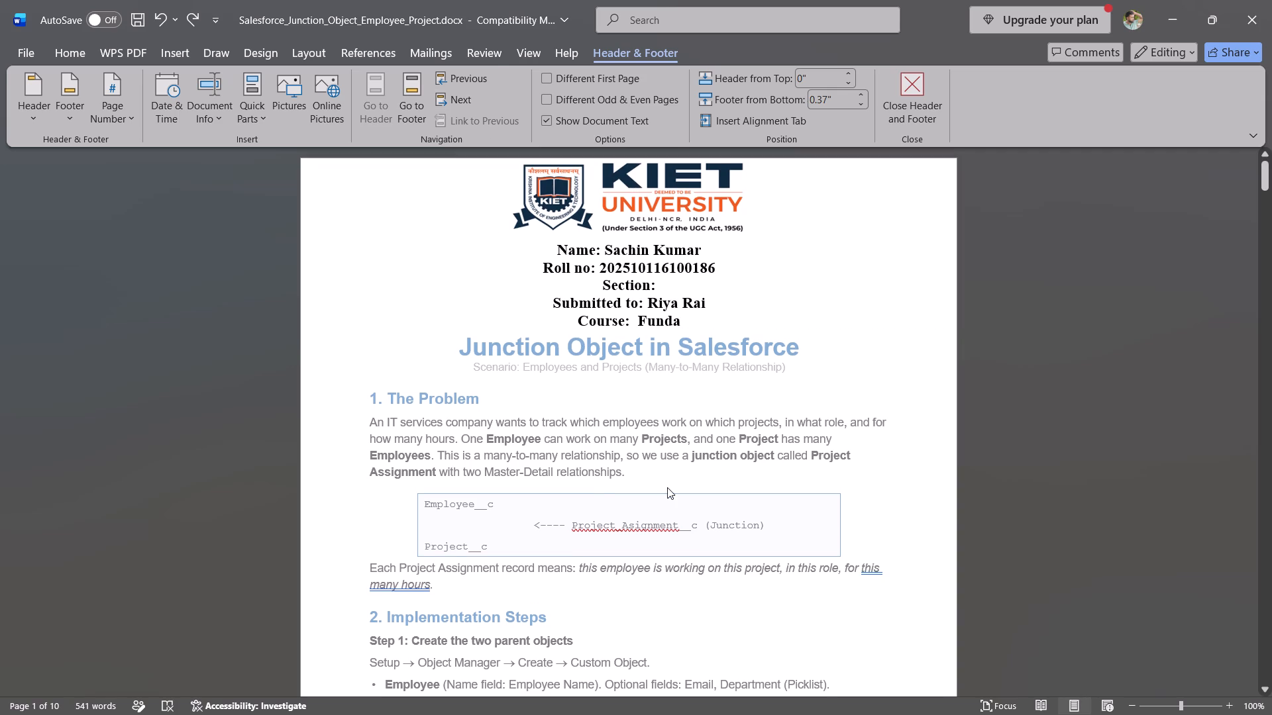
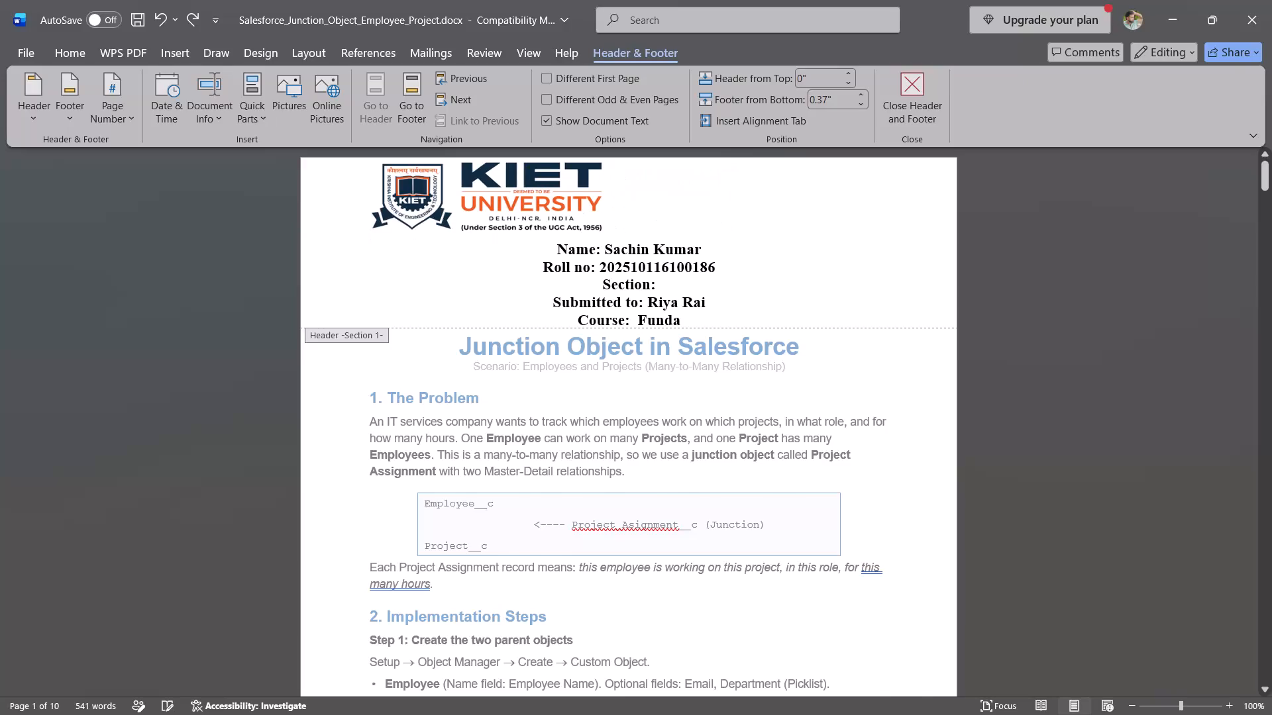
Redo the latest header edits, then undo back to the Section 1 header with the KIET University logo centred above the student details.
key(ctrl+y)
key(ctrl+y)
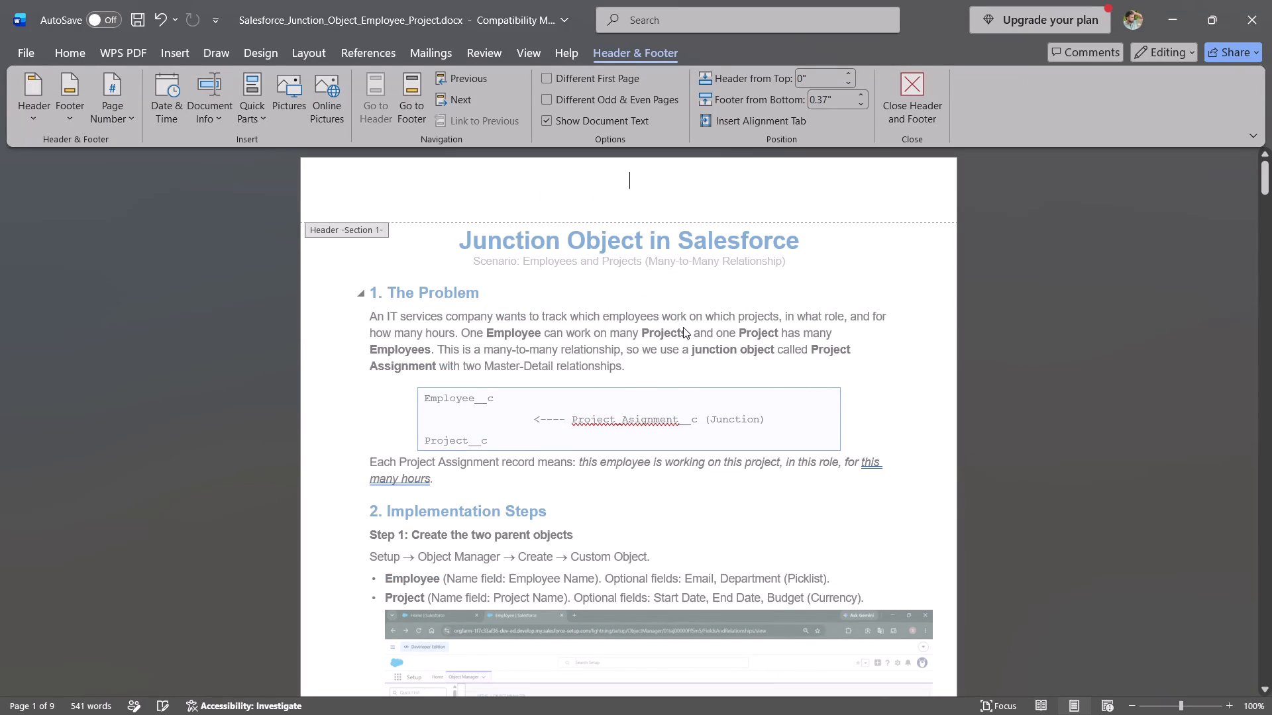
key(ctrl+z)
key(ctrl+z)
key(ctrl+z)
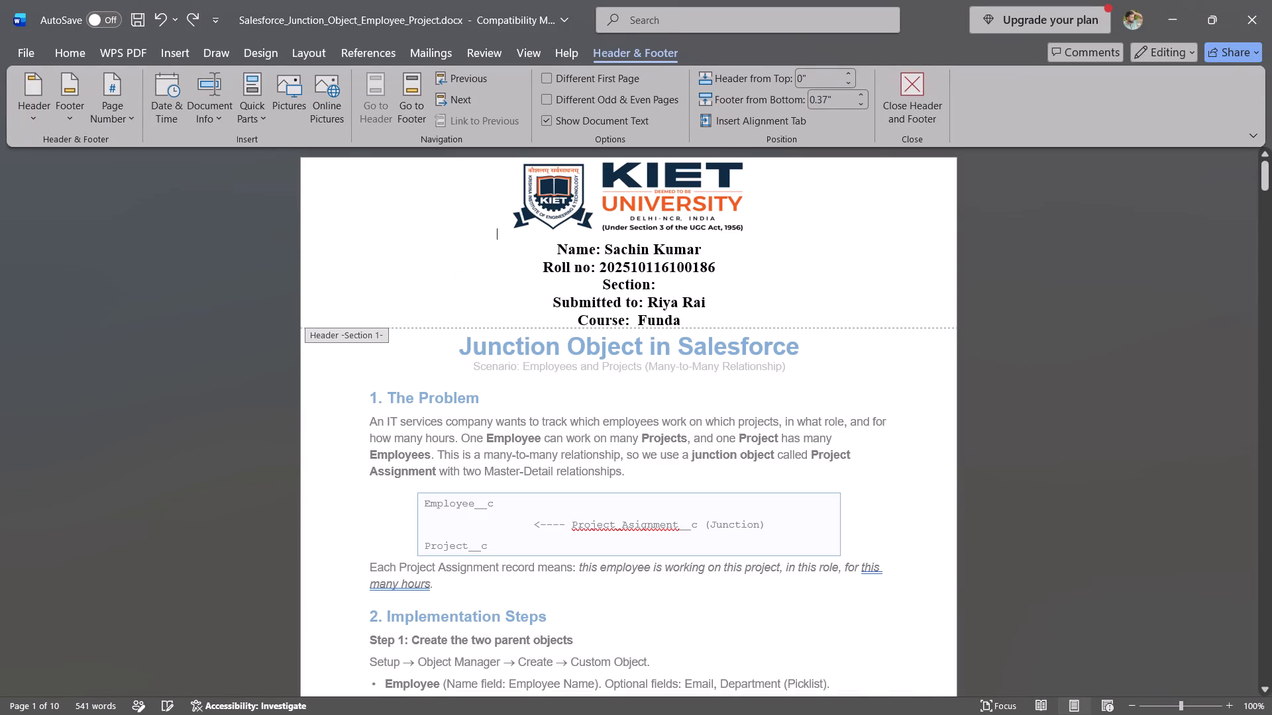
Continue the course name on the Course line of the Section 1 header, extending "Funda" to "Fundamenta".
click(683, 322)
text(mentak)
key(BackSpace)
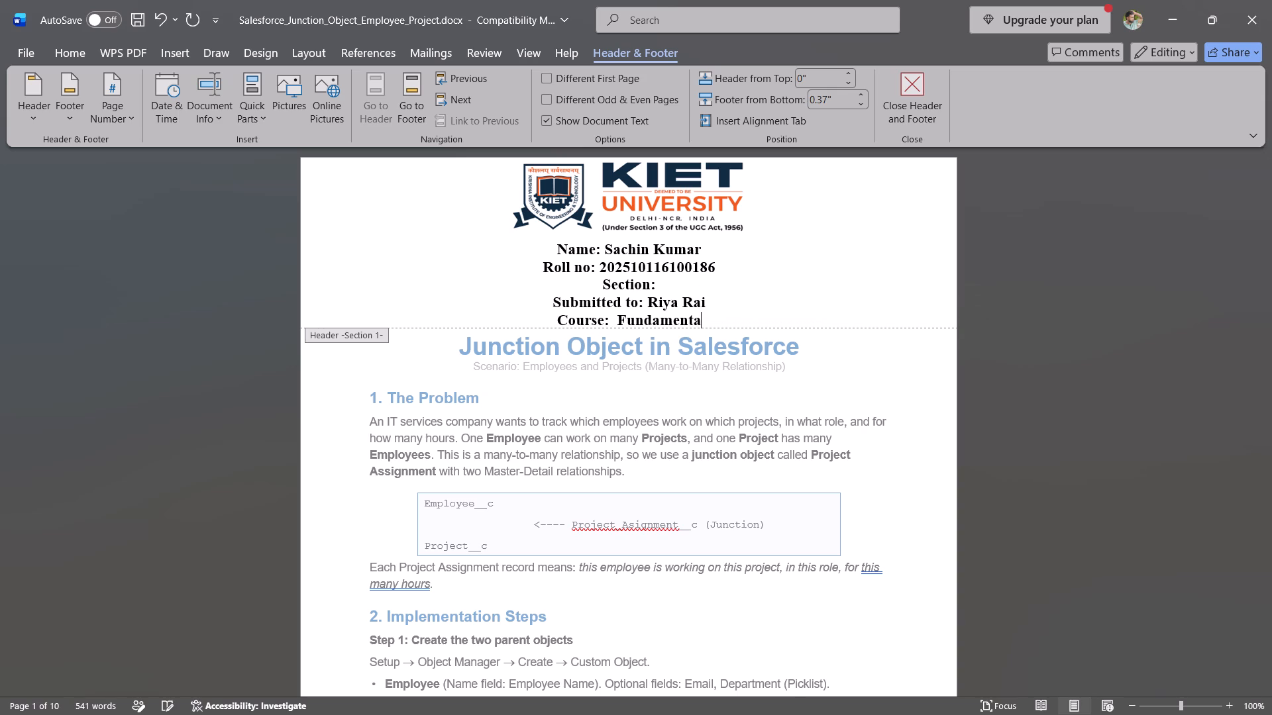
Complete the course line in the page 1 header so it reads Fundamental of Salesforce.
text(l Of)
key(BackSpace)
key(BackSpace)
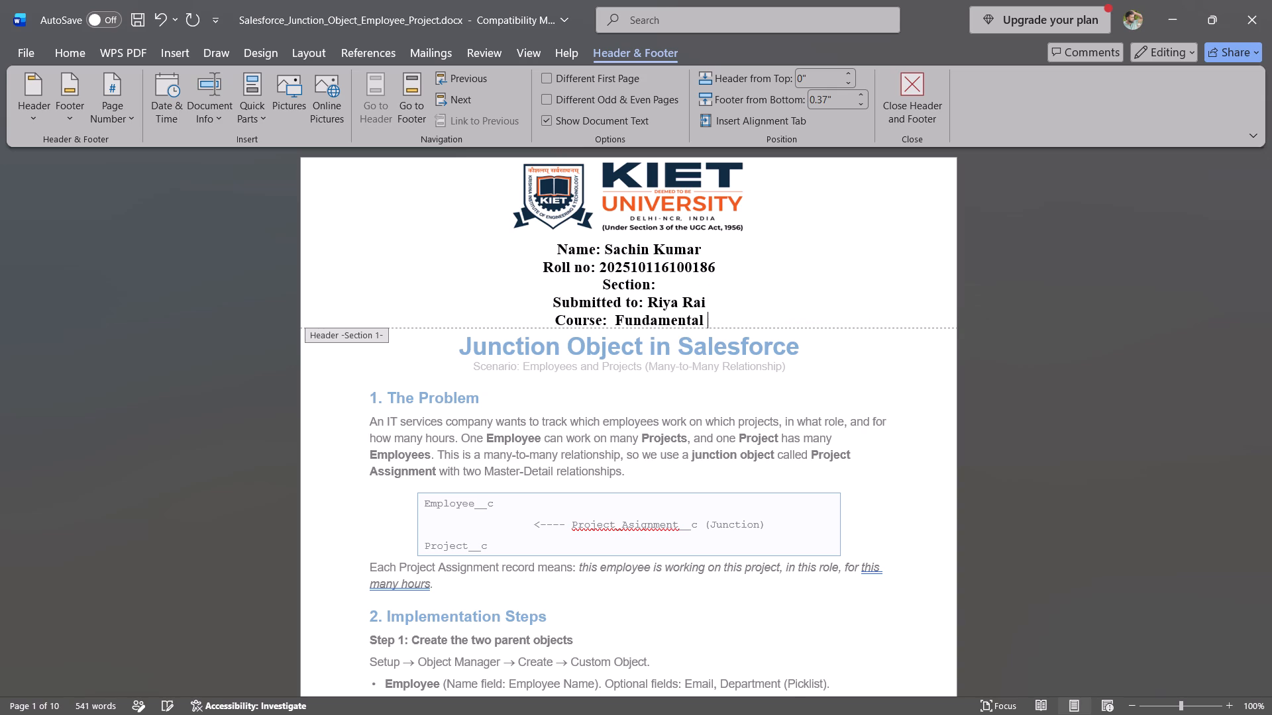
text(of Sales)
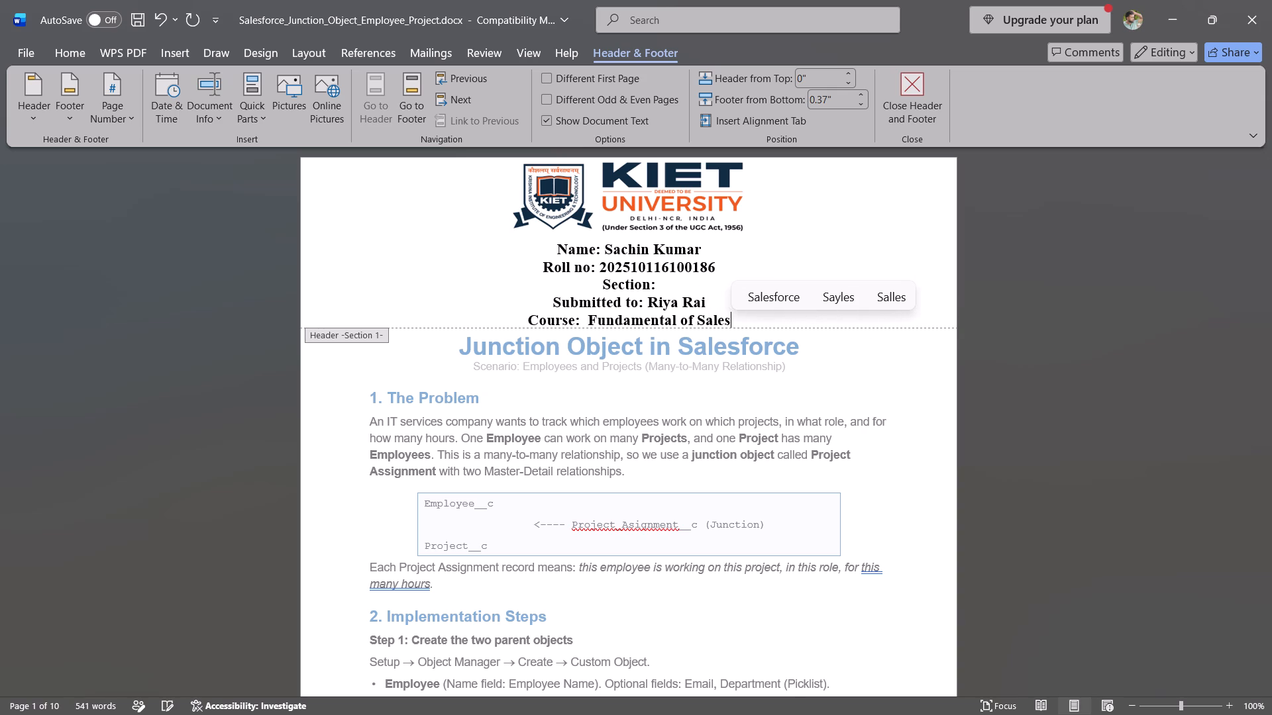
text(force)
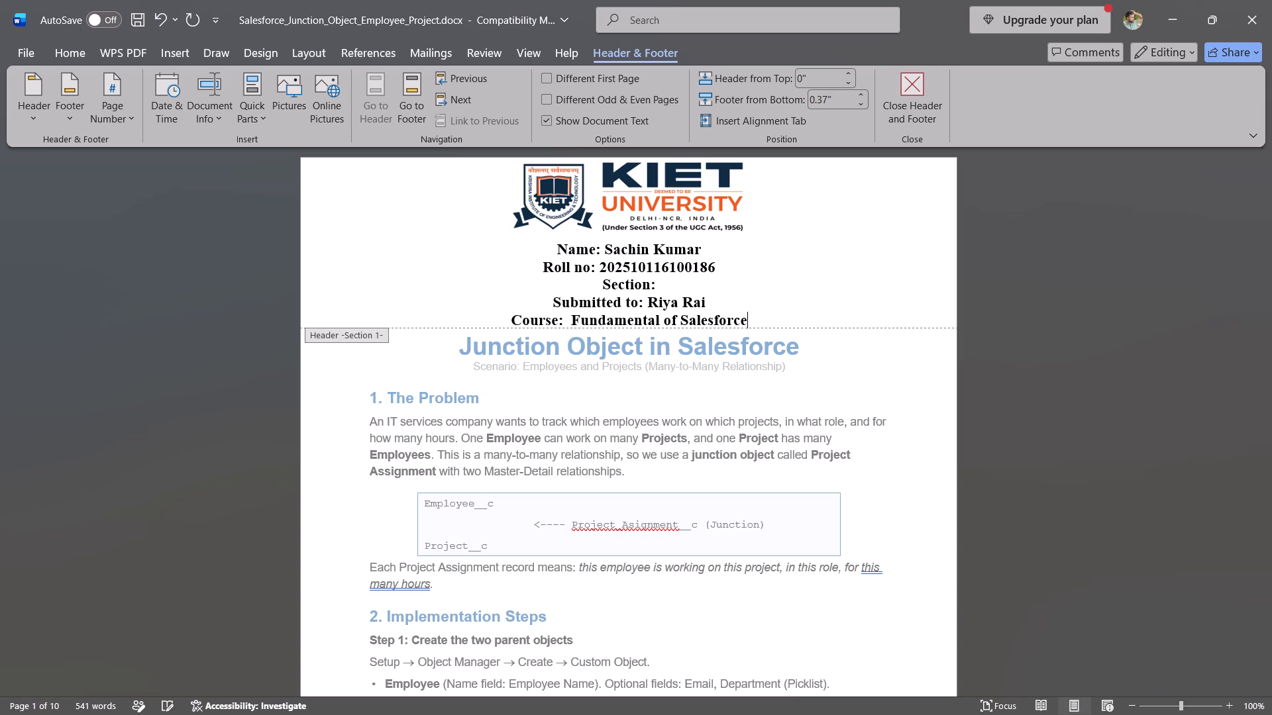
Look through all the pages to examine where the KIET University header appears across Section 1 and Section 2.
scroll(676, 643, down, 2)
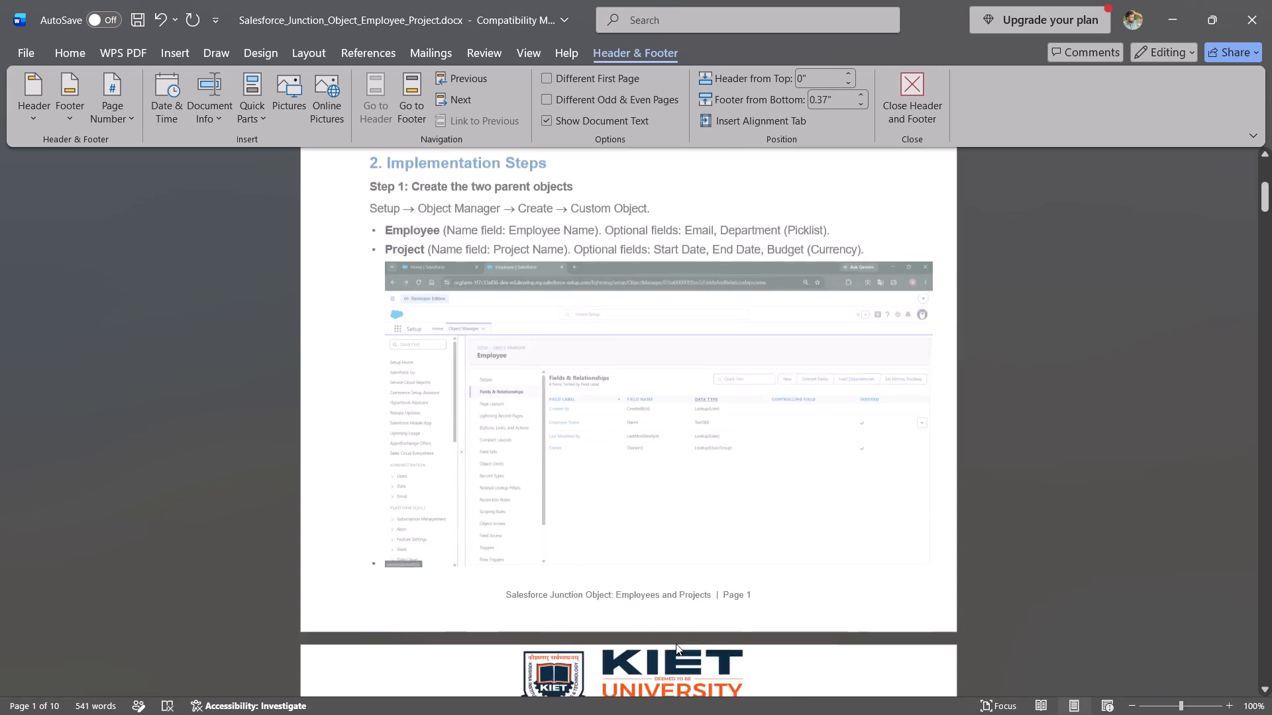
scroll(676, 643, down, 4)
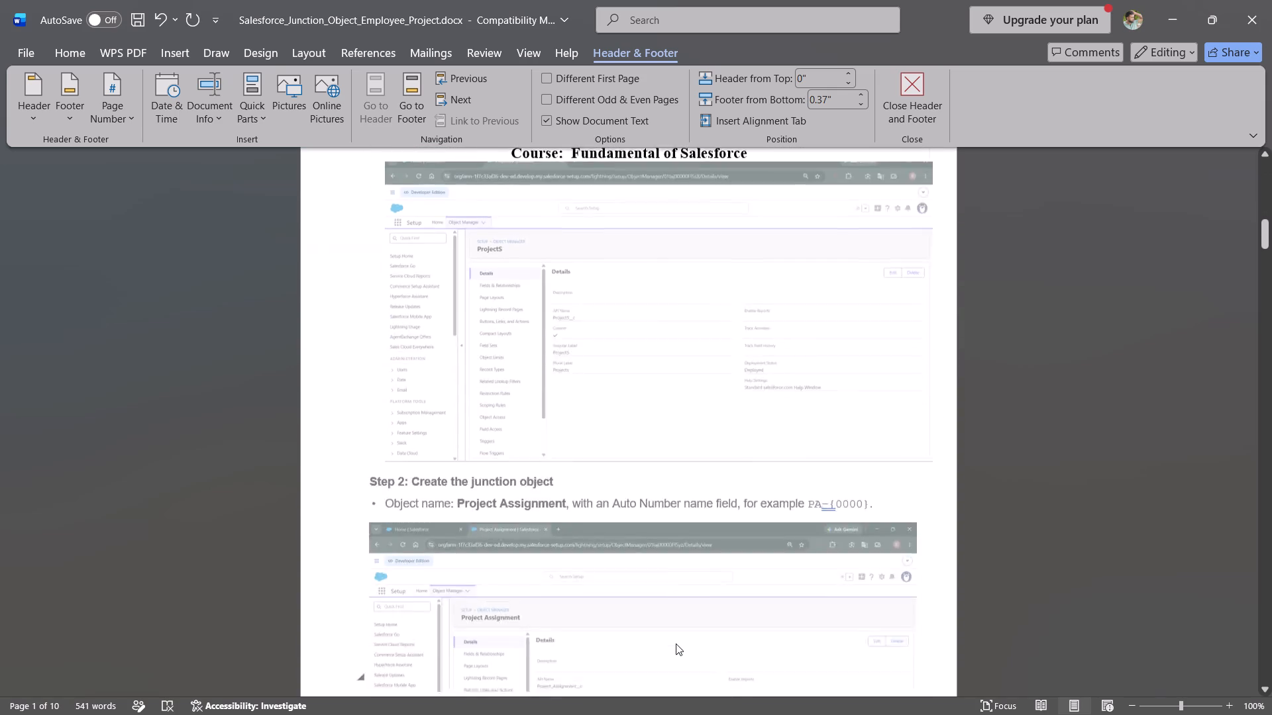
scroll(676, 643, down, 3)
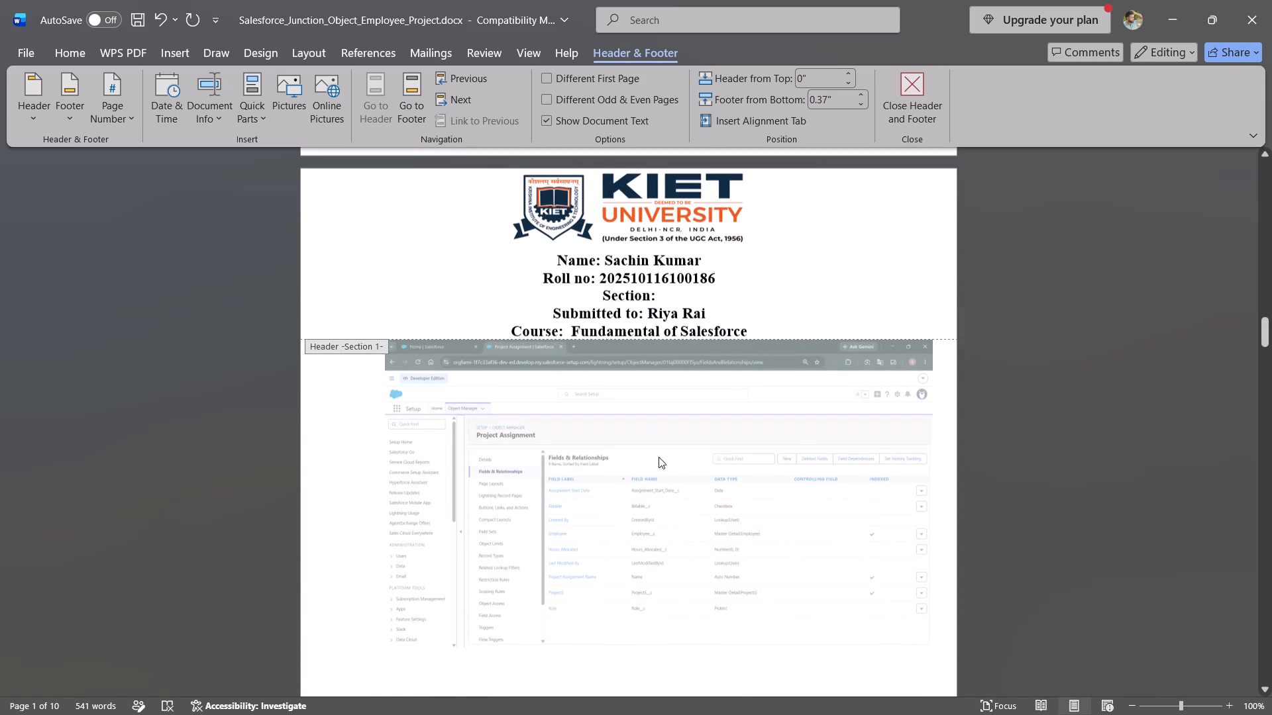
scroll(685, 413, down, 2)
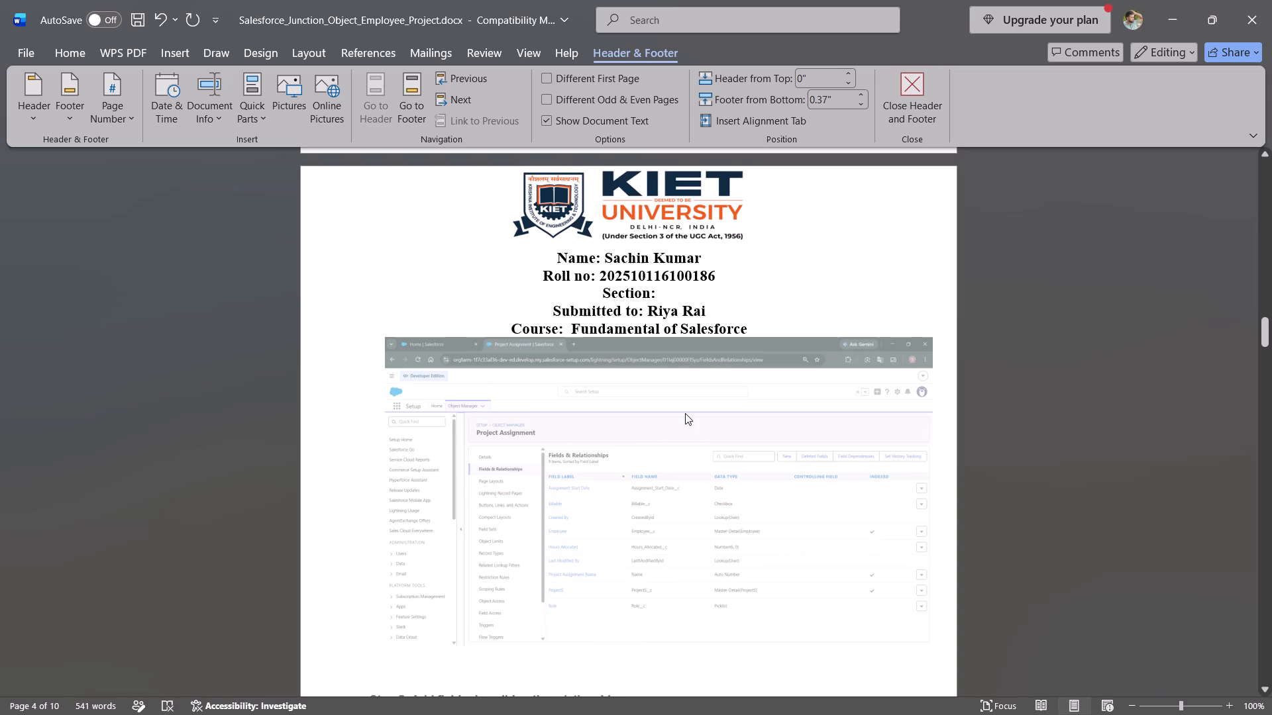
scroll(685, 413, down, 4)
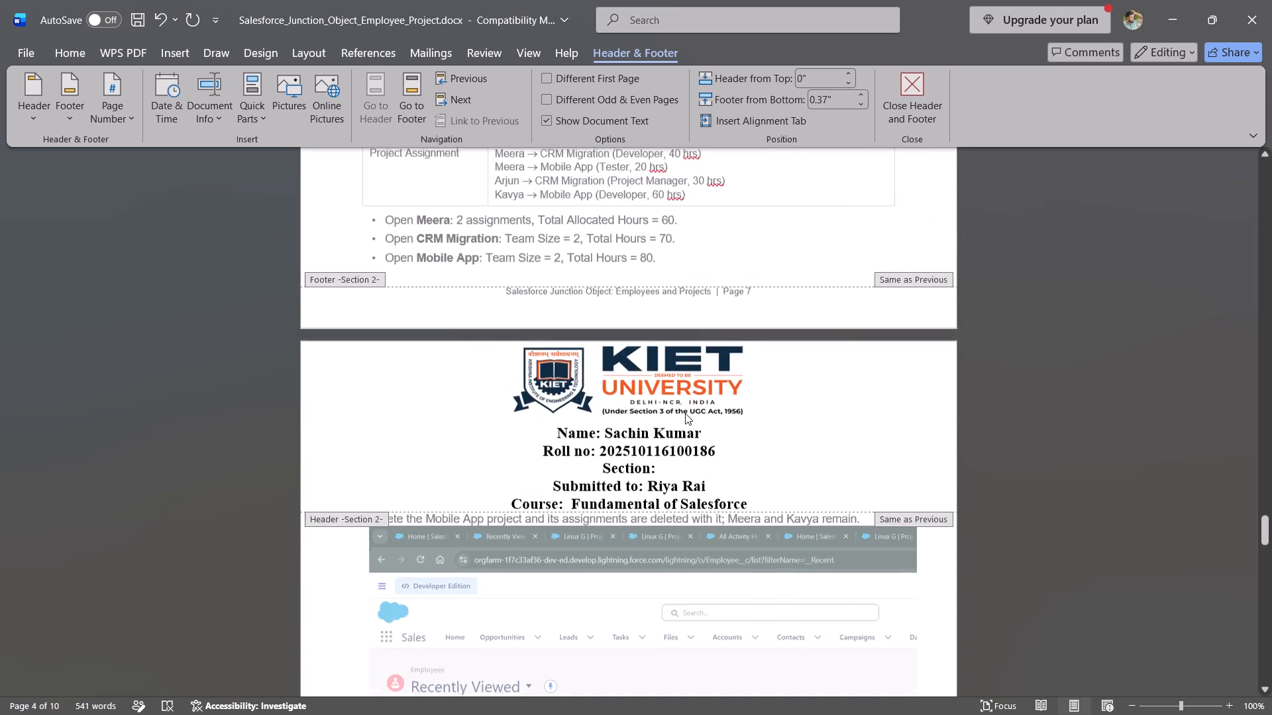
scroll(685, 413, down, 2)
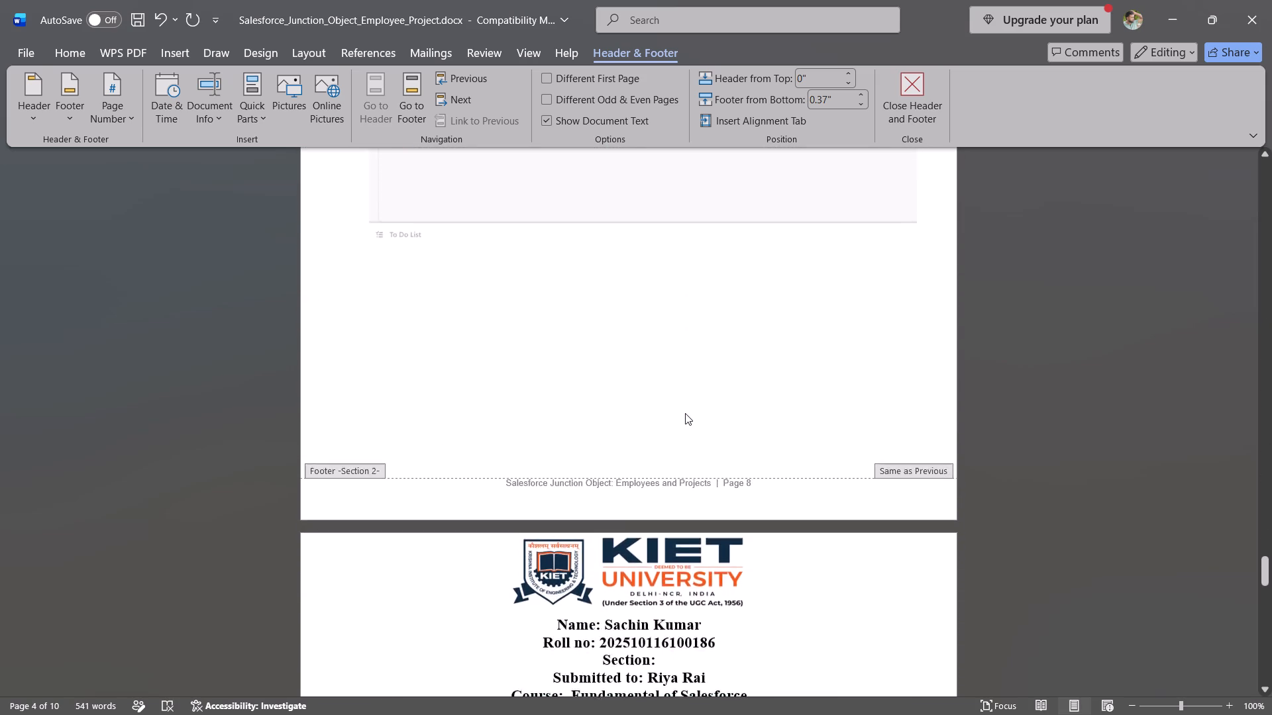
scroll(685, 413, down, 1)
scroll(671, 327, down, 2)
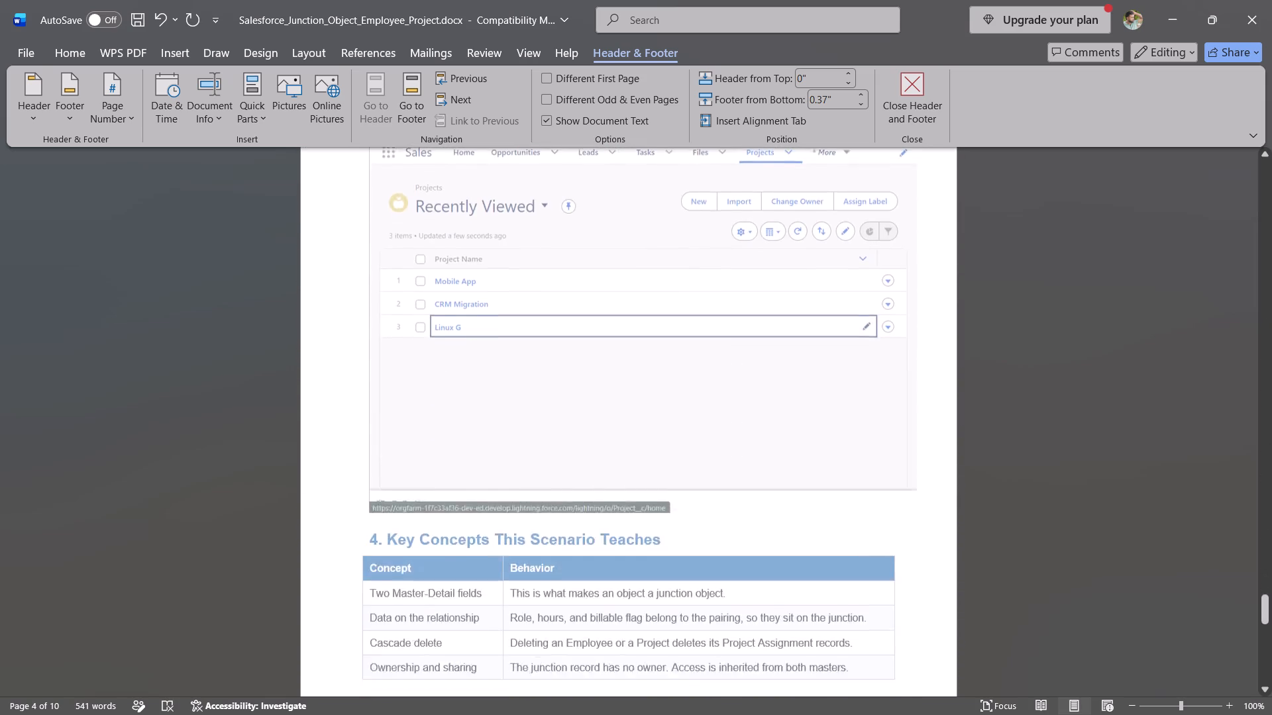
scroll(671, 327, down, 3)
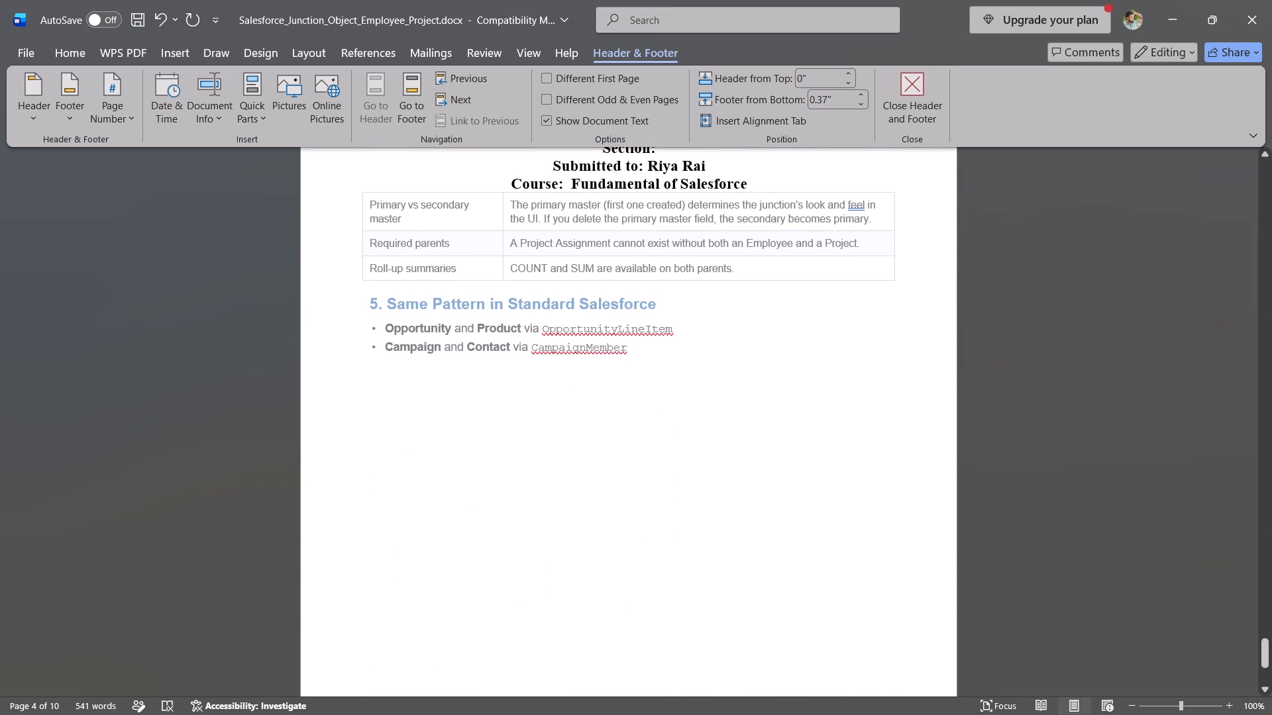
scroll(671, 327, down, 1)
scroll(671, 327, up, 1)
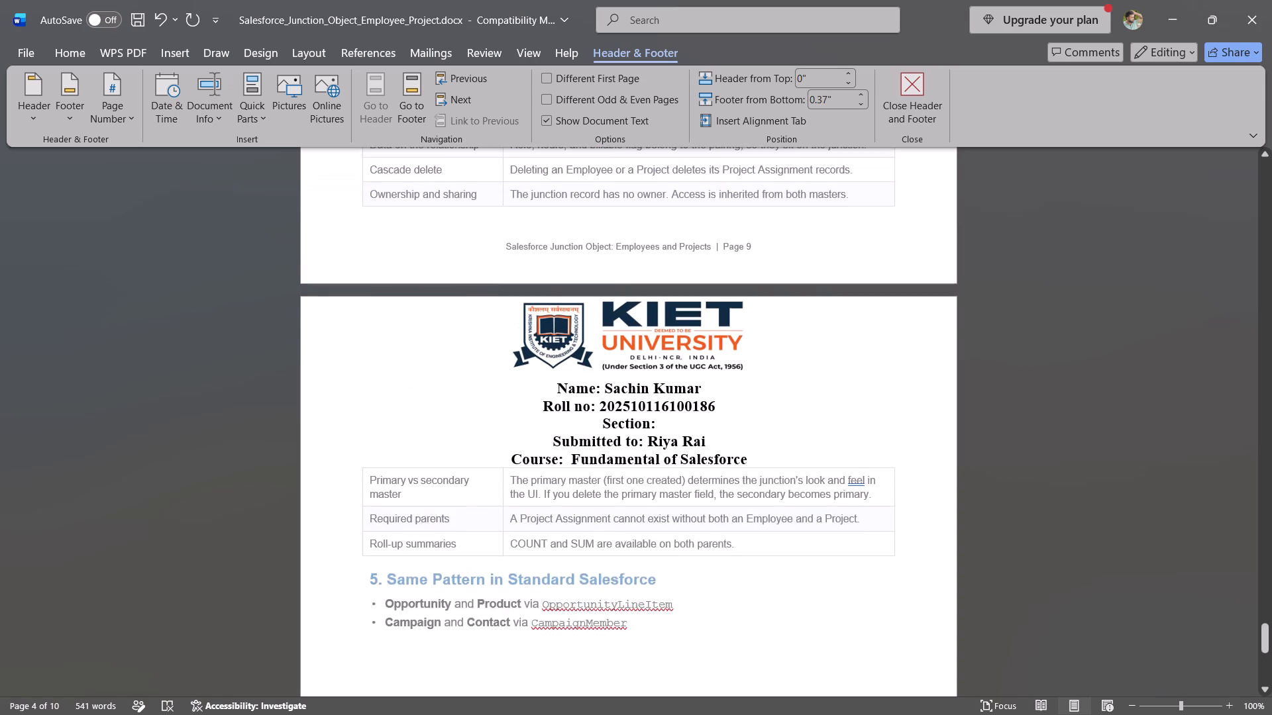
scroll(647, 199, up, 4)
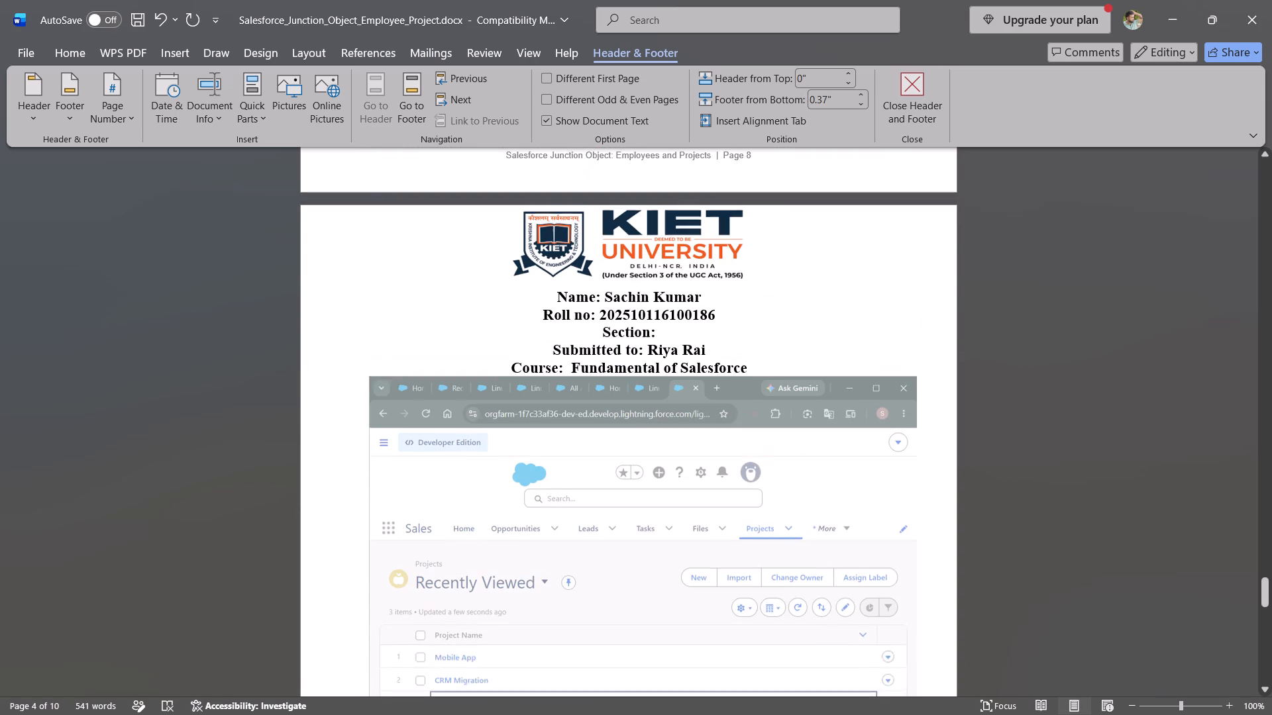
scroll(642, 144, up, 4)
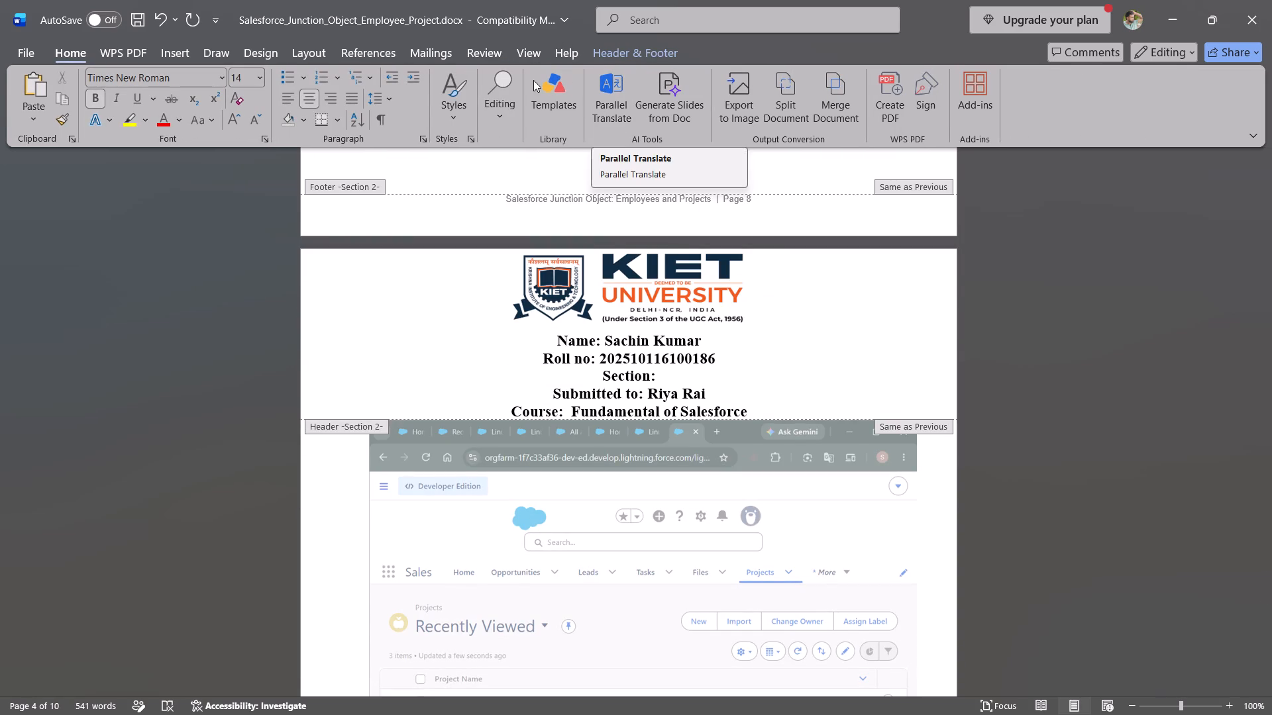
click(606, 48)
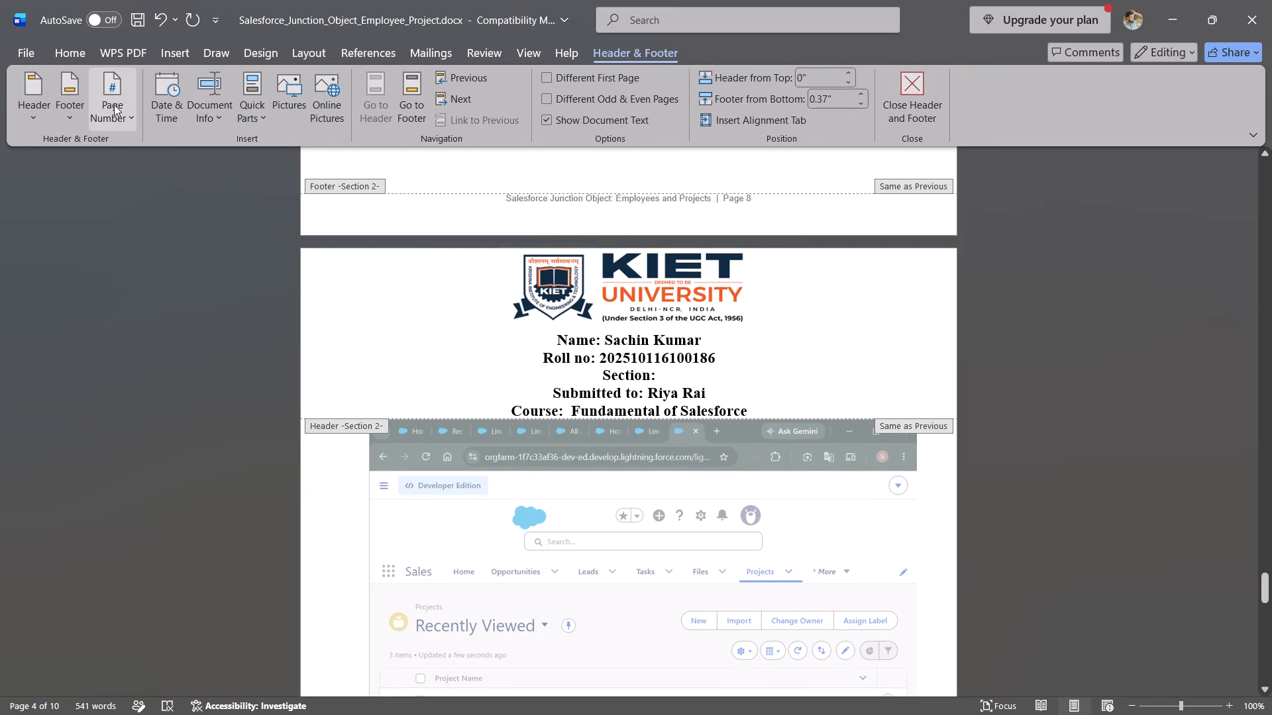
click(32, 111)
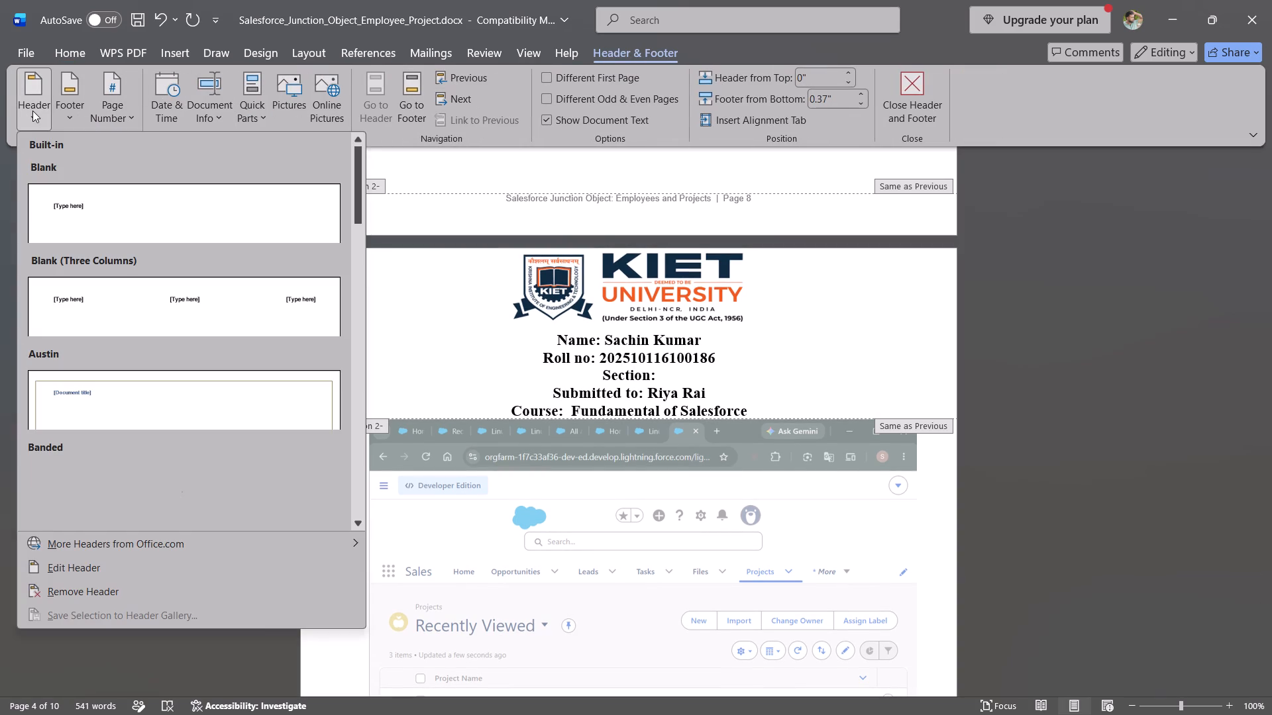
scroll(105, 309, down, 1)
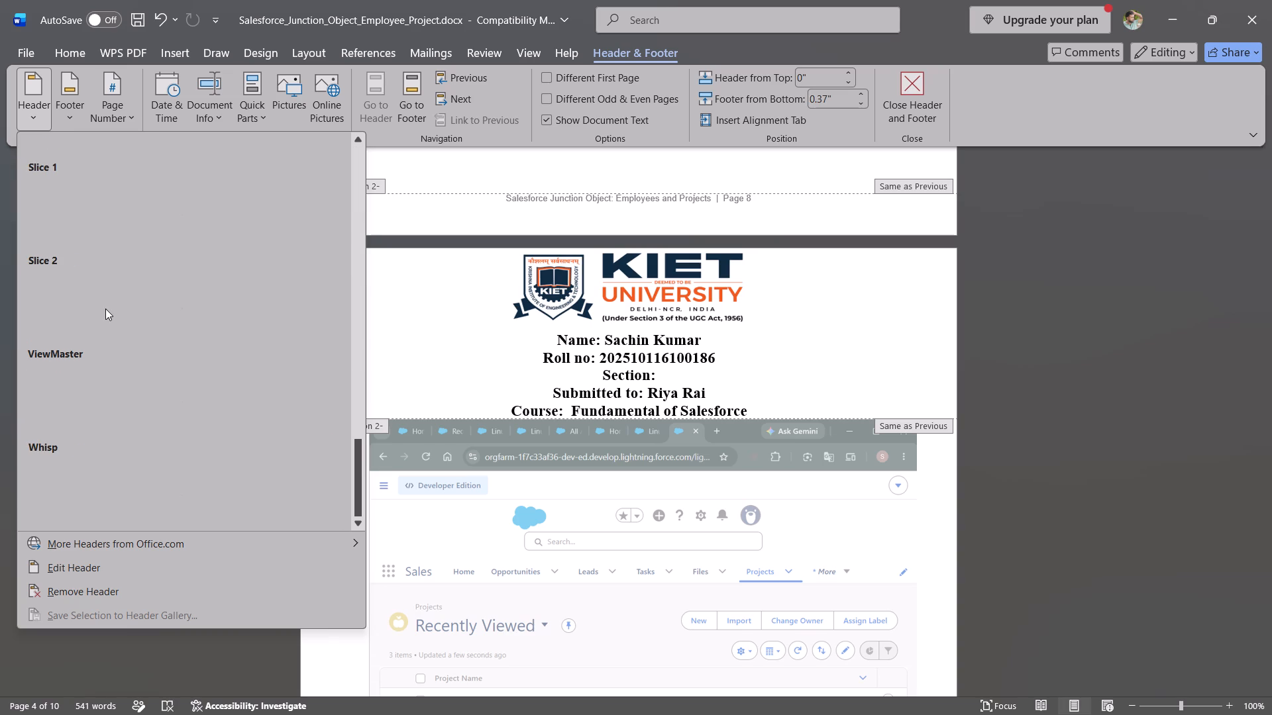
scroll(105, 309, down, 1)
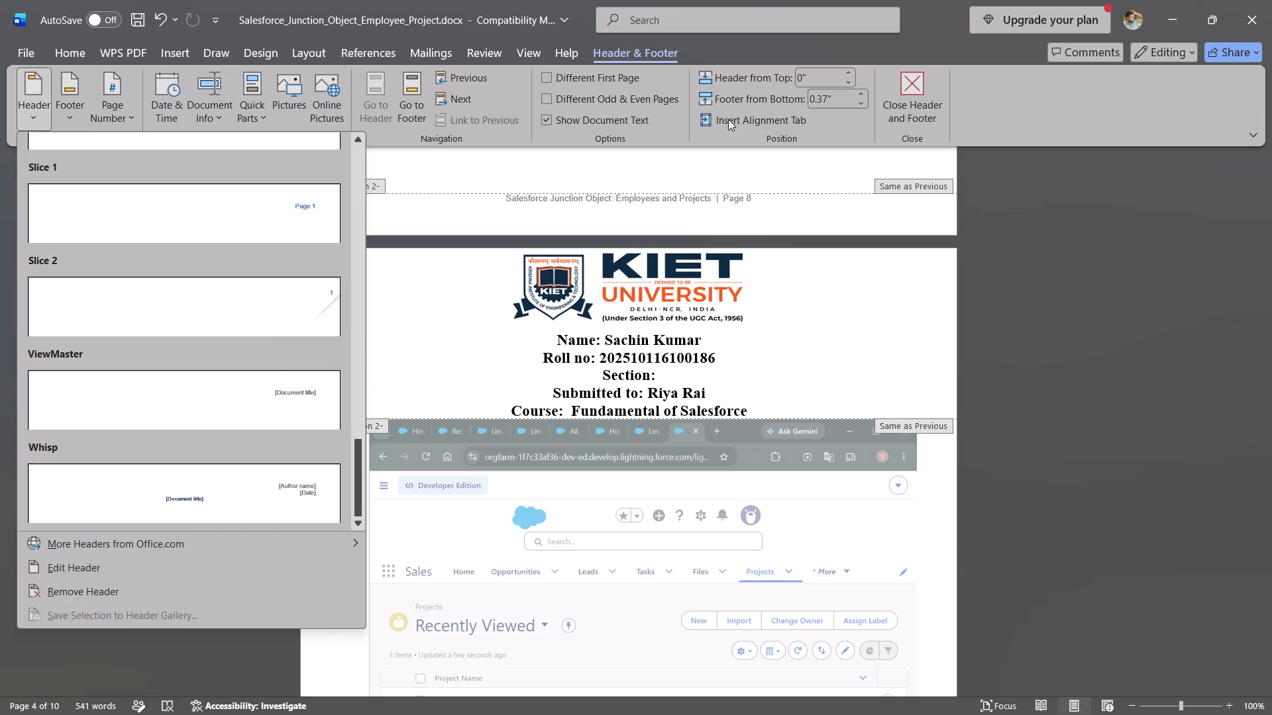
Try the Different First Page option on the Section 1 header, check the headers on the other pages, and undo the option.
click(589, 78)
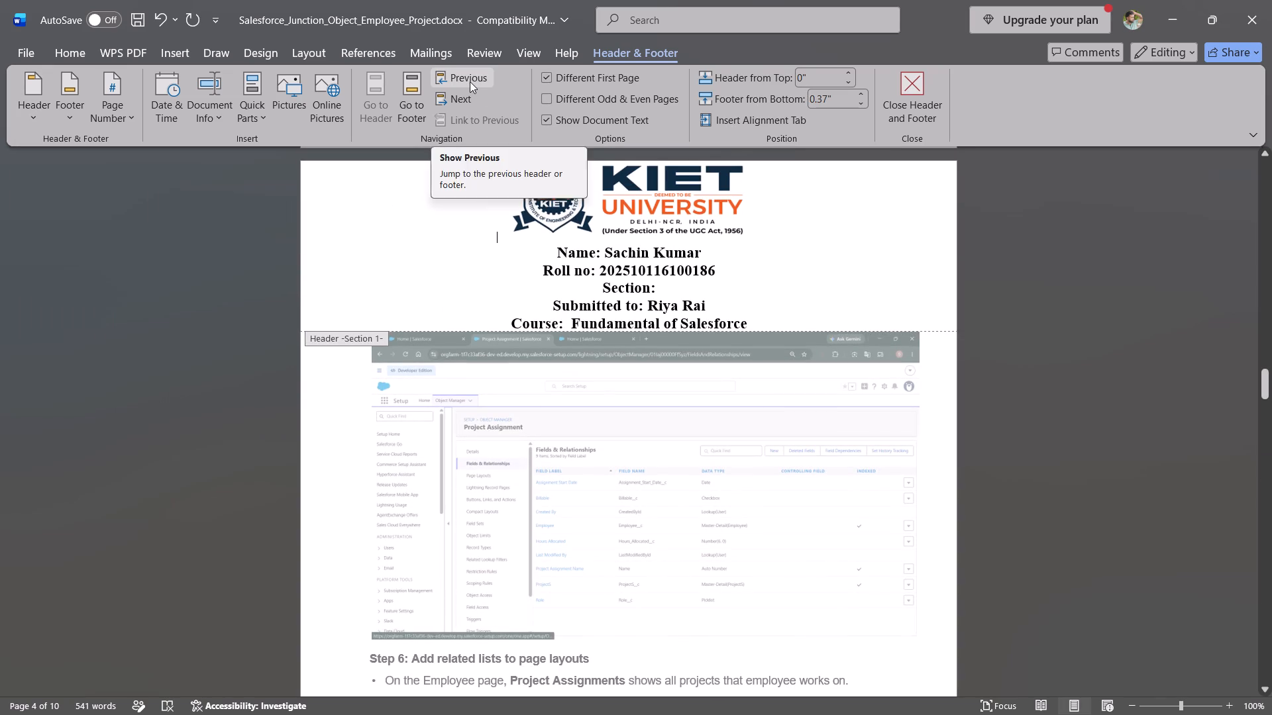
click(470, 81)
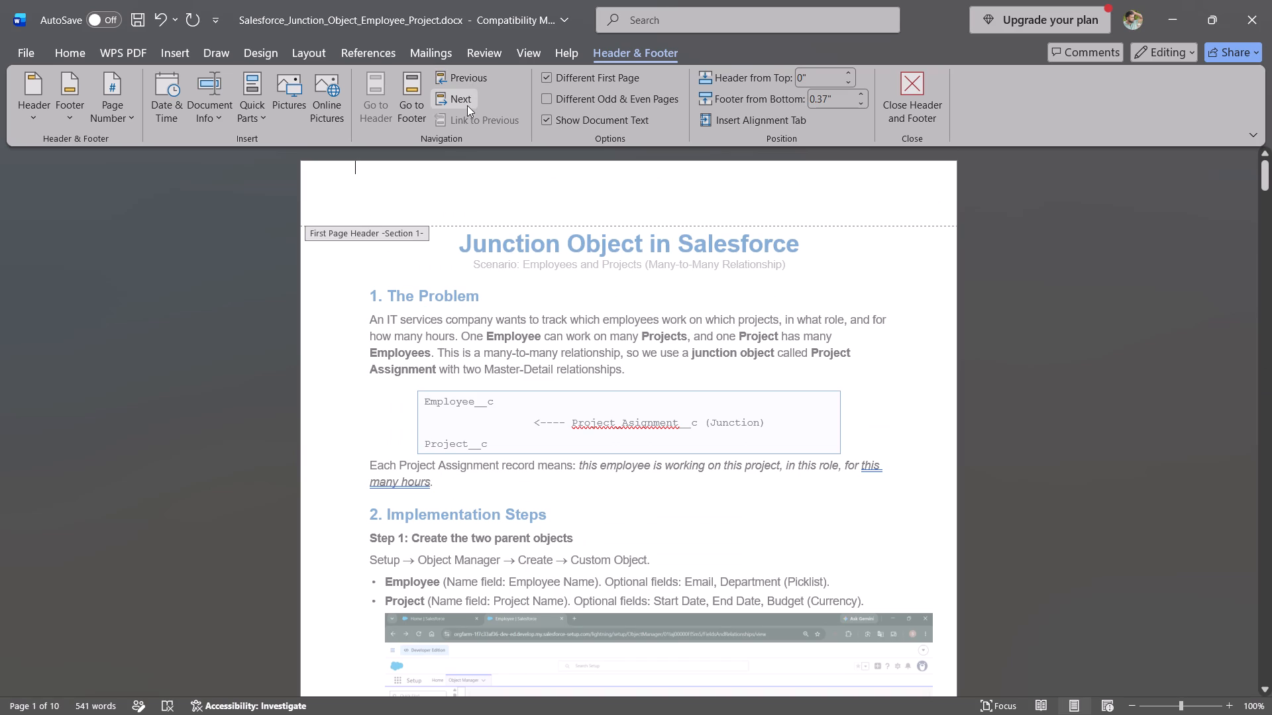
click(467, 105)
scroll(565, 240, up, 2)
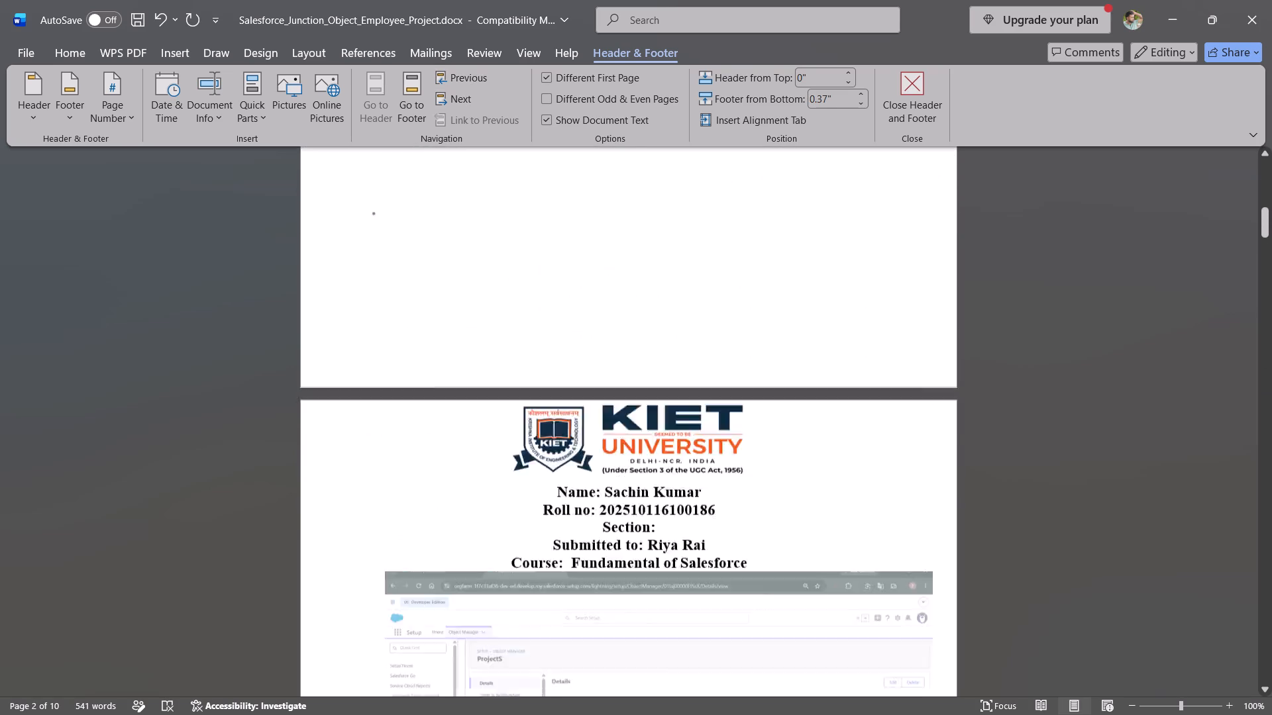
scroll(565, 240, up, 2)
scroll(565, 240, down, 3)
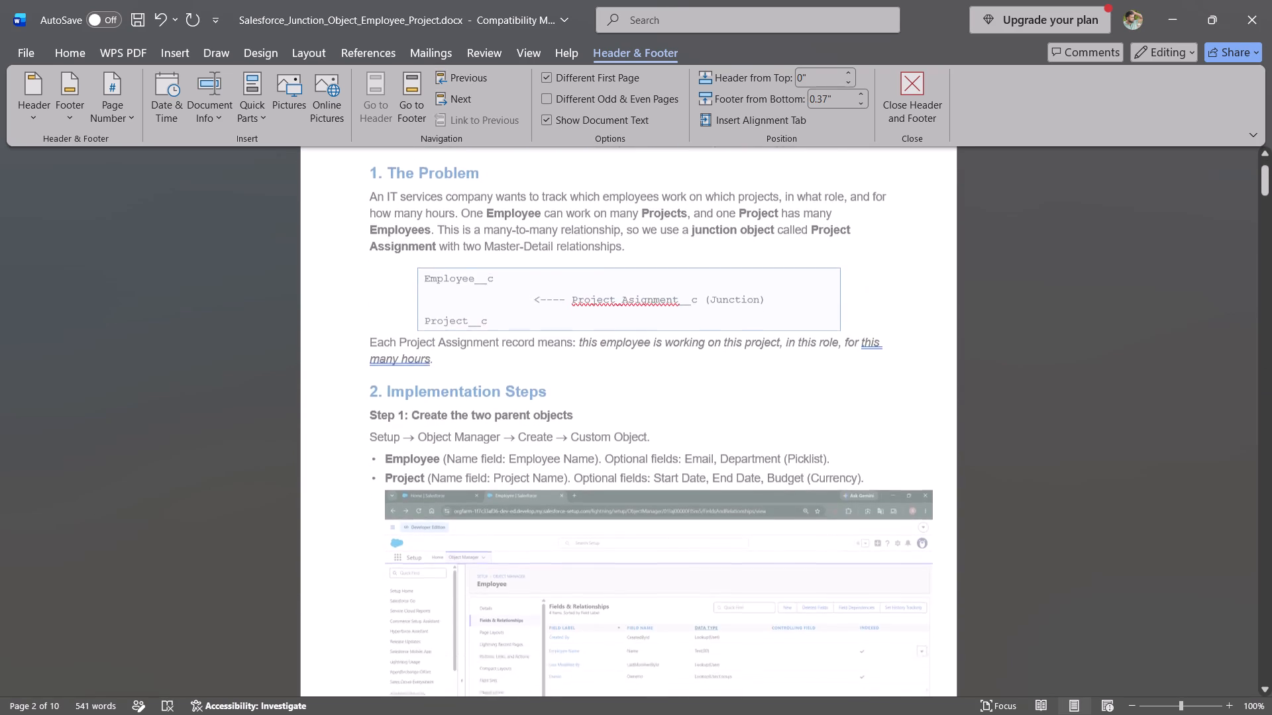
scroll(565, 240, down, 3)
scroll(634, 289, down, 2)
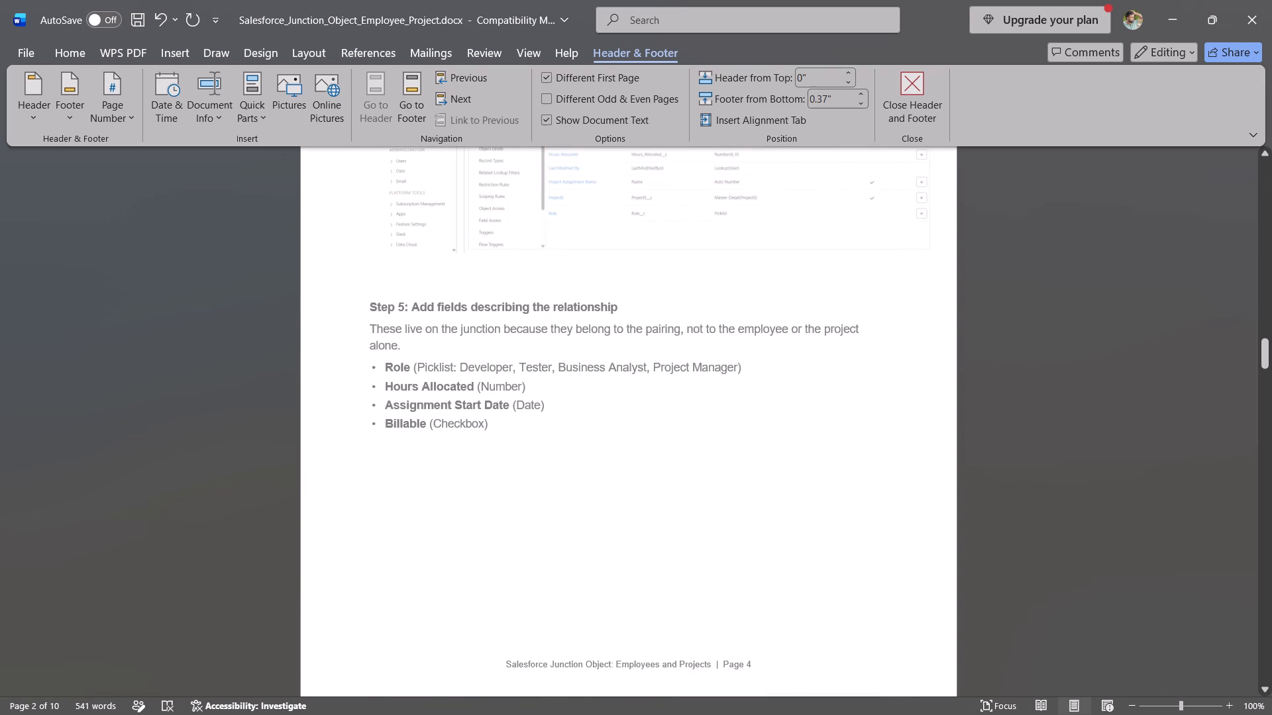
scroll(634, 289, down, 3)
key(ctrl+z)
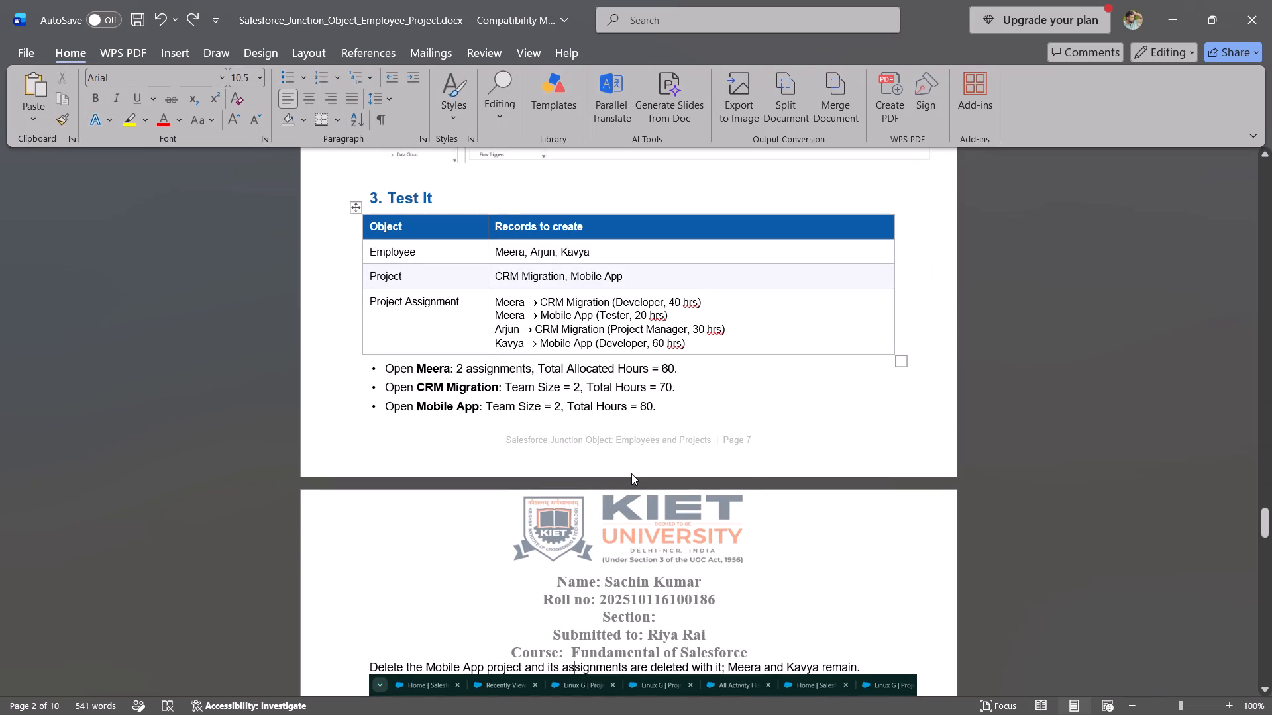
Open the page 1 header of the document for editing.
scroll(714, 635, up, 3)
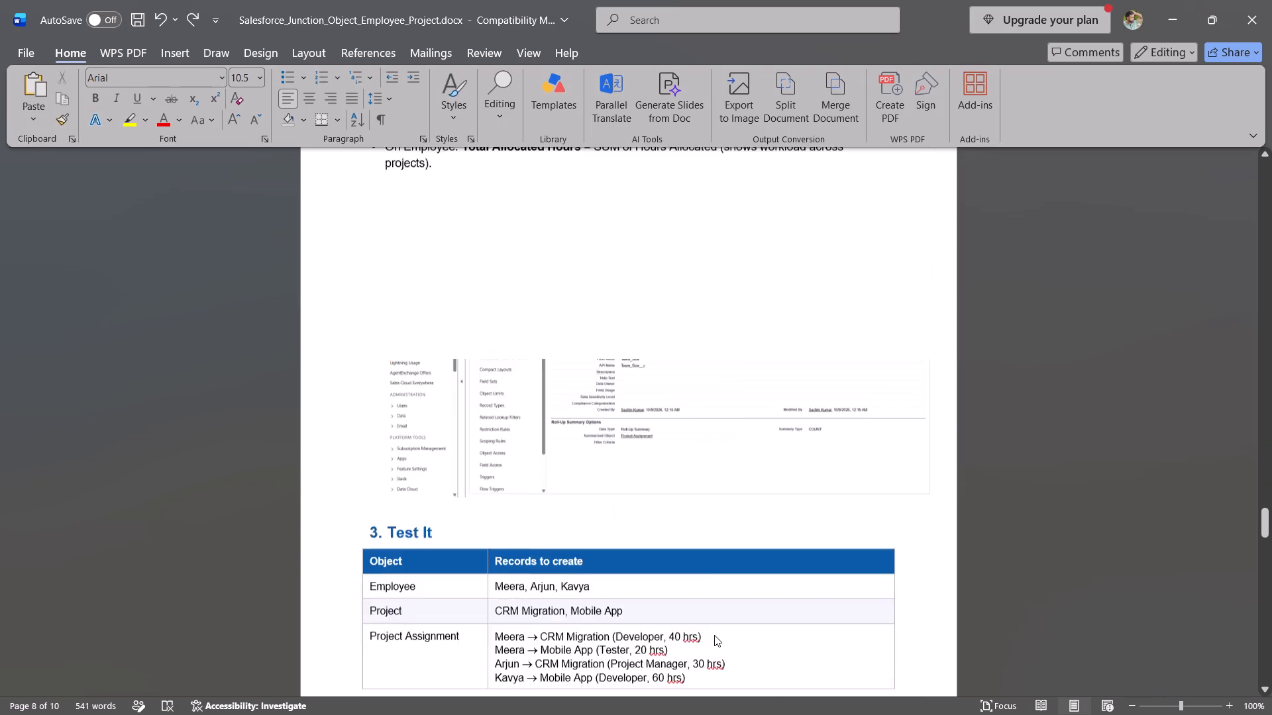
scroll(714, 635, up, 12)
scroll(686, 422, up, 3)
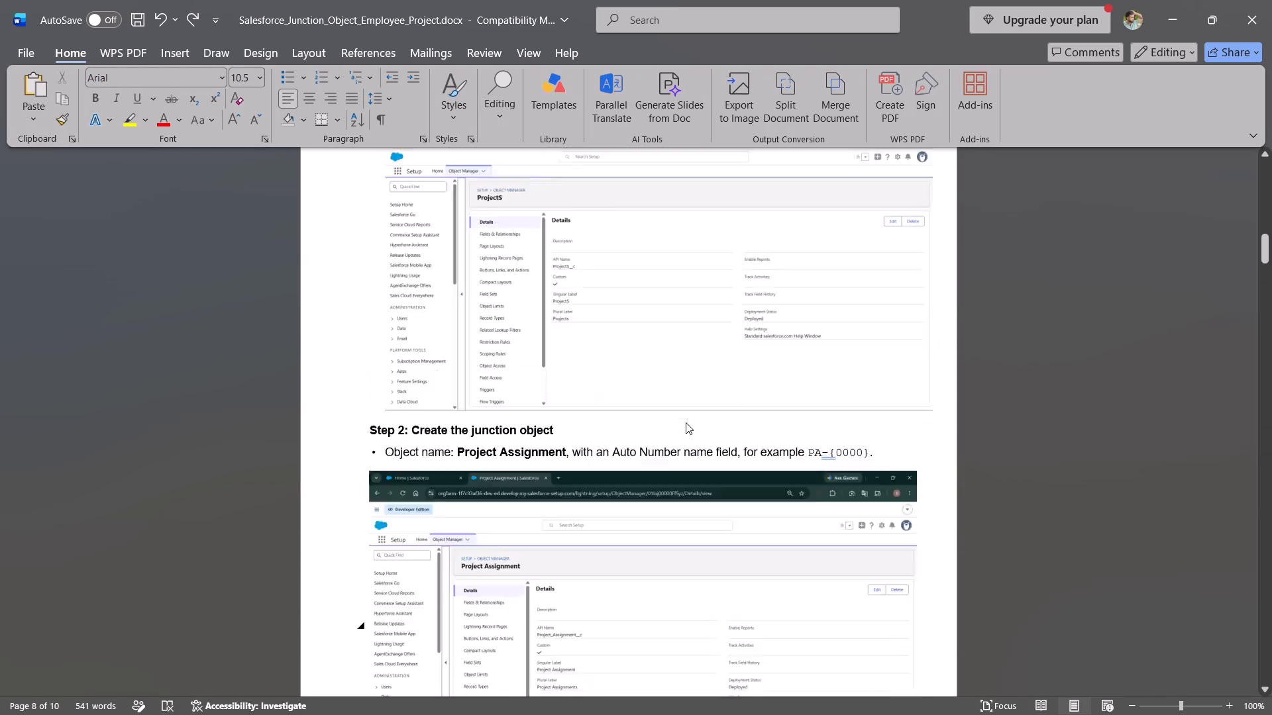
scroll(686, 422, up, 5)
scroll(643, 291, down, 2)
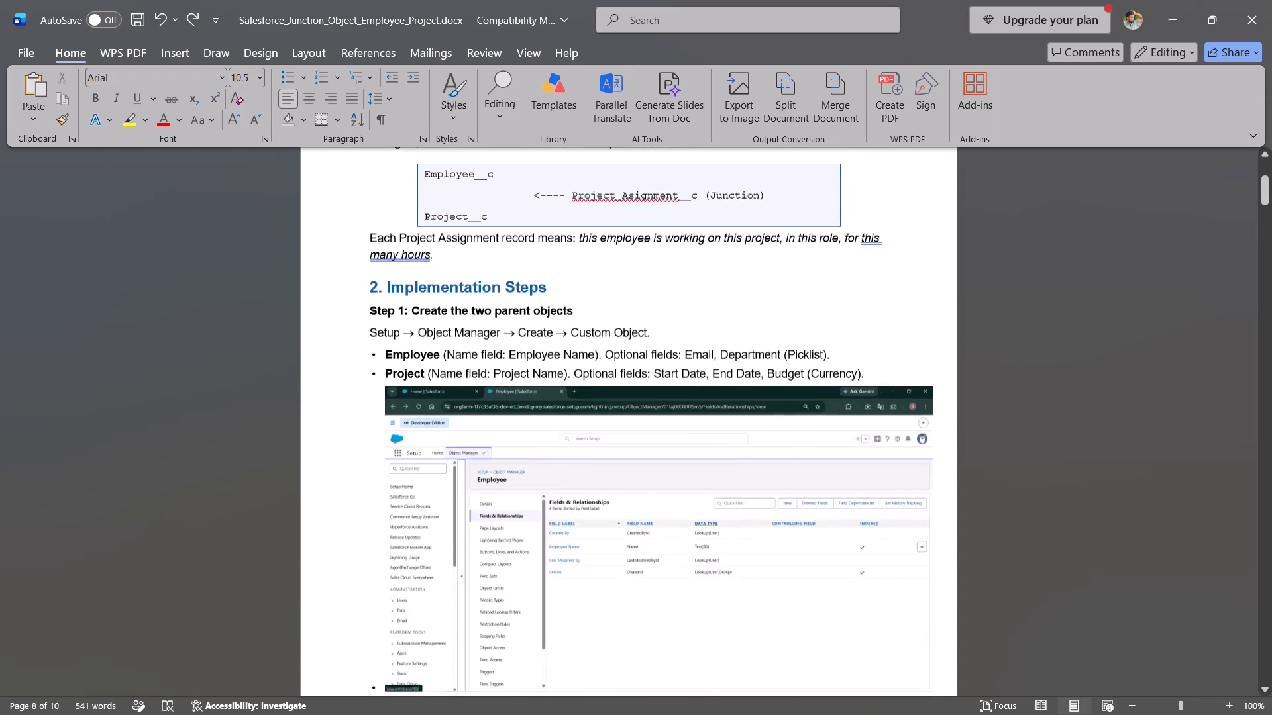
scroll(643, 291, up, 2)
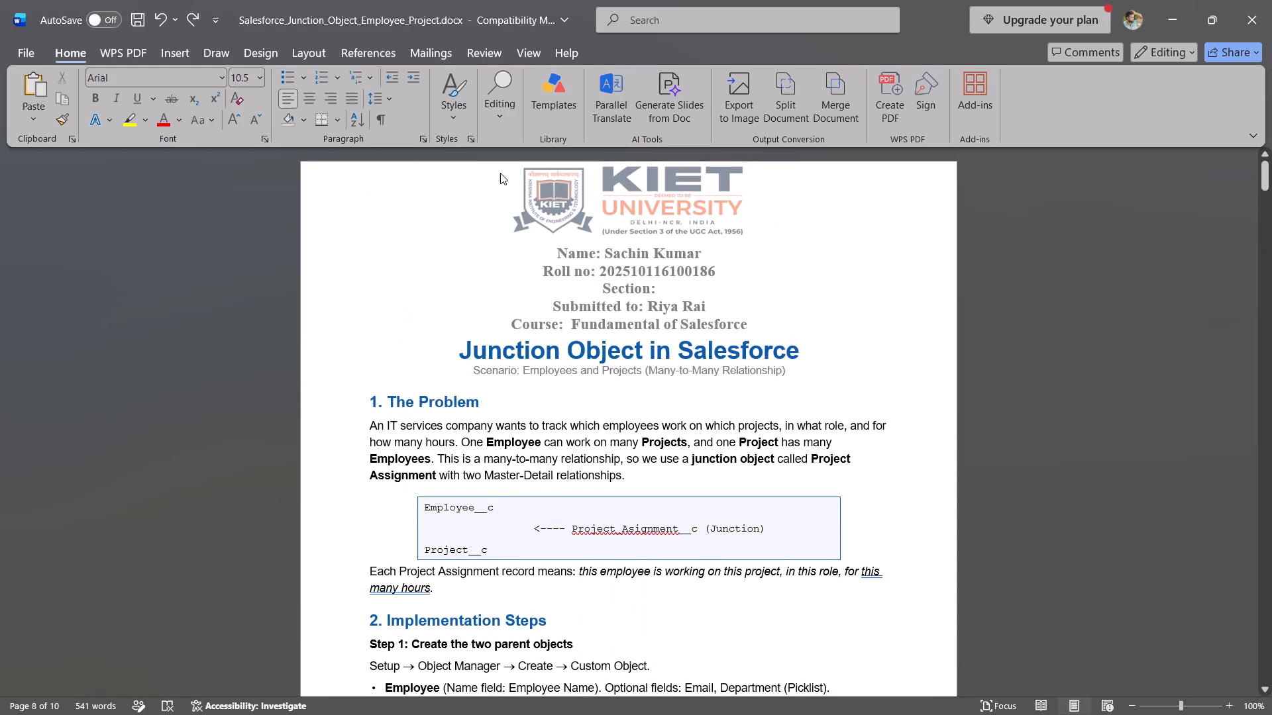
click(500, 173)
double_click(558, 205)
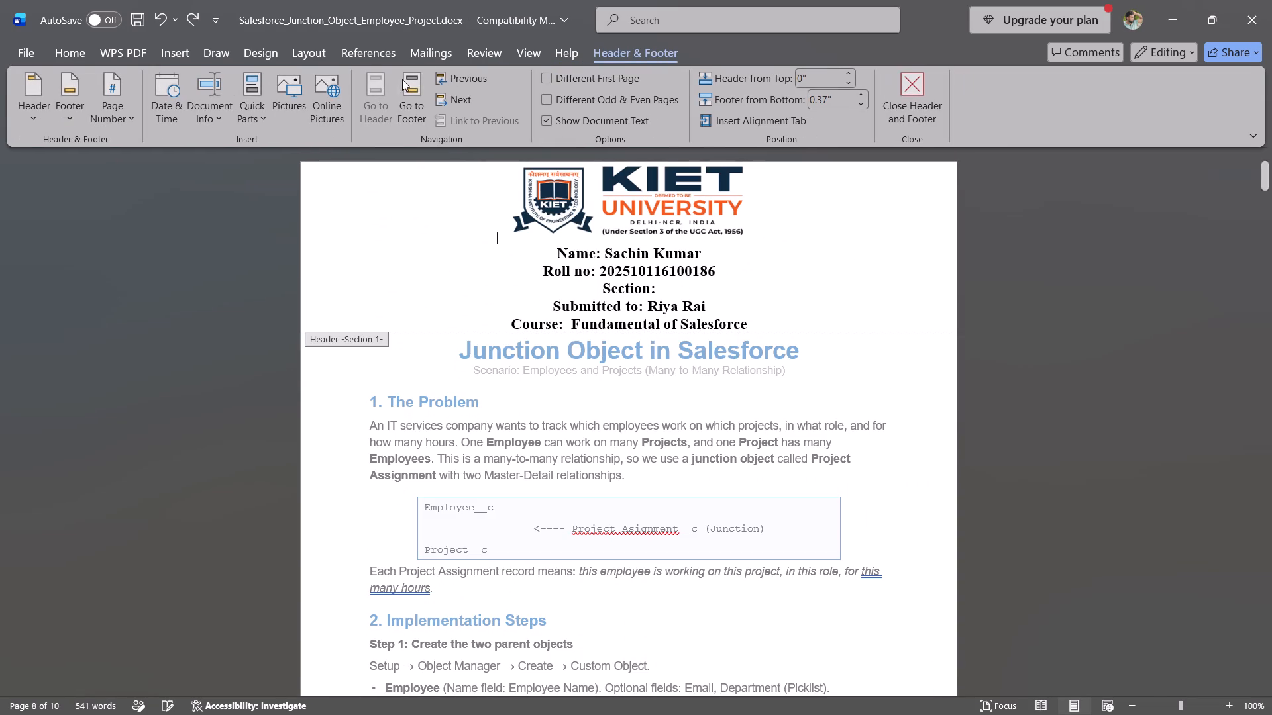
View the Section 2 header and its link to the previous section, and return to the Section 1 header.
click(466, 99)
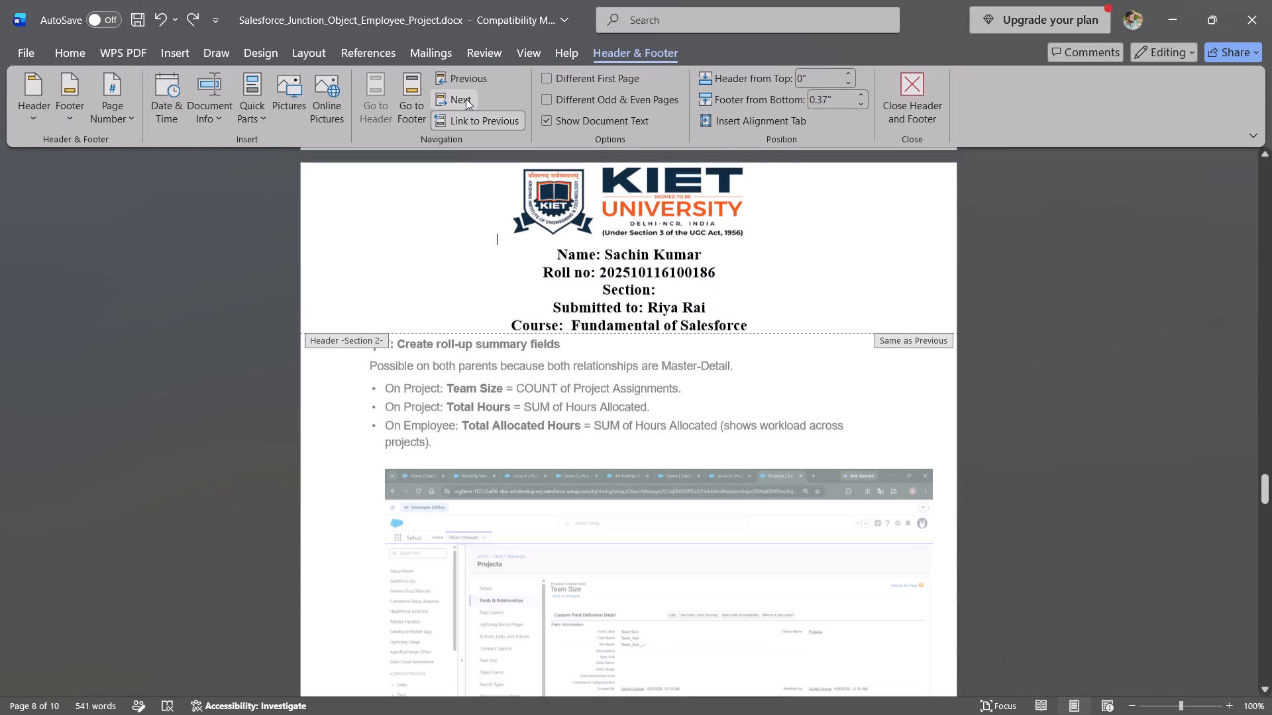
scroll(512, 194, up, 11)
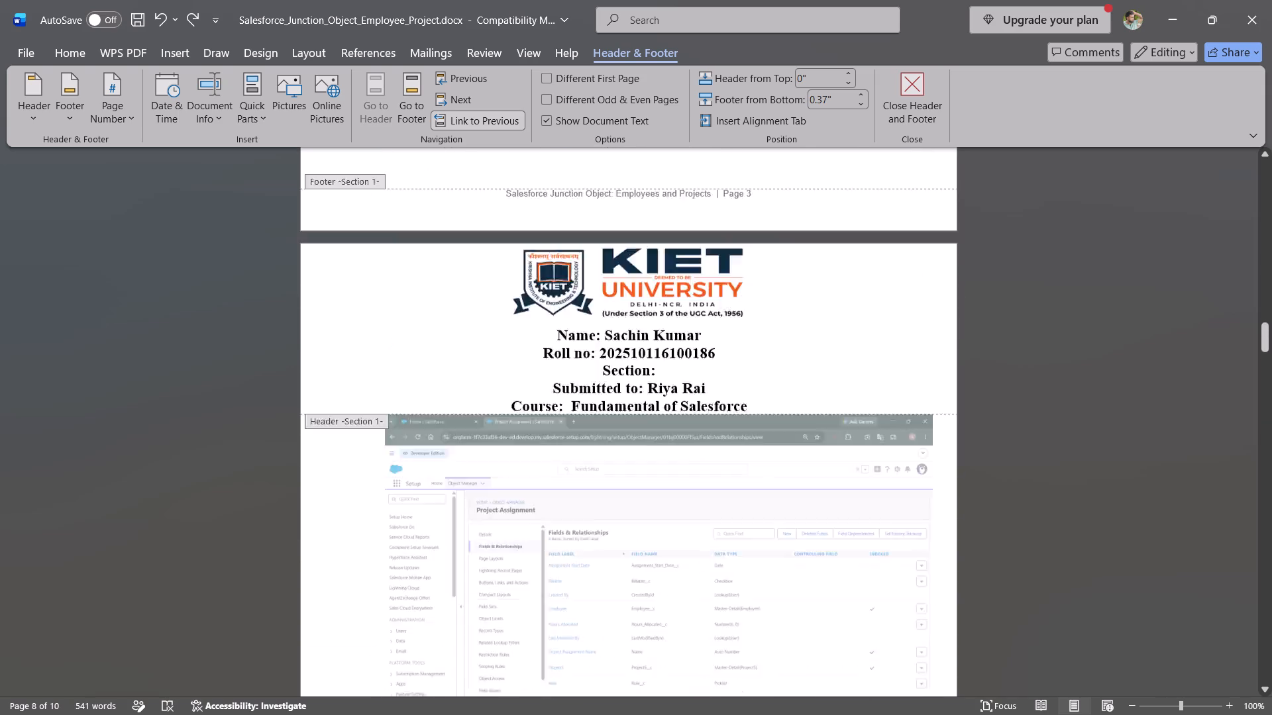
scroll(512, 194, up, 4)
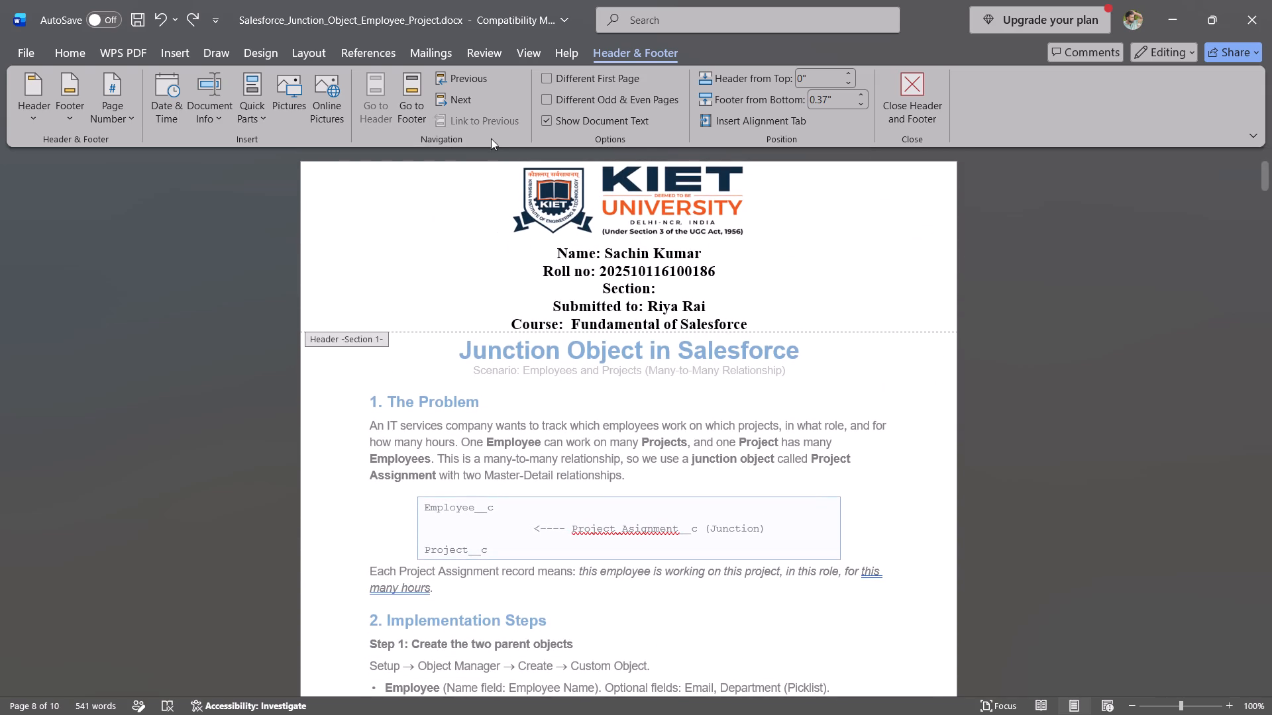
click(461, 71)
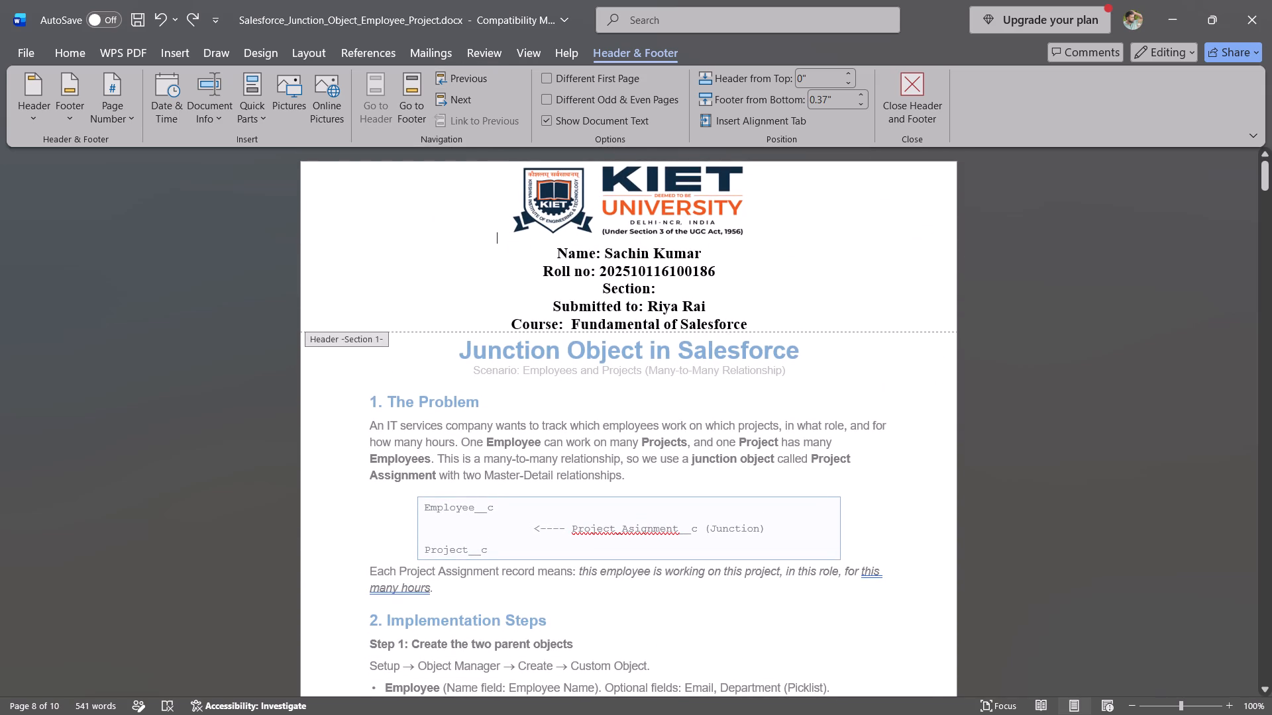
Turn on Different First Page for the Section 1 header and check the header on page 2.
click(547, 76)
scroll(621, 297, down, 1)
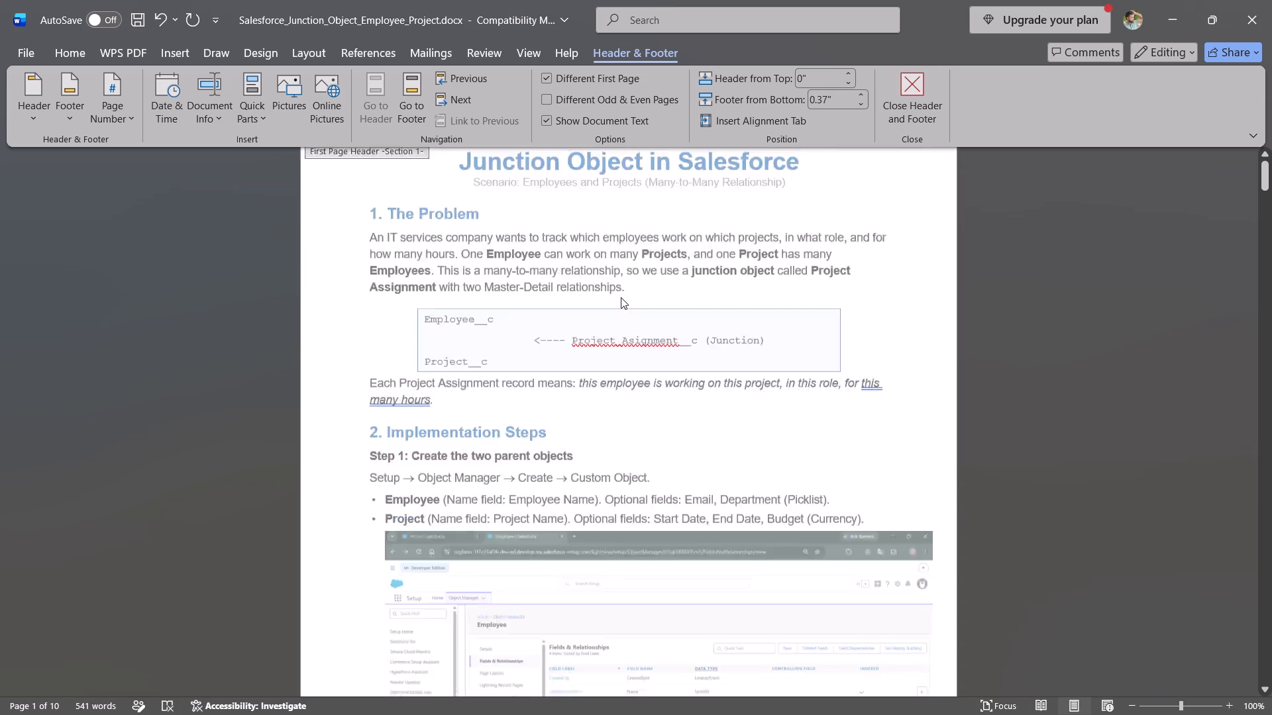
scroll(621, 297, down, 5)
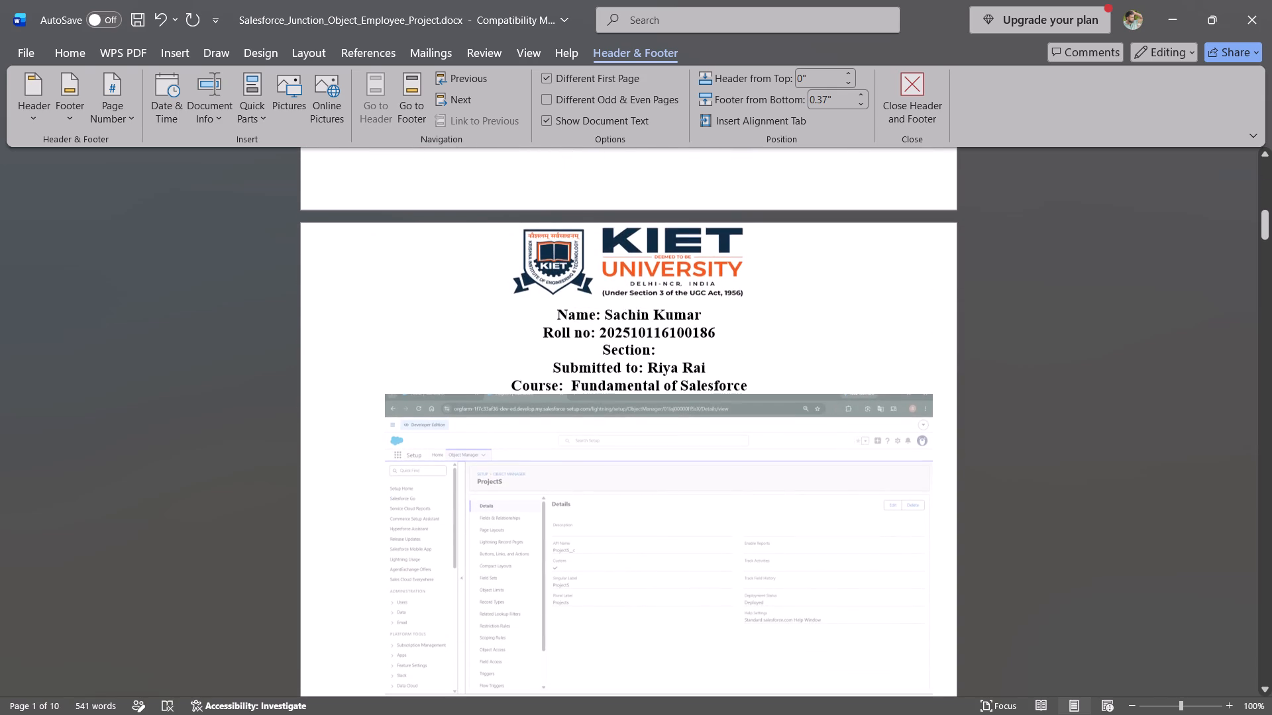
Undo Different First Page on the Section 1 header, keeping the header's full course line, Fundamental of Salesforce.
key(ctrl+z)
key(ctrl+z)
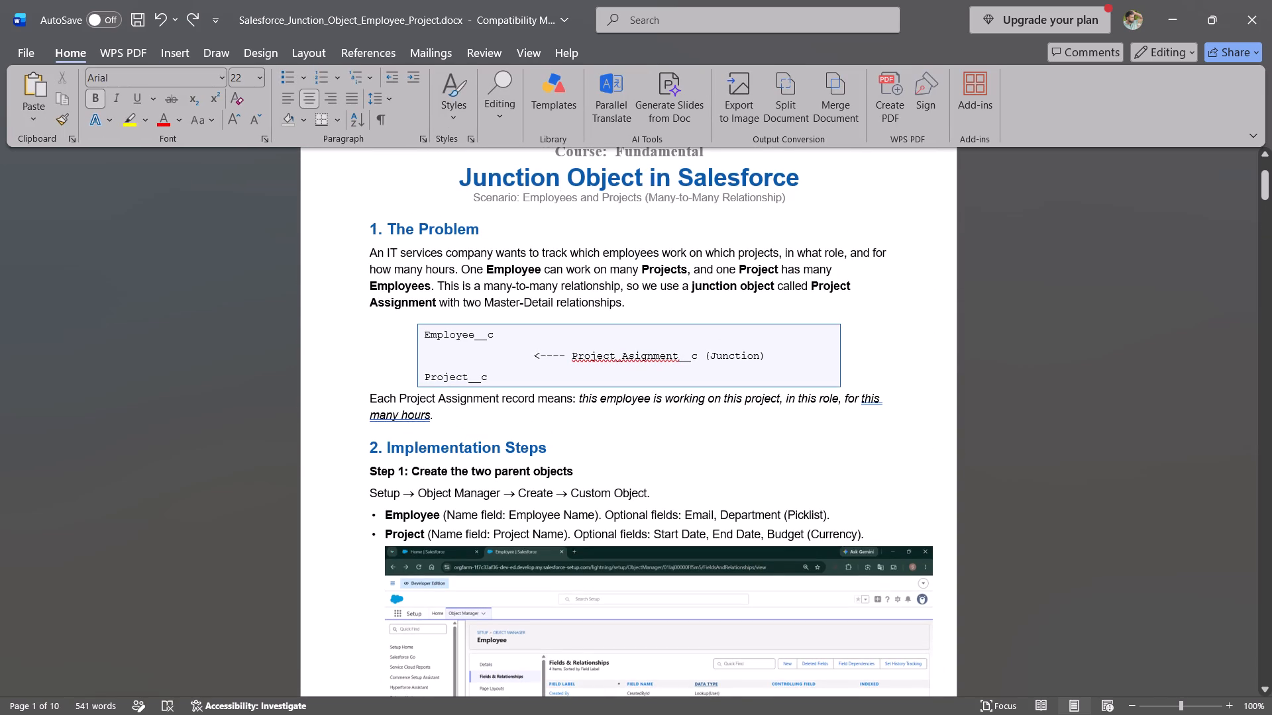
key(ctrl+z)
scroll(632, 349, up, 2)
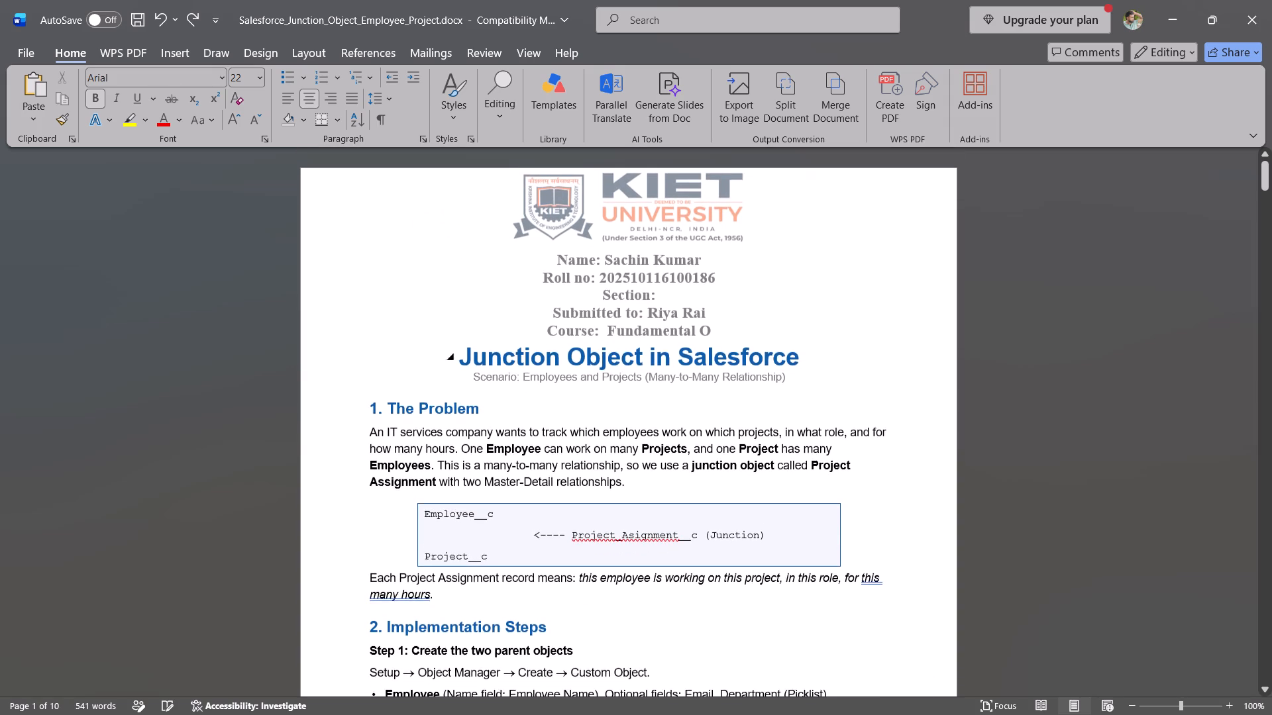
key(ctrl+y)
key(ctrl+y)
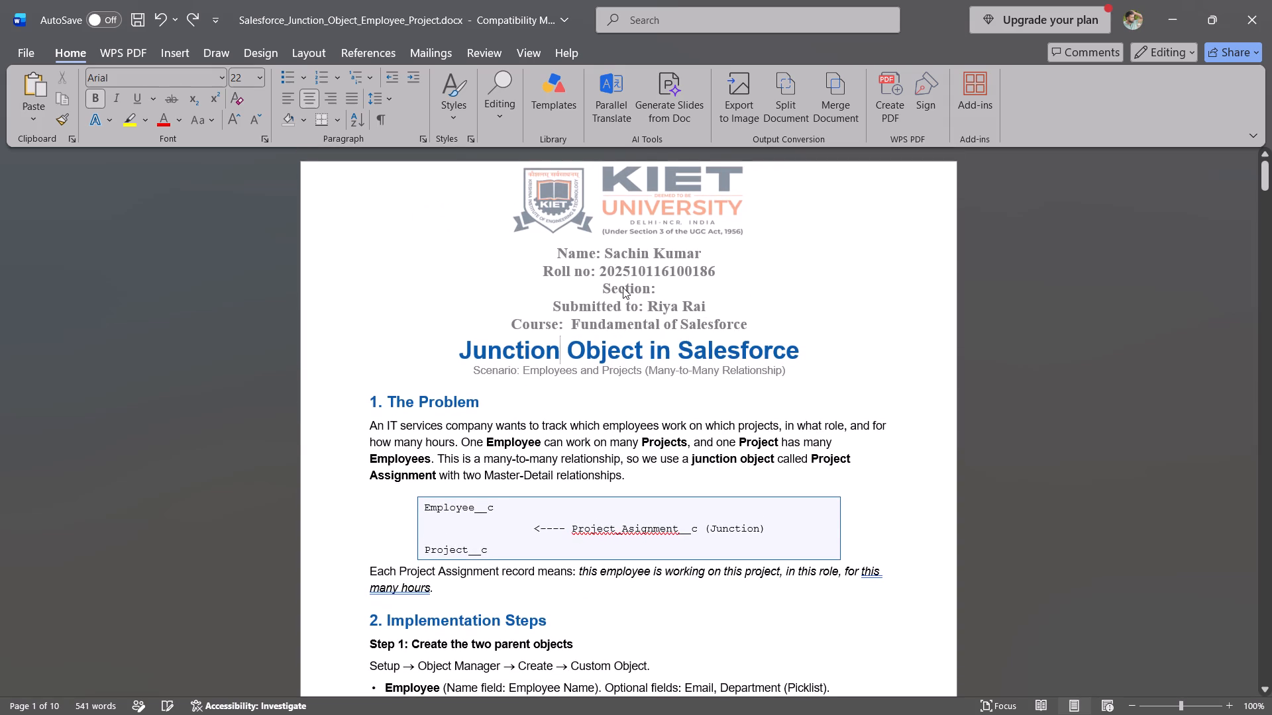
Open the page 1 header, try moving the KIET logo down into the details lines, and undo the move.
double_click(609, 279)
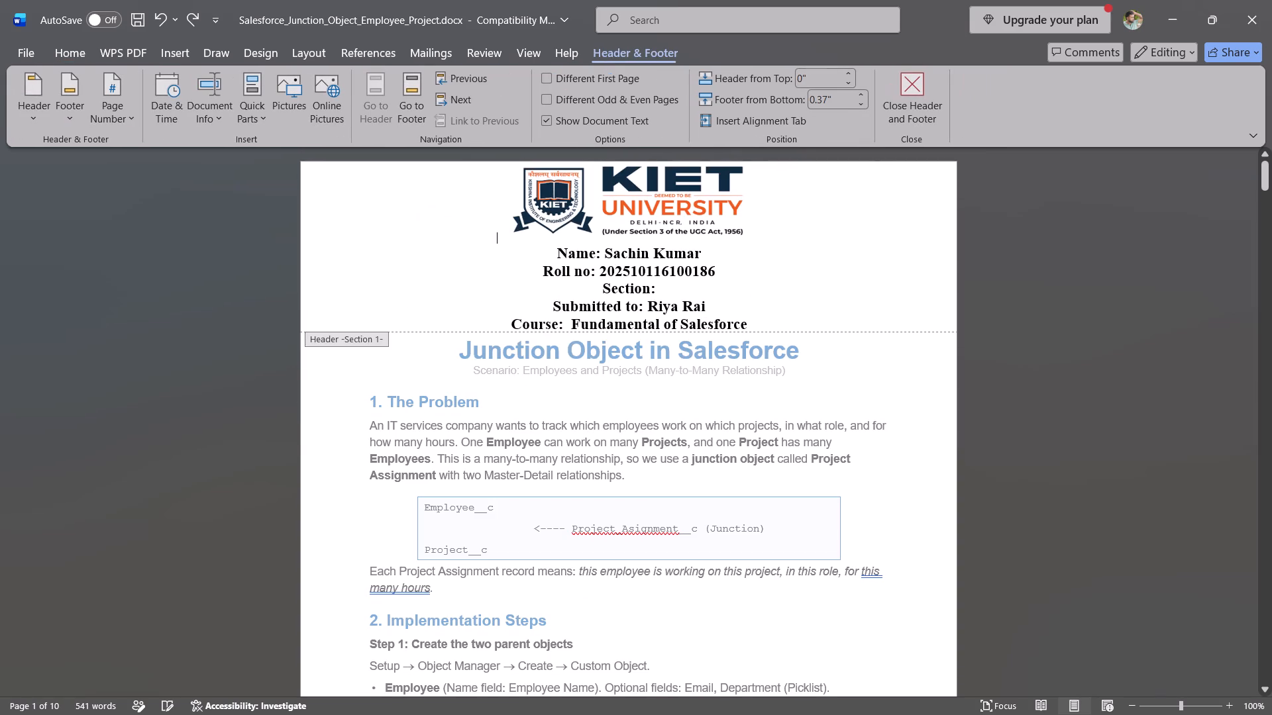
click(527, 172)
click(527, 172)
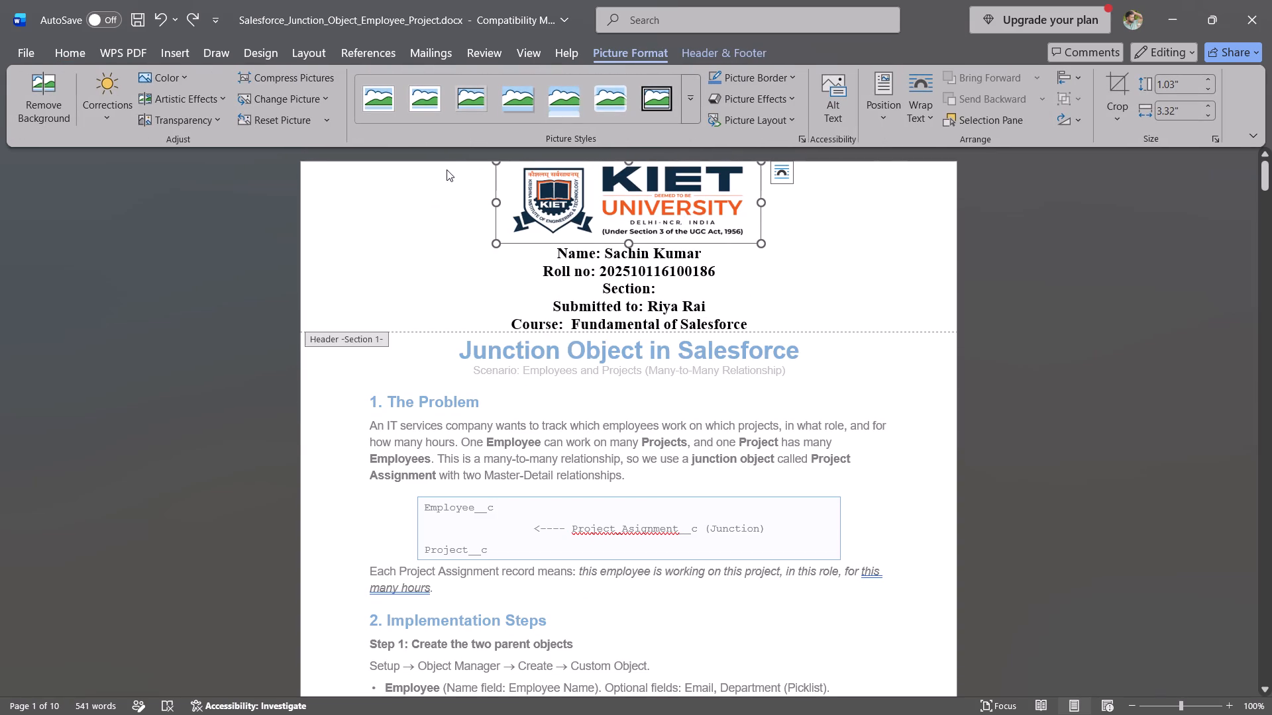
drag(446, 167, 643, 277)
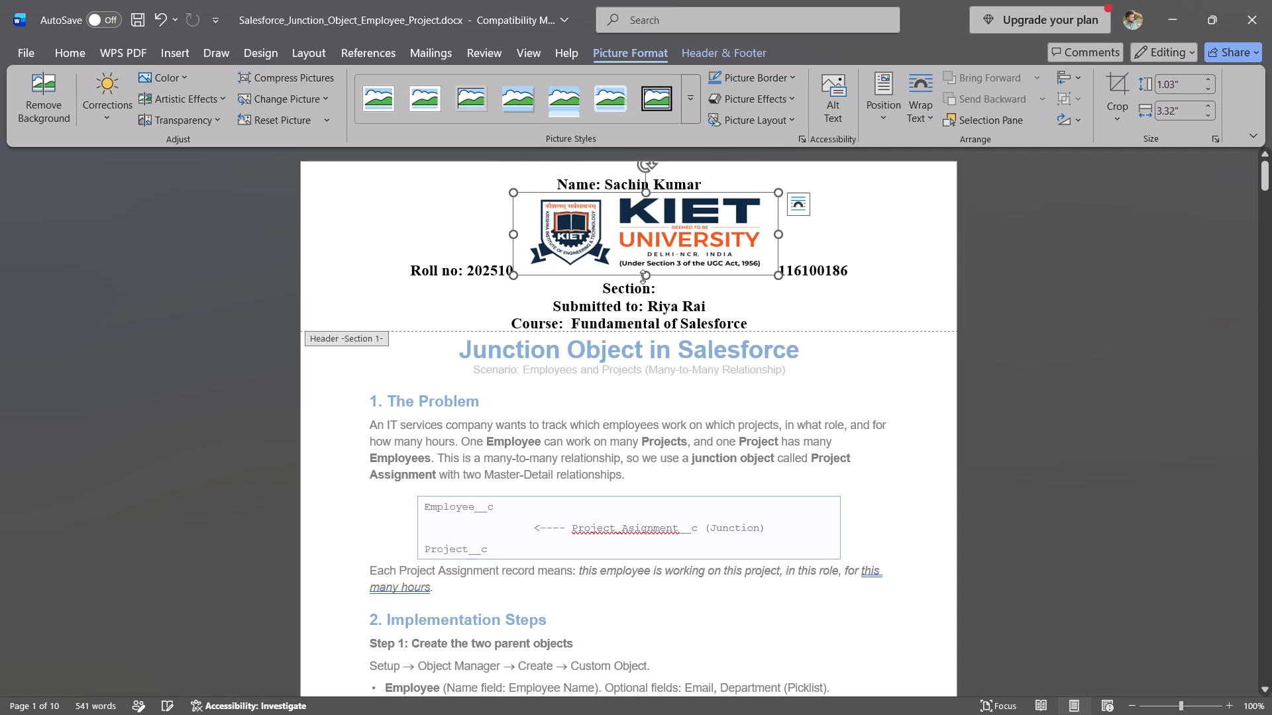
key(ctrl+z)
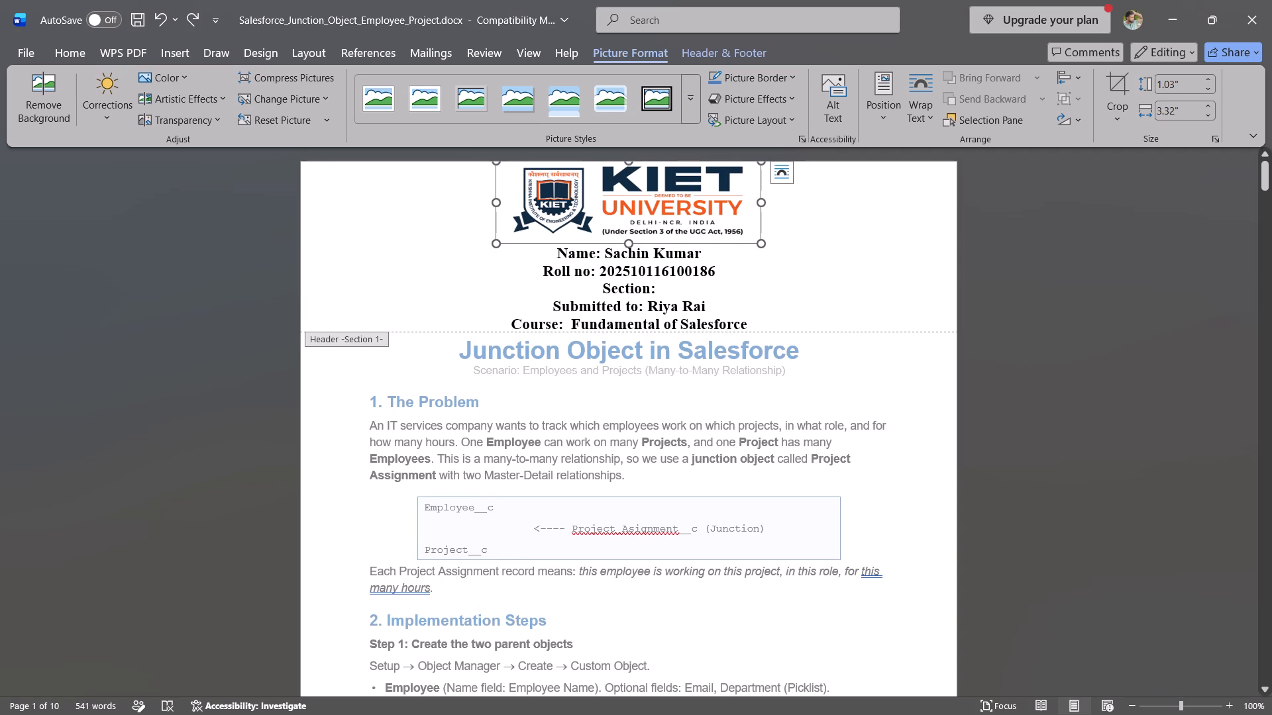
Cut the name, roll number, section, submitted-to and course lines from the Section 1 header.
scroll(559, 206, down, 6)
scroll(648, 410, down, 3)
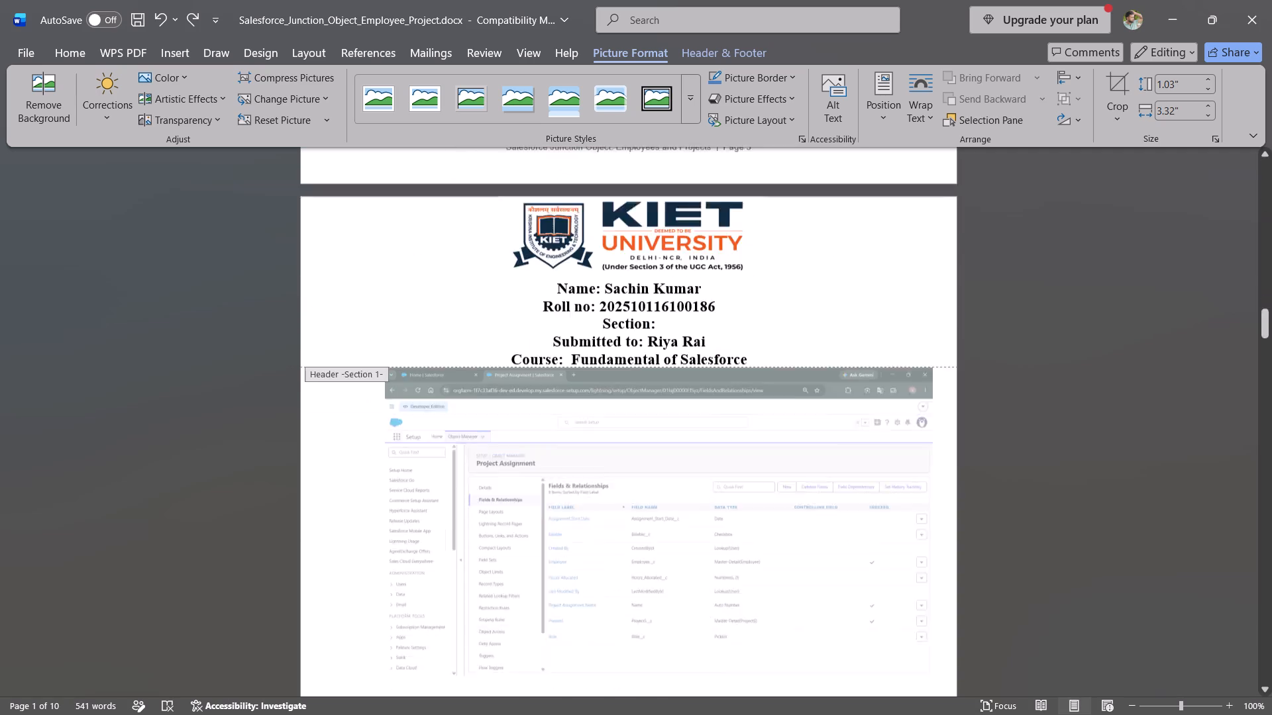
scroll(625, 333, up, 4)
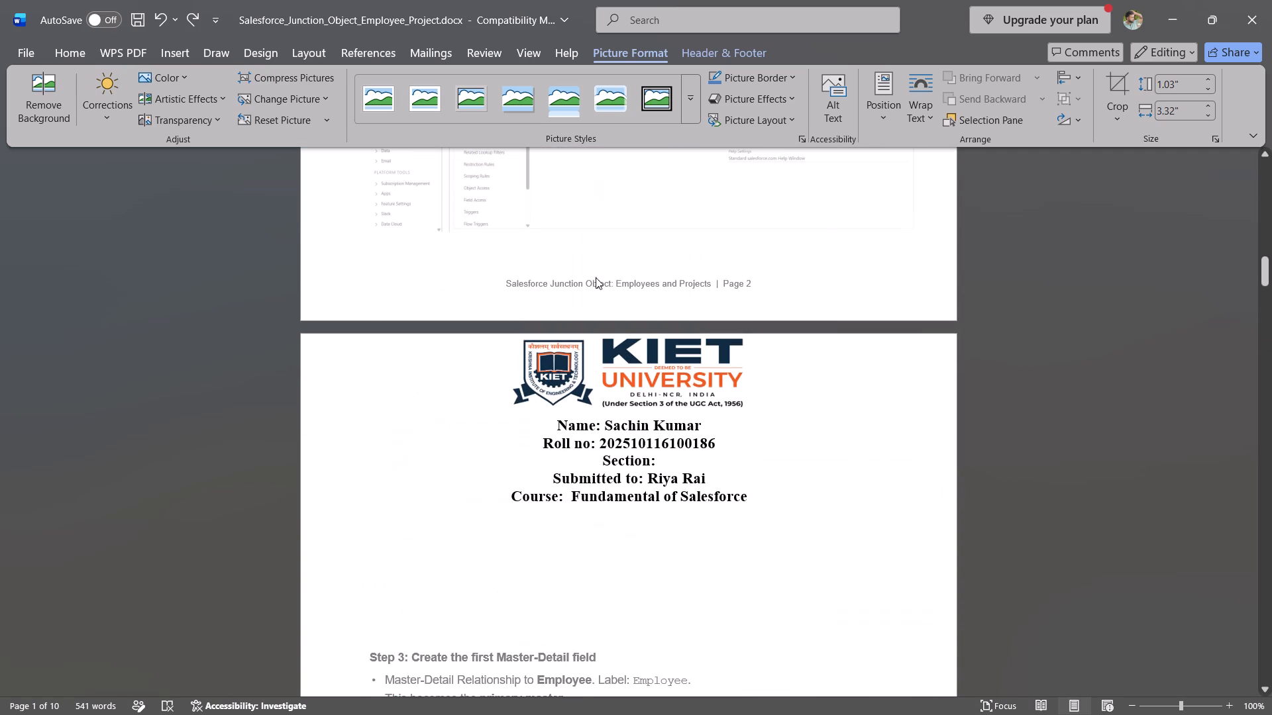
scroll(573, 397, up, 6)
scroll(587, 268, up, 14)
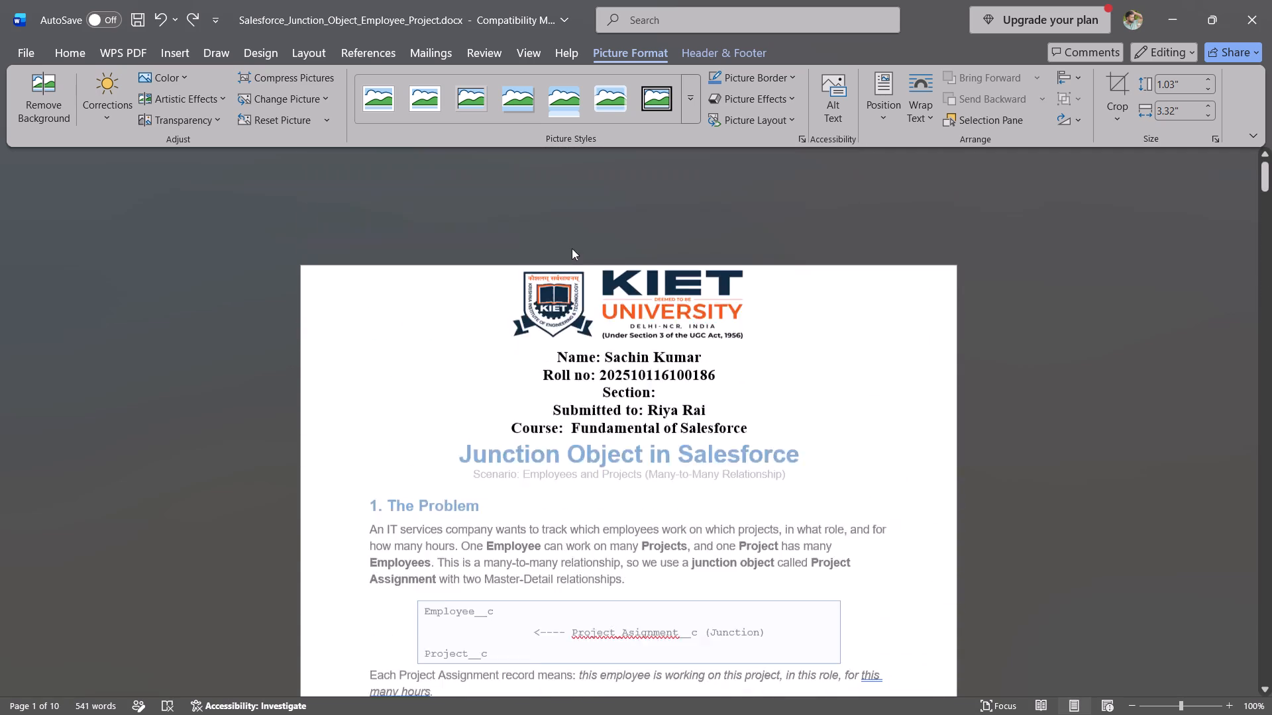
click(541, 198)
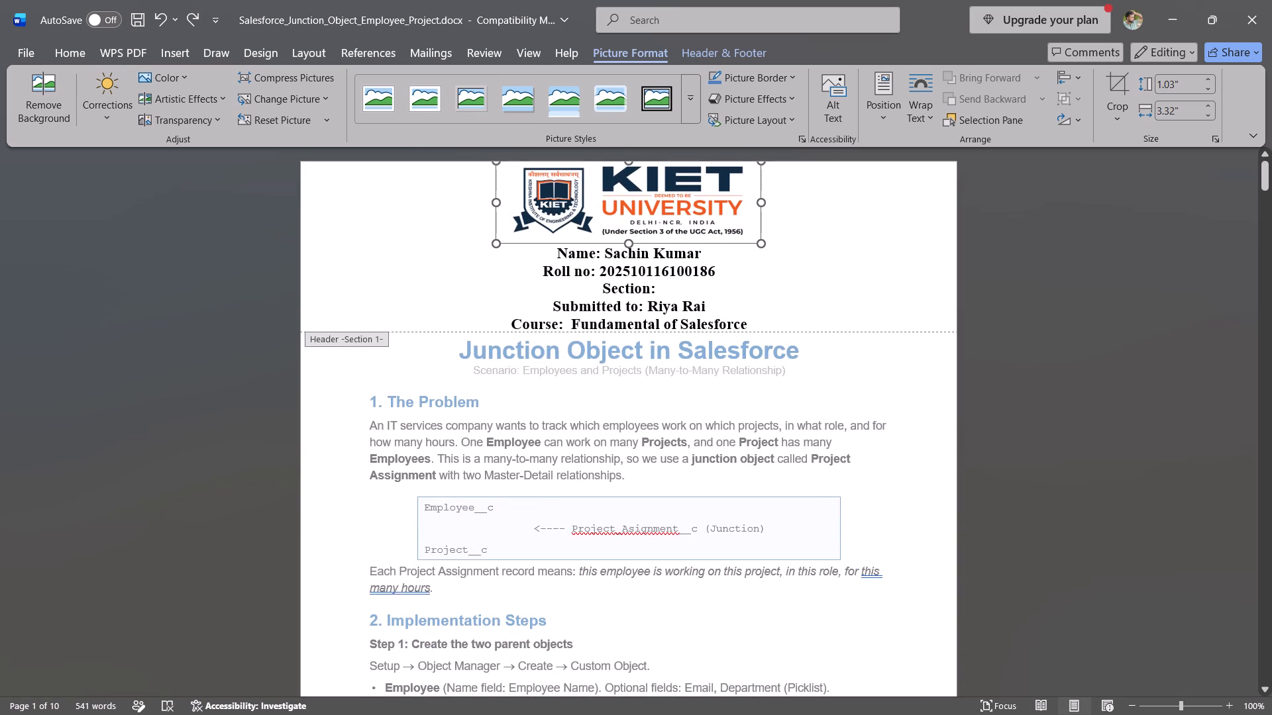
drag(556, 250, 741, 336)
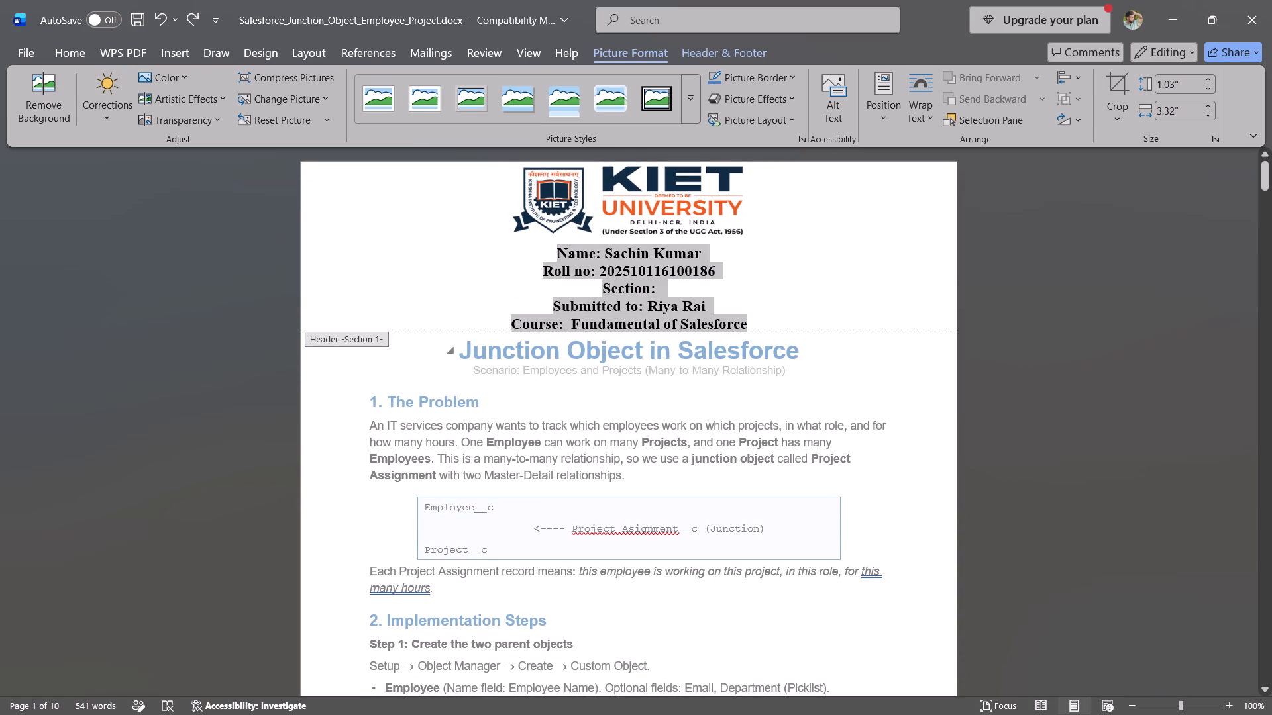
drag(741, 336, 742, 334)
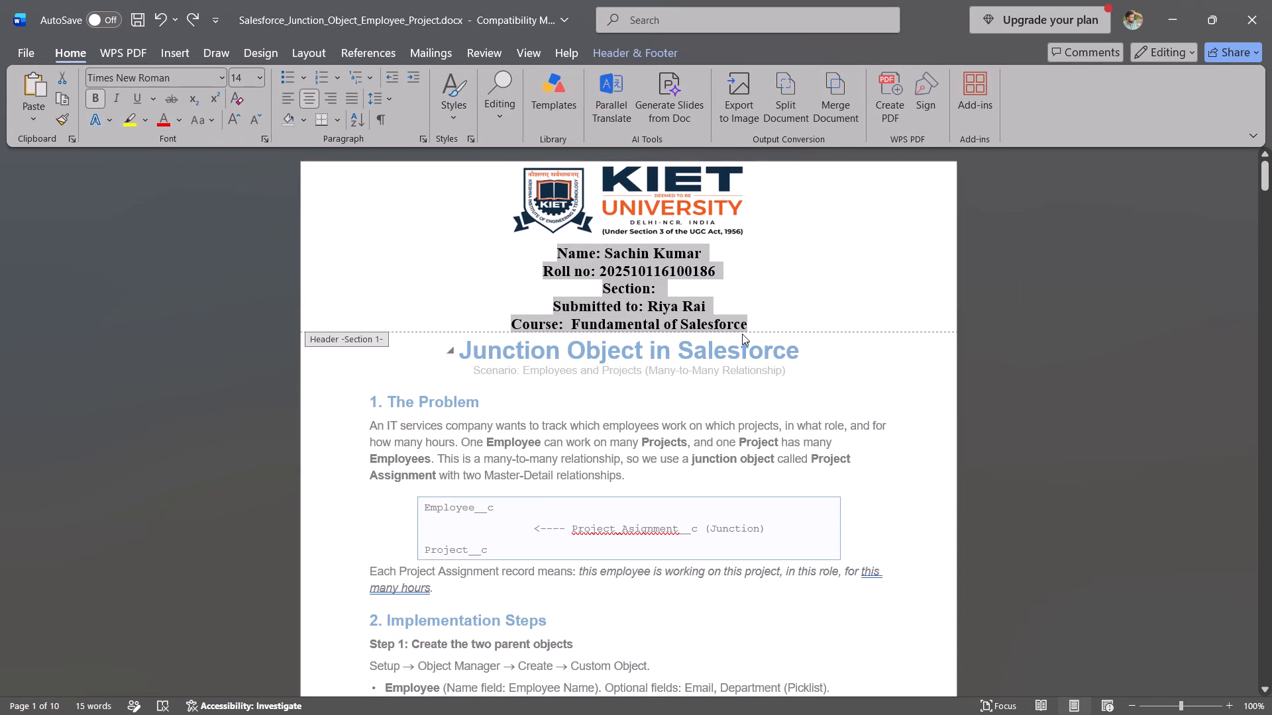
key(ctrl+x)
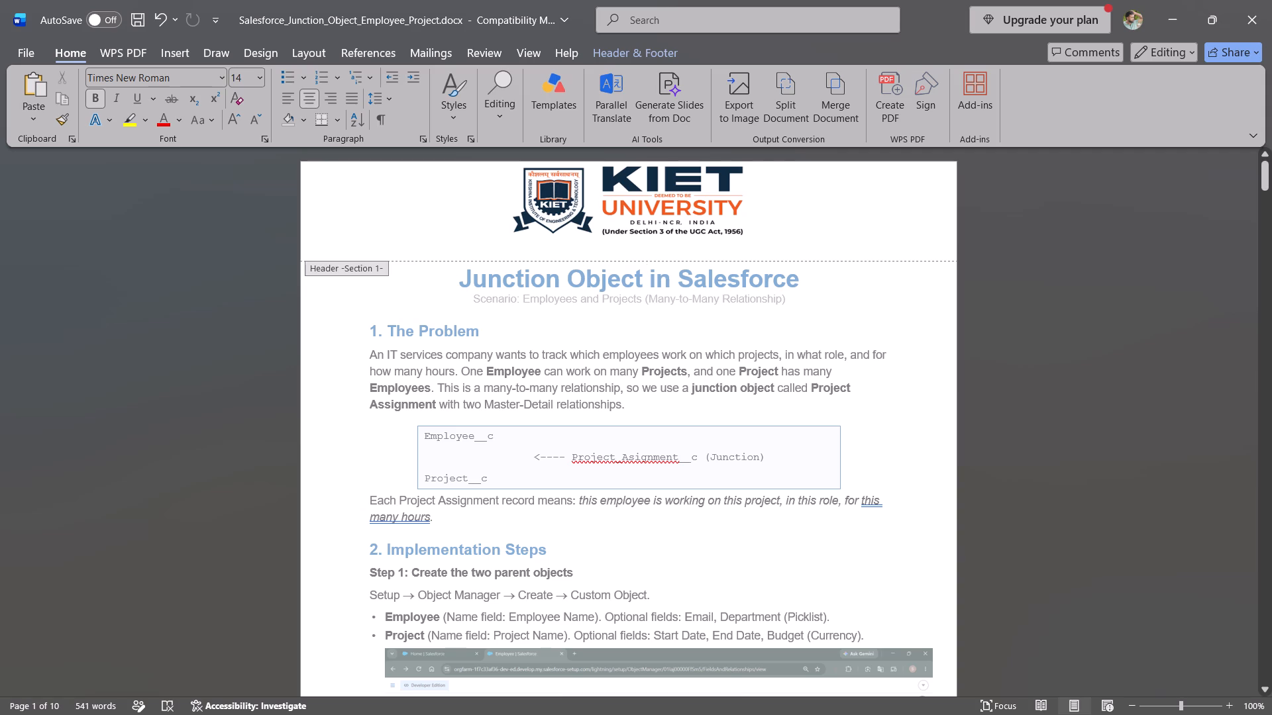
Delete the KIET University logo from the Section 1 header and return to the document body.
click(598, 216)
key(BackSpace)
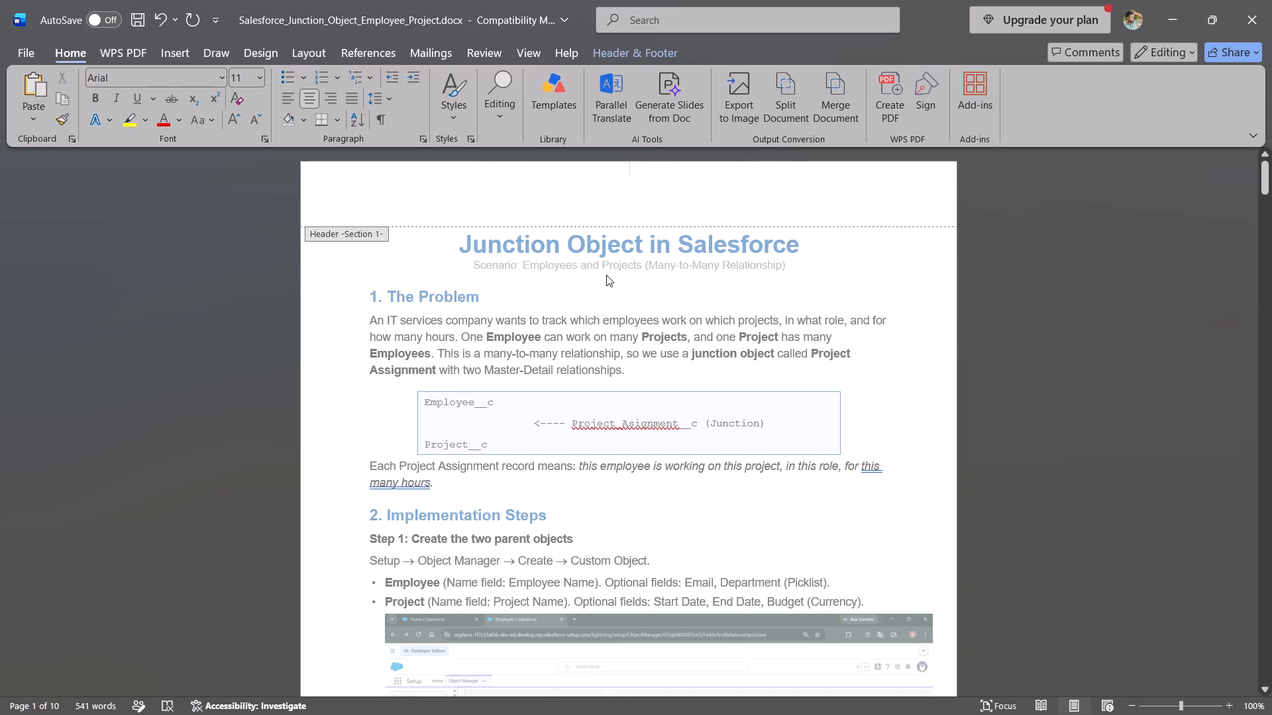
double_click(609, 264)
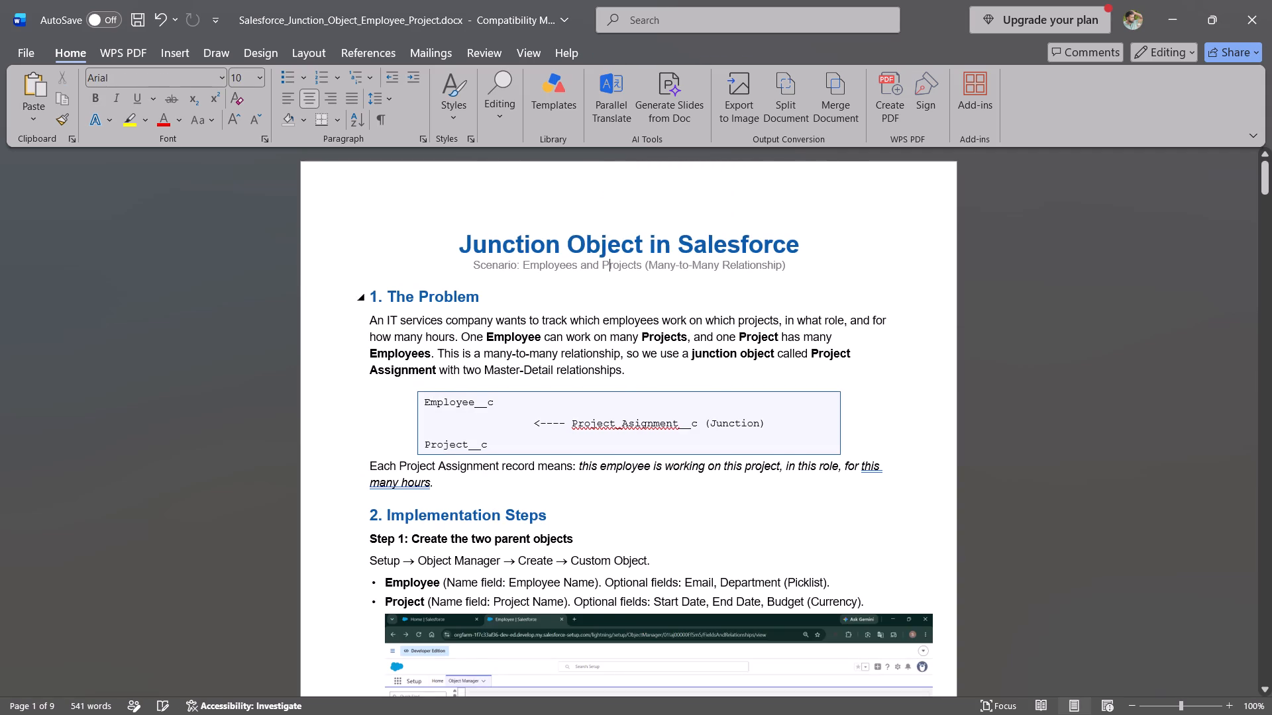
Examine the tops of the document's pages for remaining header content.
scroll(597, 371, down, 10)
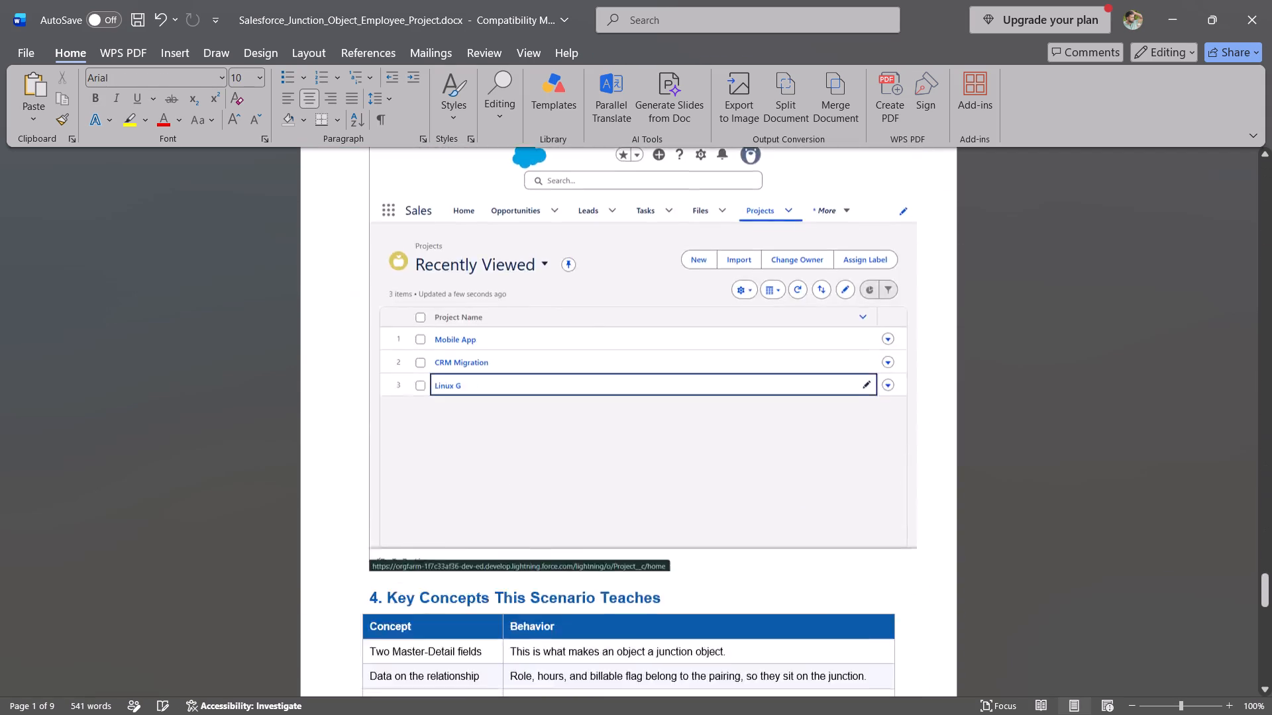
scroll(597, 371, up, 12)
scroll(599, 229, up, 9)
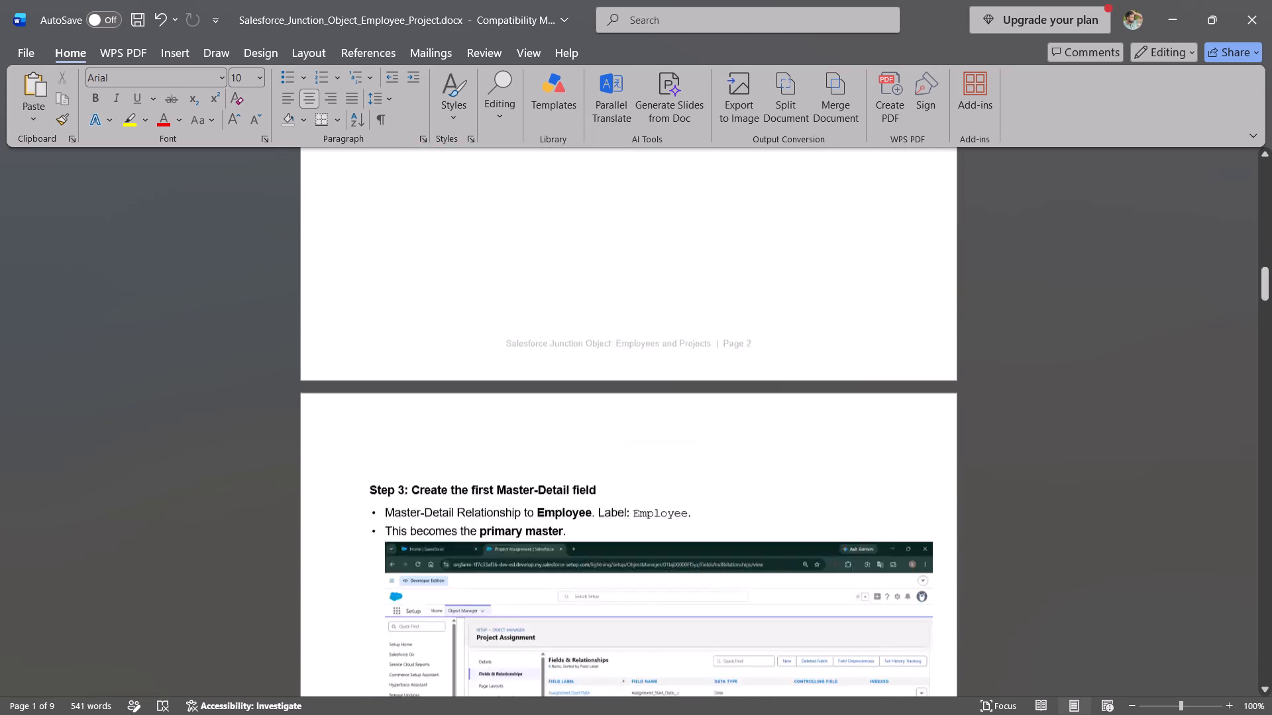
scroll(588, 177, up, 10)
scroll(570, 284, up, 4)
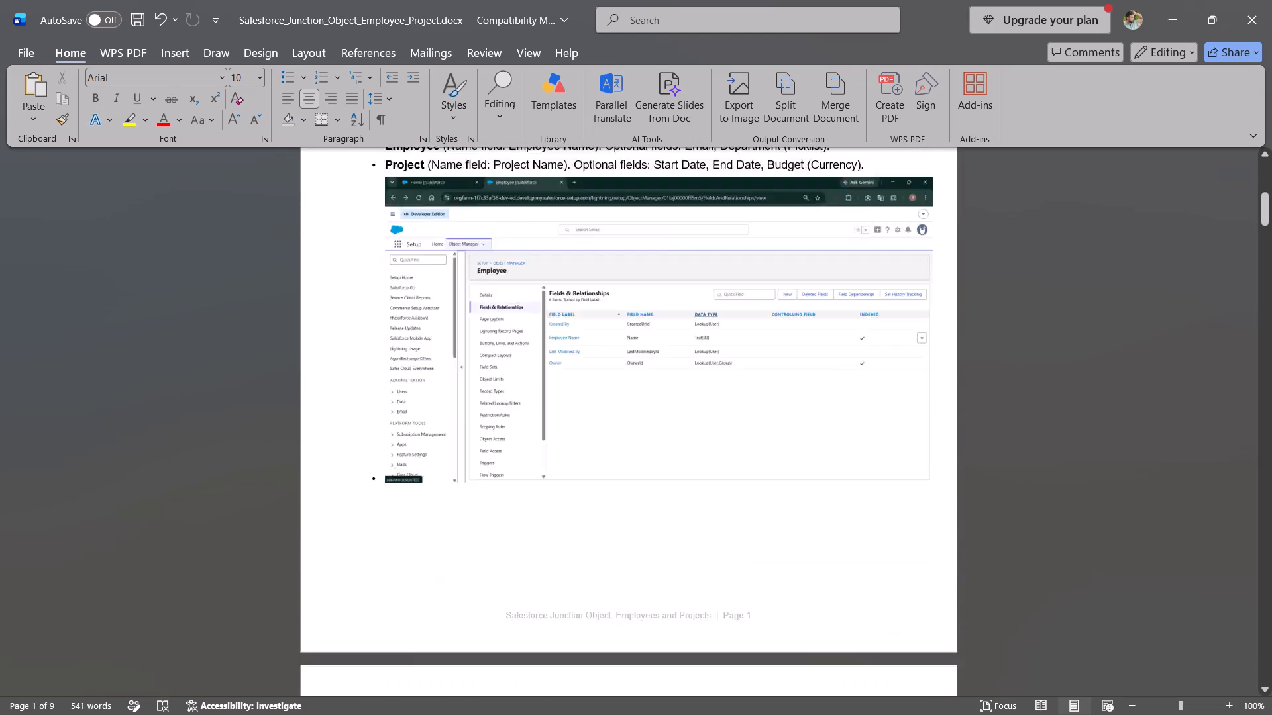
scroll(570, 284, up, 4)
Open the page 1 header and turn on Different First Page for Section 1.
double_click(570, 206)
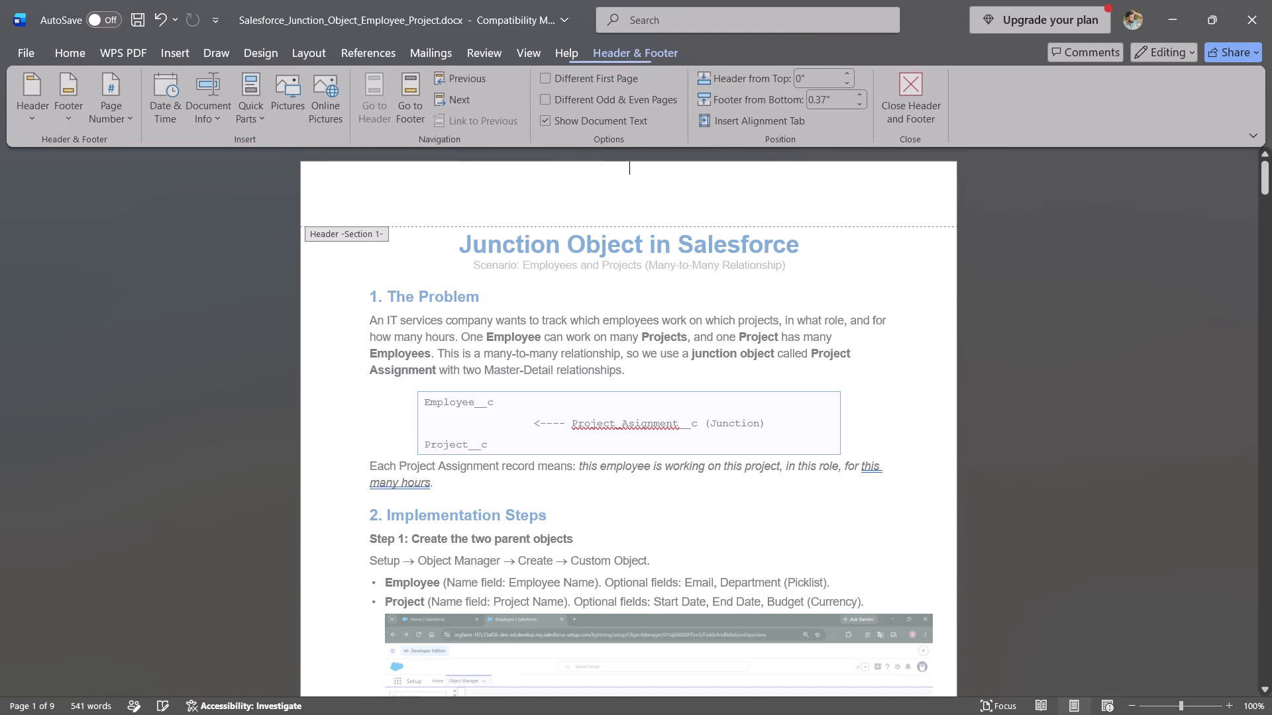
click(549, 74)
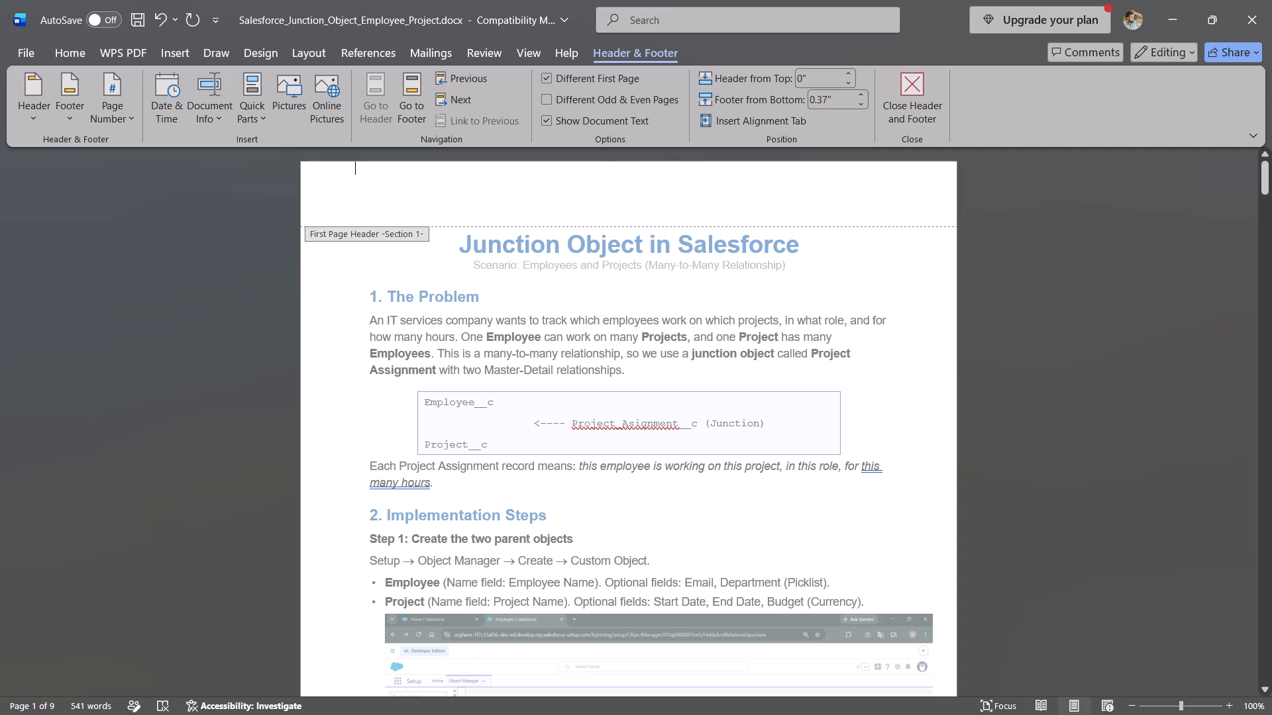
Paste the KIET University logo from the clipboard history into the Section 1 first page header.
key(super+v)
click(469, 401)
key(ctrl+v)
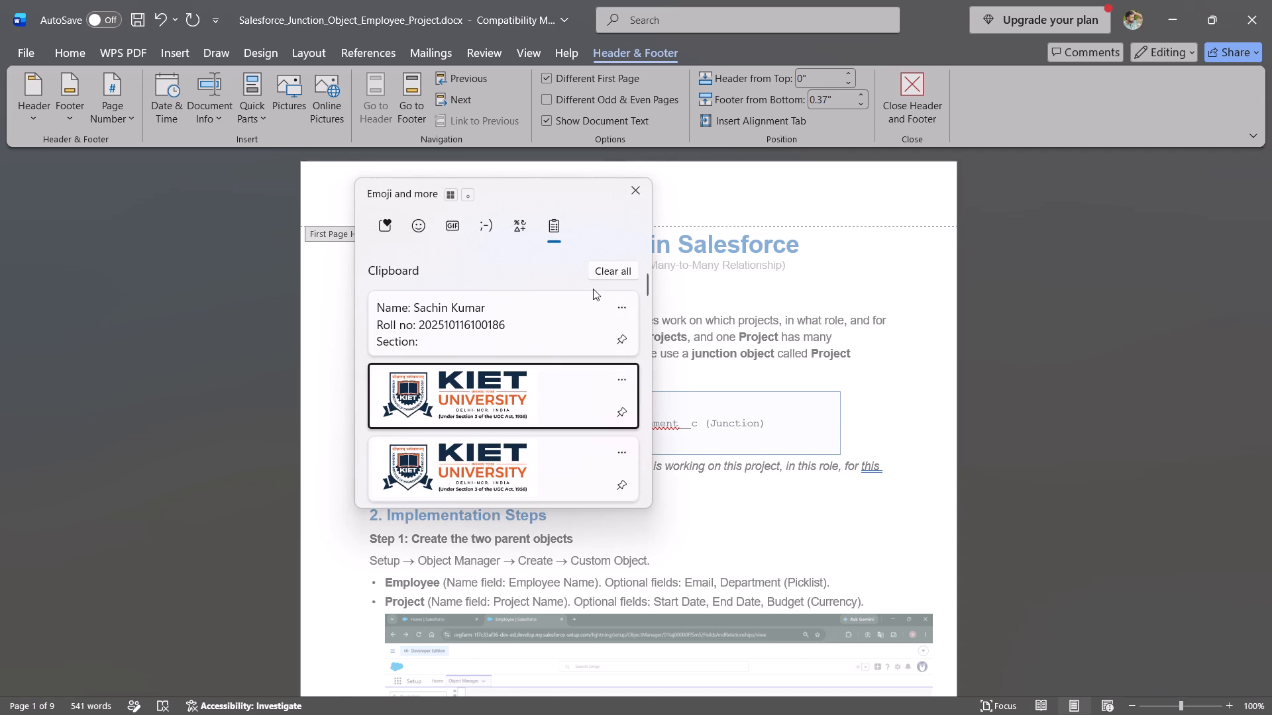
click(747, 286)
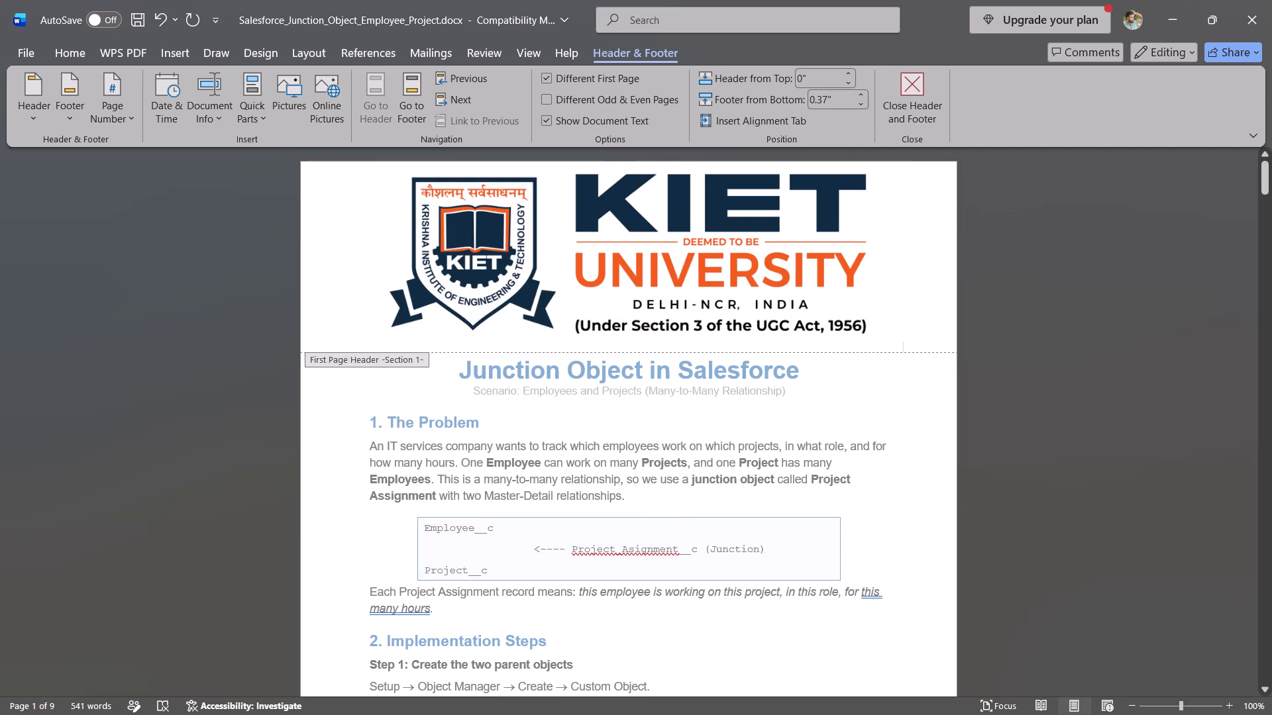
Reduce the height and width of the pasted KIET logo so it sits compactly within the first page header.
drag(625, 352, 649, 220)
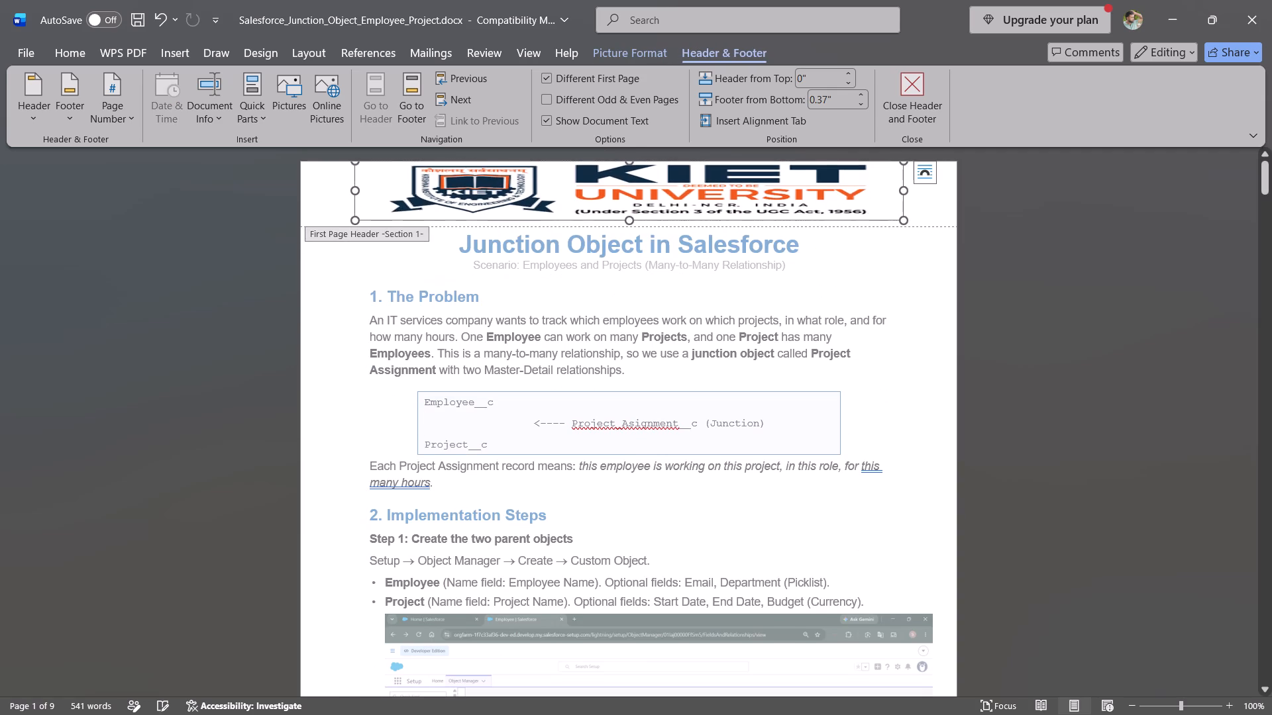
drag(356, 187, 523, 201)
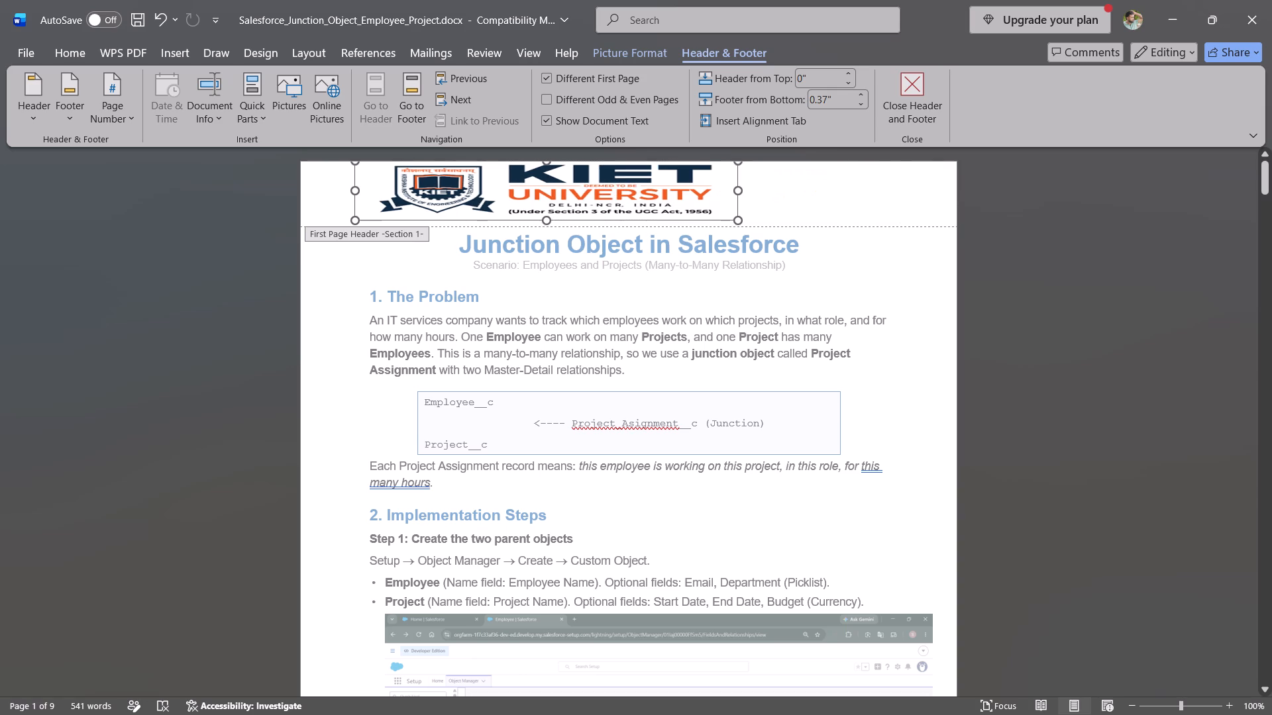
drag(523, 201, 524, 201)
drag(352, 190, 393, 191)
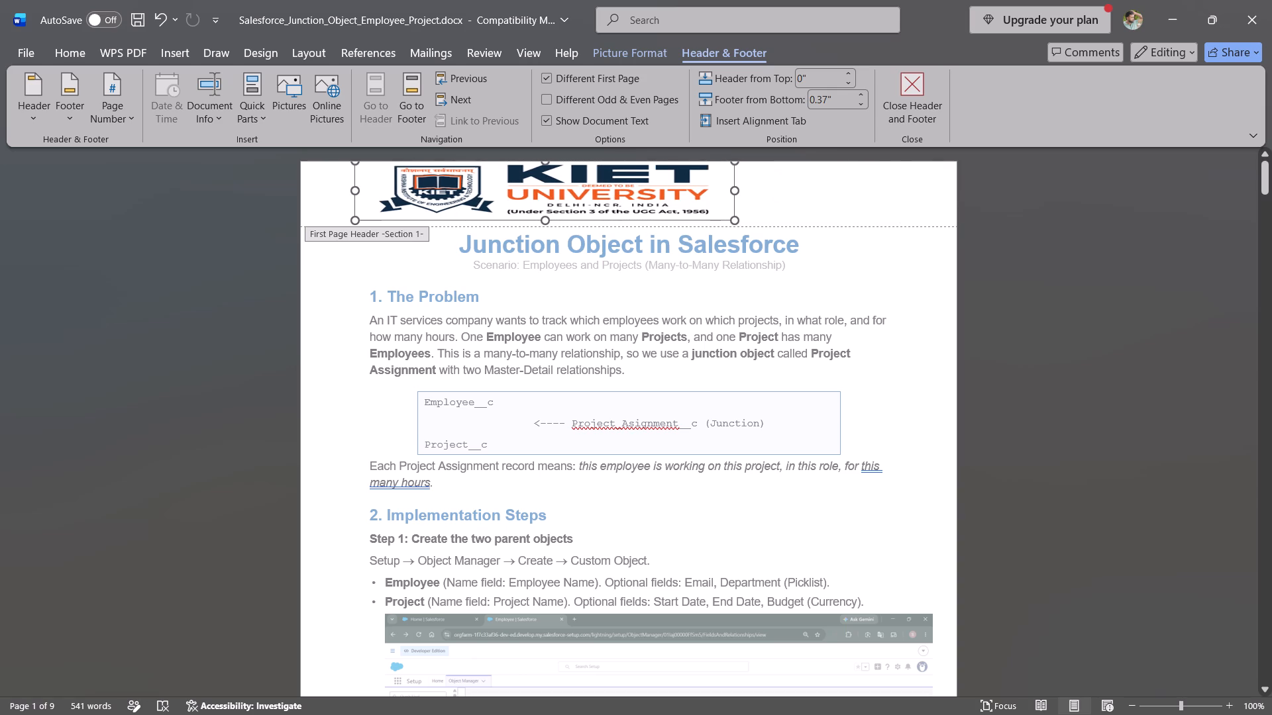
drag(393, 191, 394, 191)
drag(526, 216, 526, 220)
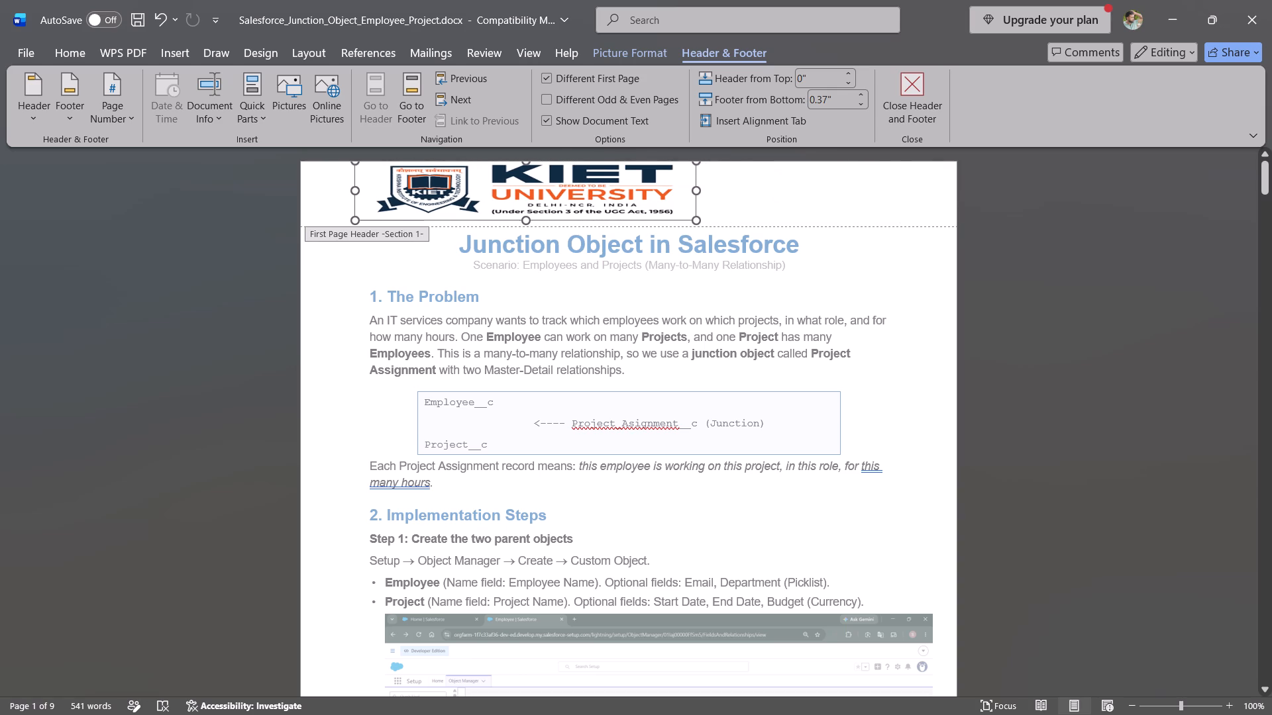
drag(526, 220, 525, 226)
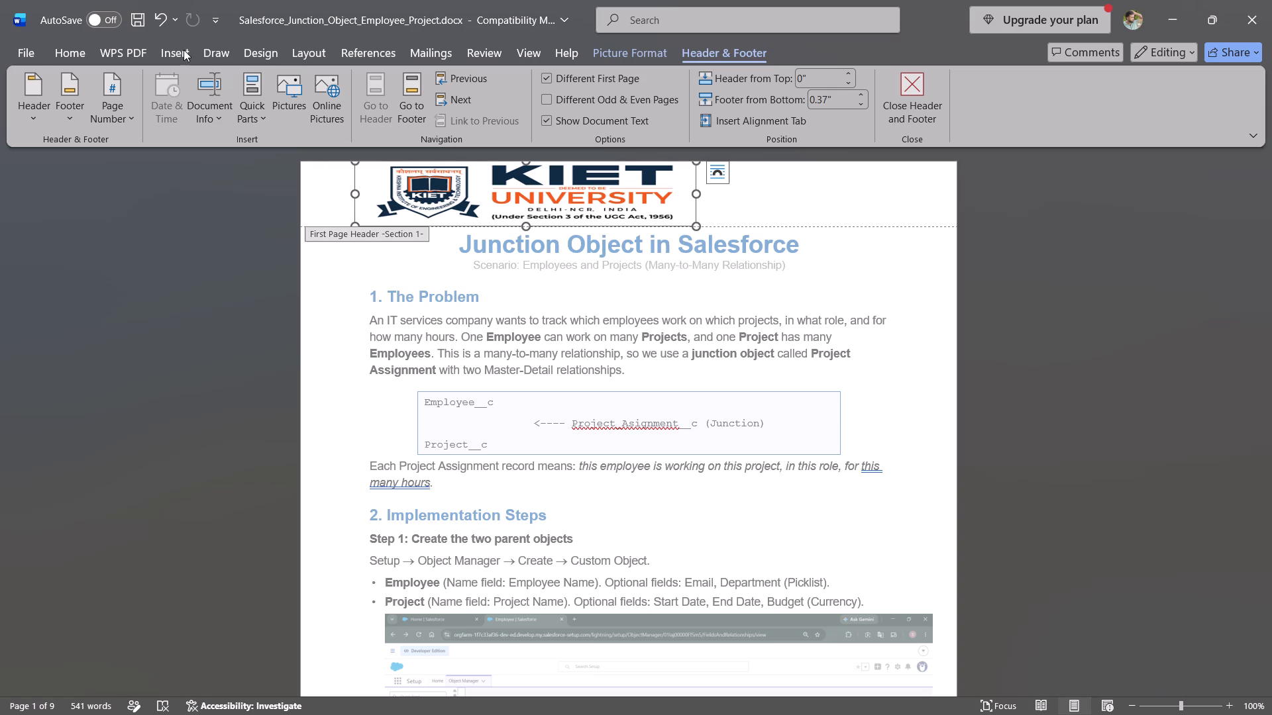
Center the KIET logo horizontally in the first page header.
click(68, 54)
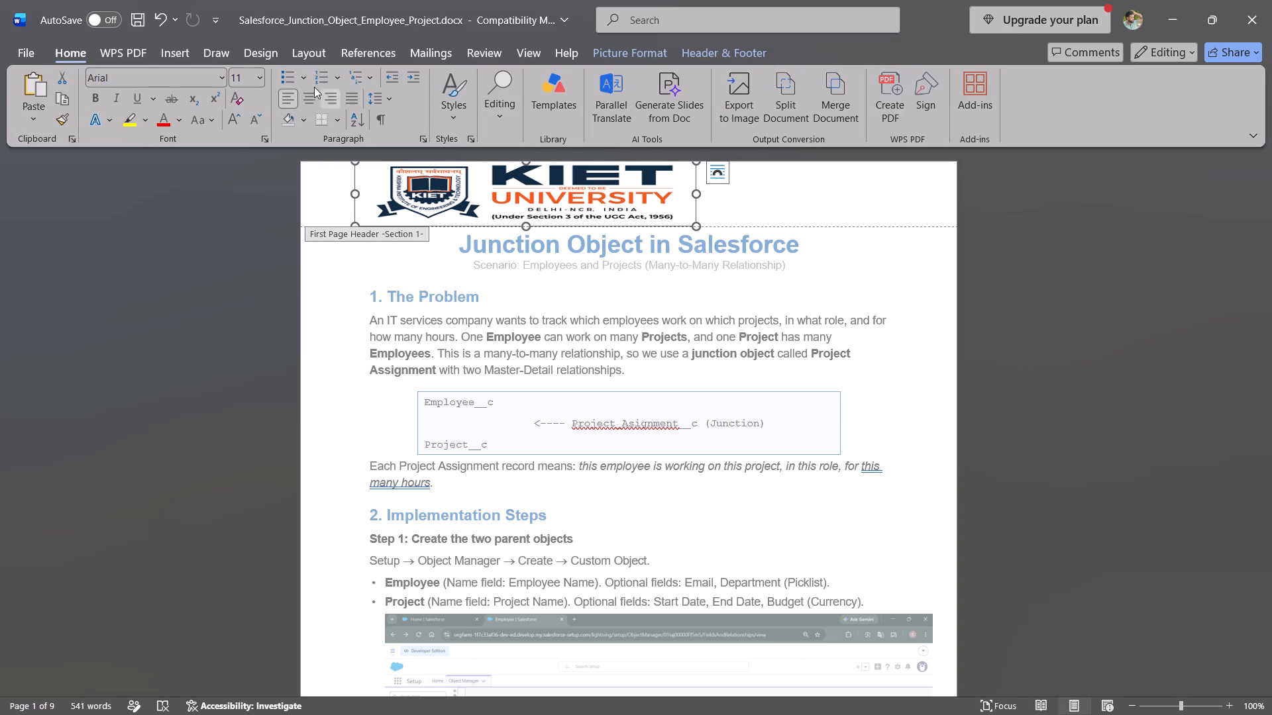
drag(313, 79, 312, 92)
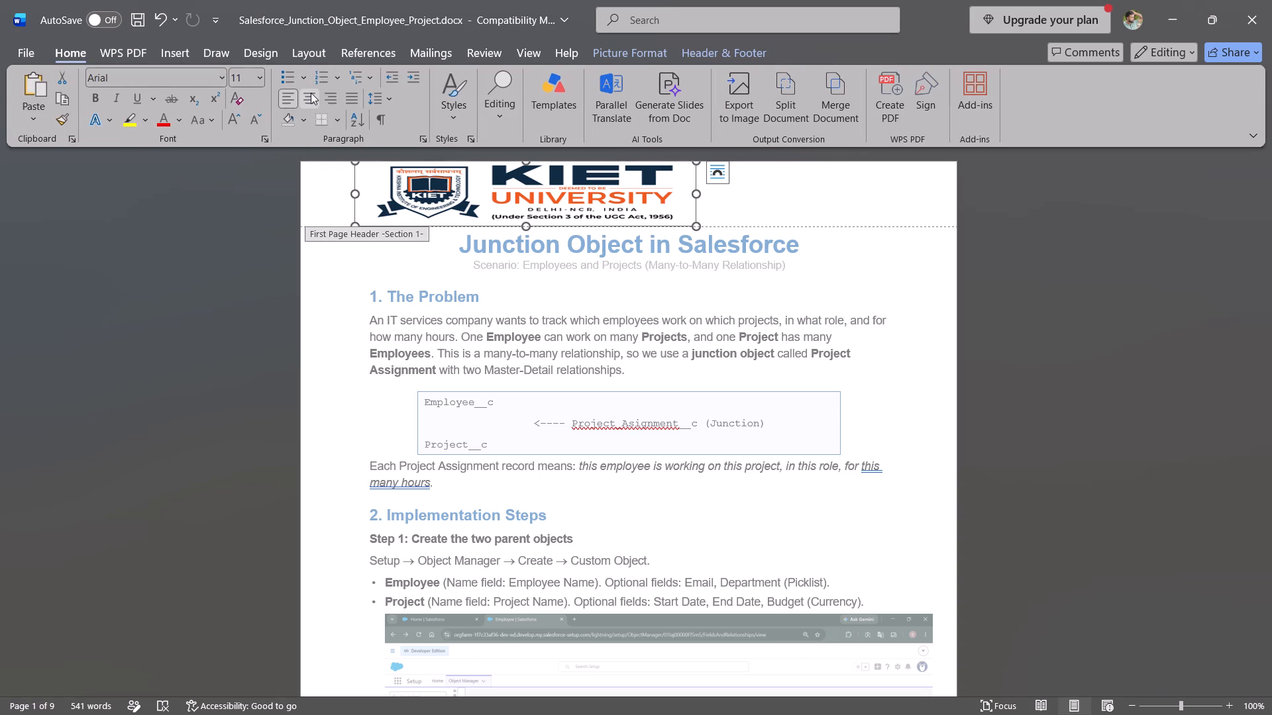
click(311, 93)
Paste the copied student and submission details block from the clipboard history on a new line below the KIET logo in the first page header.
click(805, 213)
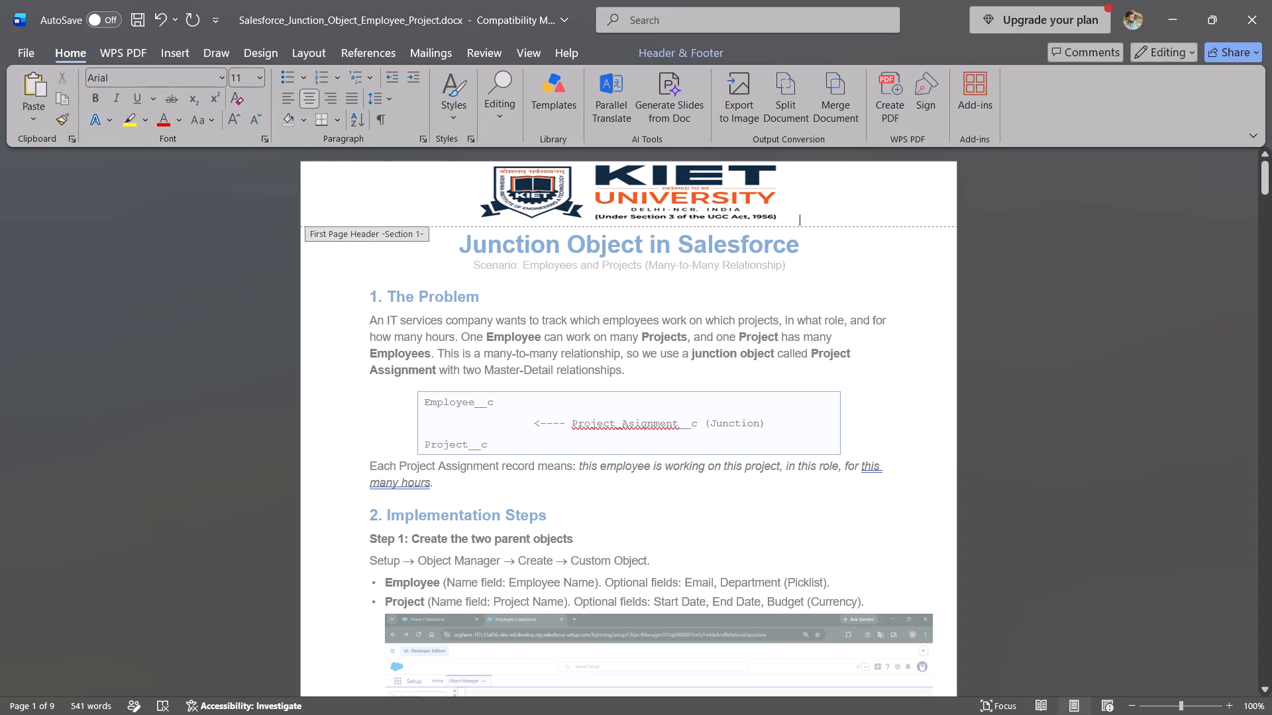
key(Return)
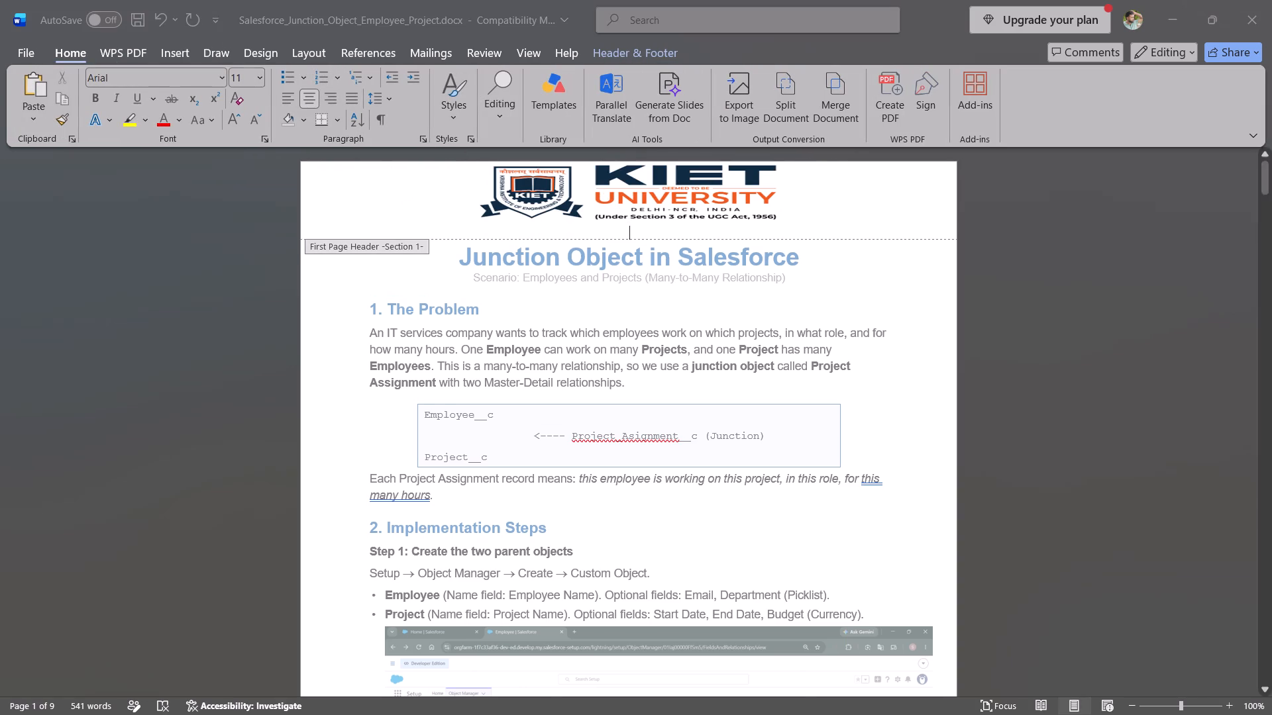
key(super+v)
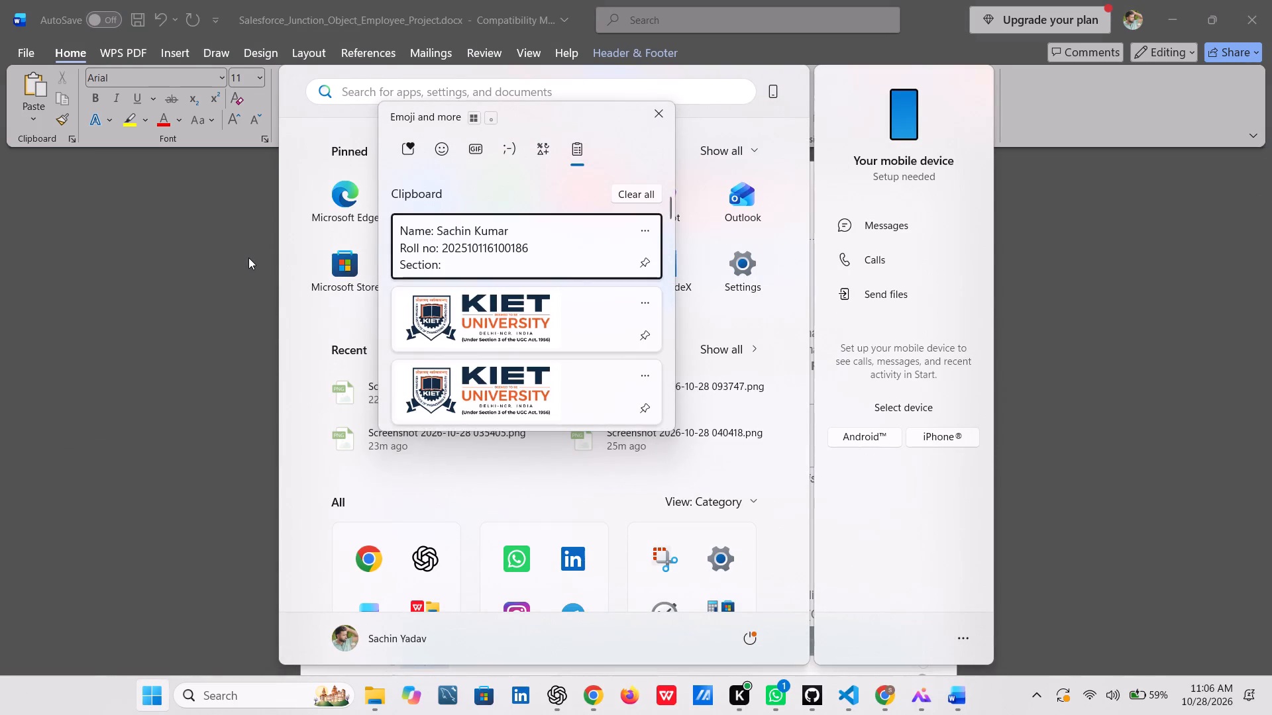
click(248, 258)
click(223, 229)
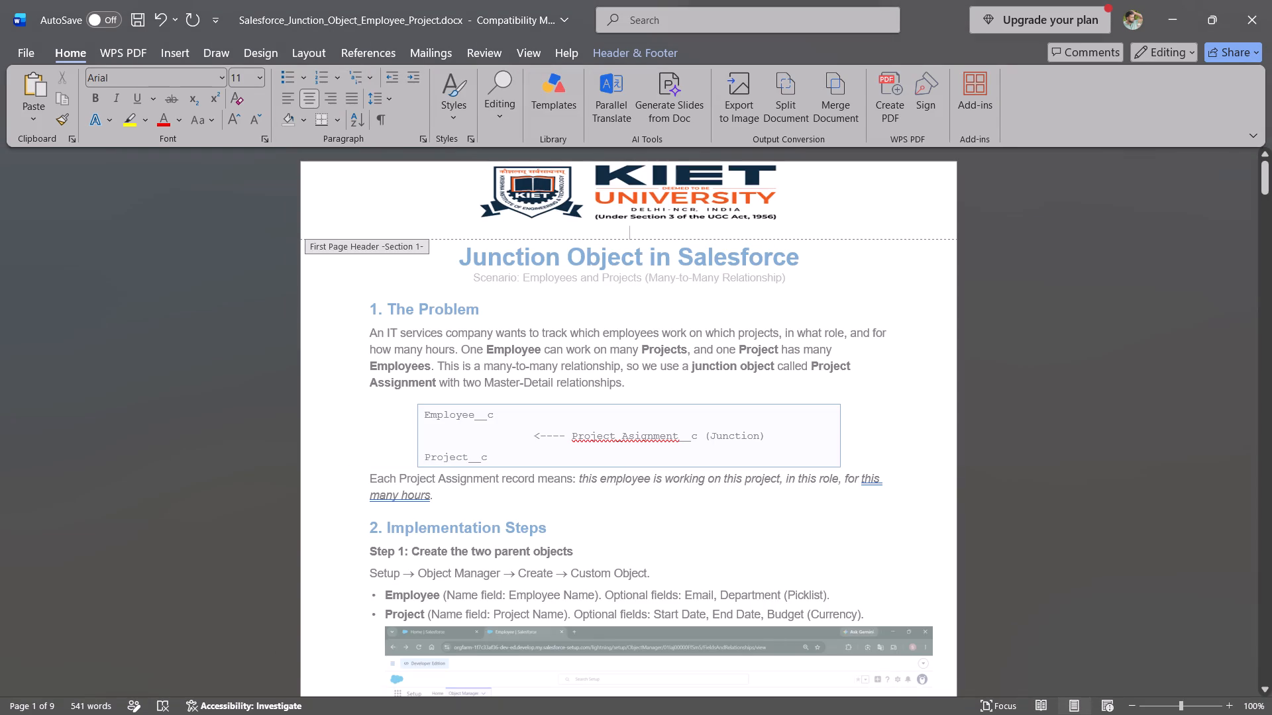
key(super+v)
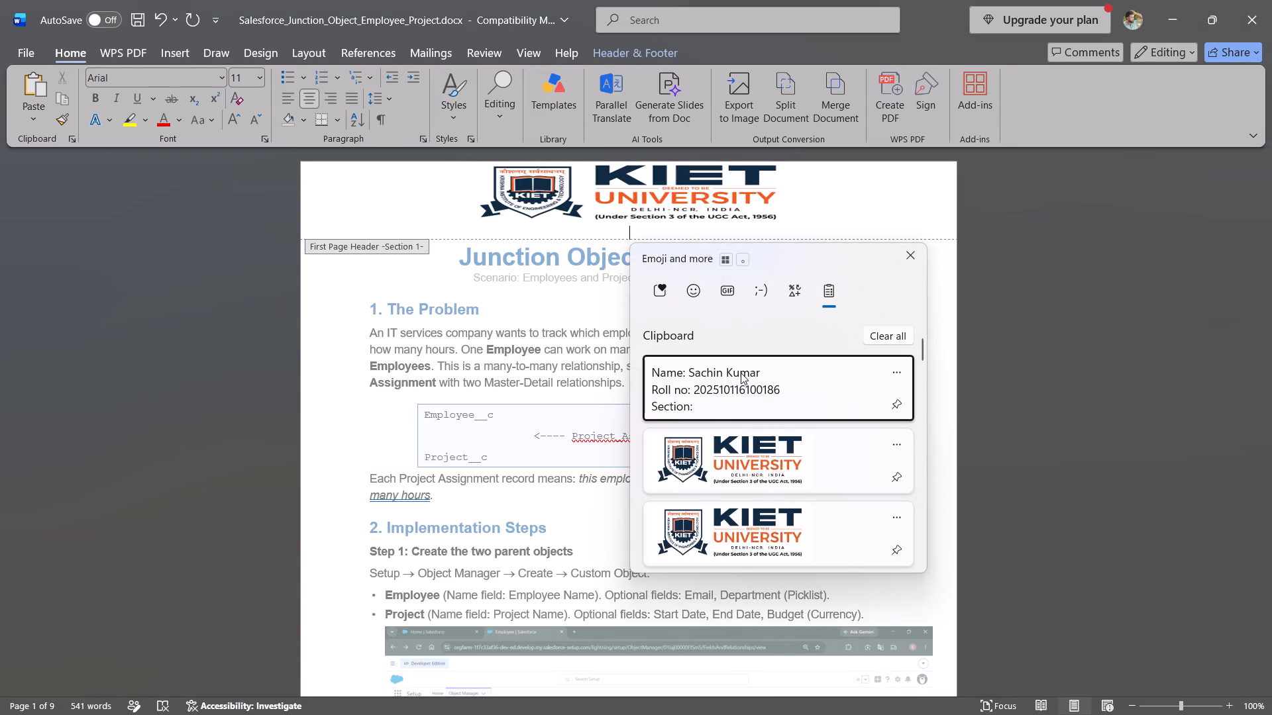
click(741, 373)
key(ctrl+v)
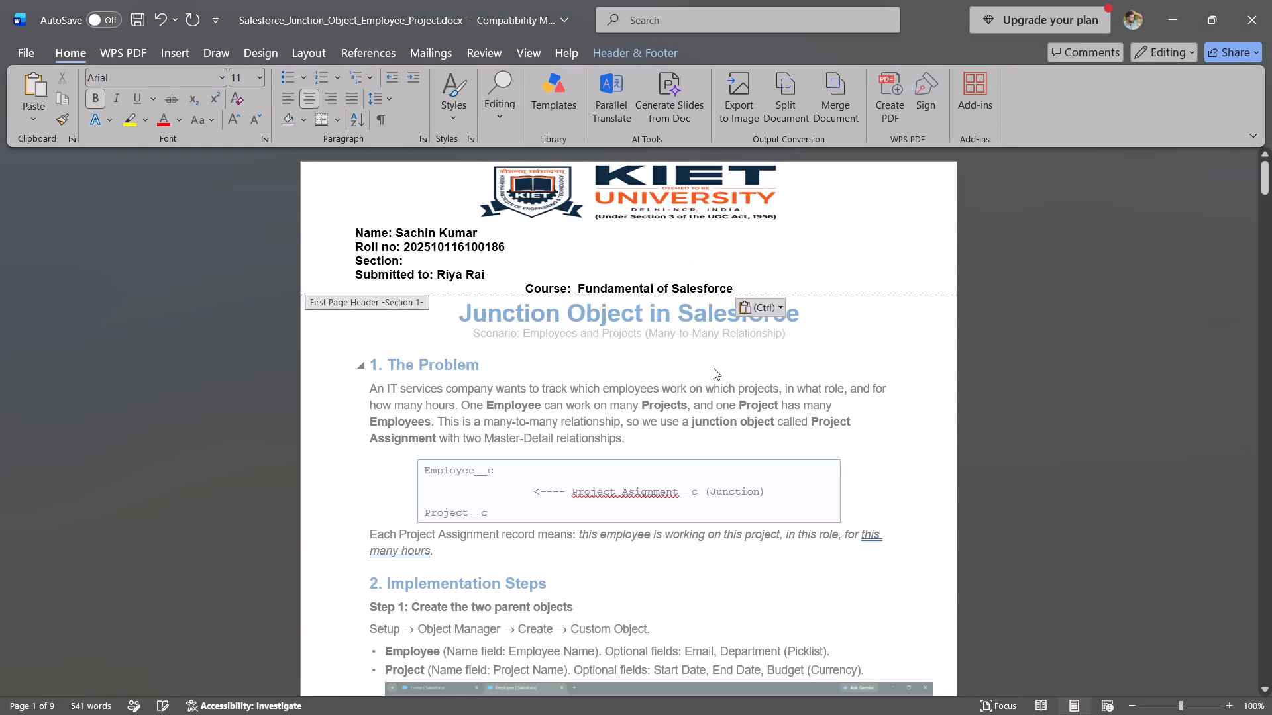
Center the pasted name, roll number, section, submitted-to and course lines under the logo in the first page header.
drag(350, 232, 526, 265)
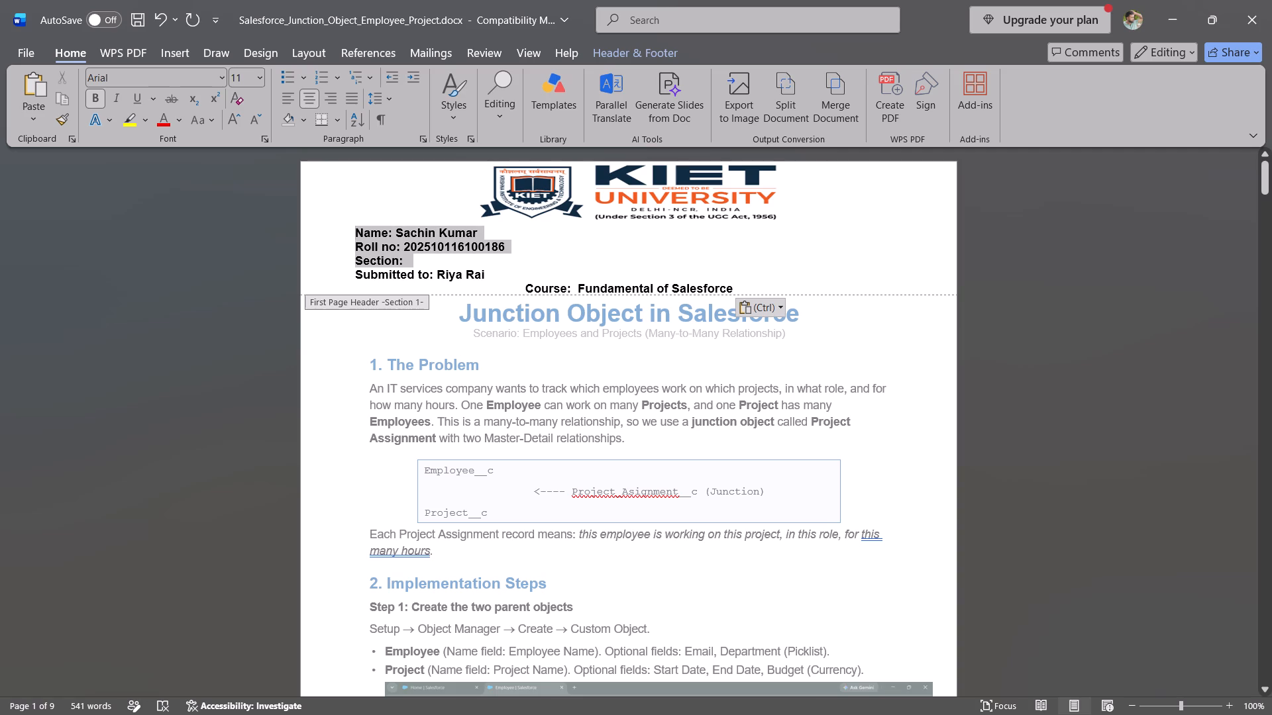
drag(526, 265, 532, 281)
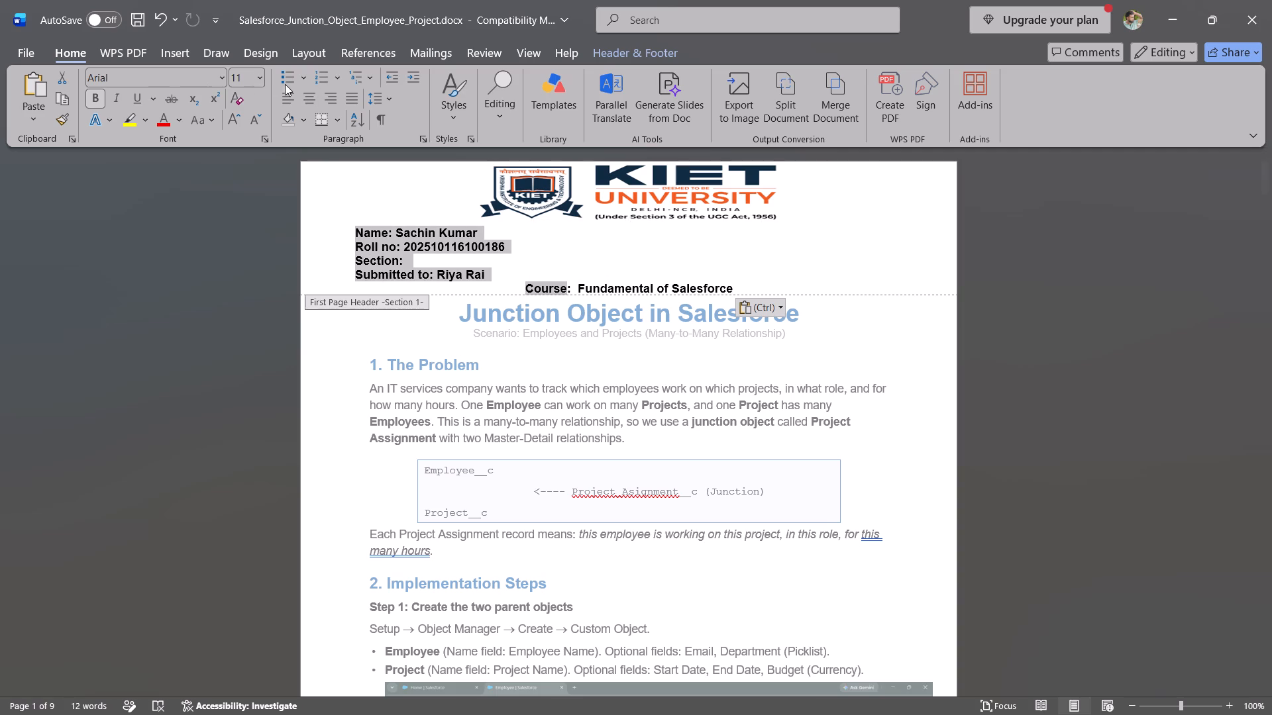
click(310, 101)
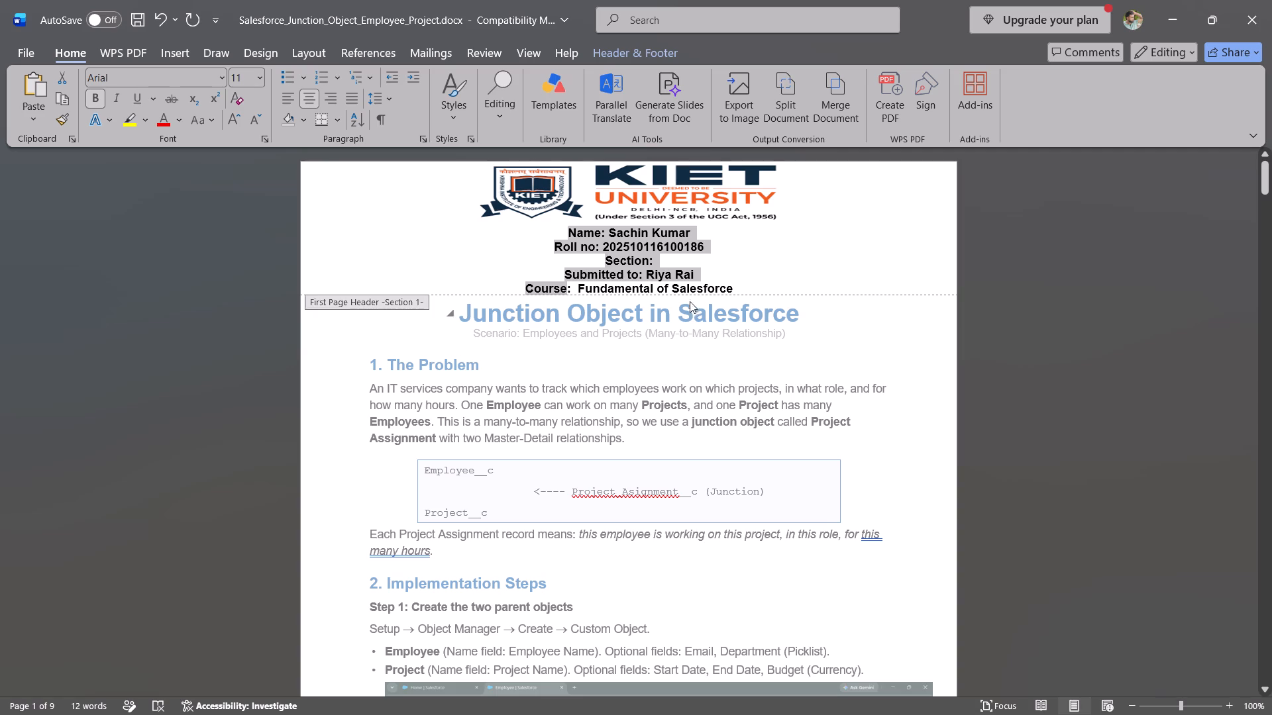
click(777, 280)
Fill in the Section line of the first page header with C.
scroll(670, 413, down, 1)
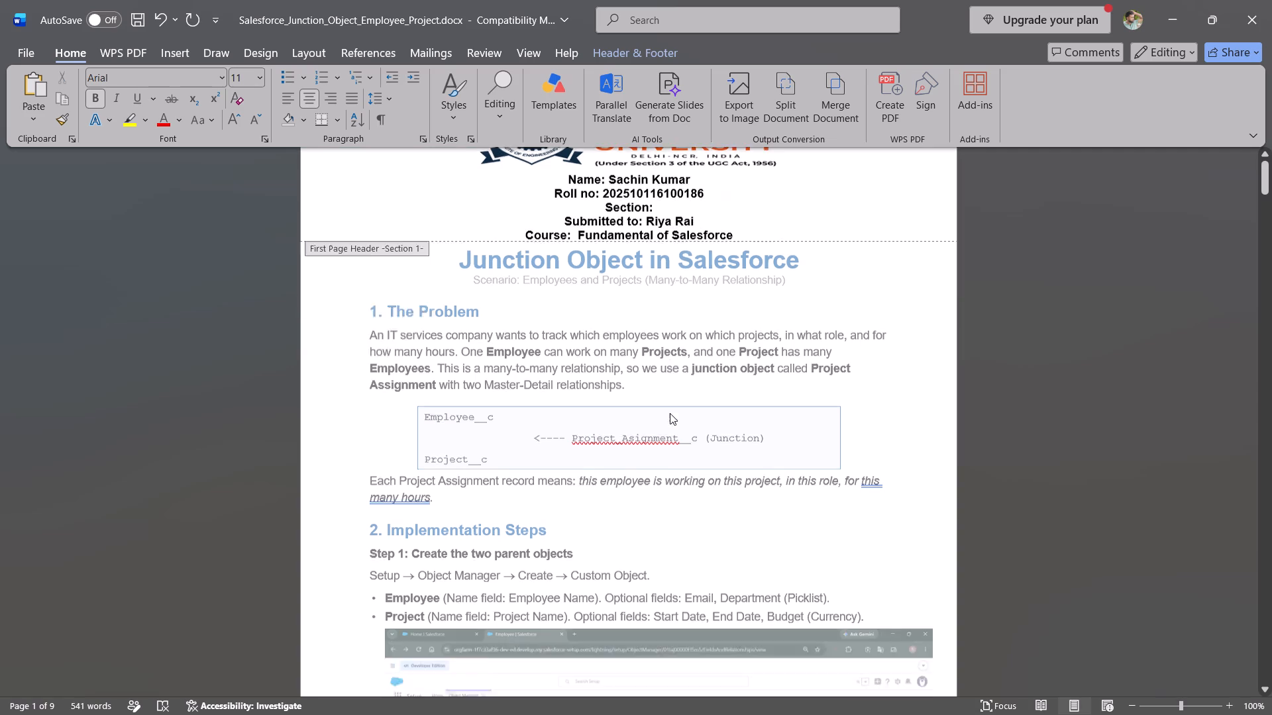
scroll(670, 413, down, 8)
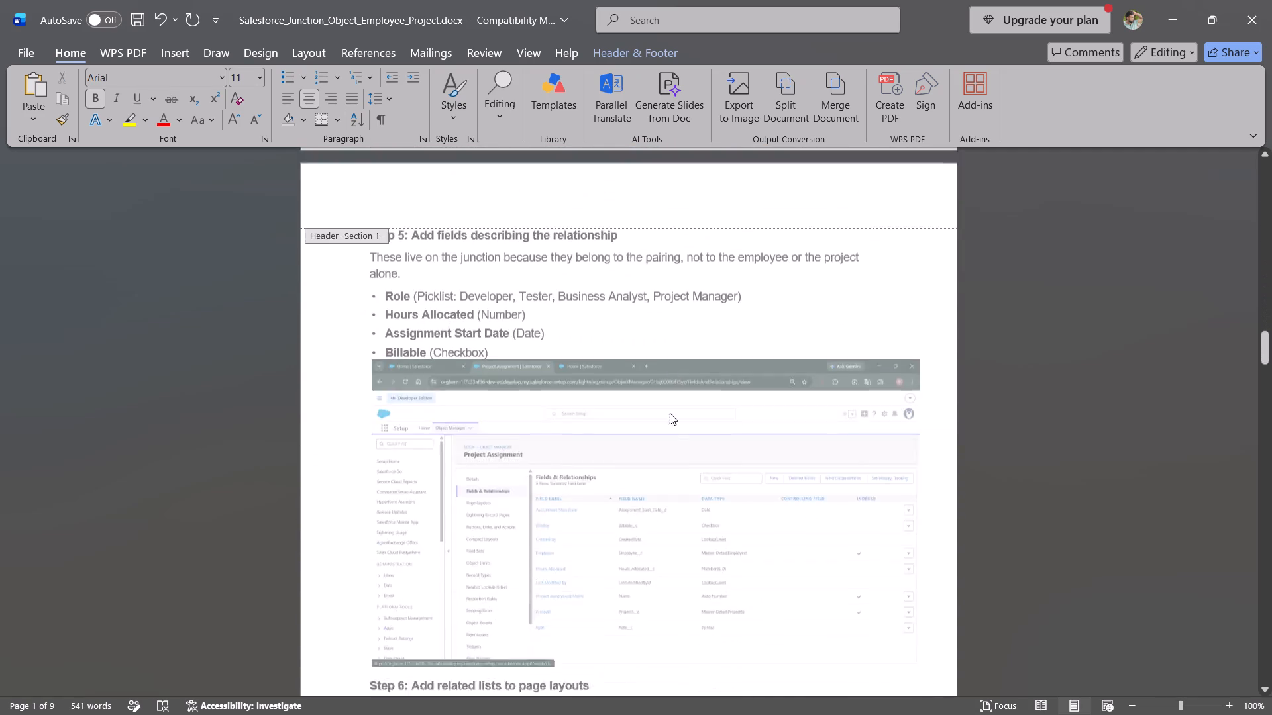
scroll(670, 413, down, 4)
scroll(670, 413, up, 19)
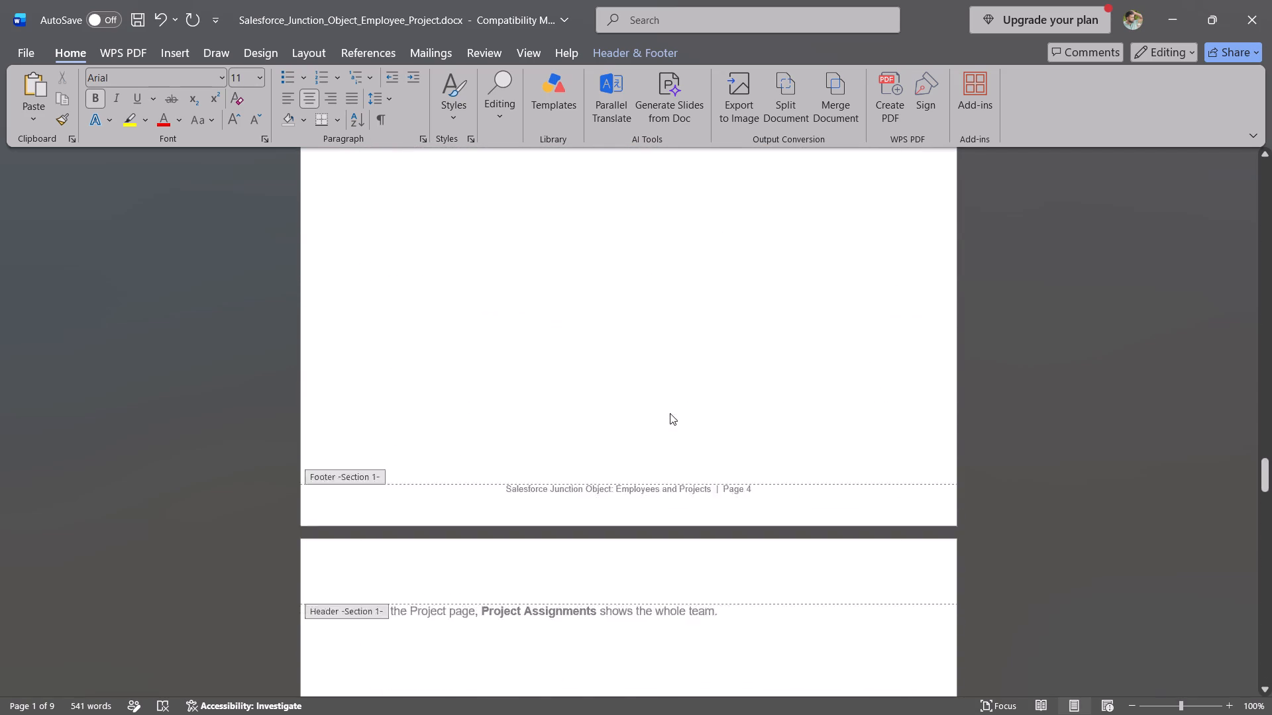
scroll(677, 324, up, 14)
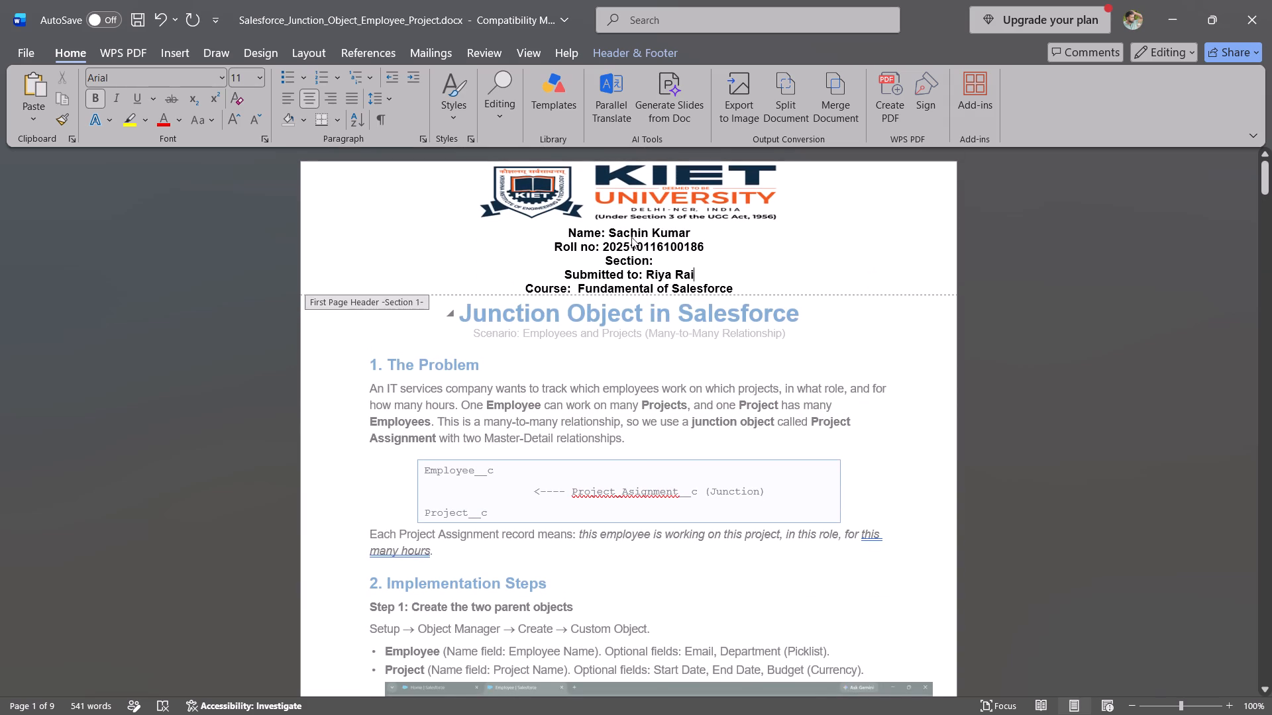
click(659, 260)
key(space)
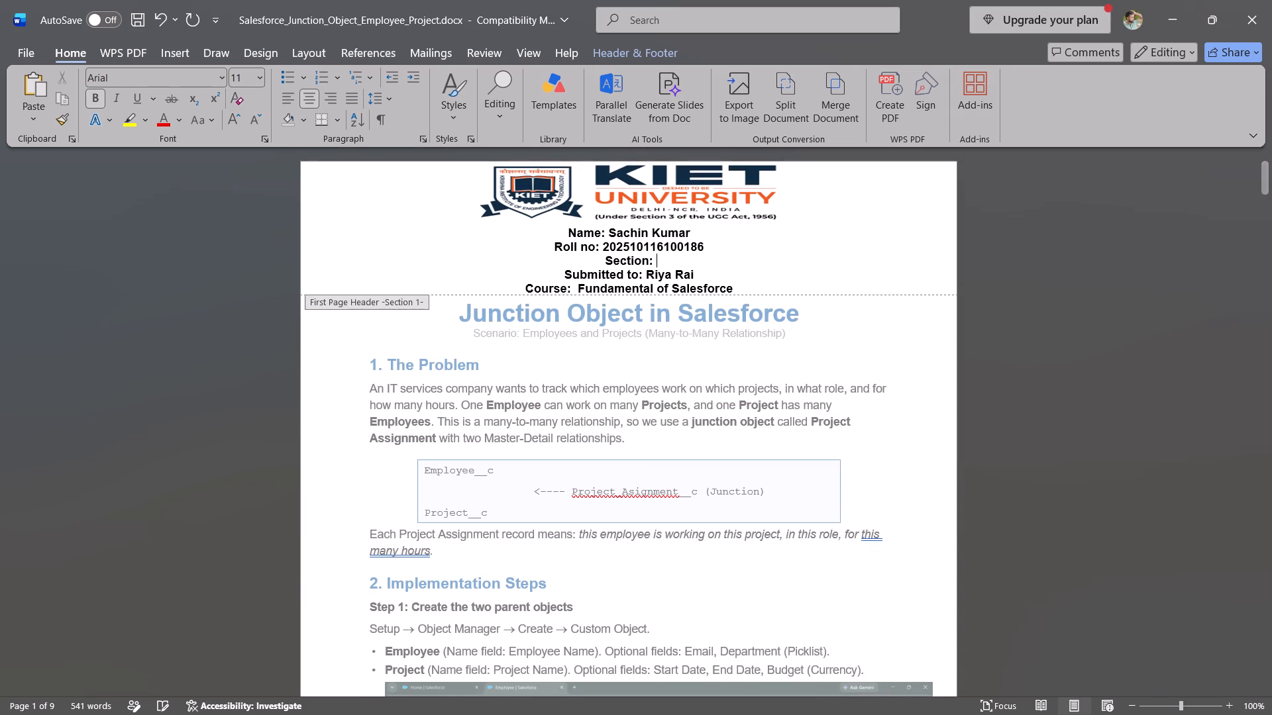
text(C)
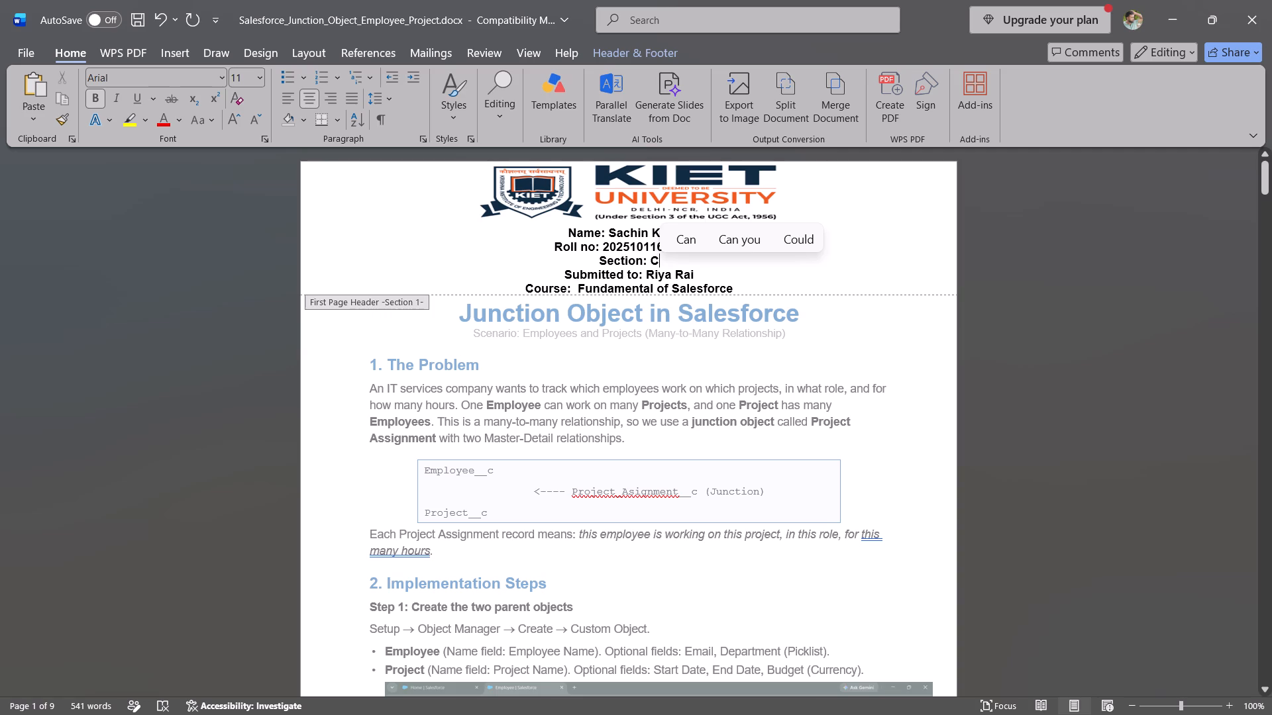
Add the title "Ms." before the recipient's name in the Submitted to line of the first page header.
click(647, 272)
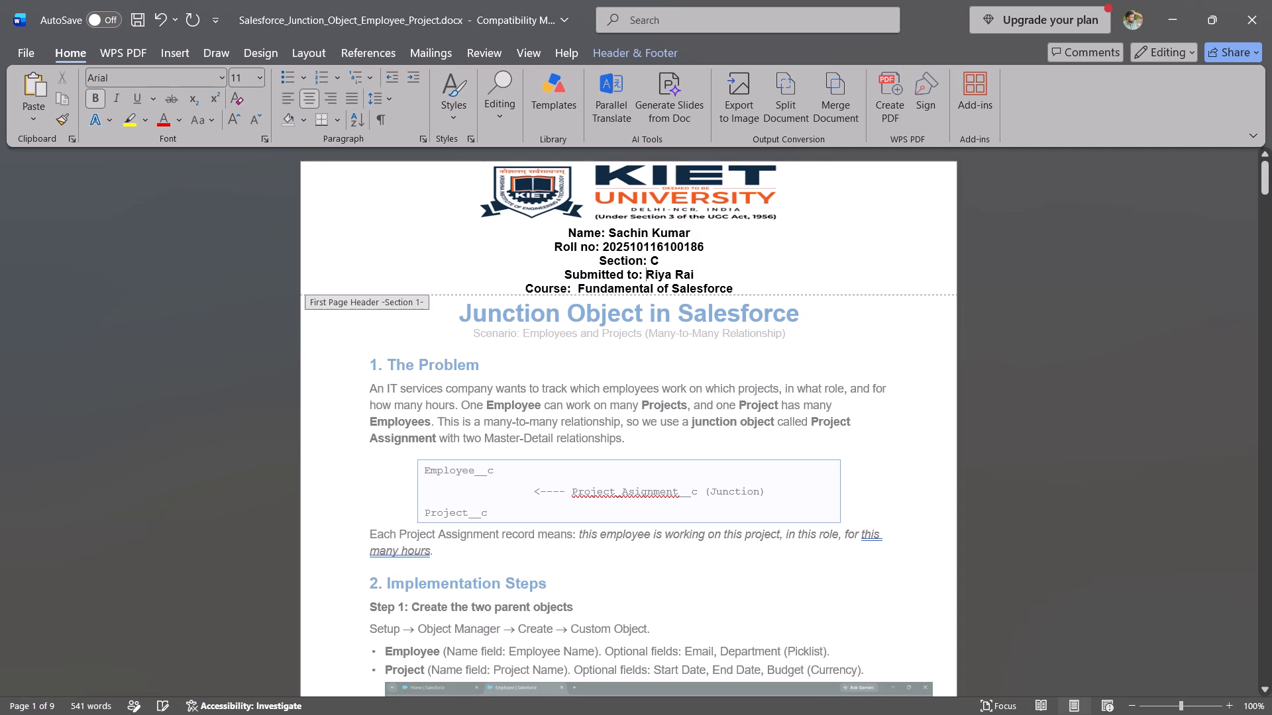
key(BackSpace)
text(Ms)
key(space)
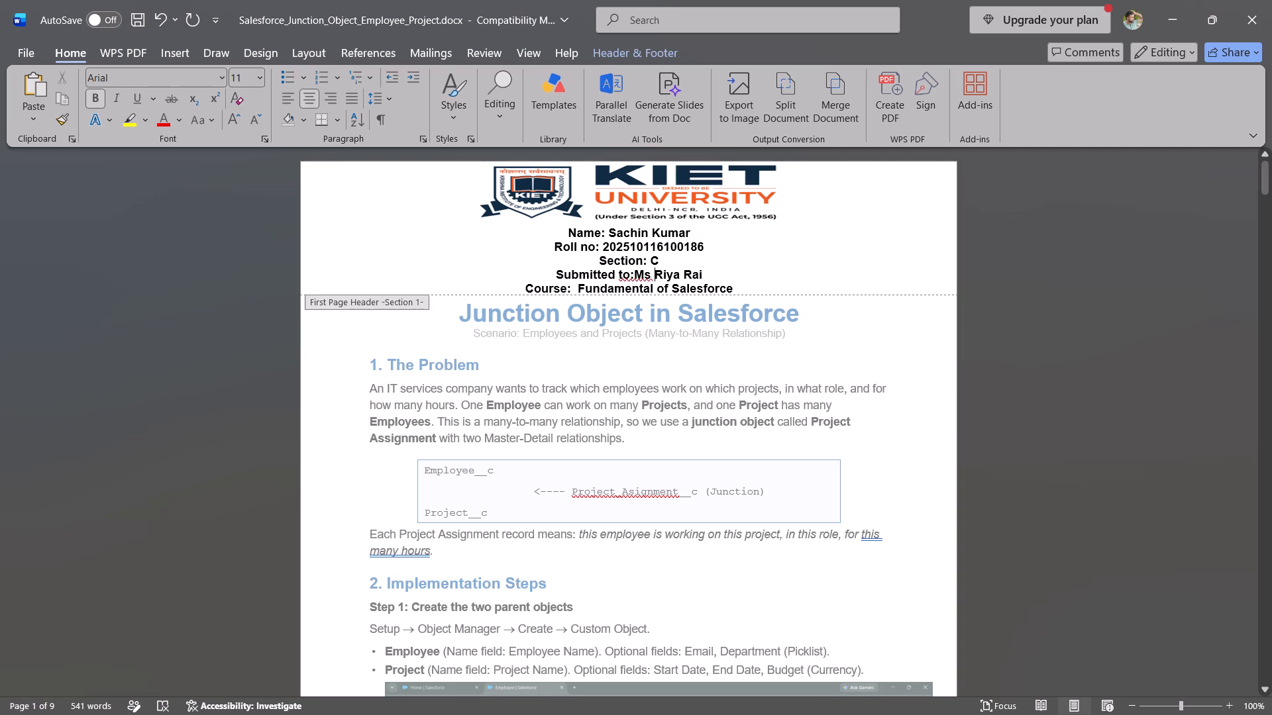
click(633, 275)
click(633, 275)
key(space)
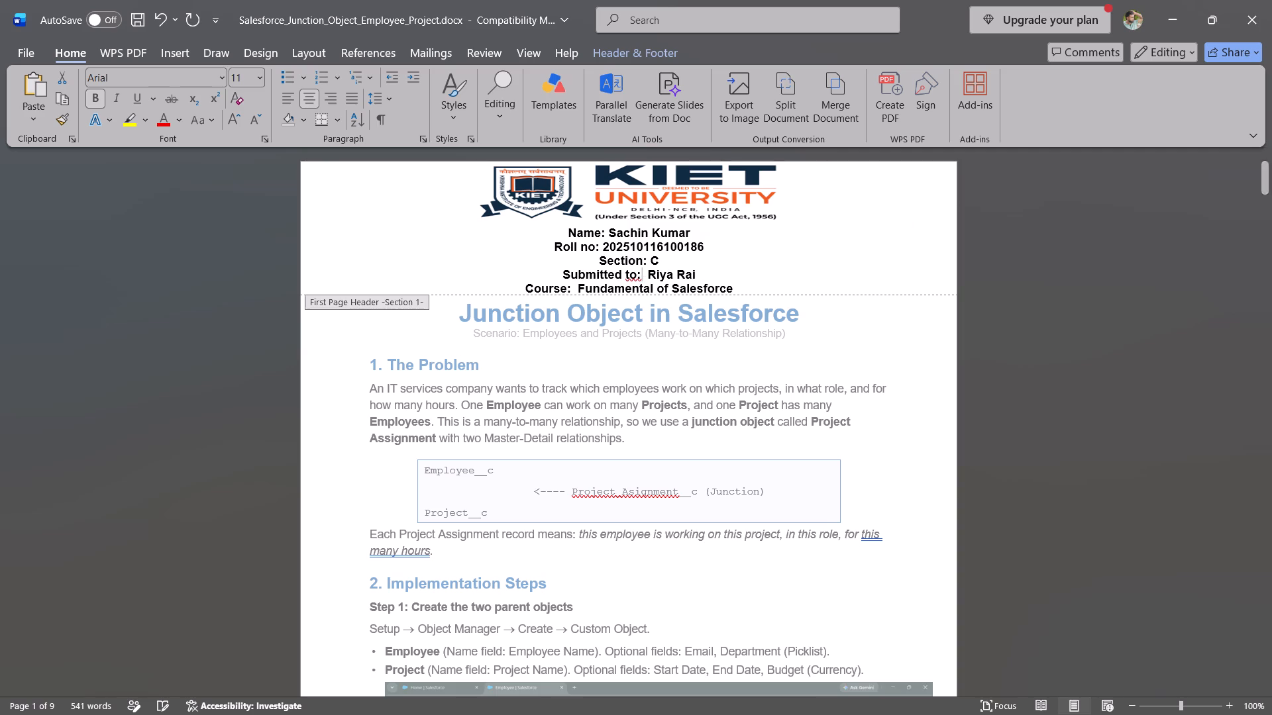
text(MS)
key(BackSpace)
key(s)
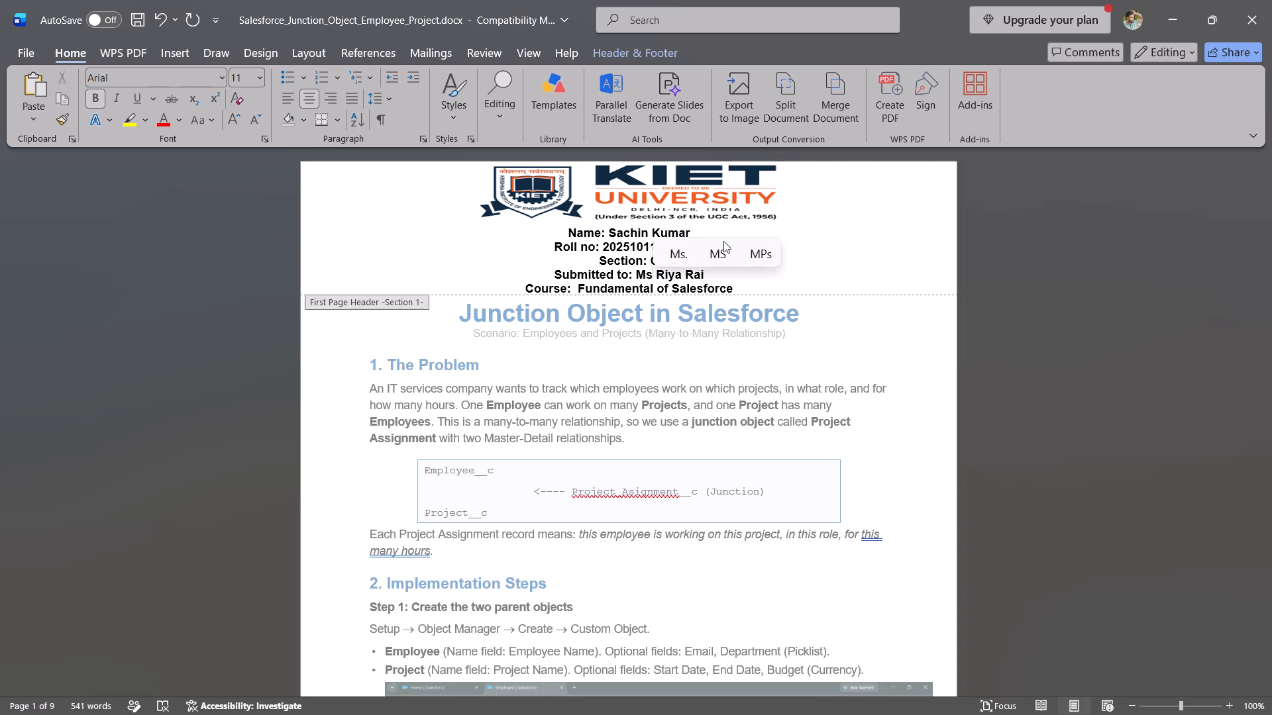
key(period)
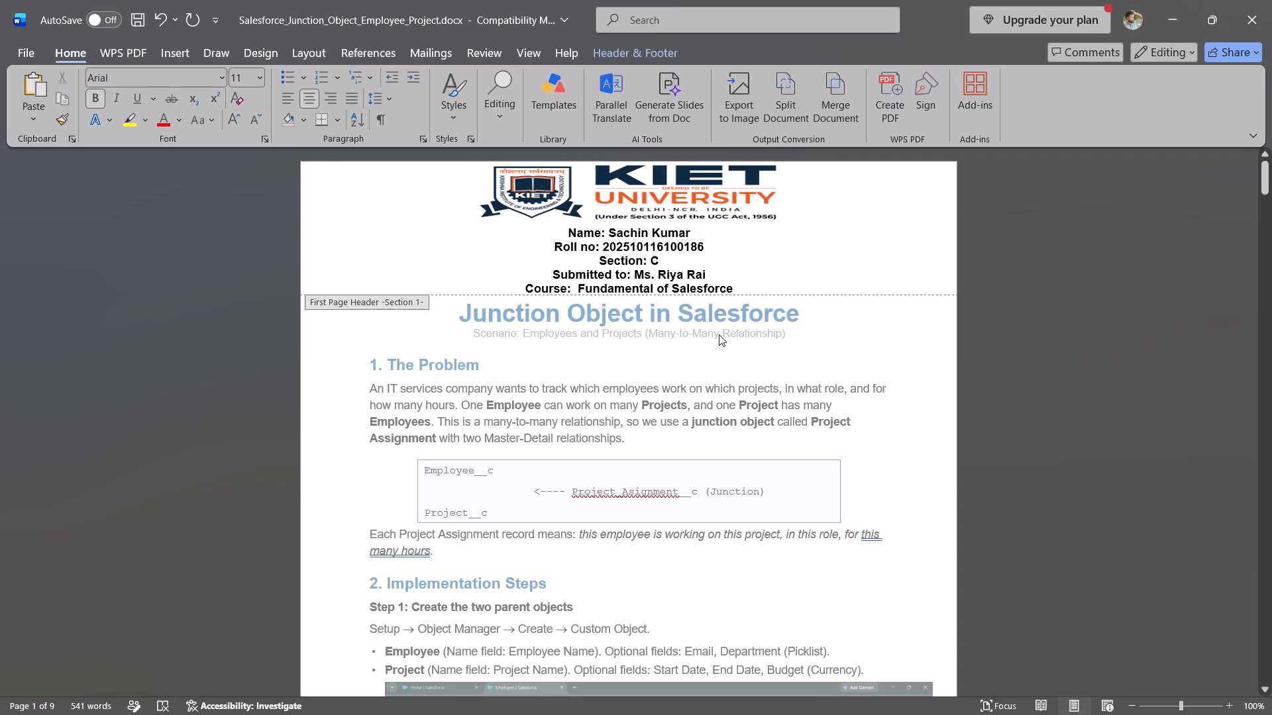
Leave header and footer editing and return to the body text near the end of the document.
scroll(717, 423, down, 1)
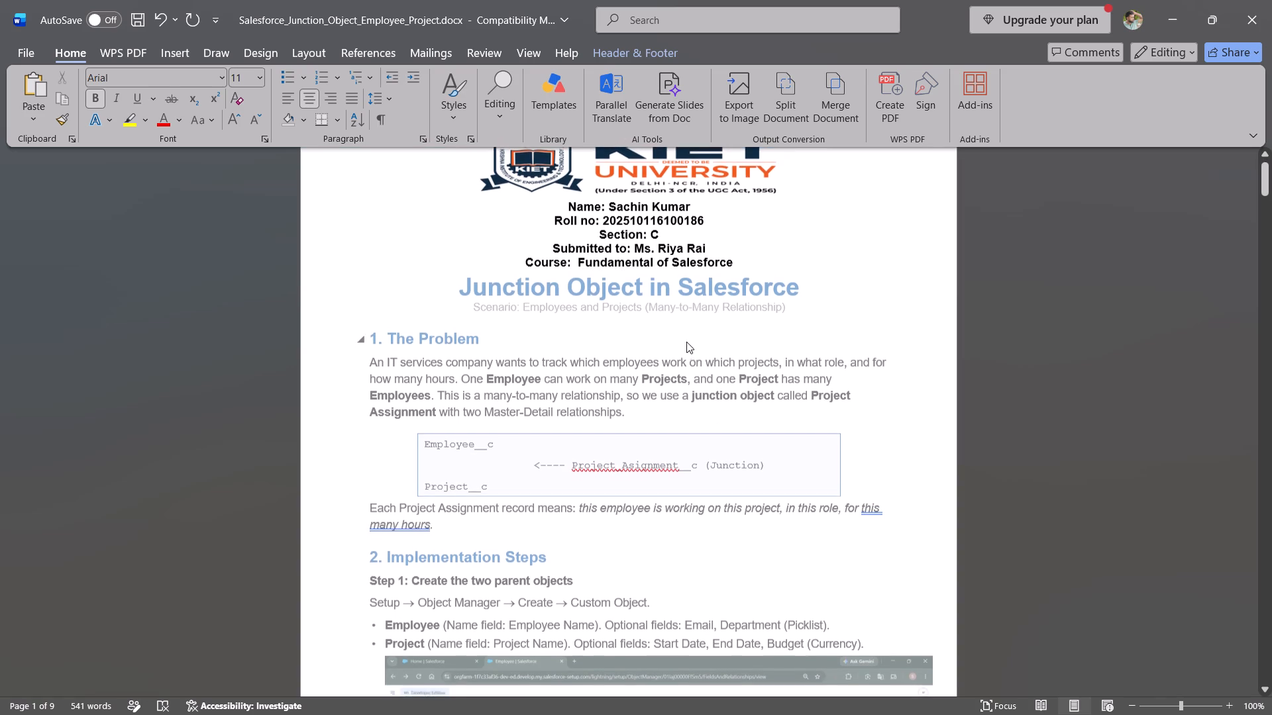
scroll(1082, 579, down, 4)
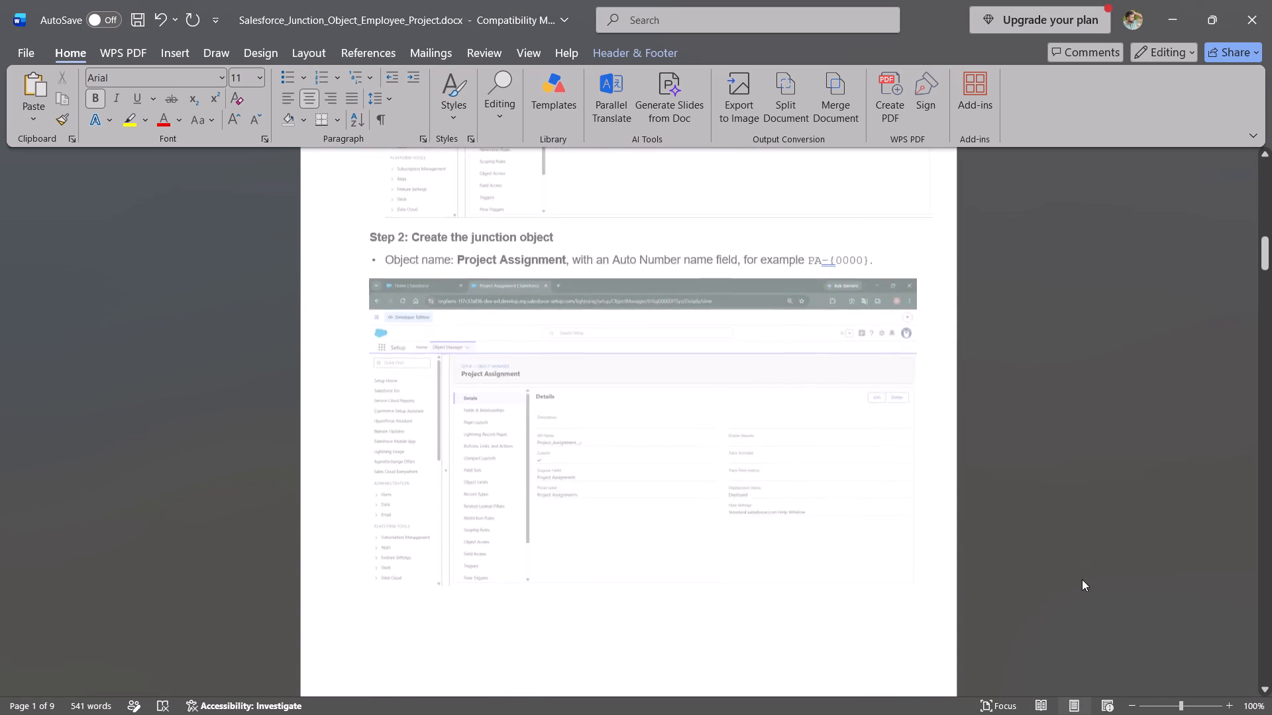
scroll(1082, 579, down, 5)
click(1071, 465)
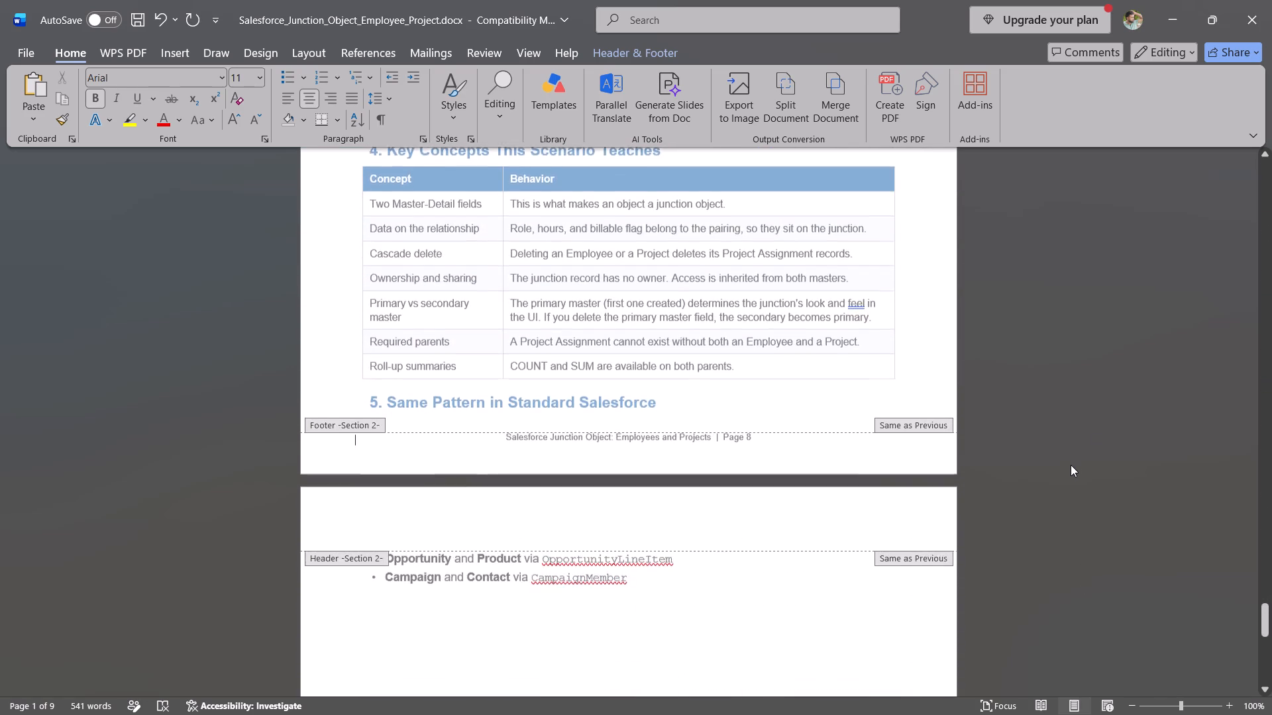
scroll(853, 402, down, 3)
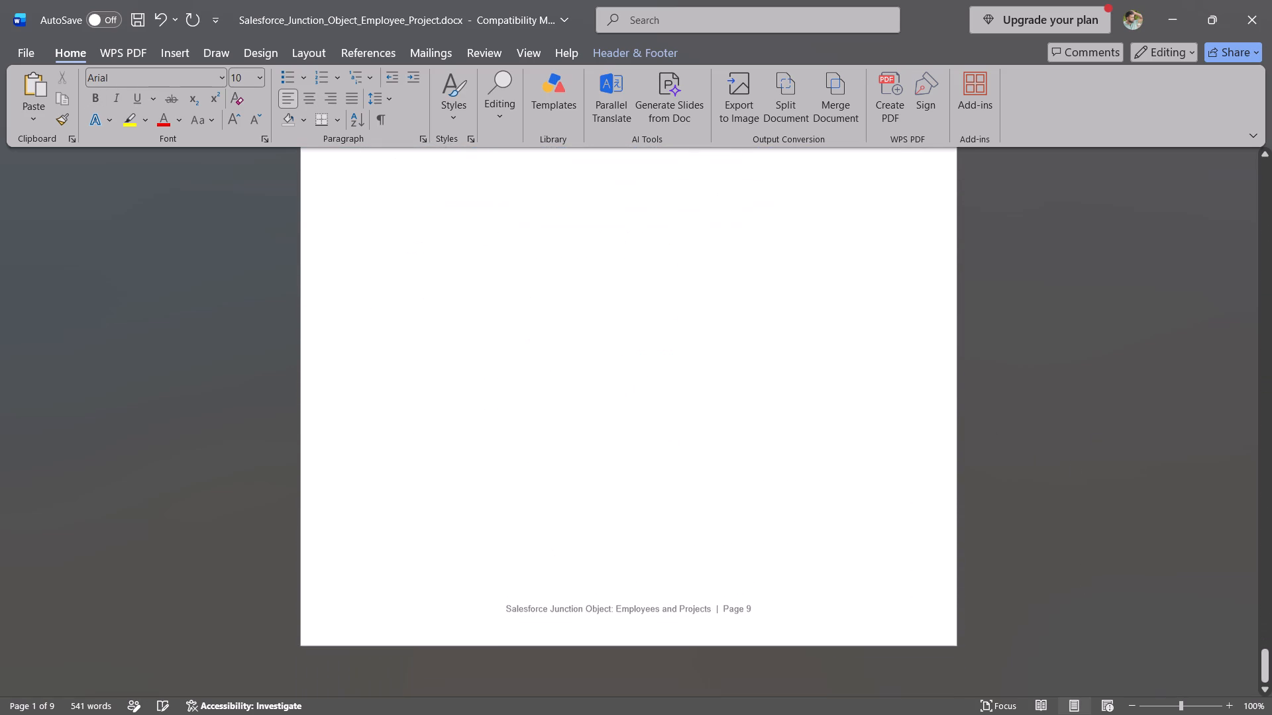
scroll(826, 484, up, 7)
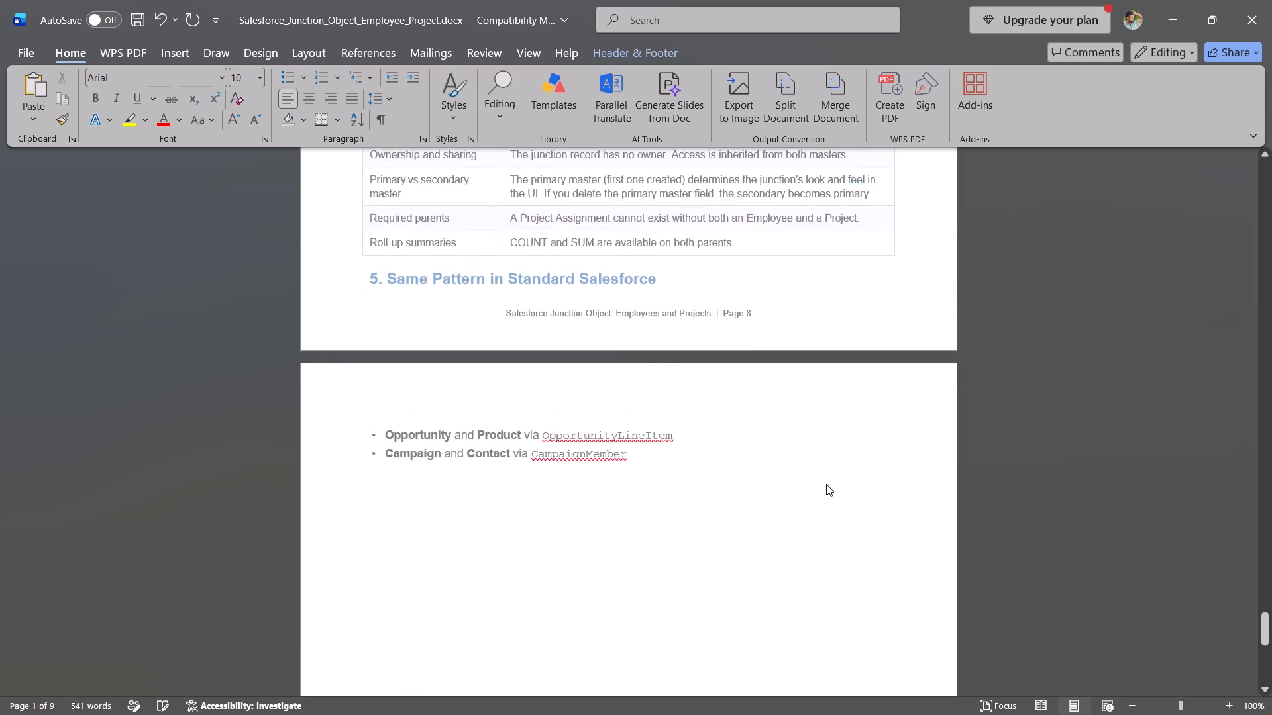
double_click(667, 542)
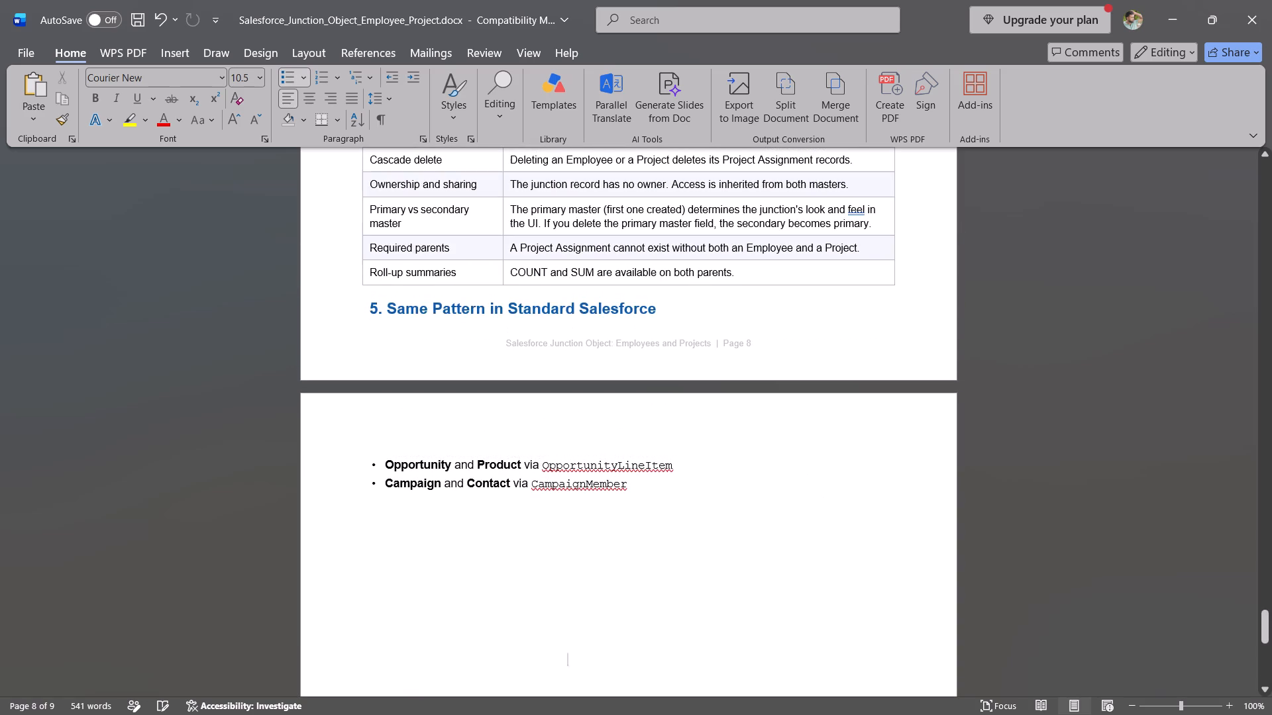
Examine the document from page 1 through page 9, checking the page headers, screenshots and layout.
scroll(688, 350, up, 17)
scroll(688, 350, up, 15)
scroll(609, 423, down, 3)
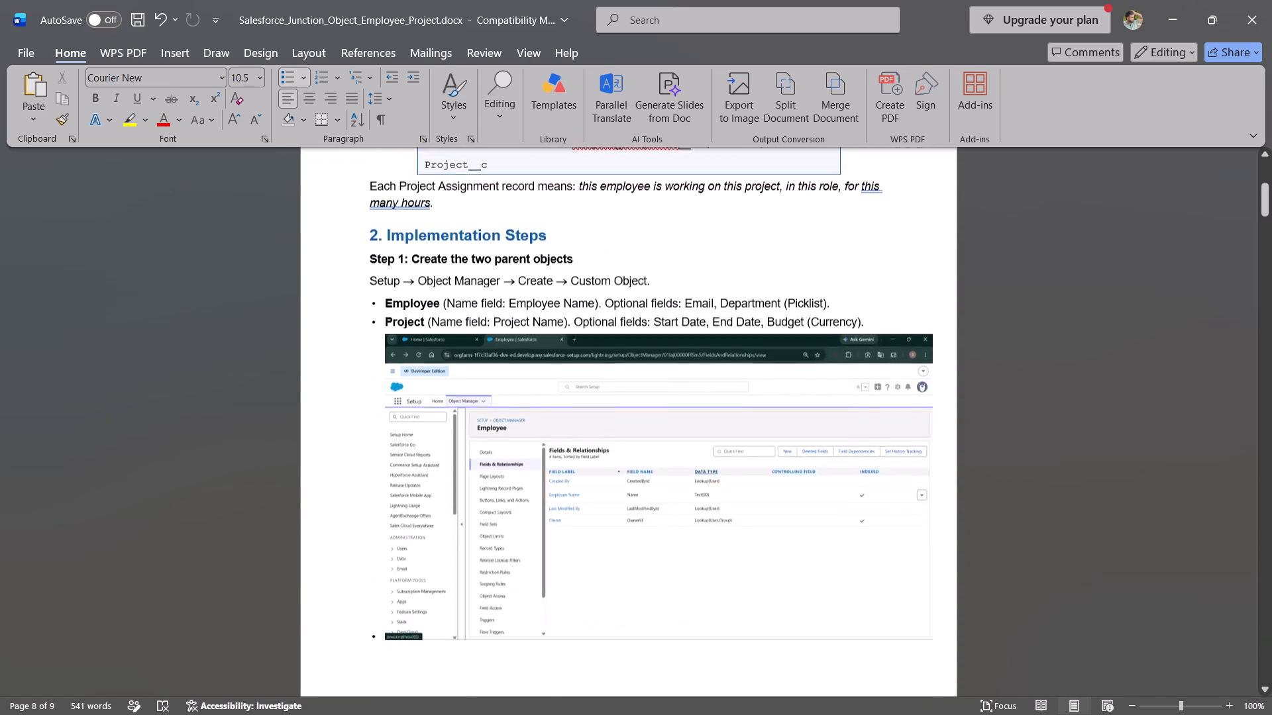
scroll(609, 423, down, 6)
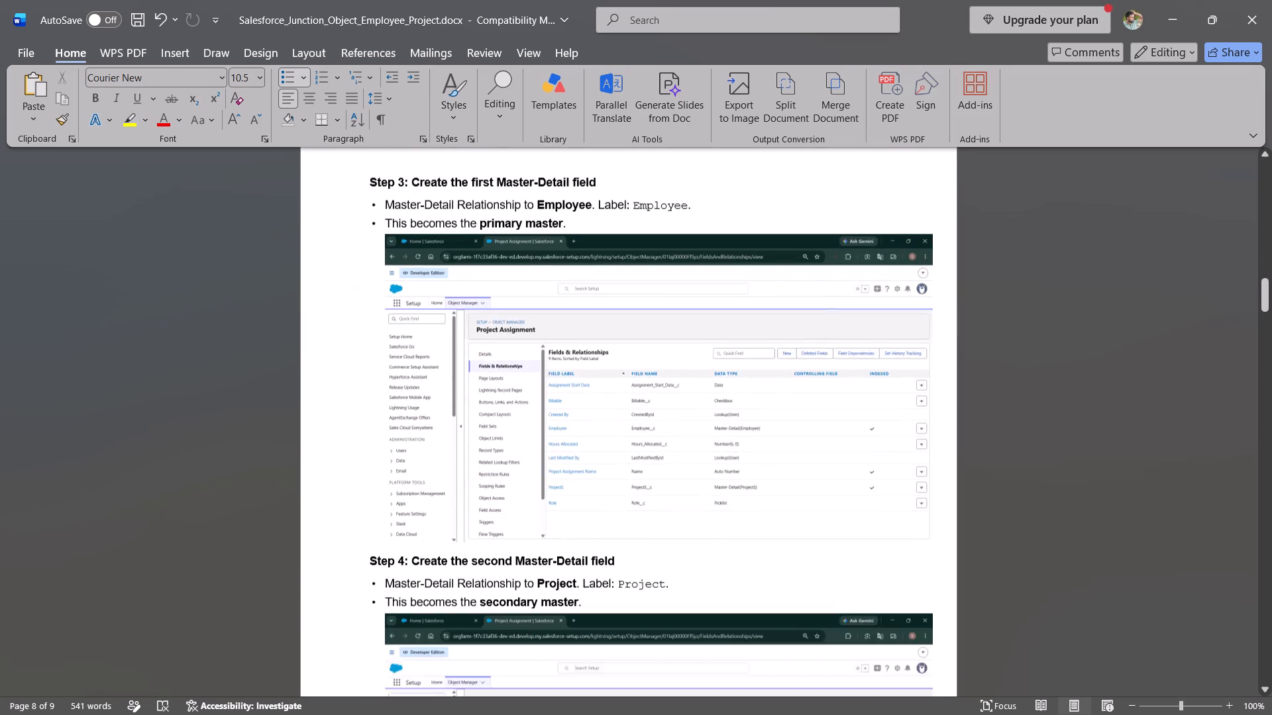
scroll(609, 423, down, 4)
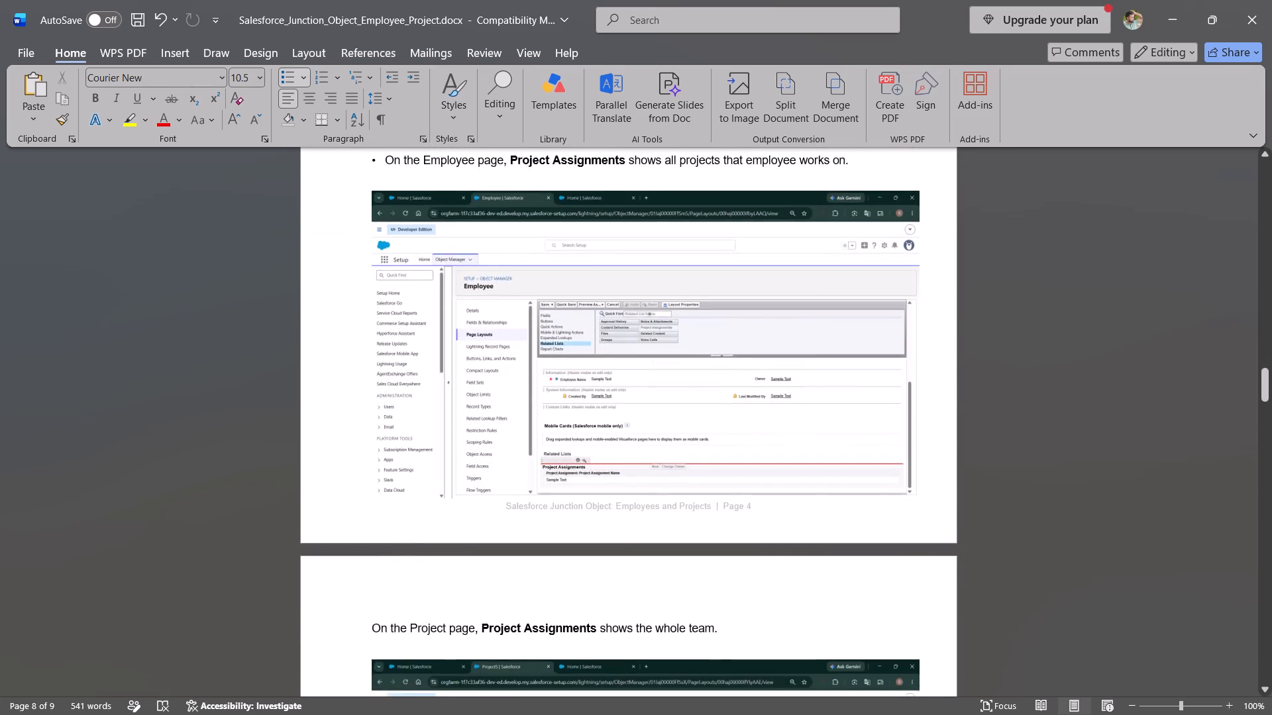
scroll(609, 423, down, 3)
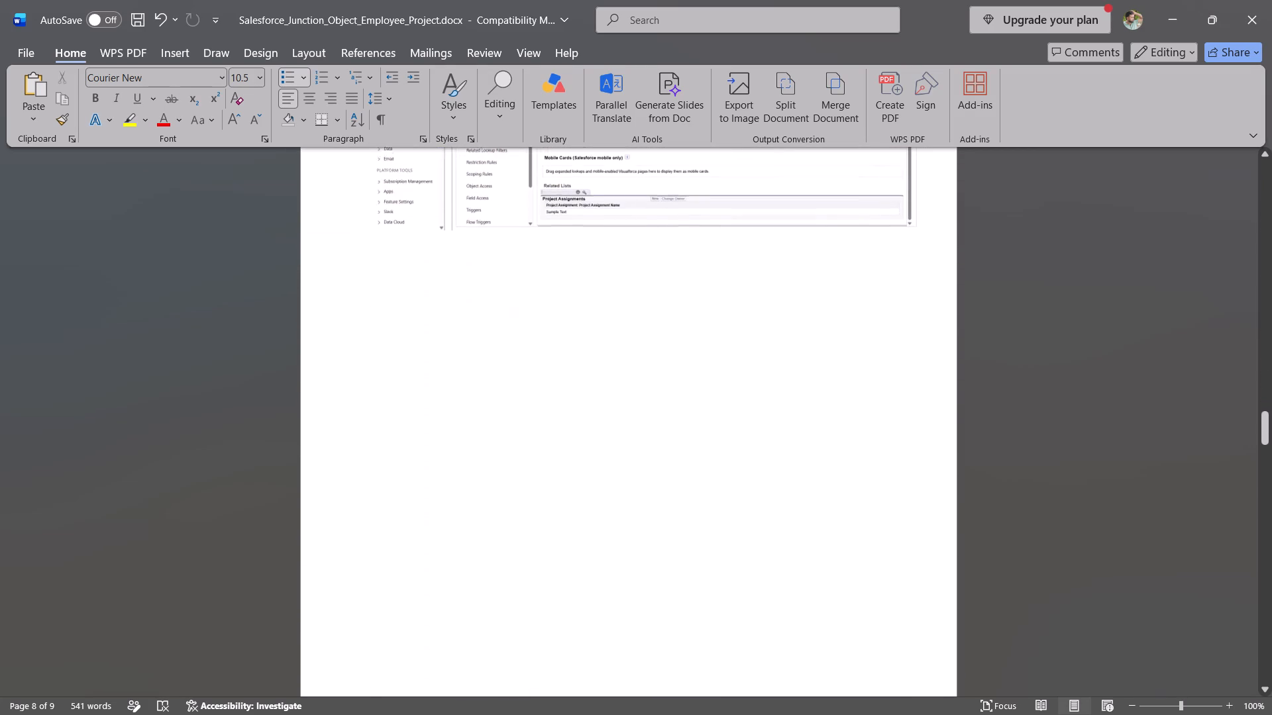
scroll(609, 423, down, 2)
scroll(609, 423, up, 3)
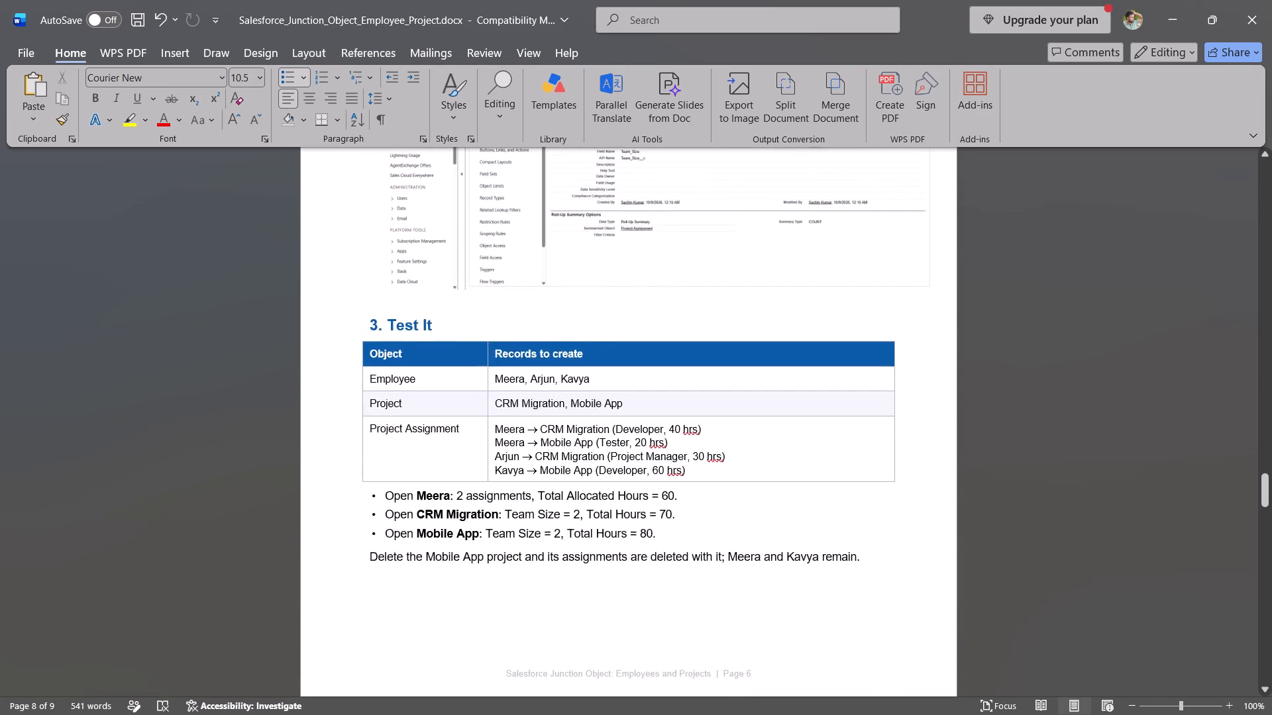
scroll(609, 423, up, 2)
scroll(609, 423, down, 1)
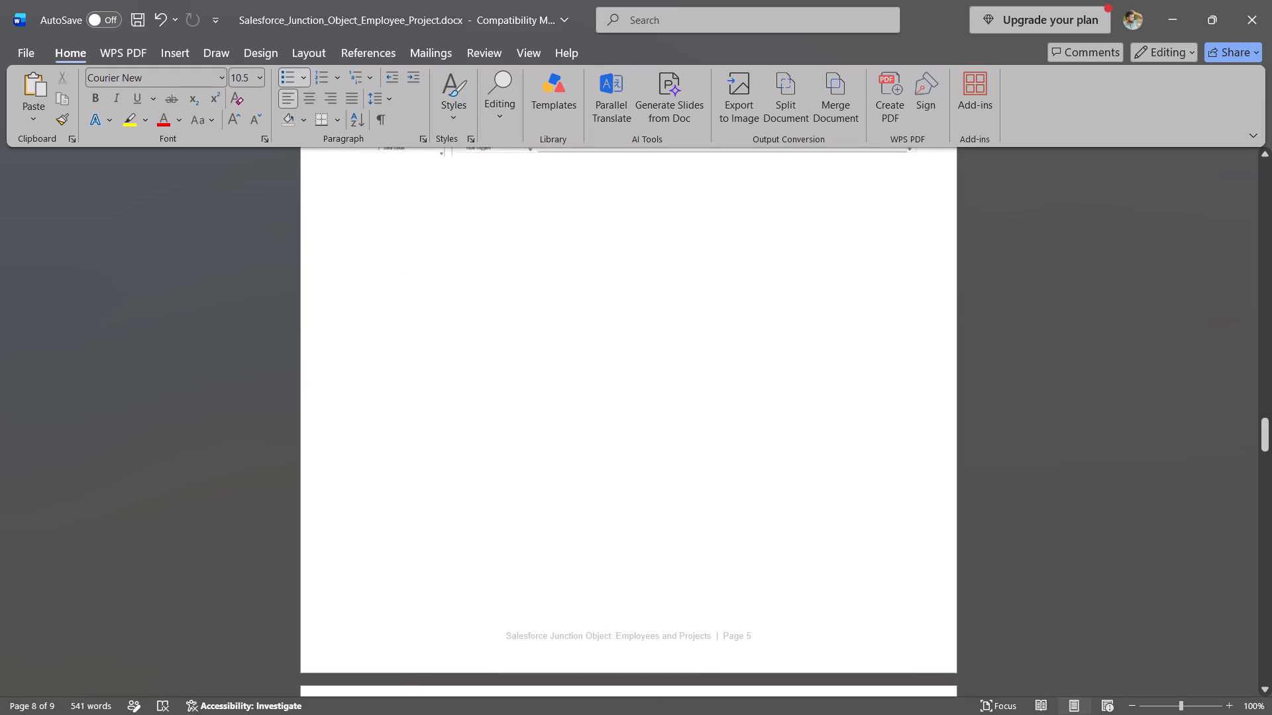
scroll(609, 423, down, 1)
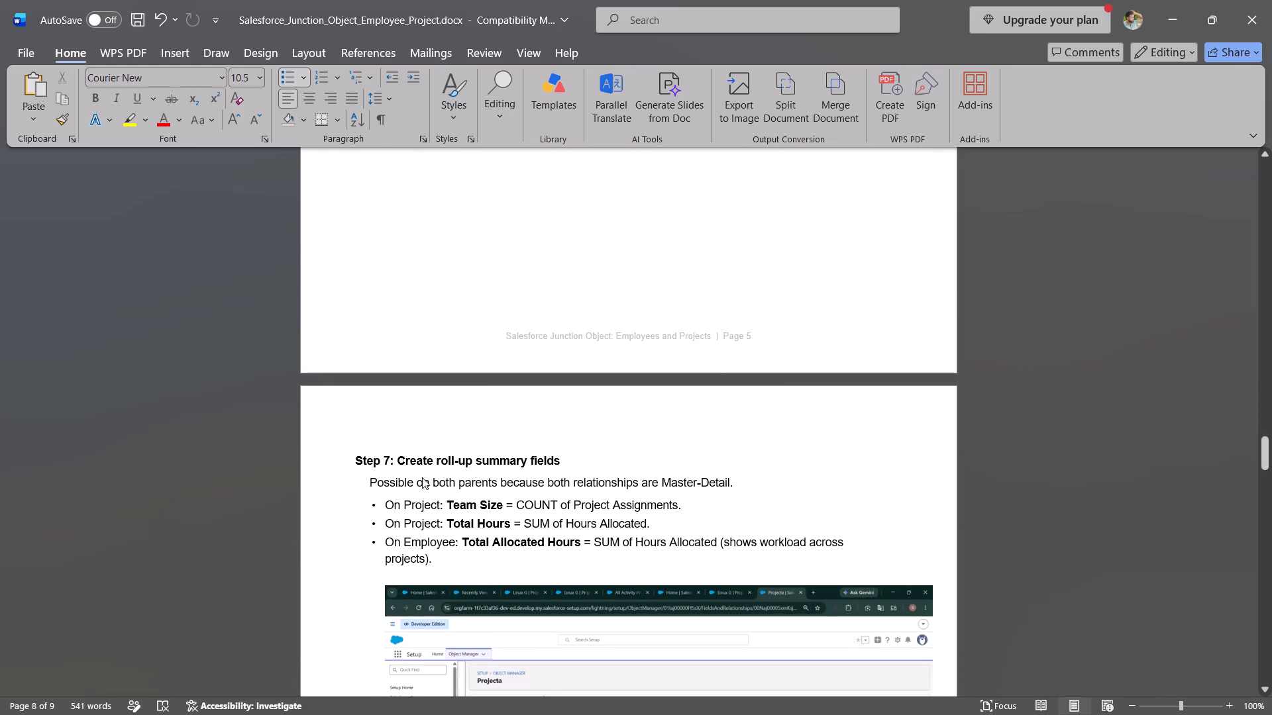
scroll(474, 462, down, 4)
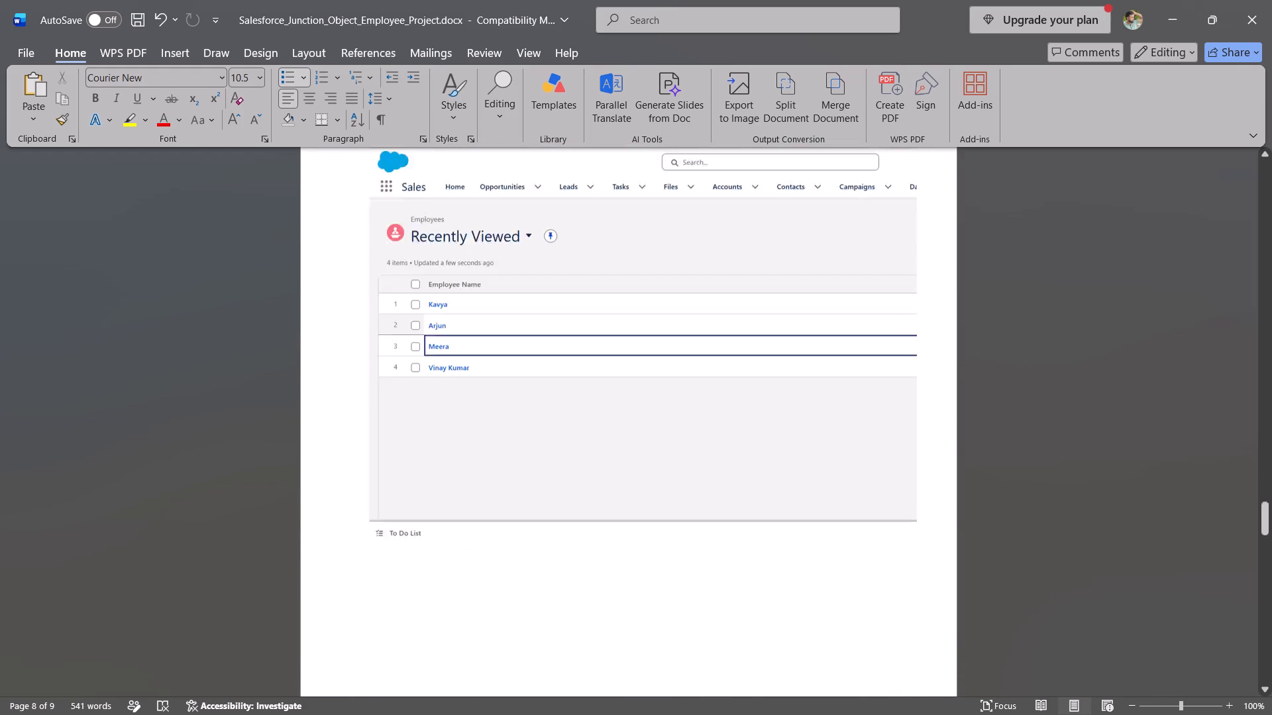
scroll(474, 462, down, 2)
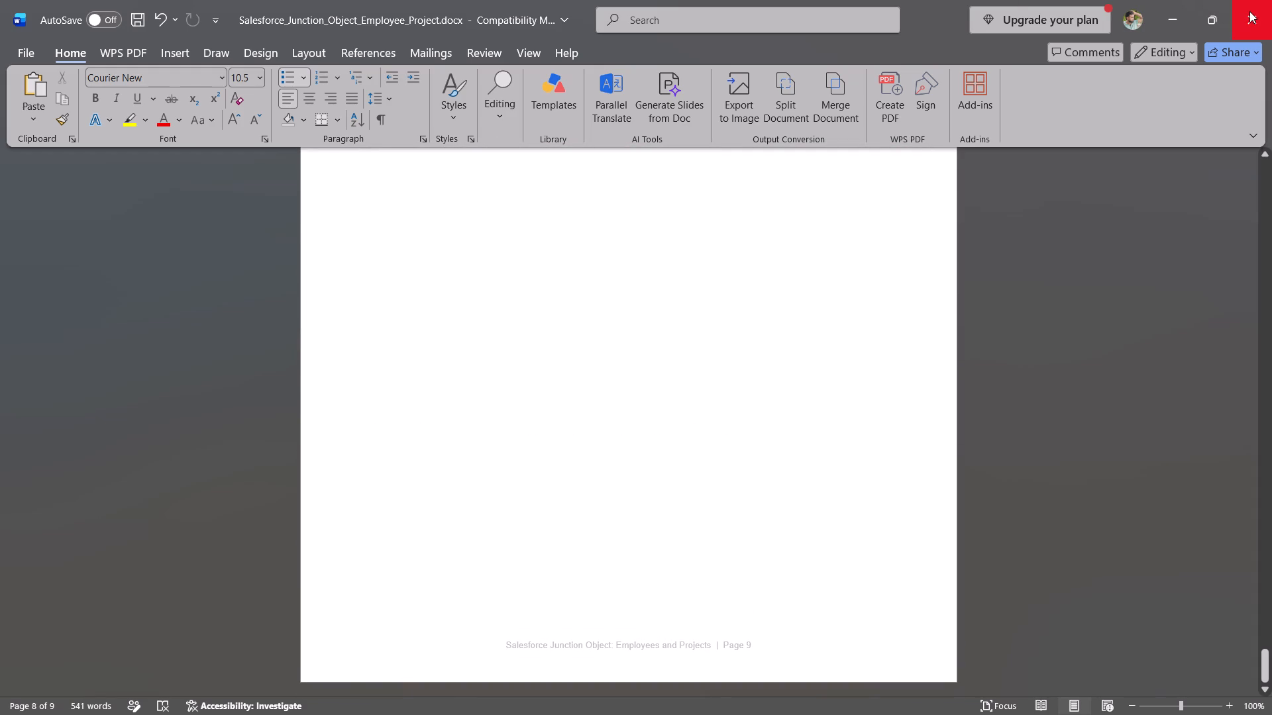
Save the Salesforce junction object document with its first page header and close it.
key(ctrl+s)
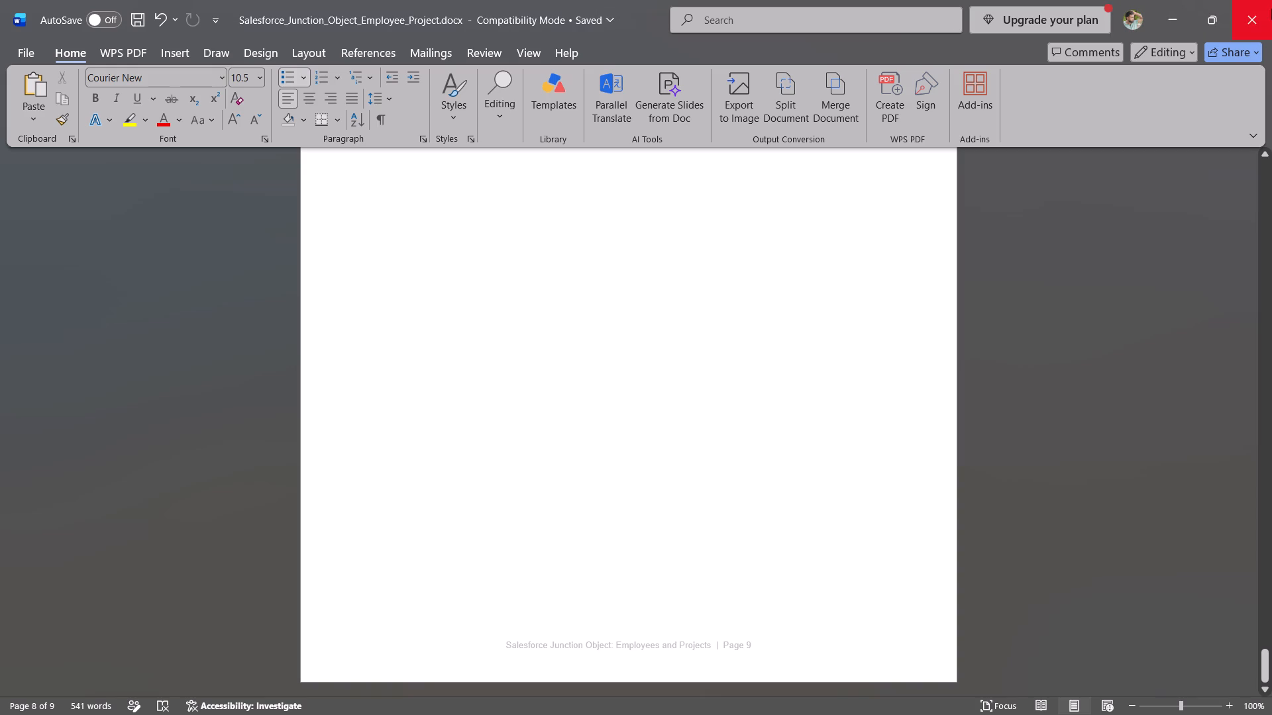
click(1265, 6)
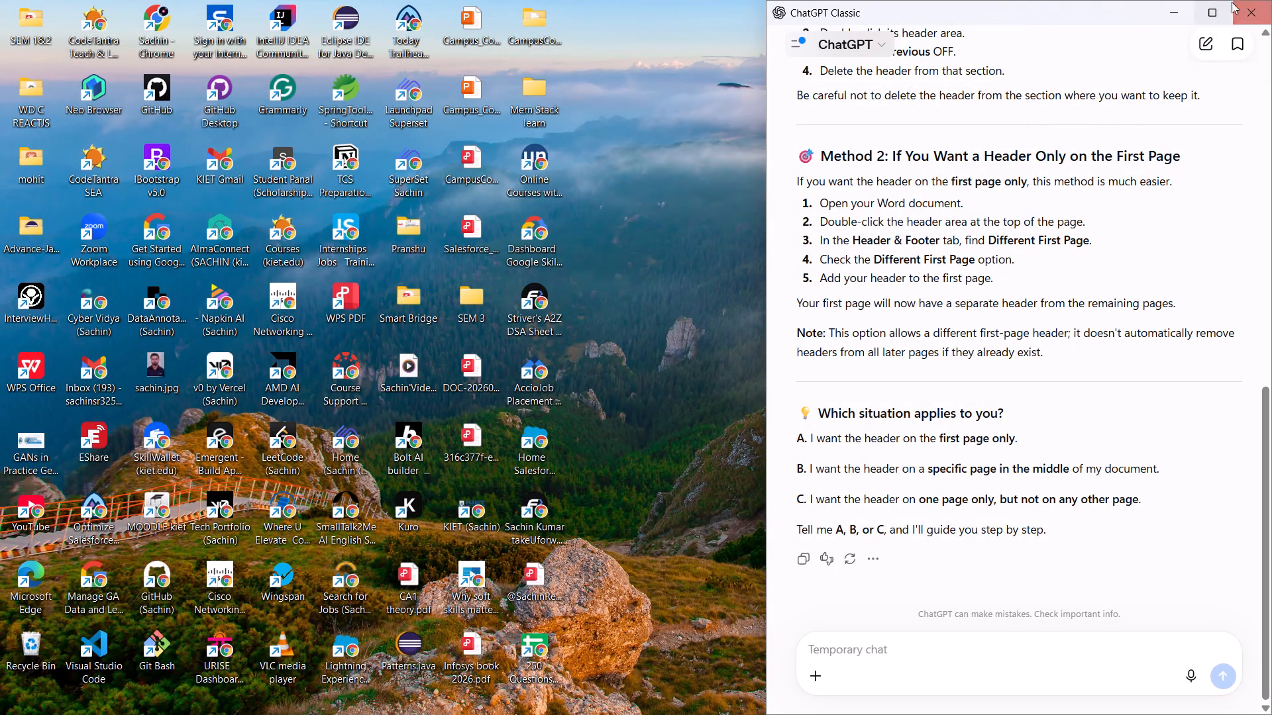
Close the ChatGPT window holding the header instructions.
click(1245, 7)
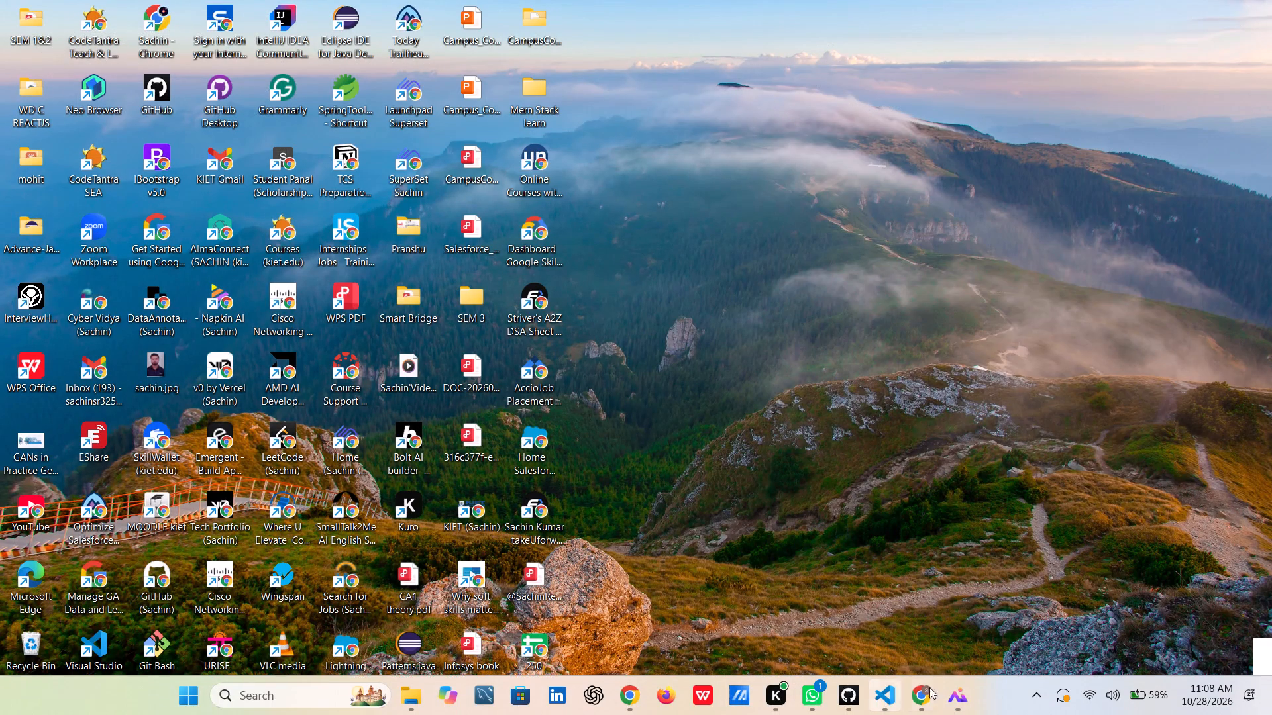
Close the leftover Salesforce screenshot windows open in the image viewer, including the glance view overlay.
click(955, 700)
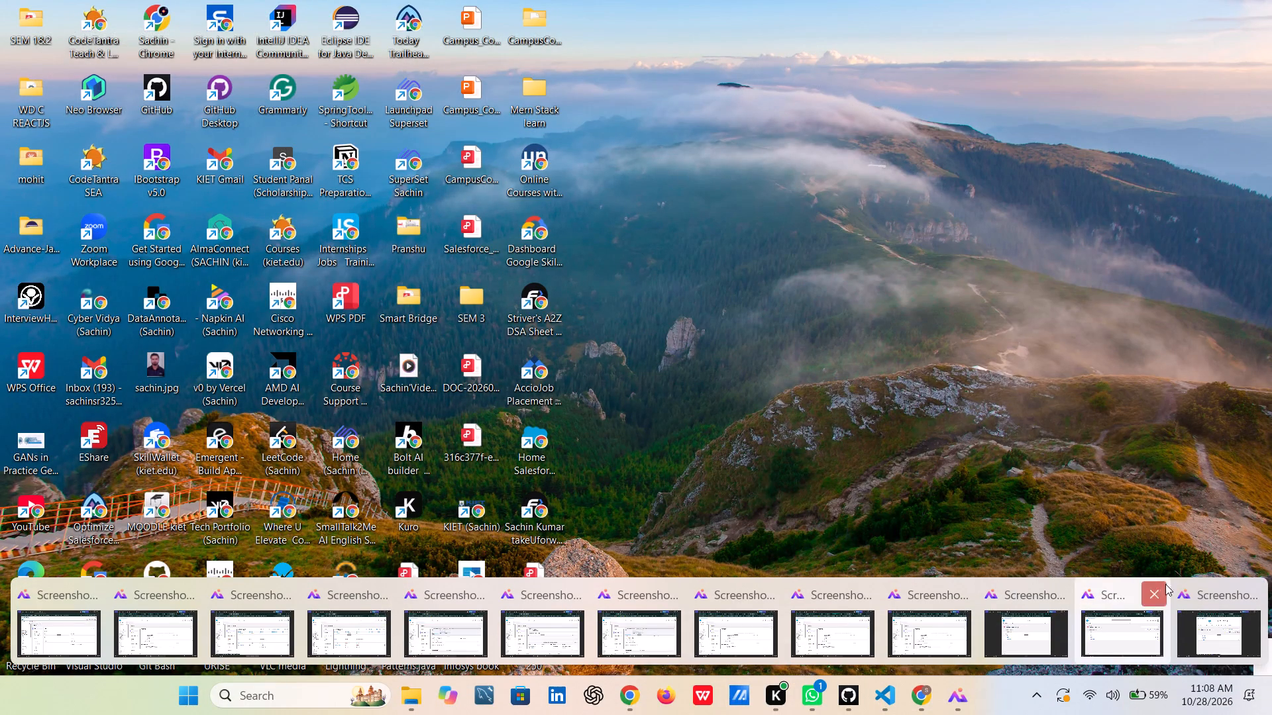
click(1253, 590)
triple_click(1253, 590)
drag(1253, 590, 1255, 553)
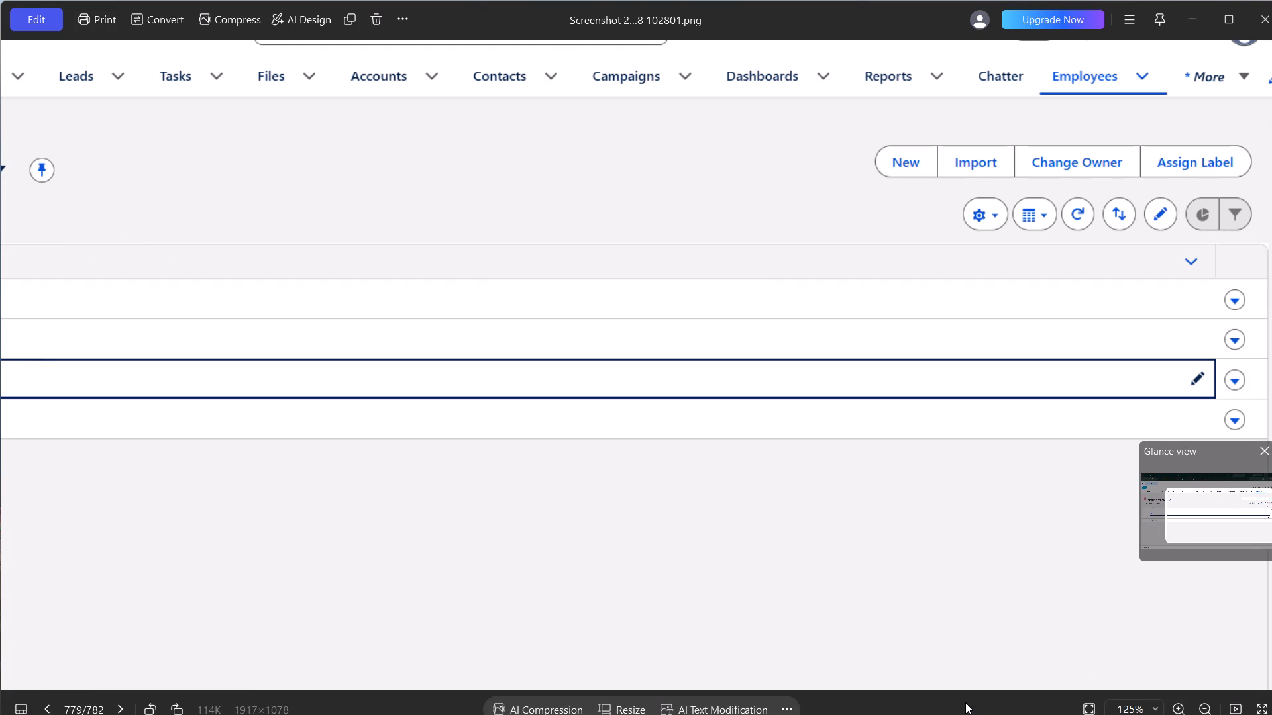
click(1267, 458)
click(1266, 452)
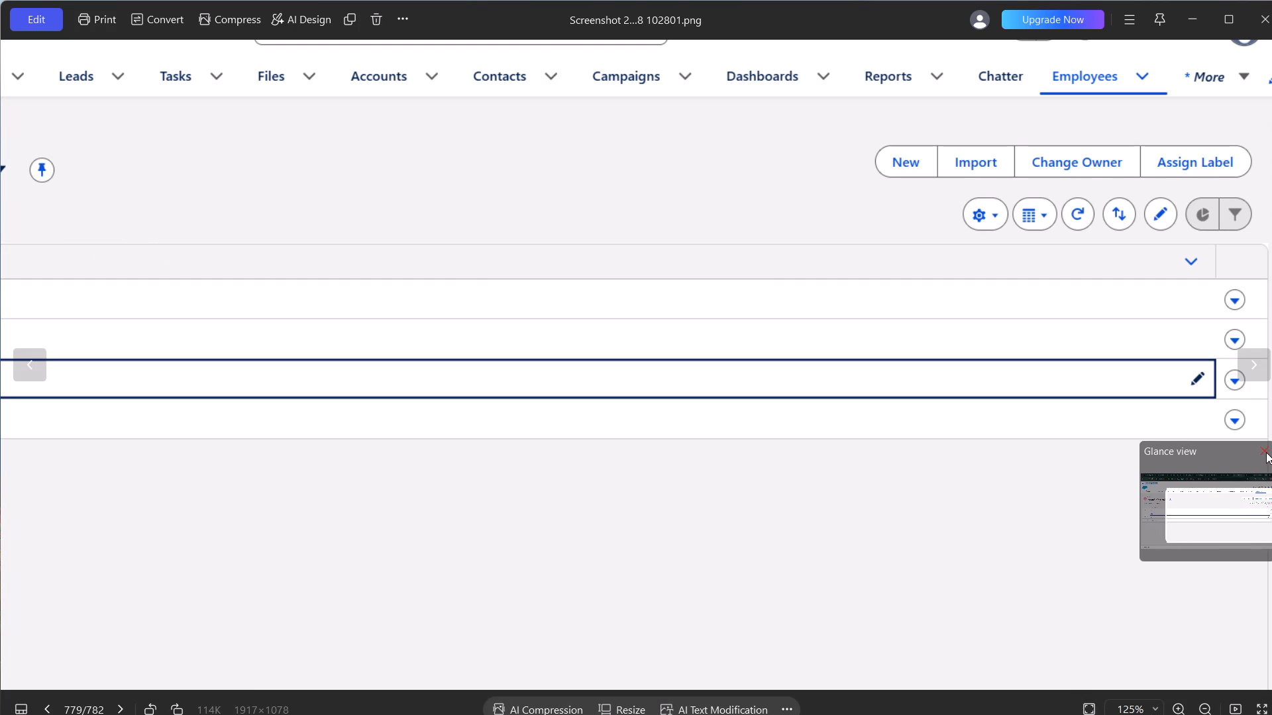
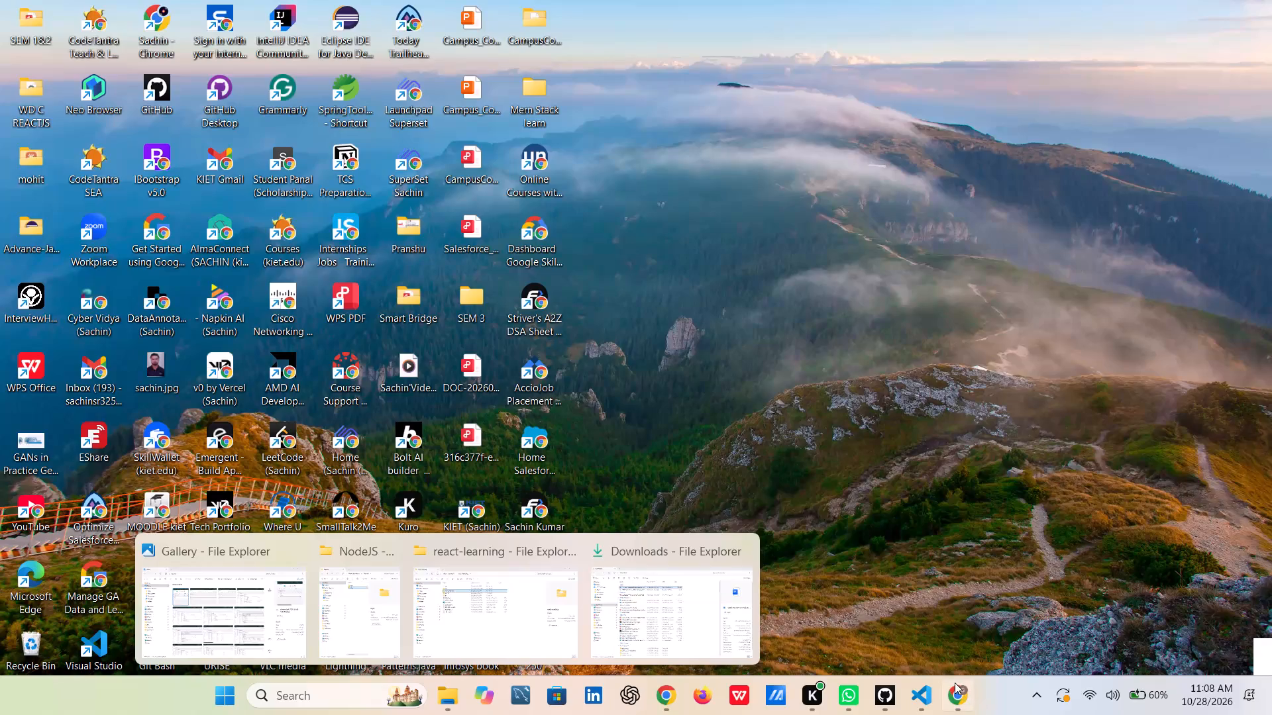
Switch to the KIET LMS in Chrome and open the Fundamentals of Salesforce Group-2 course from the dashboard.
click(959, 698)
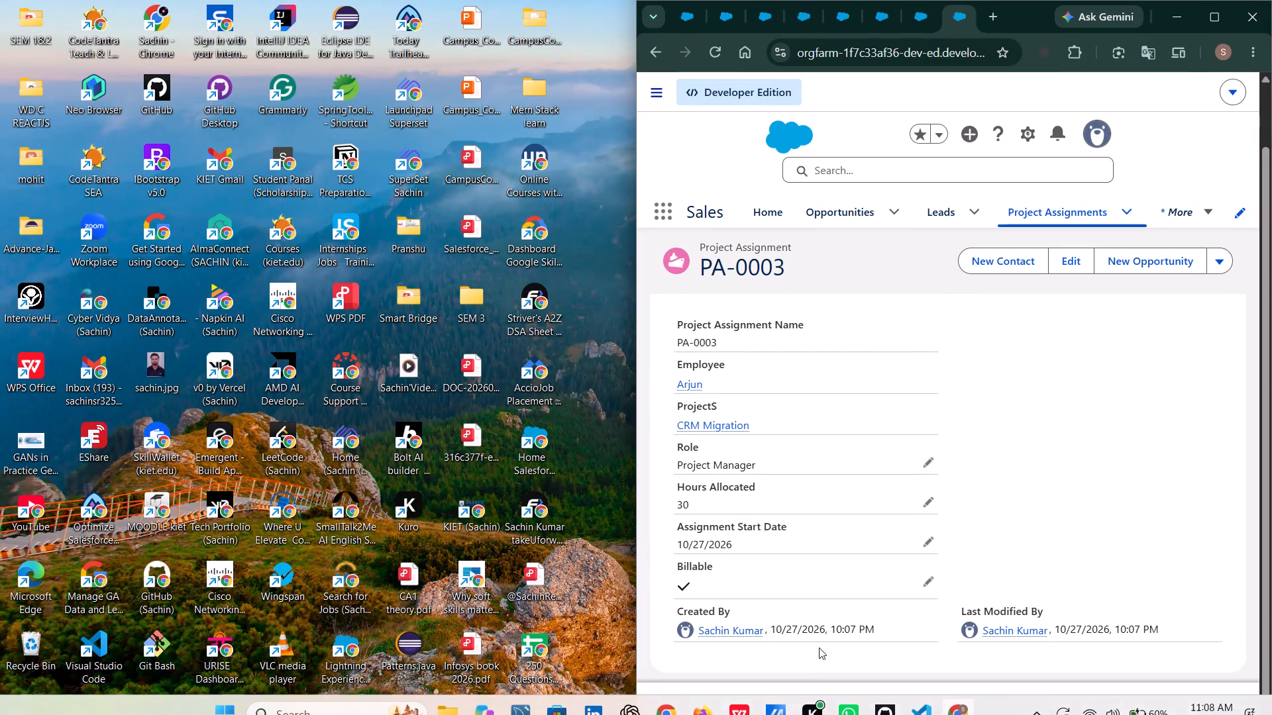
click(666, 600)
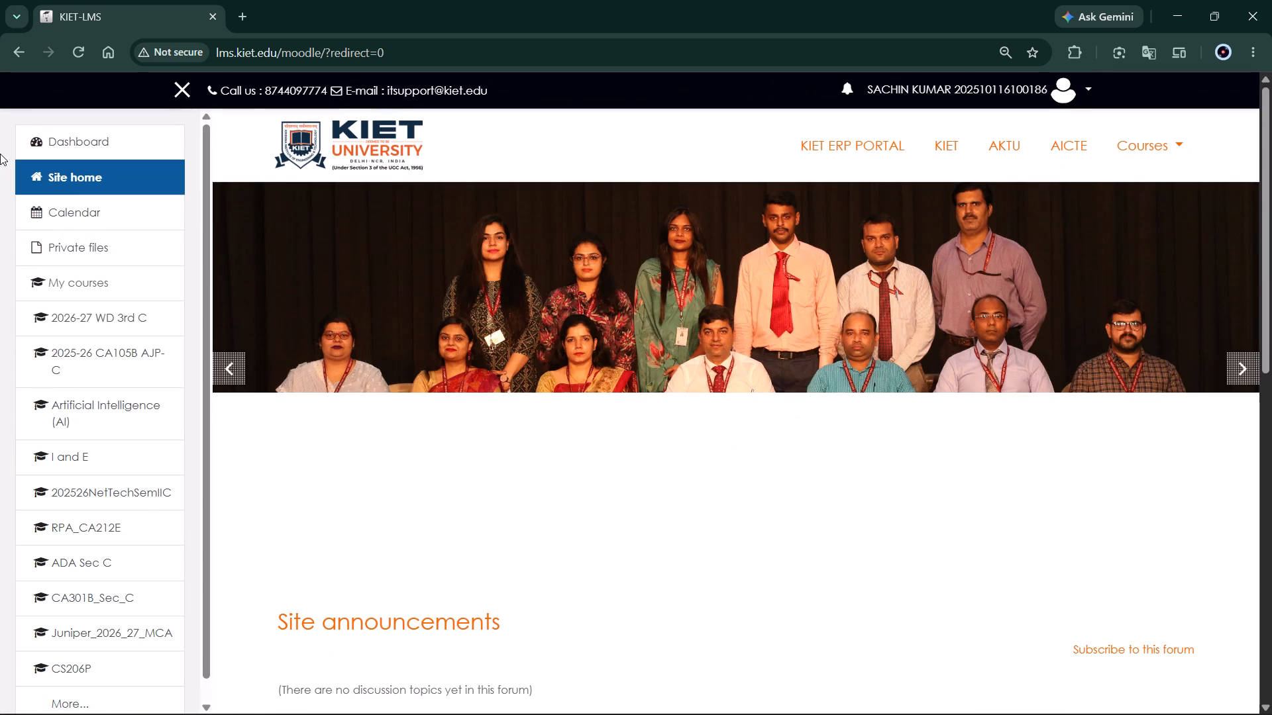
click(68, 138)
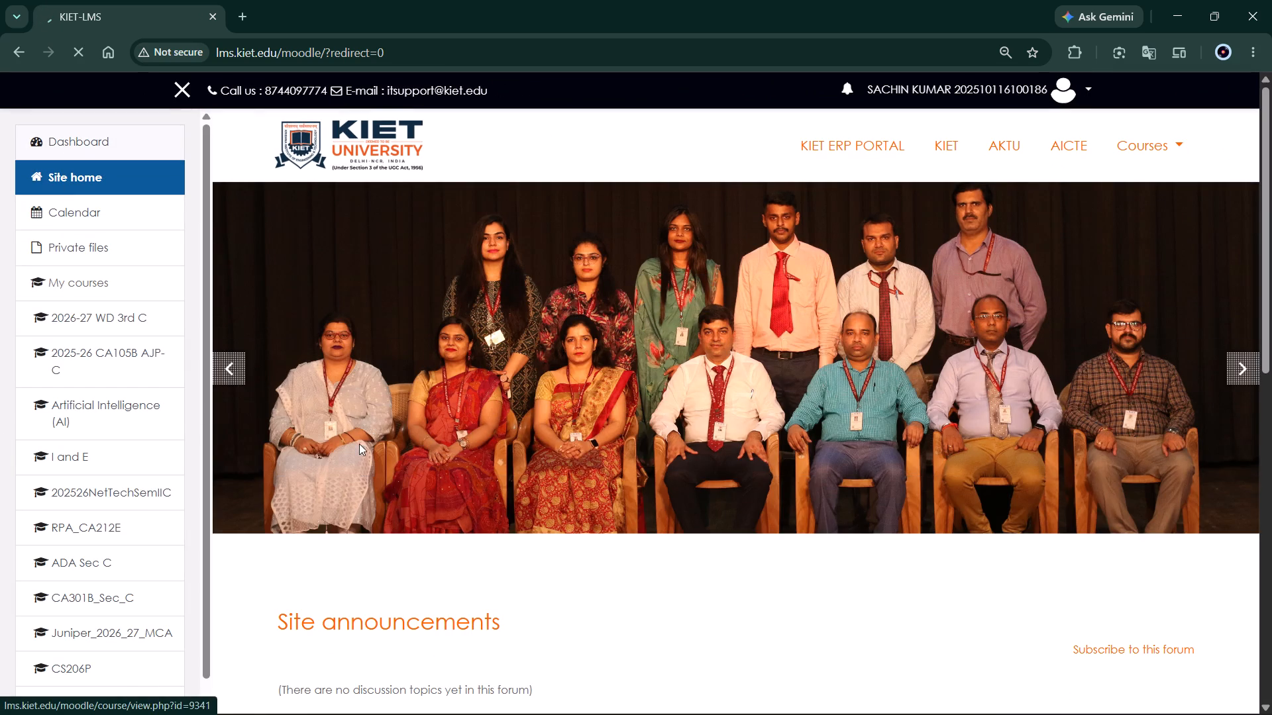
scroll(652, 534, down, 4)
scroll(652, 534, up, 1)
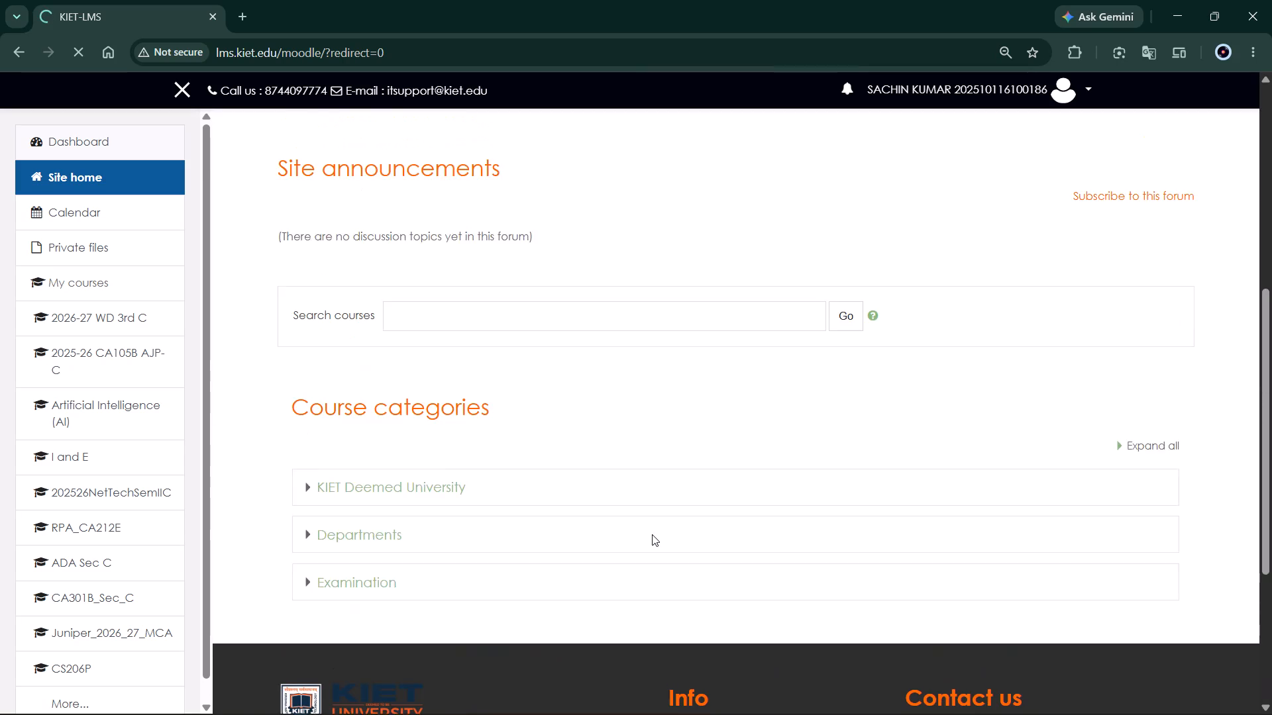
scroll(652, 534, up, 1)
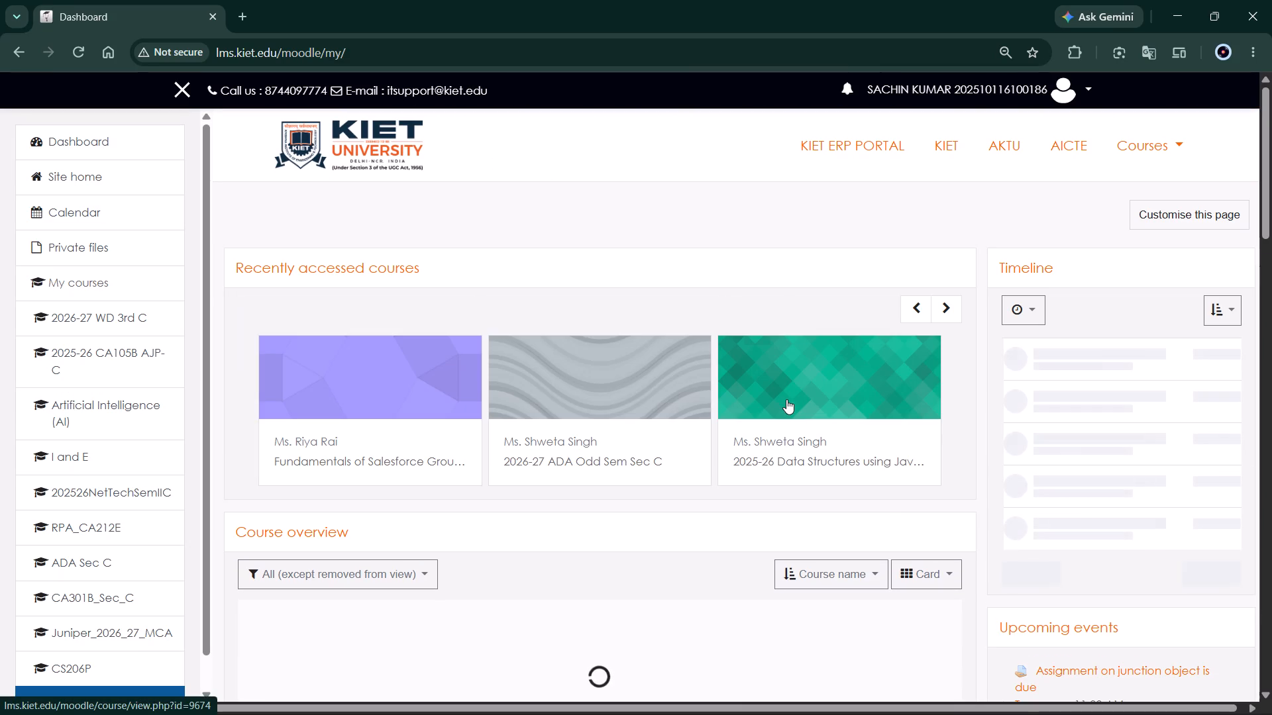
click(348, 389)
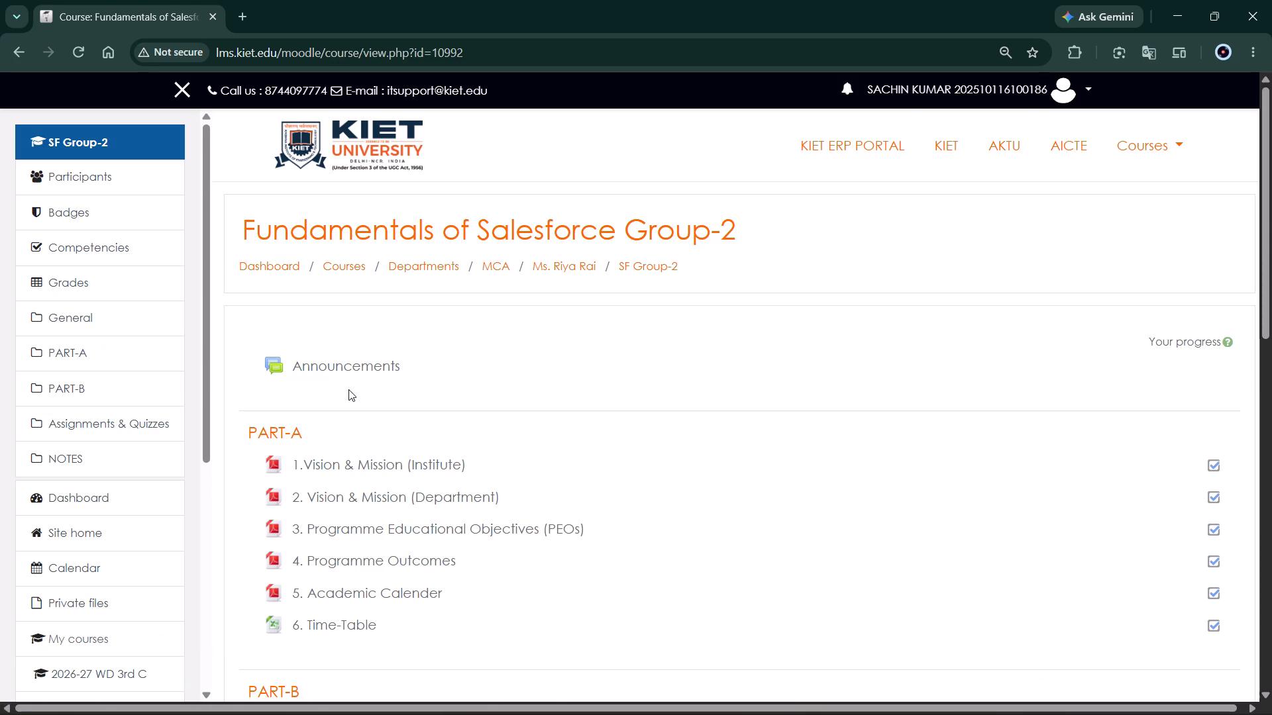
Open the course's "Assignment on junction object" and start adding a submission to it.
scroll(348, 389, down, 4)
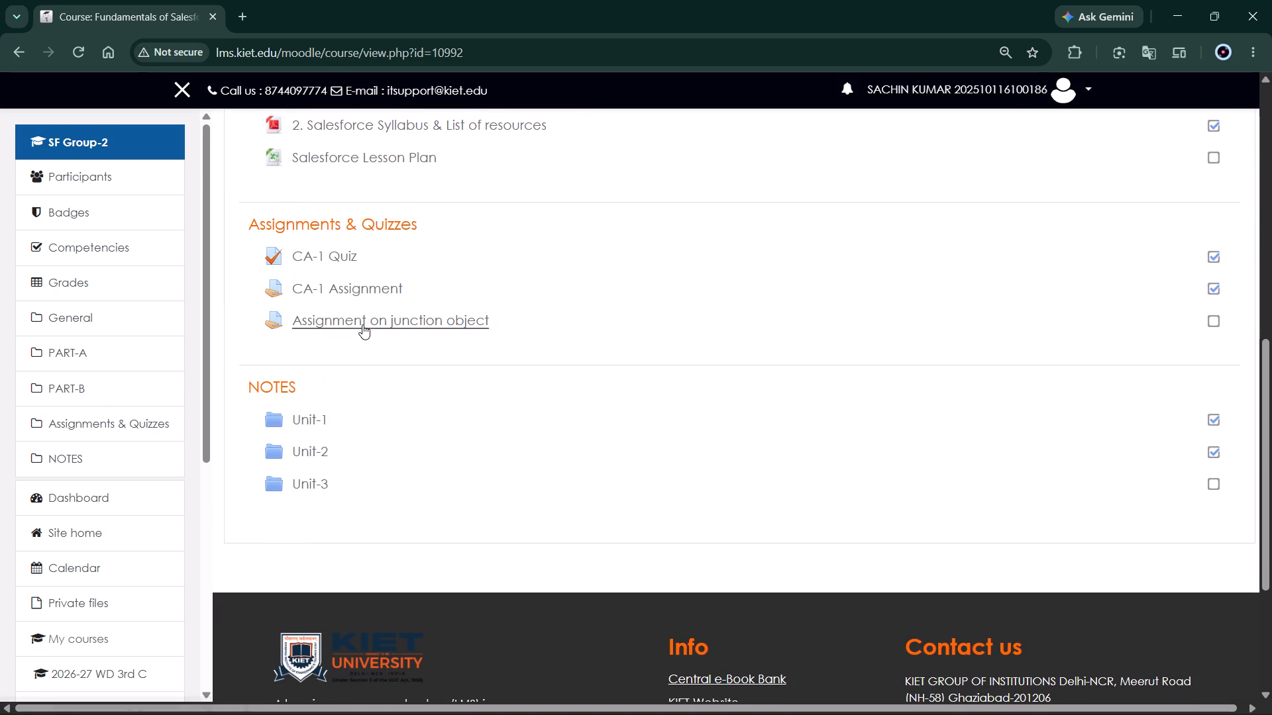
click(378, 318)
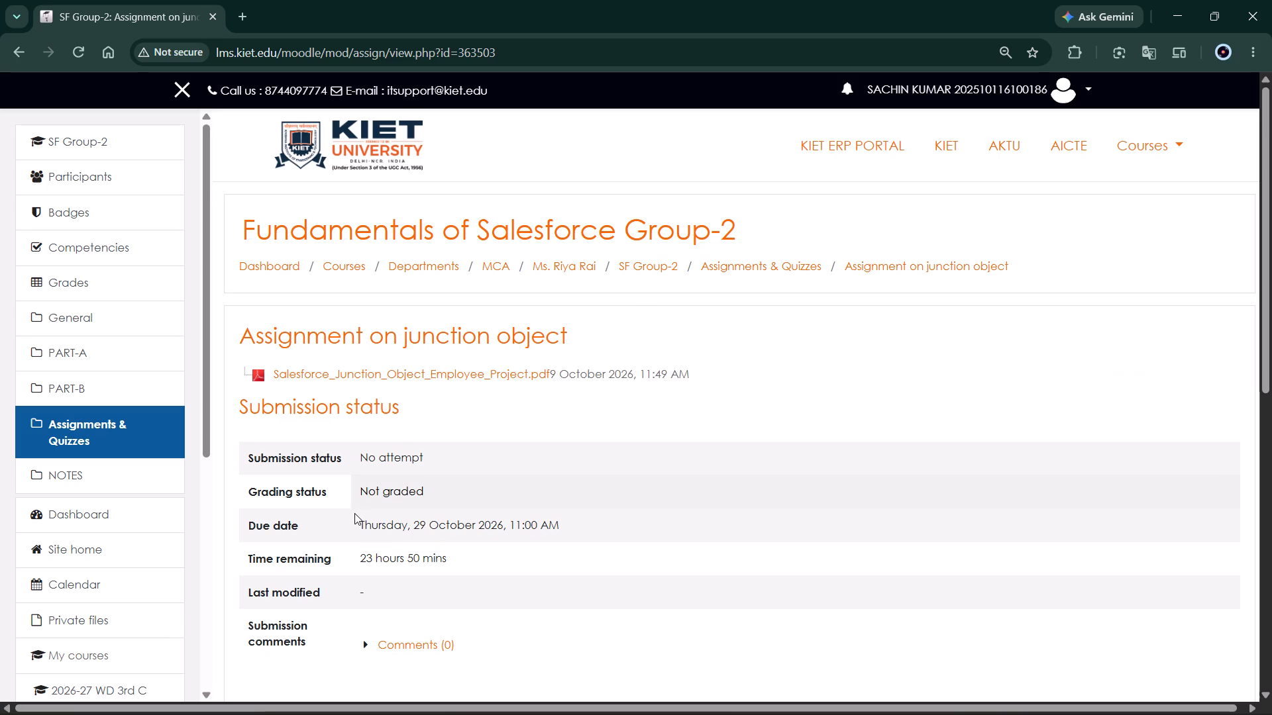
scroll(354, 513, down, 2)
click(739, 542)
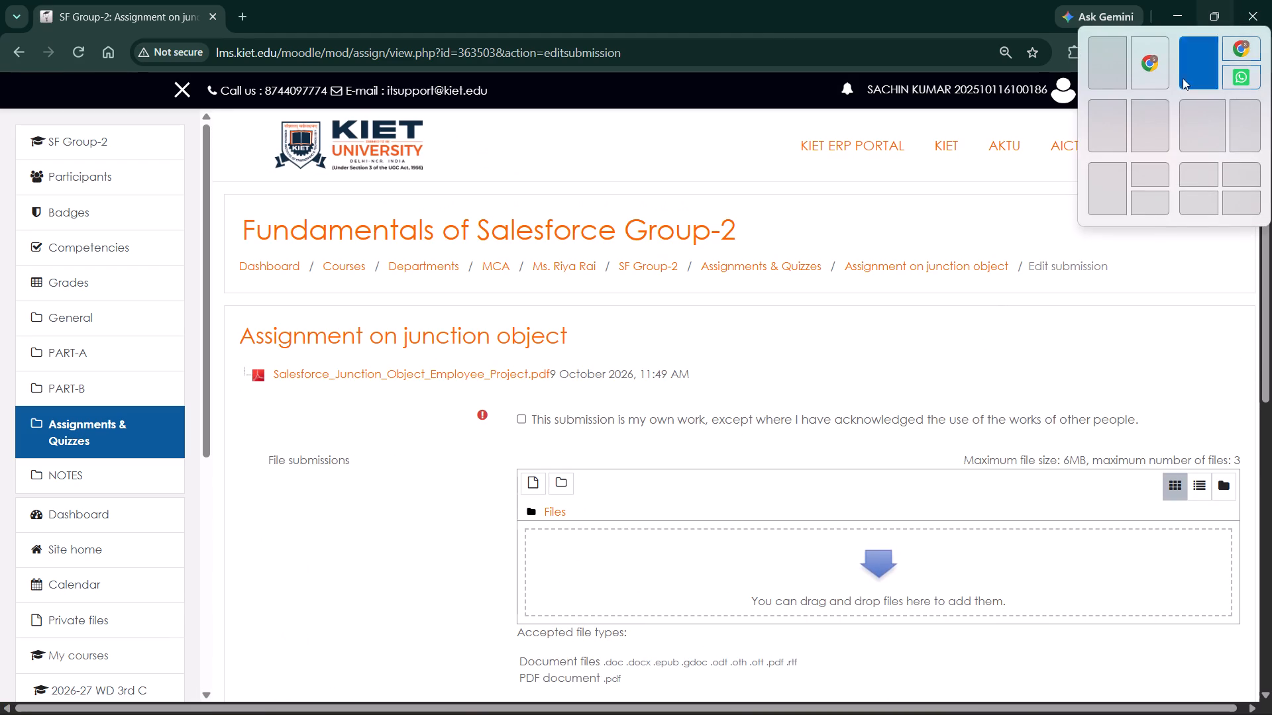
Arrange the submission page side by side with the Downloads folder window.
click(1167, 113)
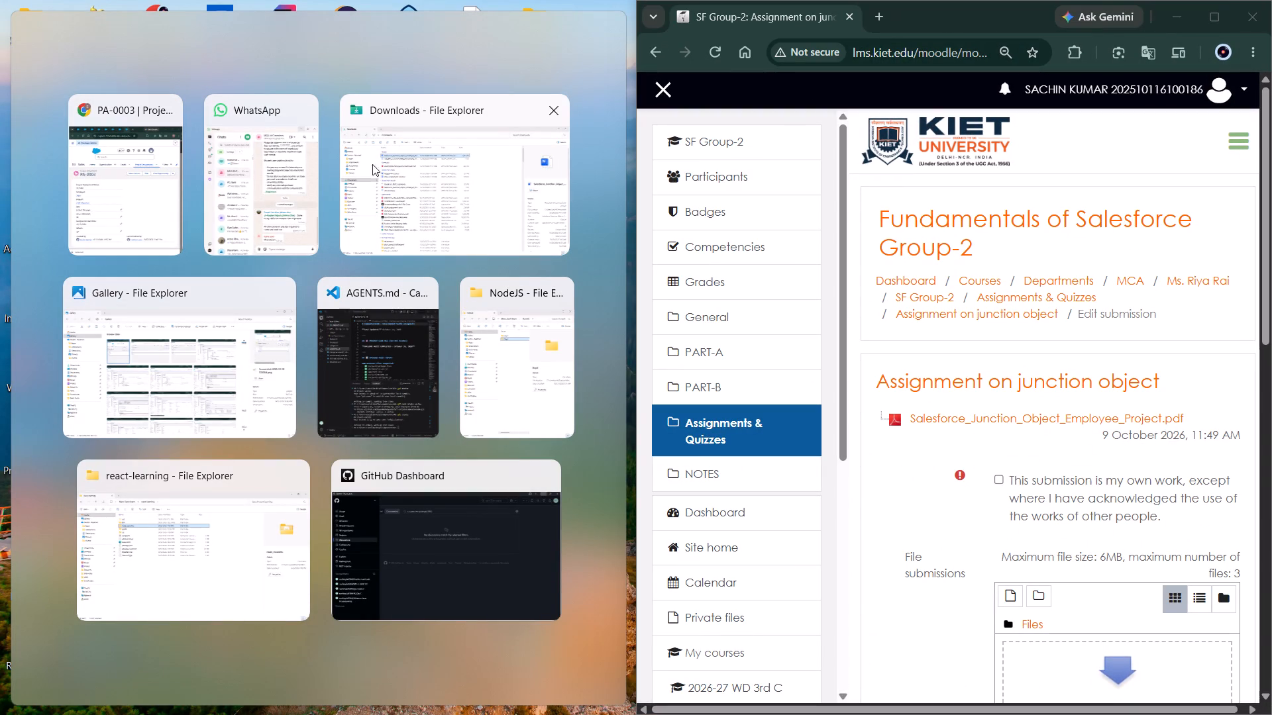
click(422, 169)
Export Salesforce_Junction_Object_Employee_Project.docx from Word as a PDF in the Documents folder, and close both the PDF and the document.
click(303, 174)
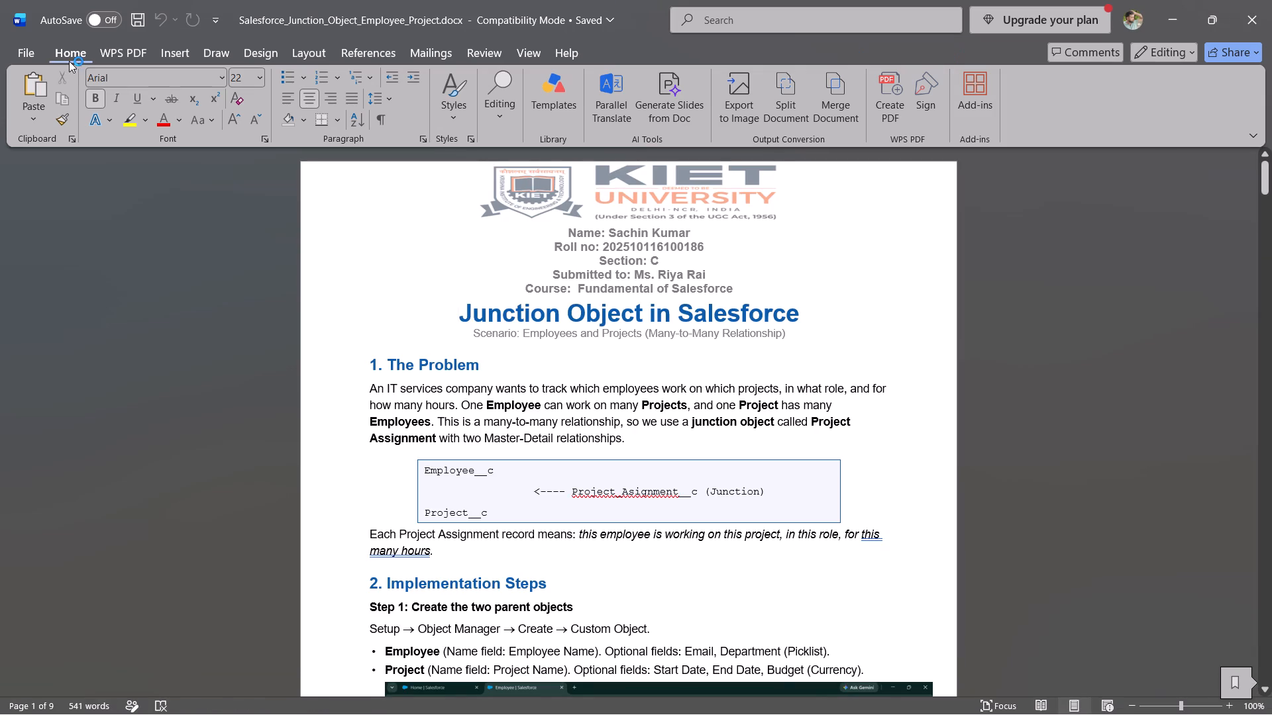
click(17, 58)
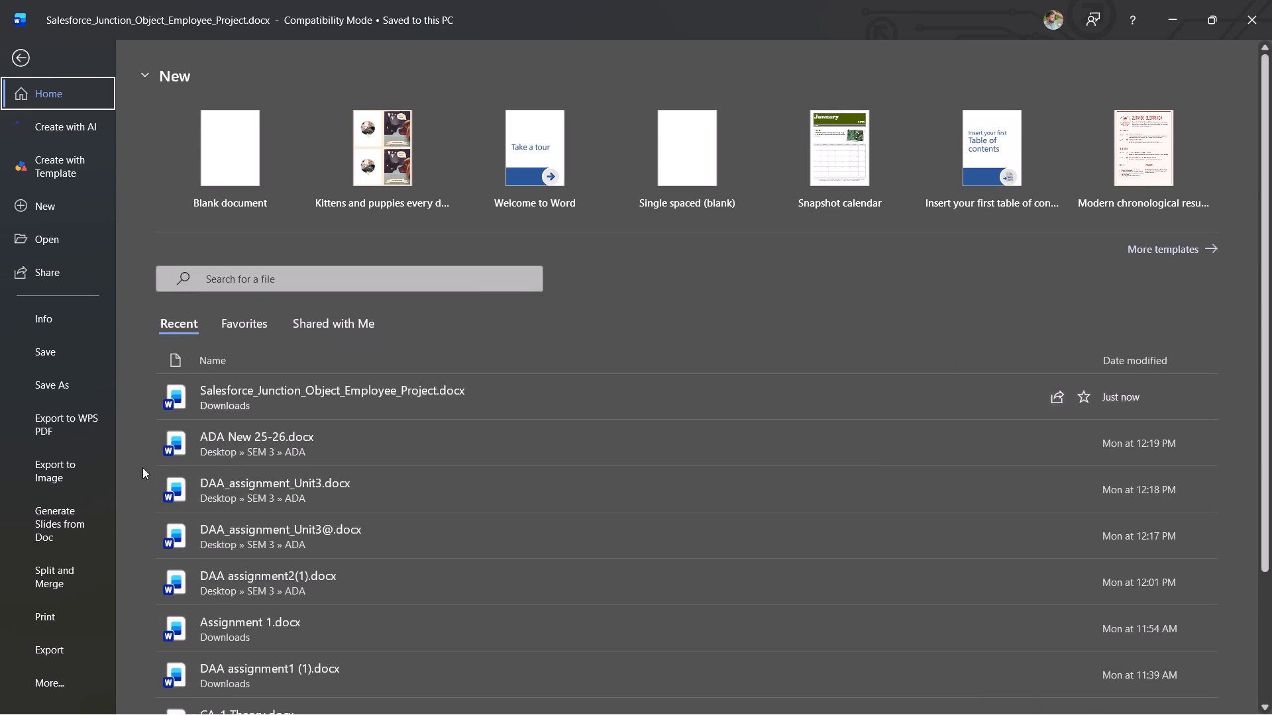
click(45, 643)
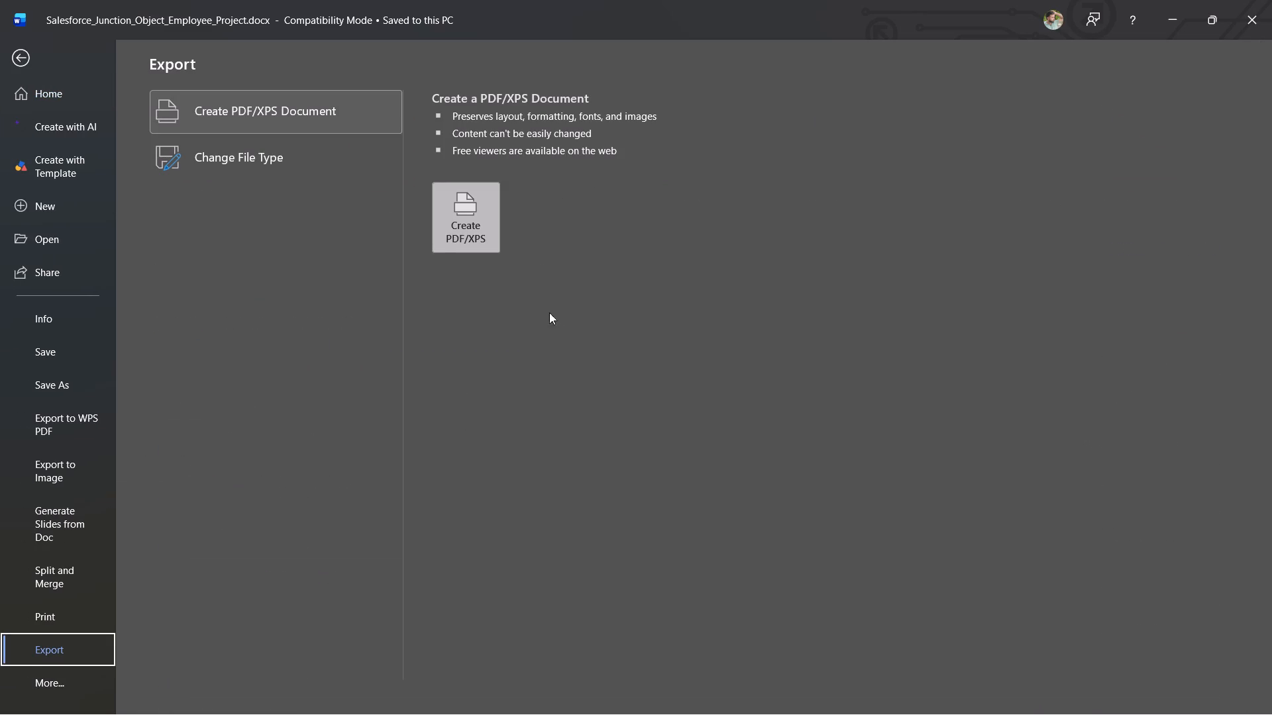
click(463, 254)
click(467, 227)
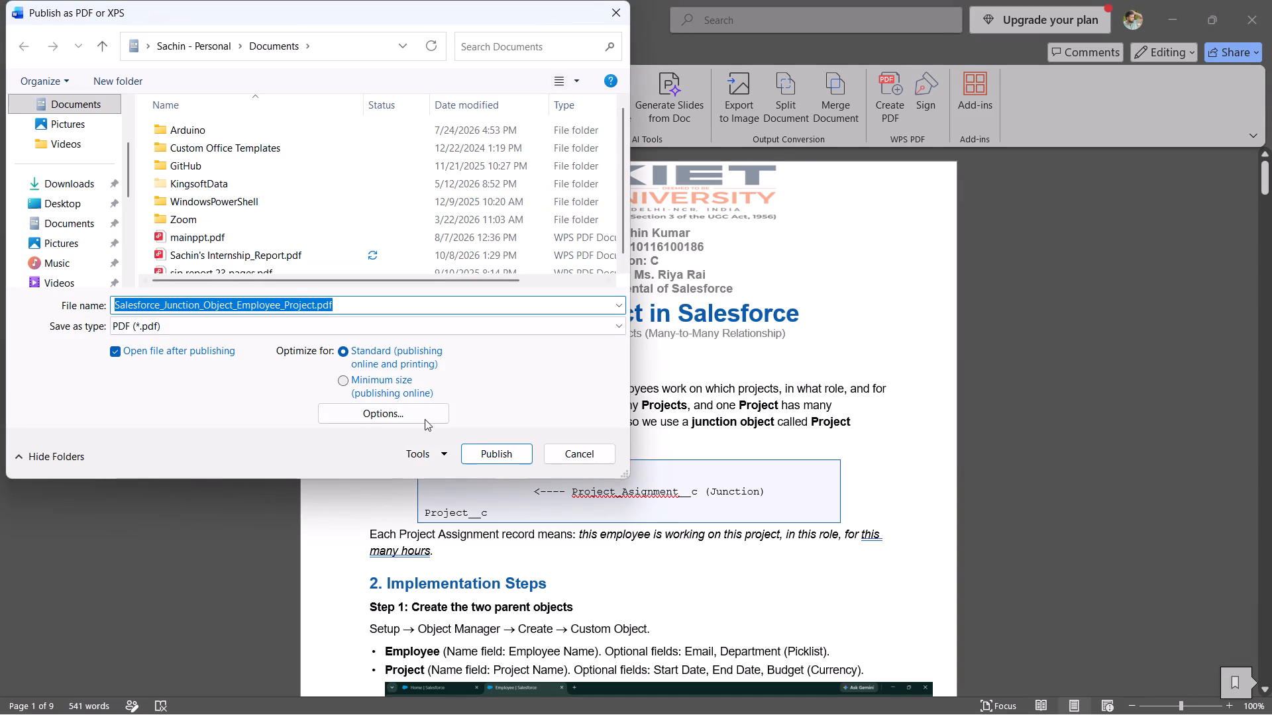
click(499, 450)
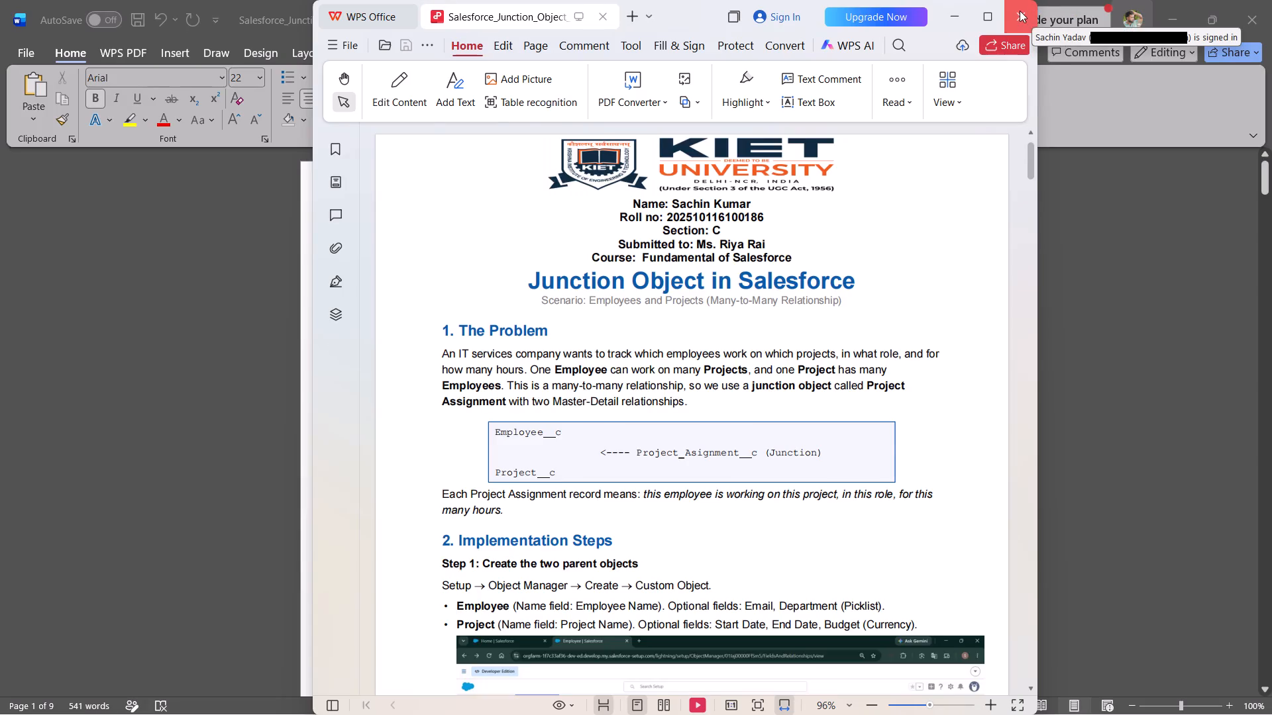
click(1020, 11)
click(1260, 7)
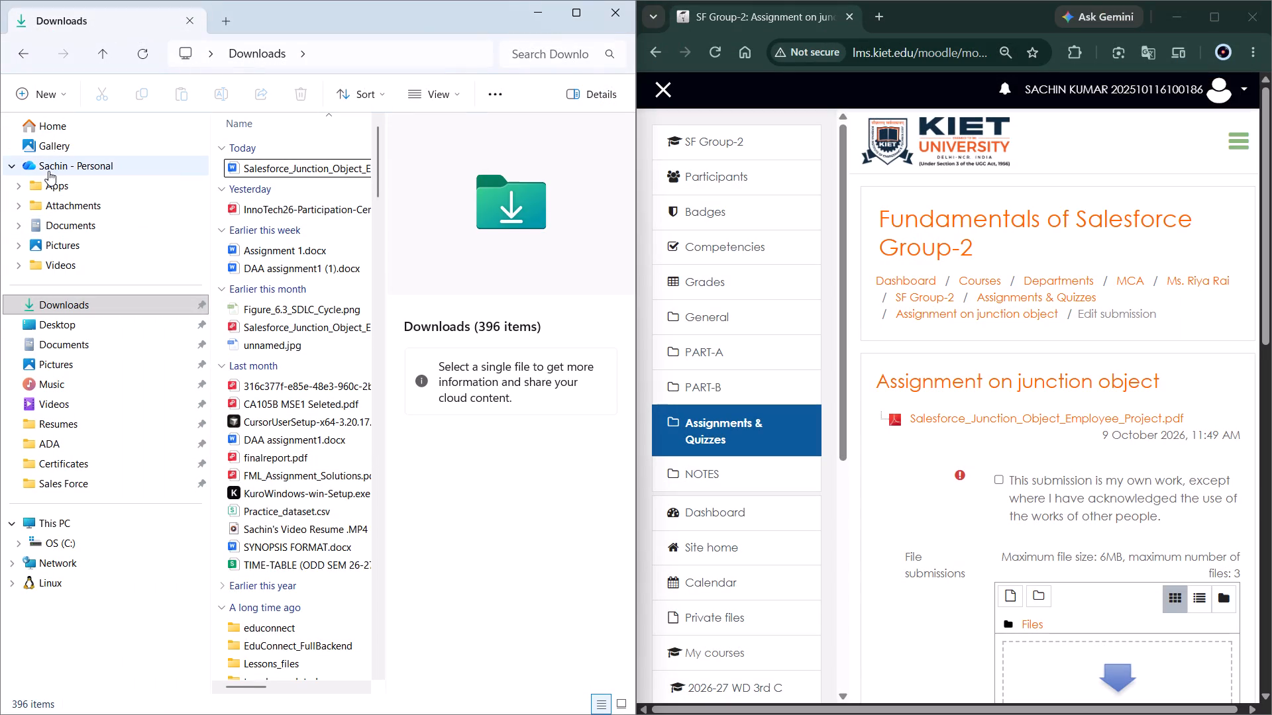
Find Salesforce_Junction_Object_Employee_Project.pdf in the Documents folder, open it to check its pages, and close it.
click(72, 352)
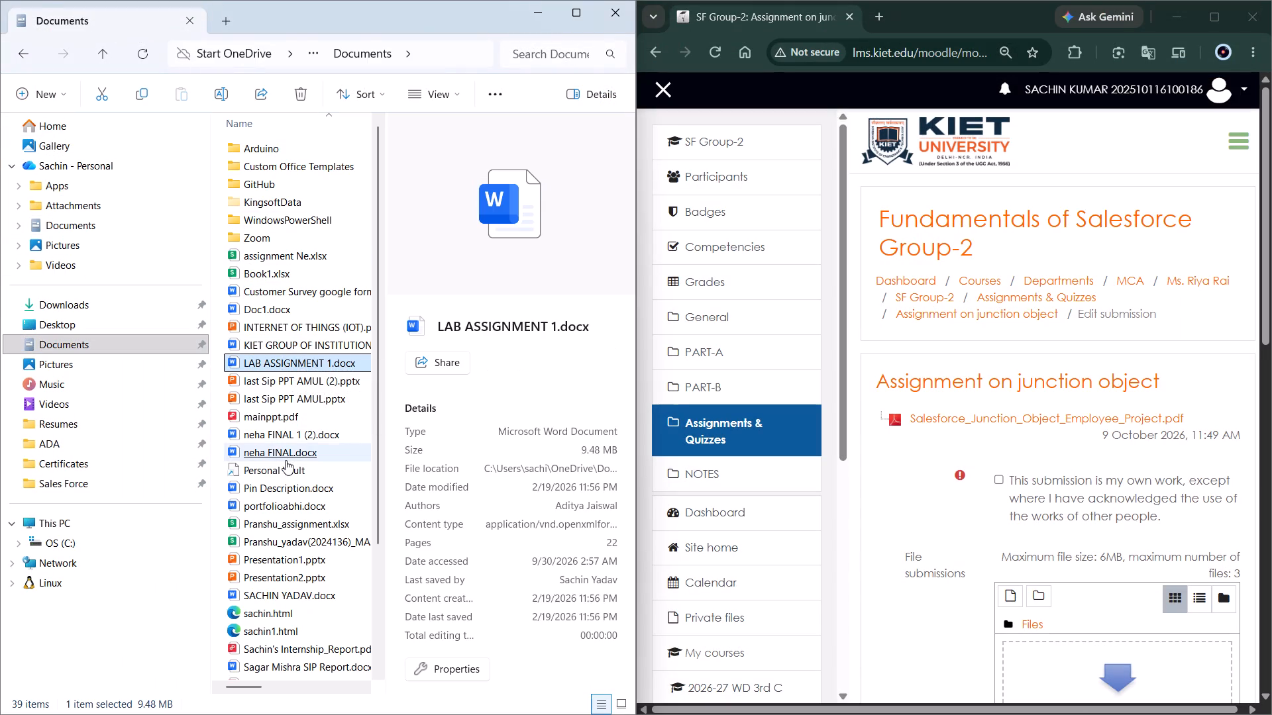
scroll(282, 431, down, 2)
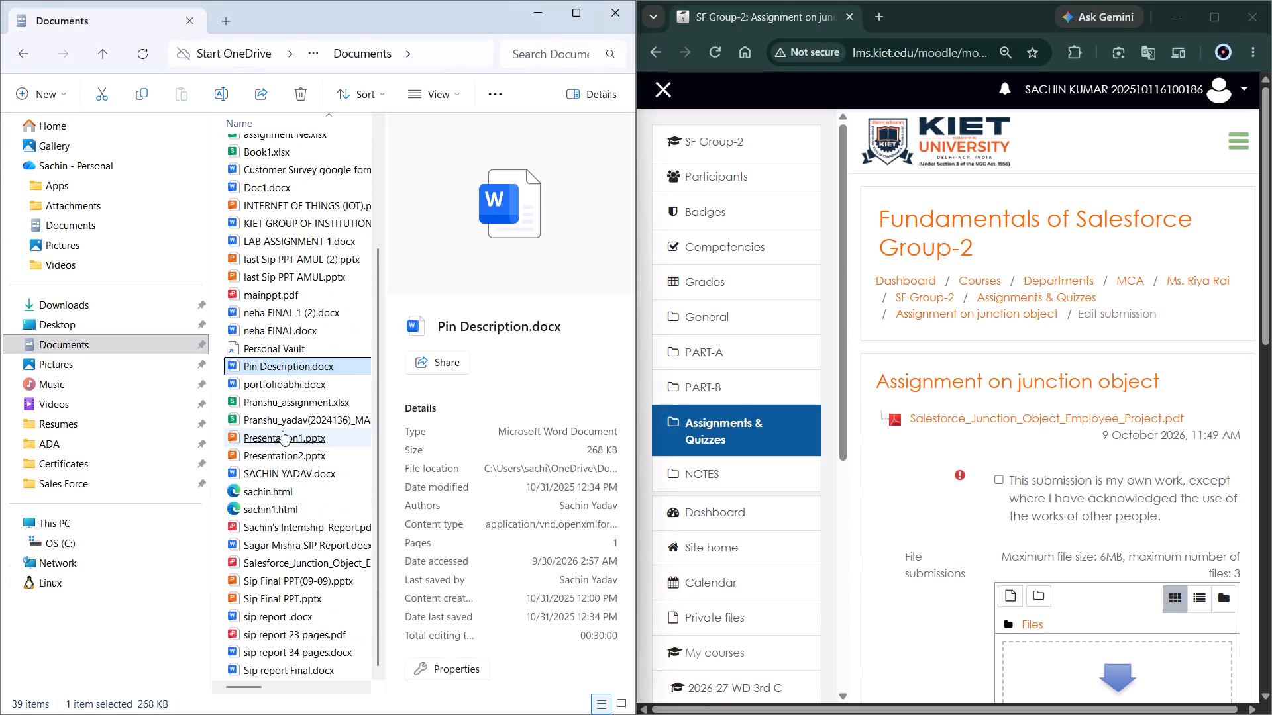
scroll(282, 431, down, 1)
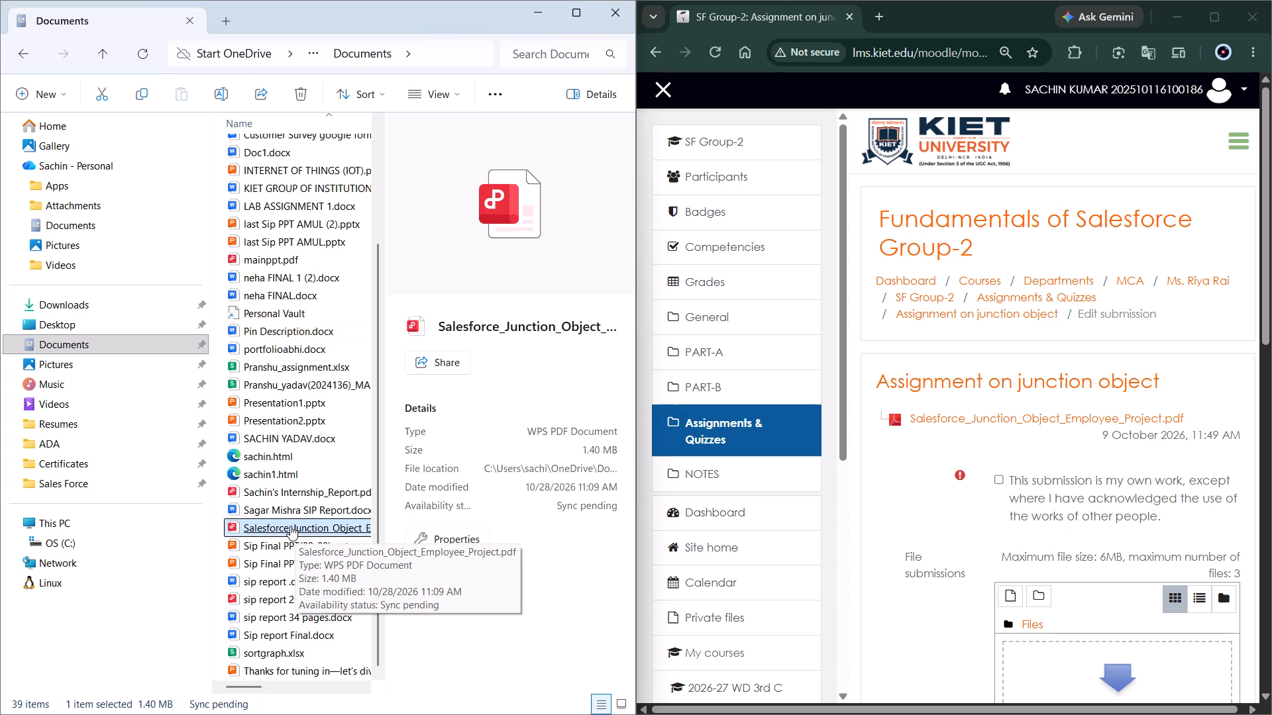
click(290, 526)
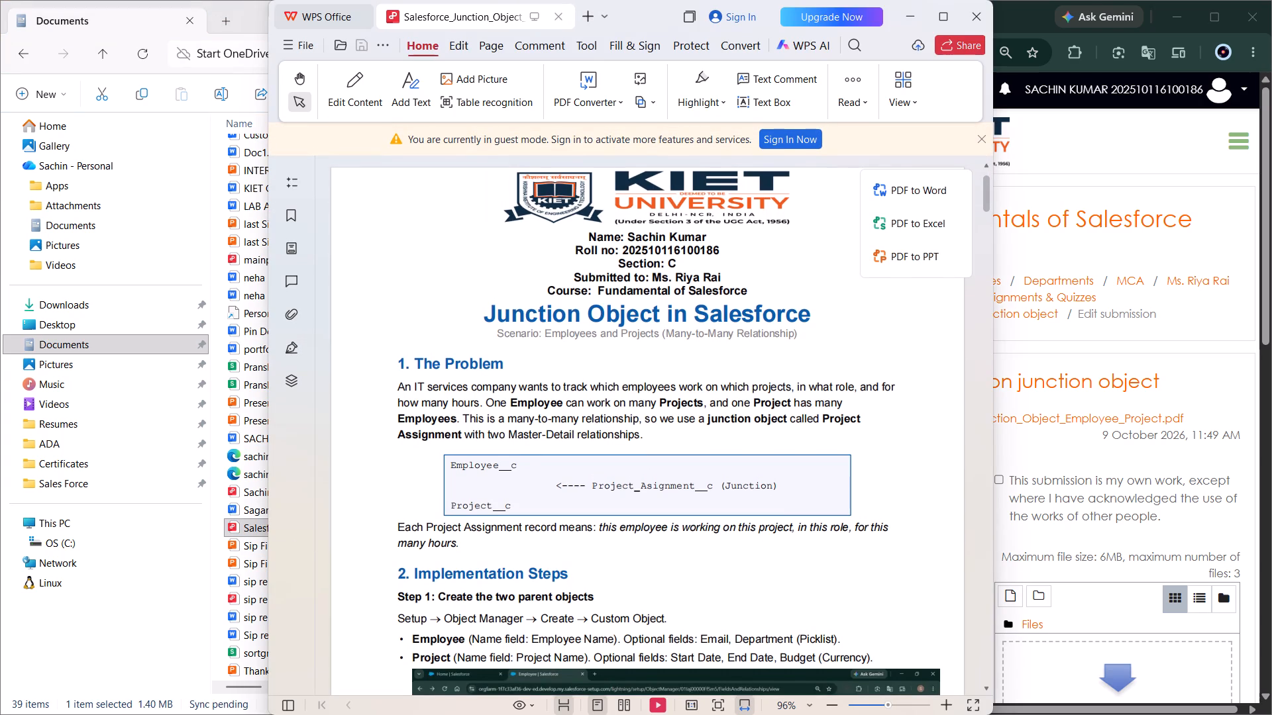
scroll(576, 587, down, 2)
click(964, 7)
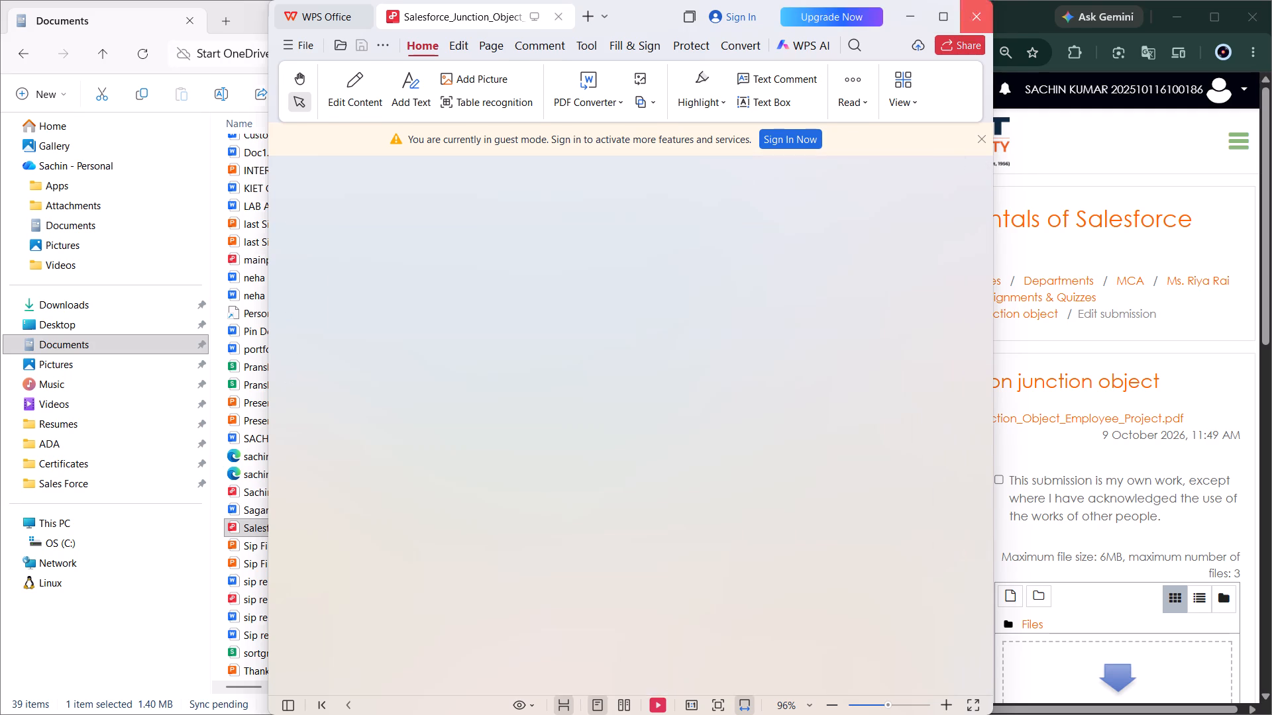
Add Salesforce_Junction_Object_Employee_Project.pdf from the Documents folder to the assignment's file submissions.
drag(276, 520, 944, 563)
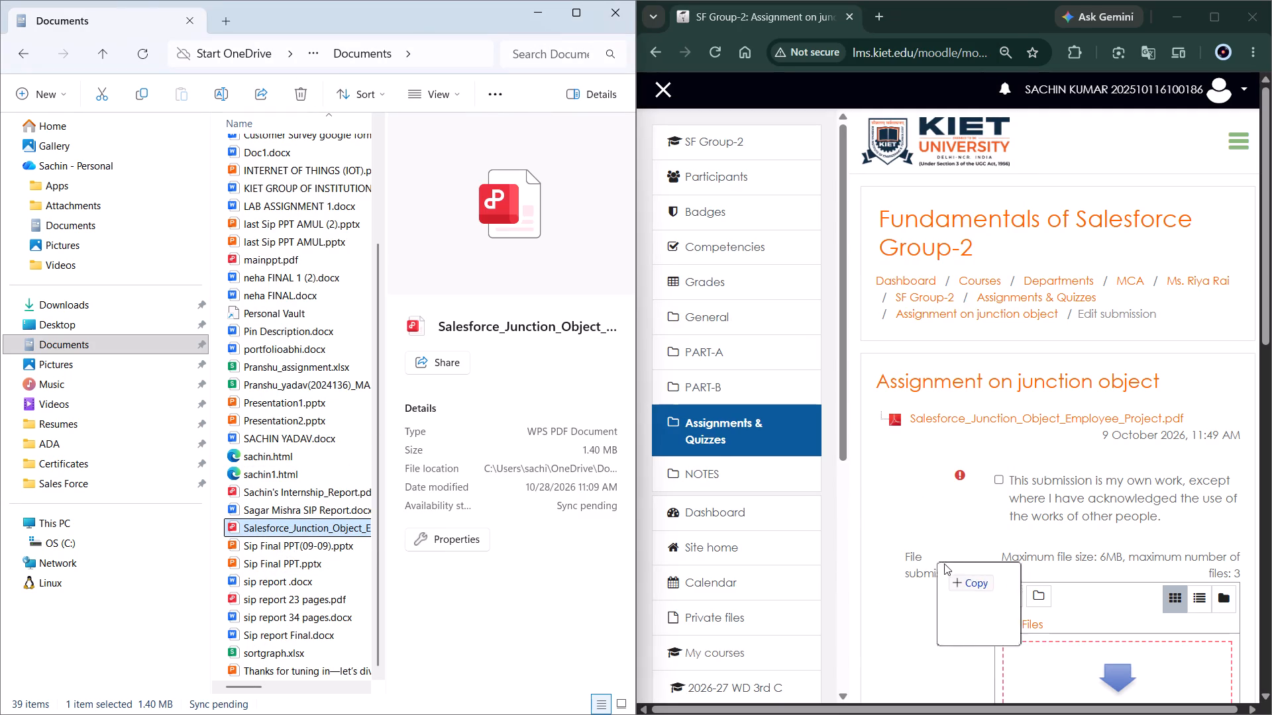
drag(944, 563, 1102, 667)
Maximize the submission page, accept the own-work declaration, save the submission, and review its submission status.
click(1209, 11)
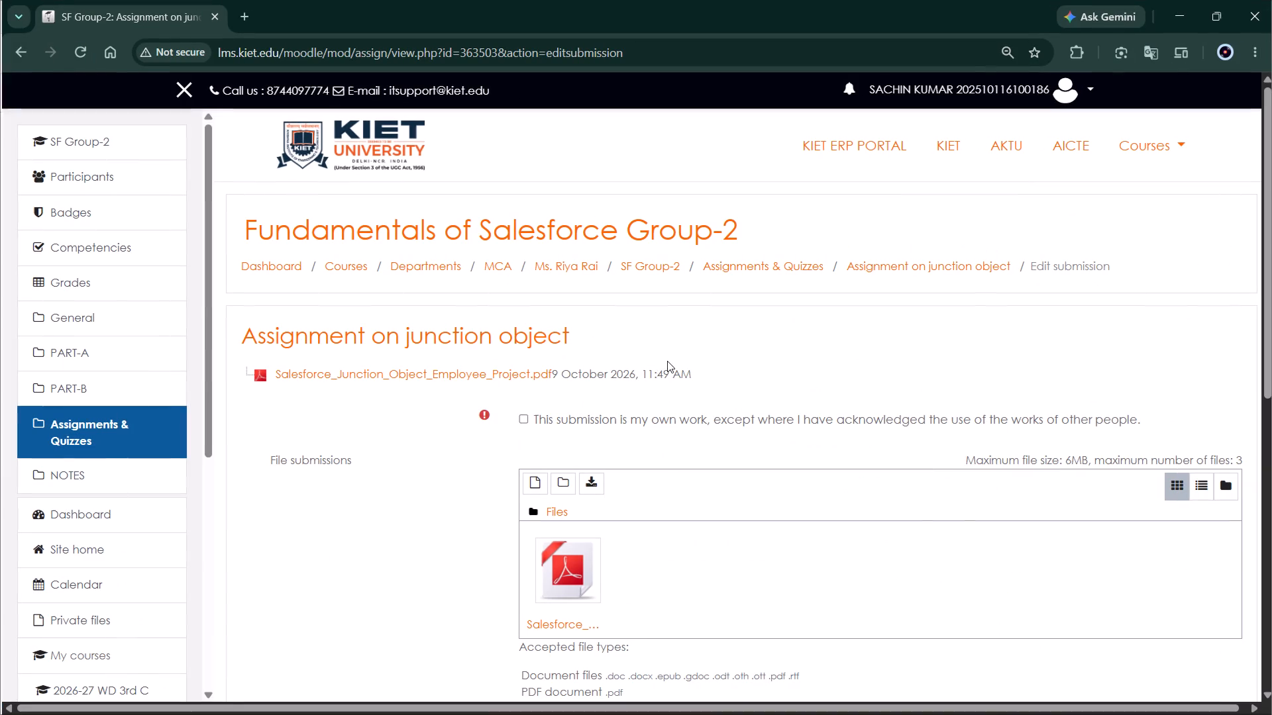
scroll(682, 563, down, 1)
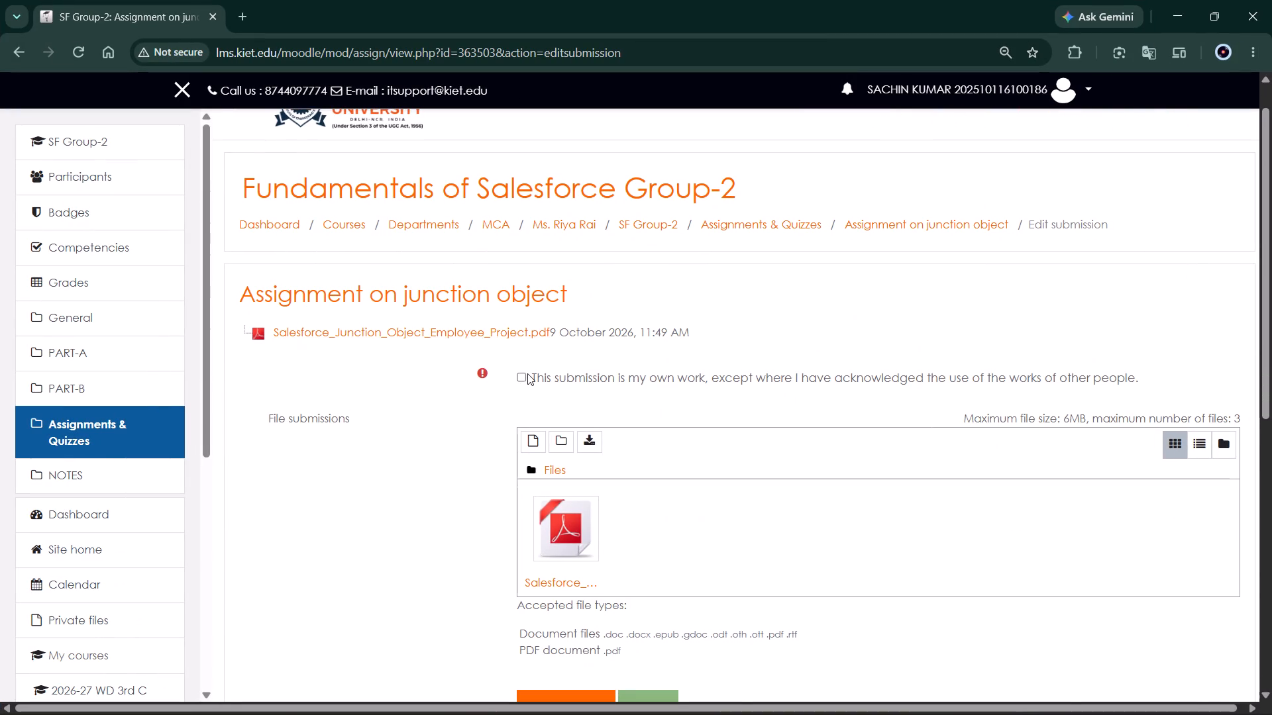
click(523, 377)
scroll(624, 618, down, 2)
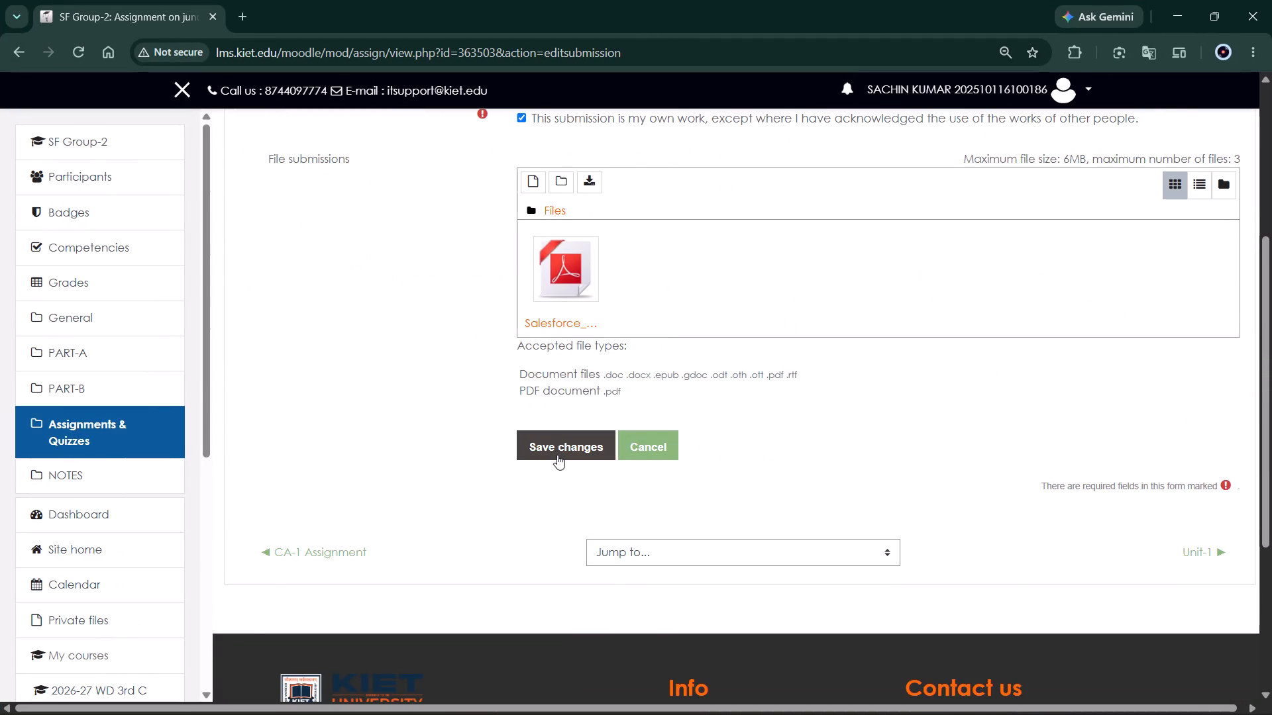
click(557, 455)
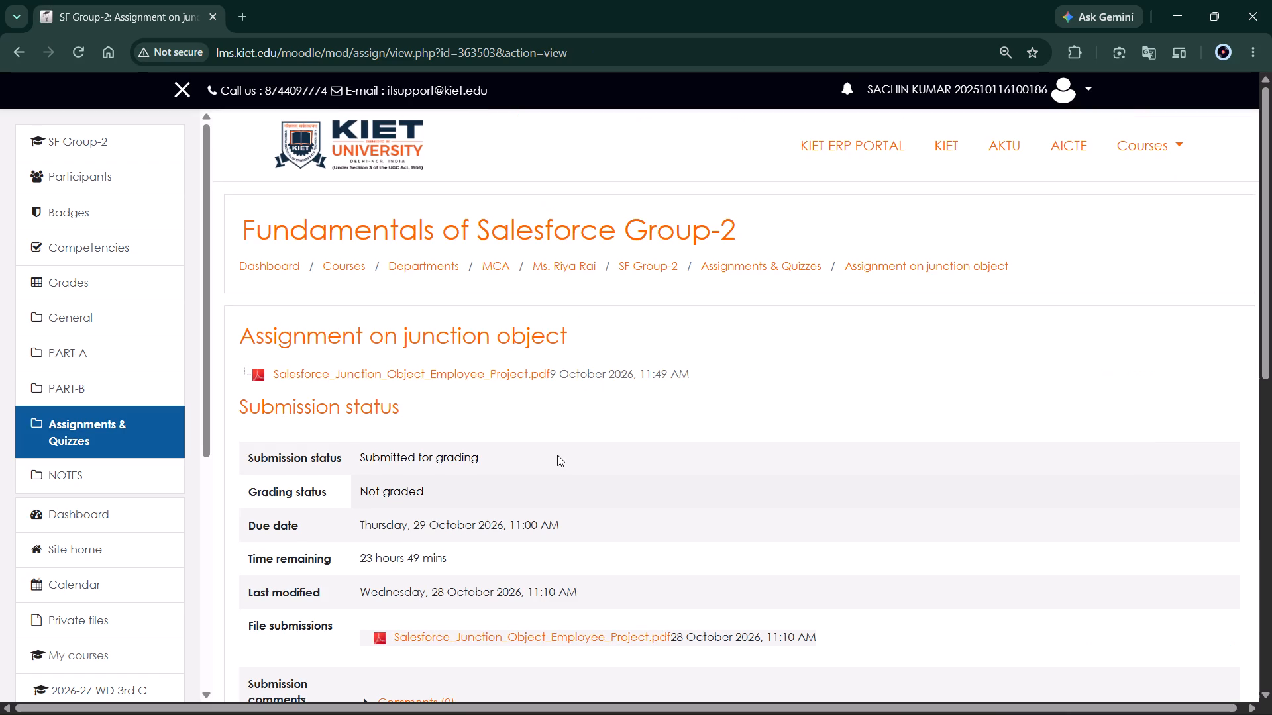
scroll(545, 494, down, 2)
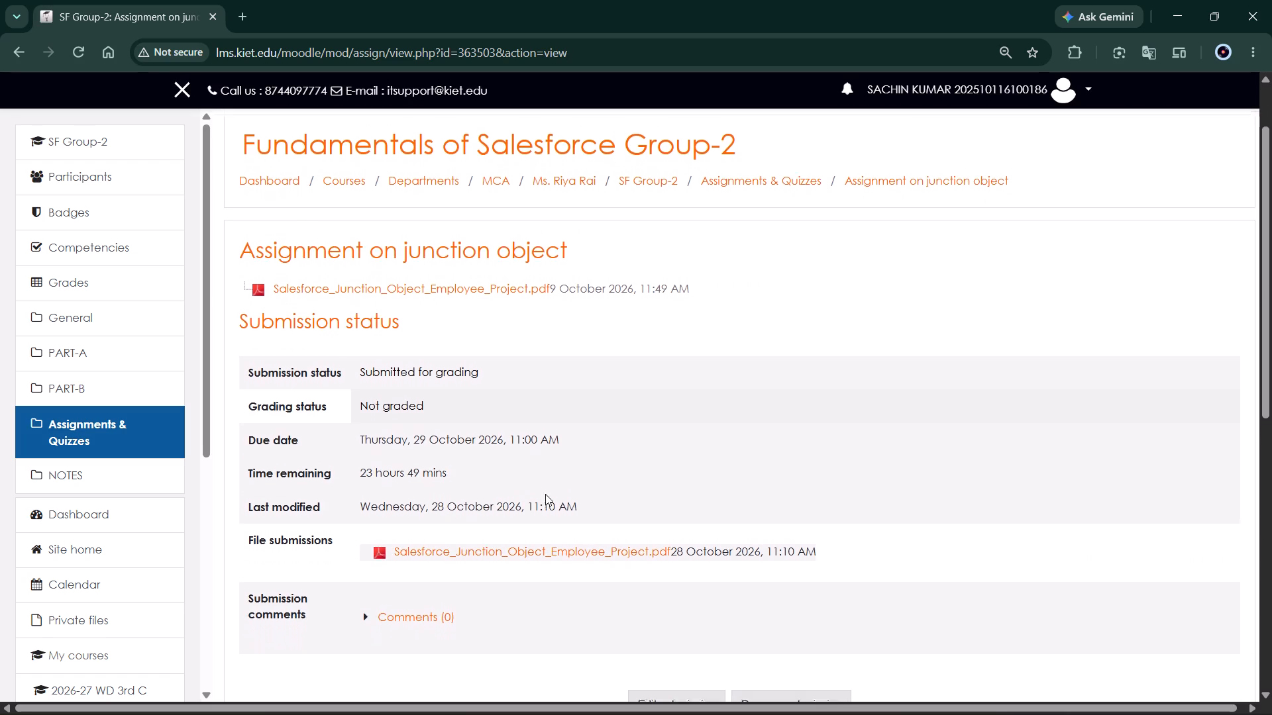
scroll(545, 494, down, 2)
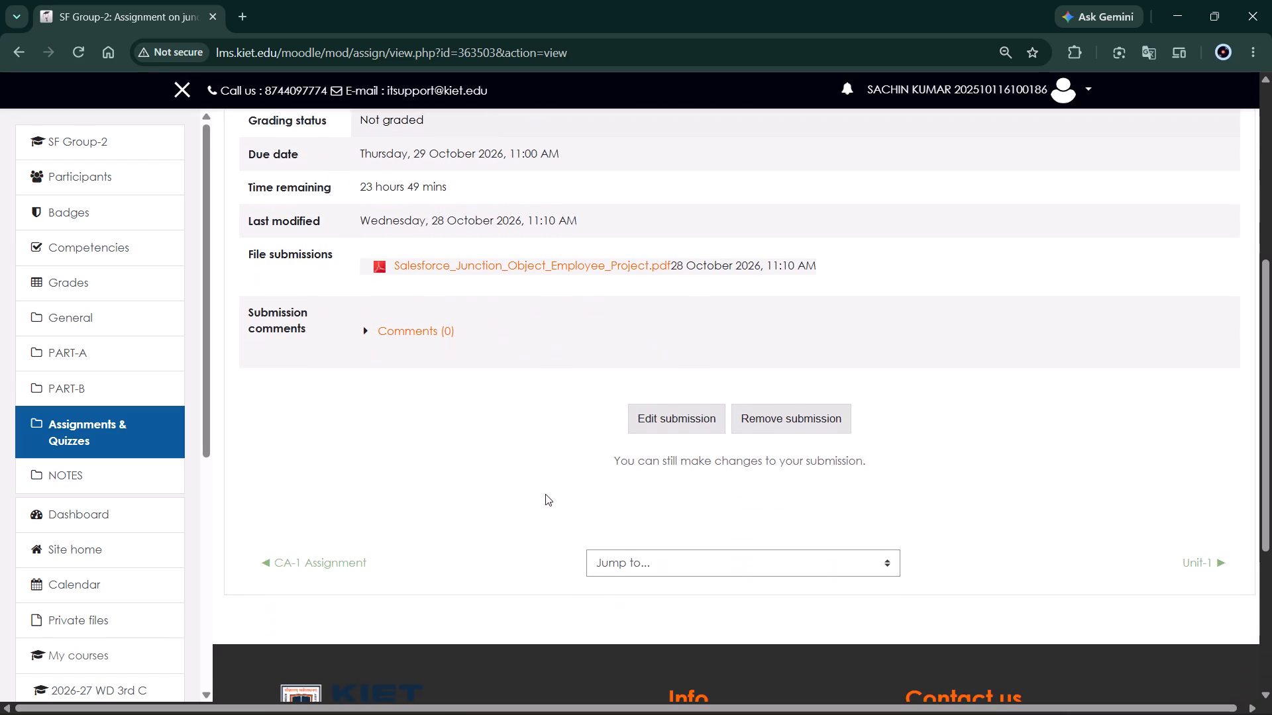
scroll(544, 382, down, 1)
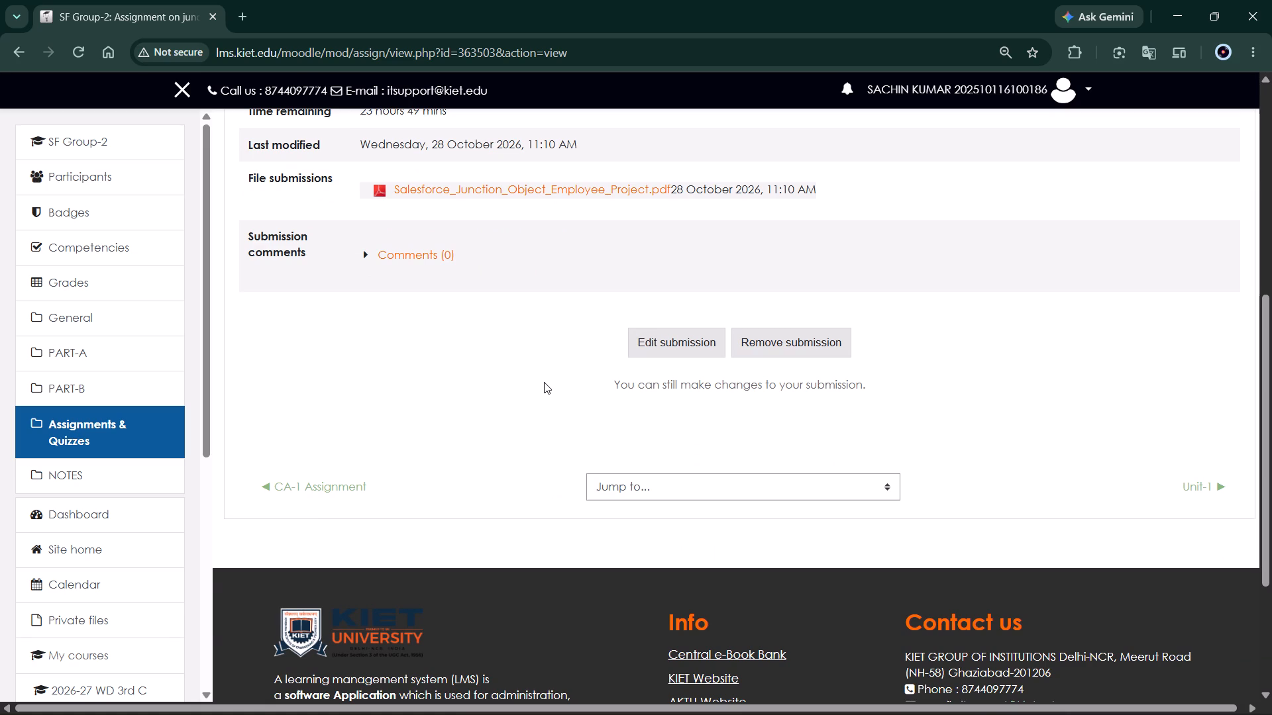